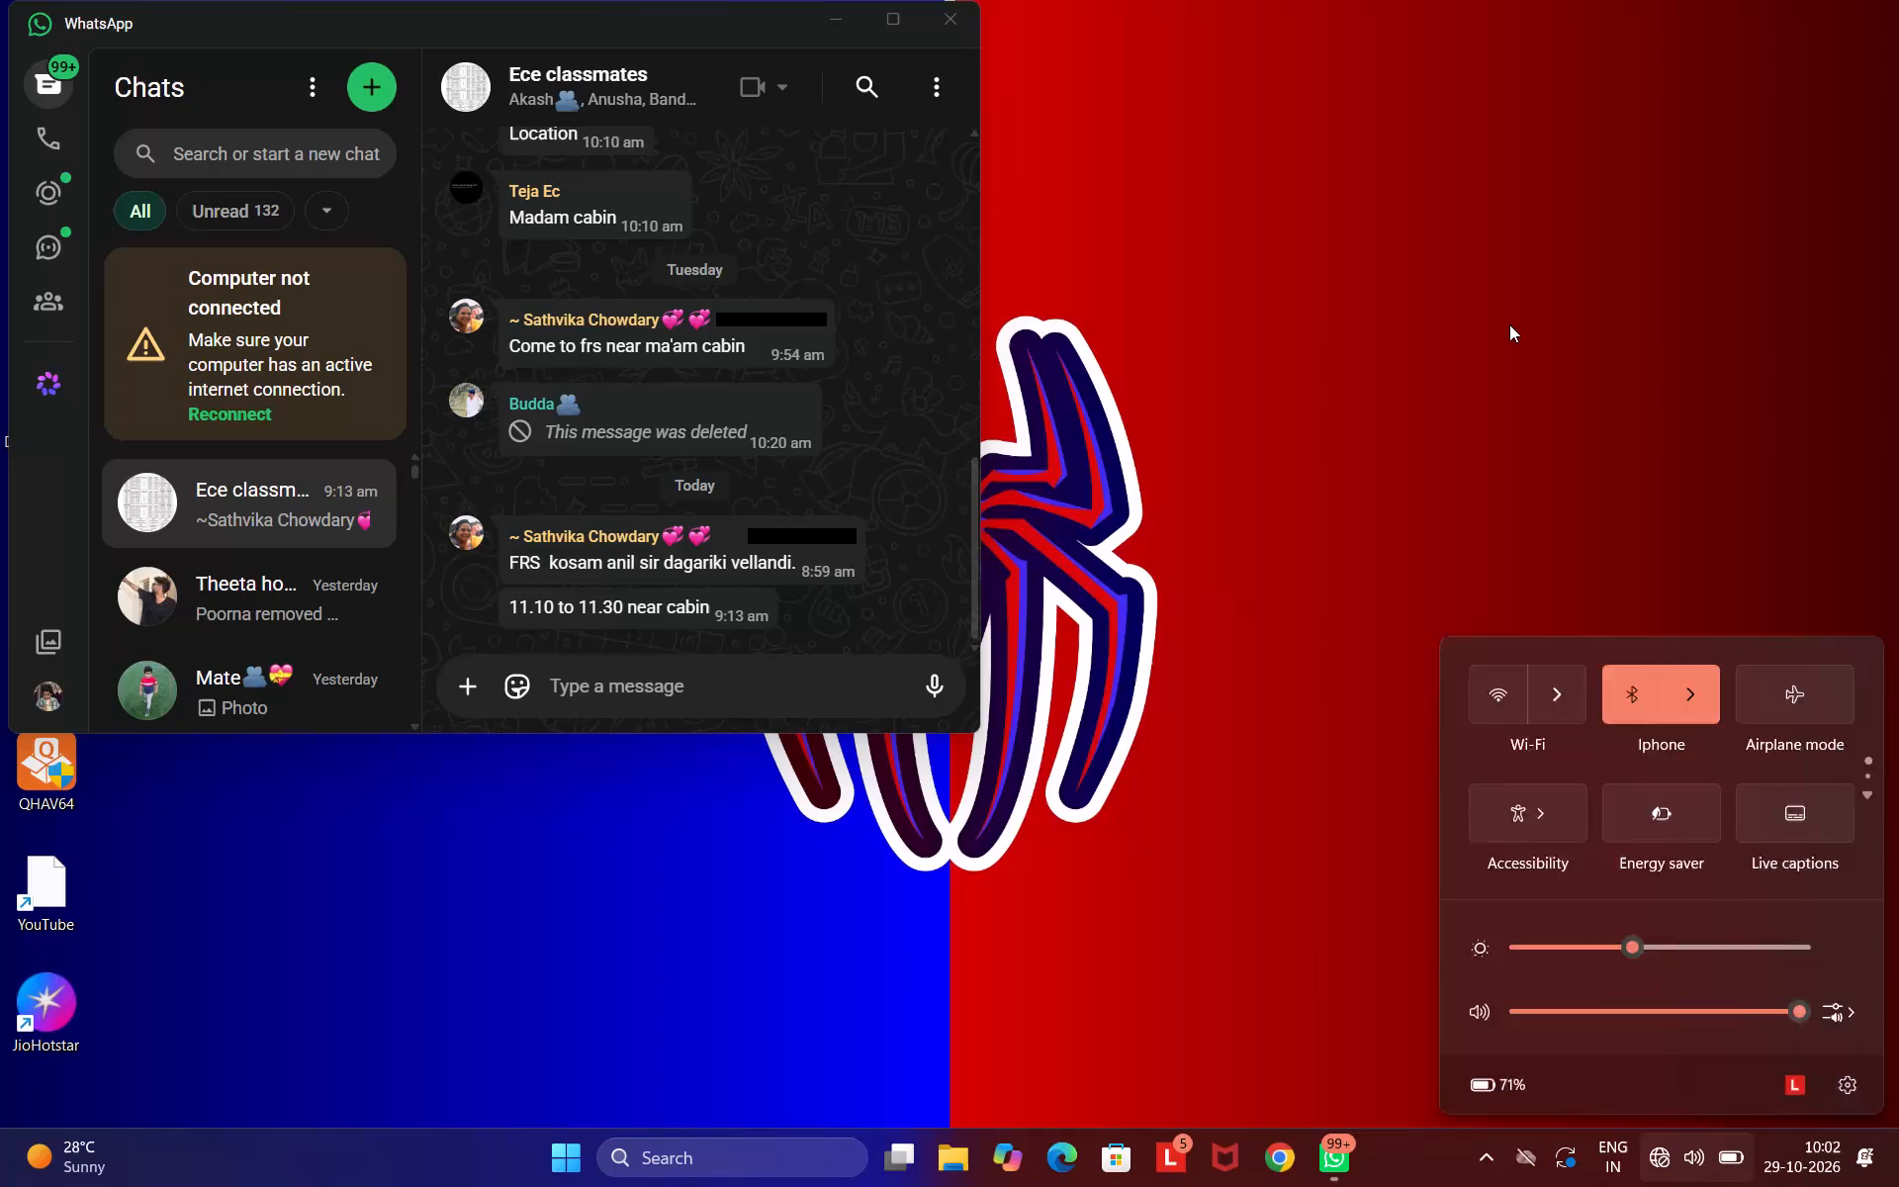
Open the embd Word document from the recent files in File Explorer and maximise its window.
{"action": "left_click", "coordinate": [1509, 324]}
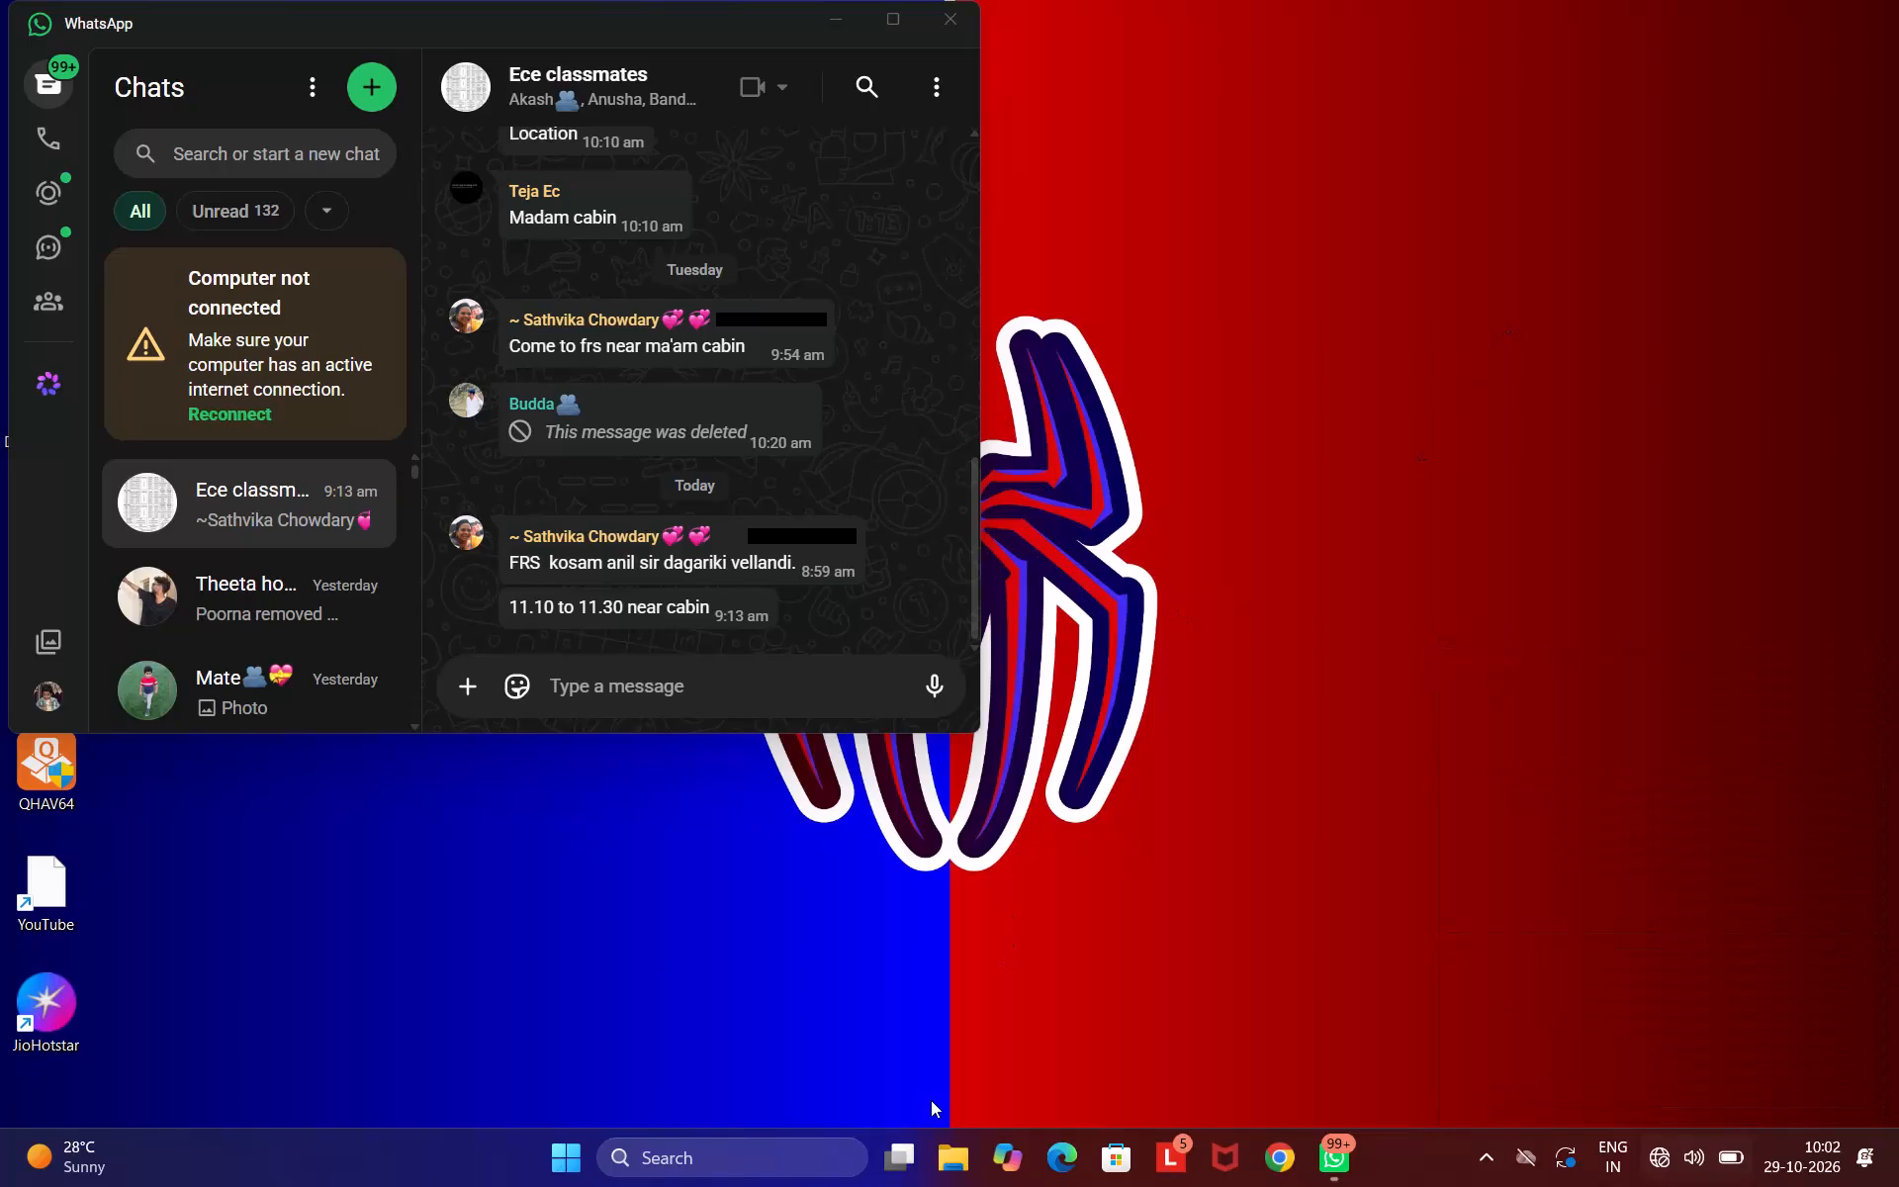
{"action": "left_click", "coordinate": [939, 1151]}
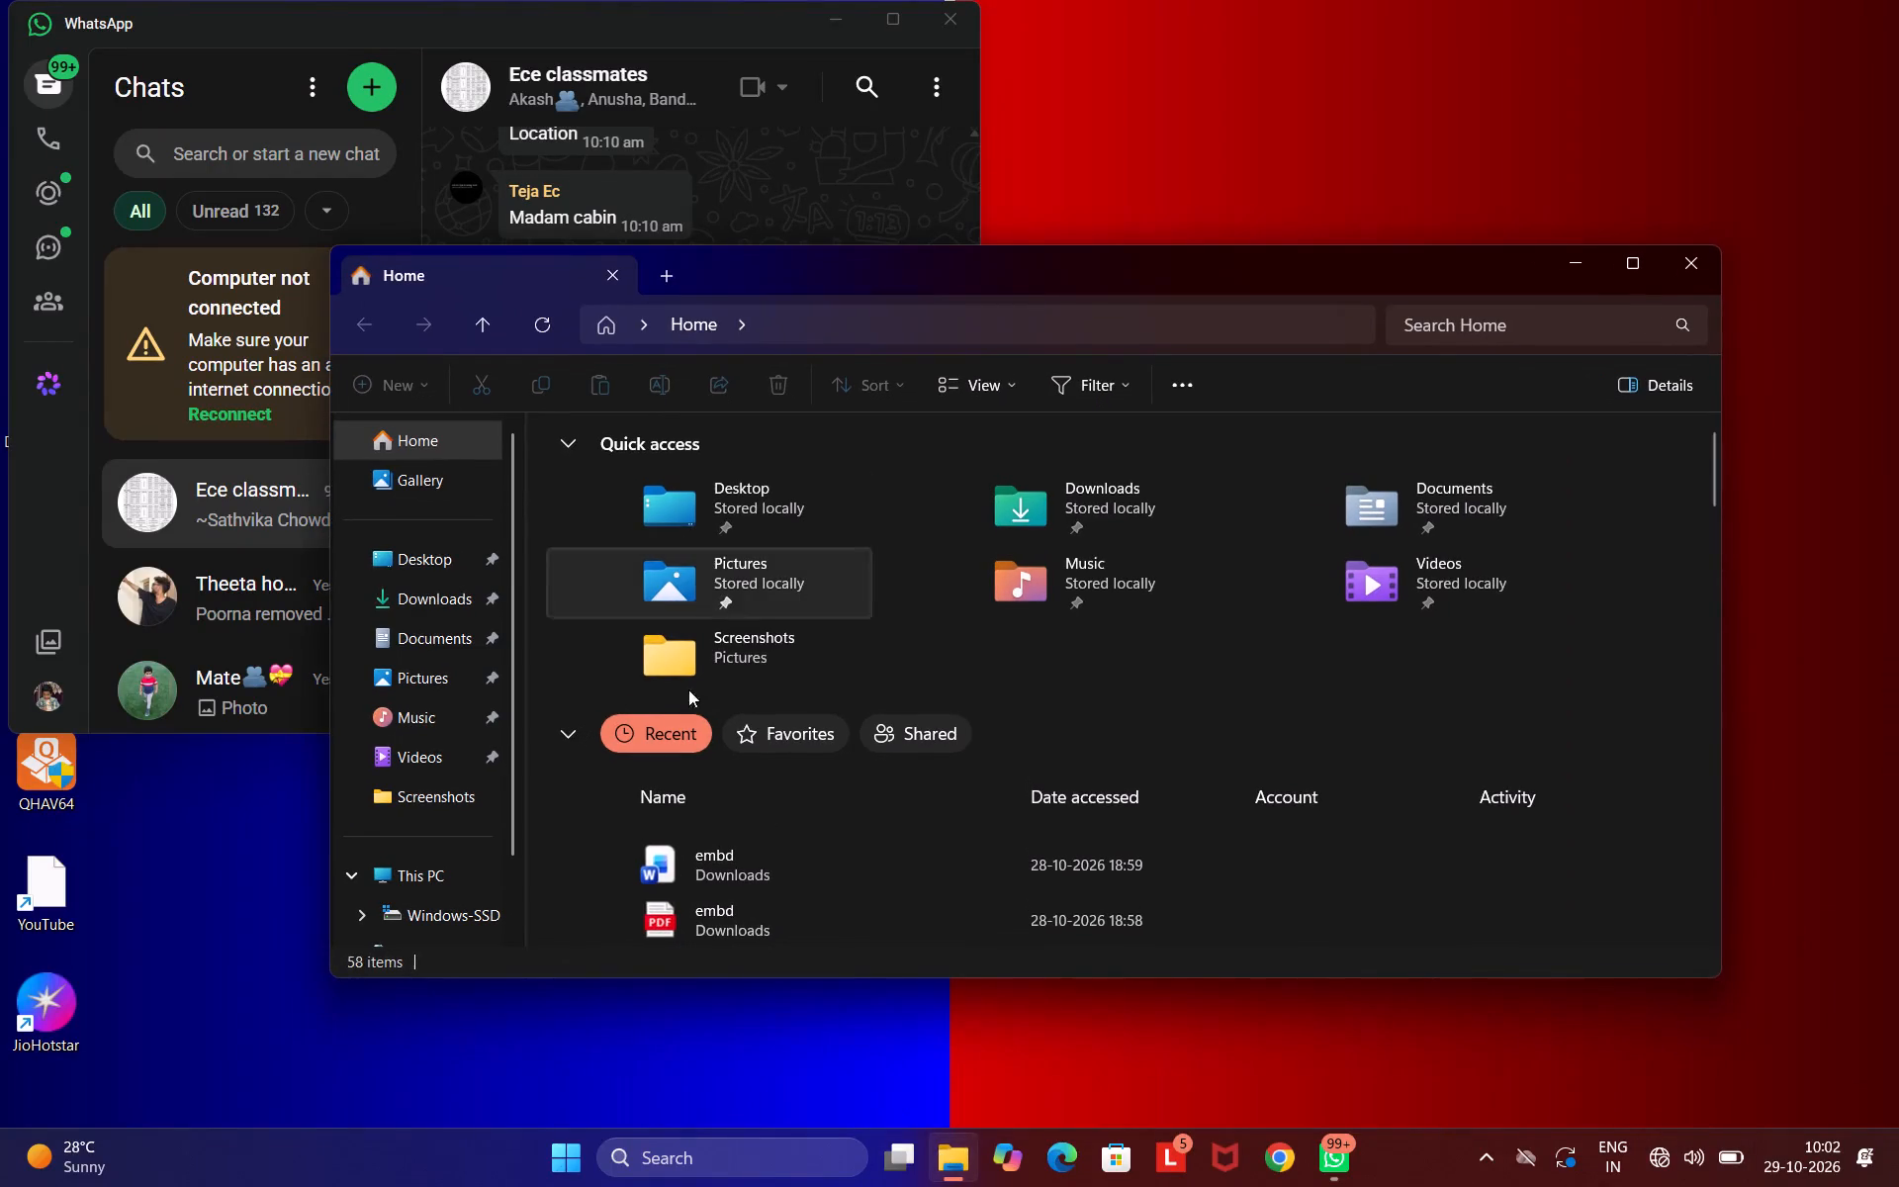
{"action": "double_click", "coordinate": [688, 847]}
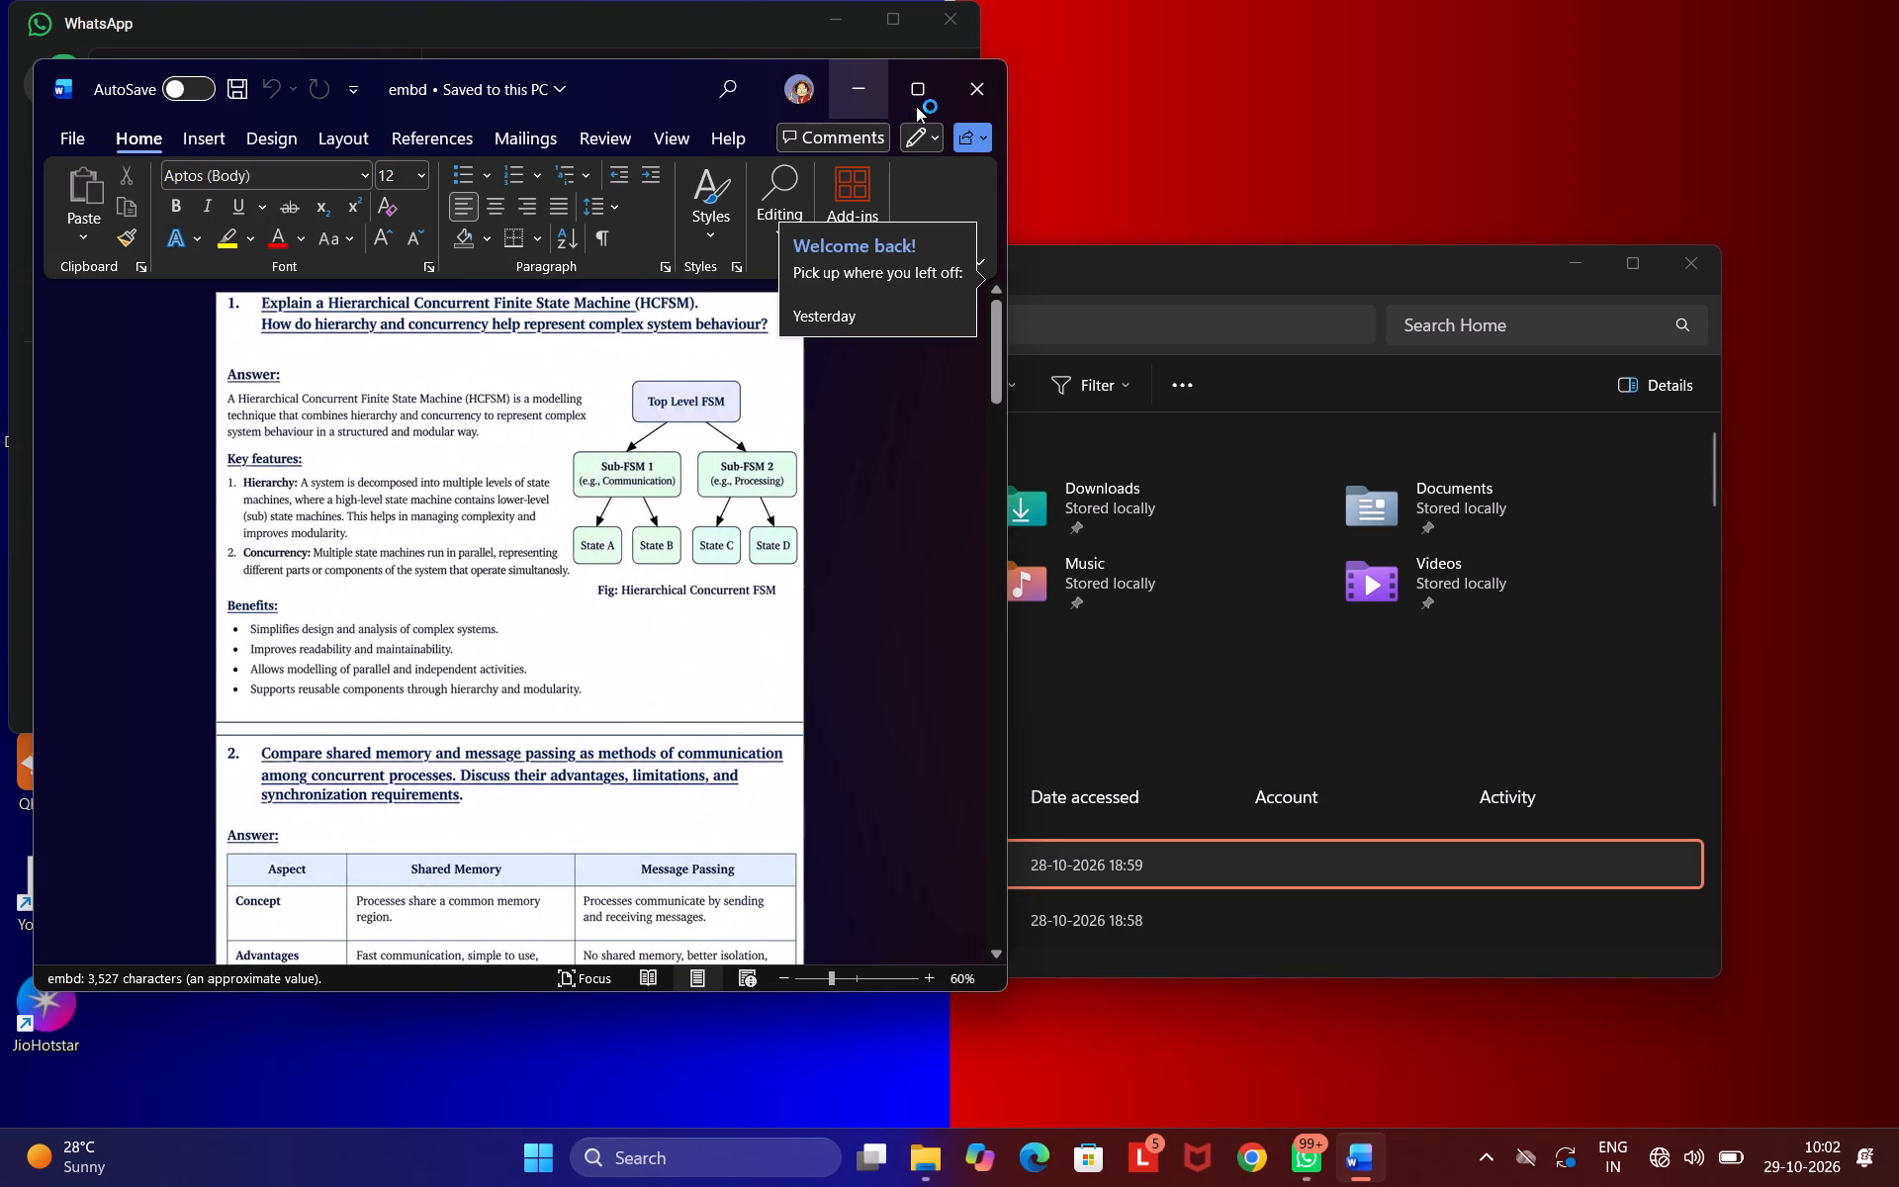
{"action": "left_click", "coordinate": [916, 106]}
Look through the embd document's pages of answers, diagrams and one-mark questions.
{"action": "scroll", "coordinate": [879, 510], "scroll_direction": "down", "scroll_amount": 4}
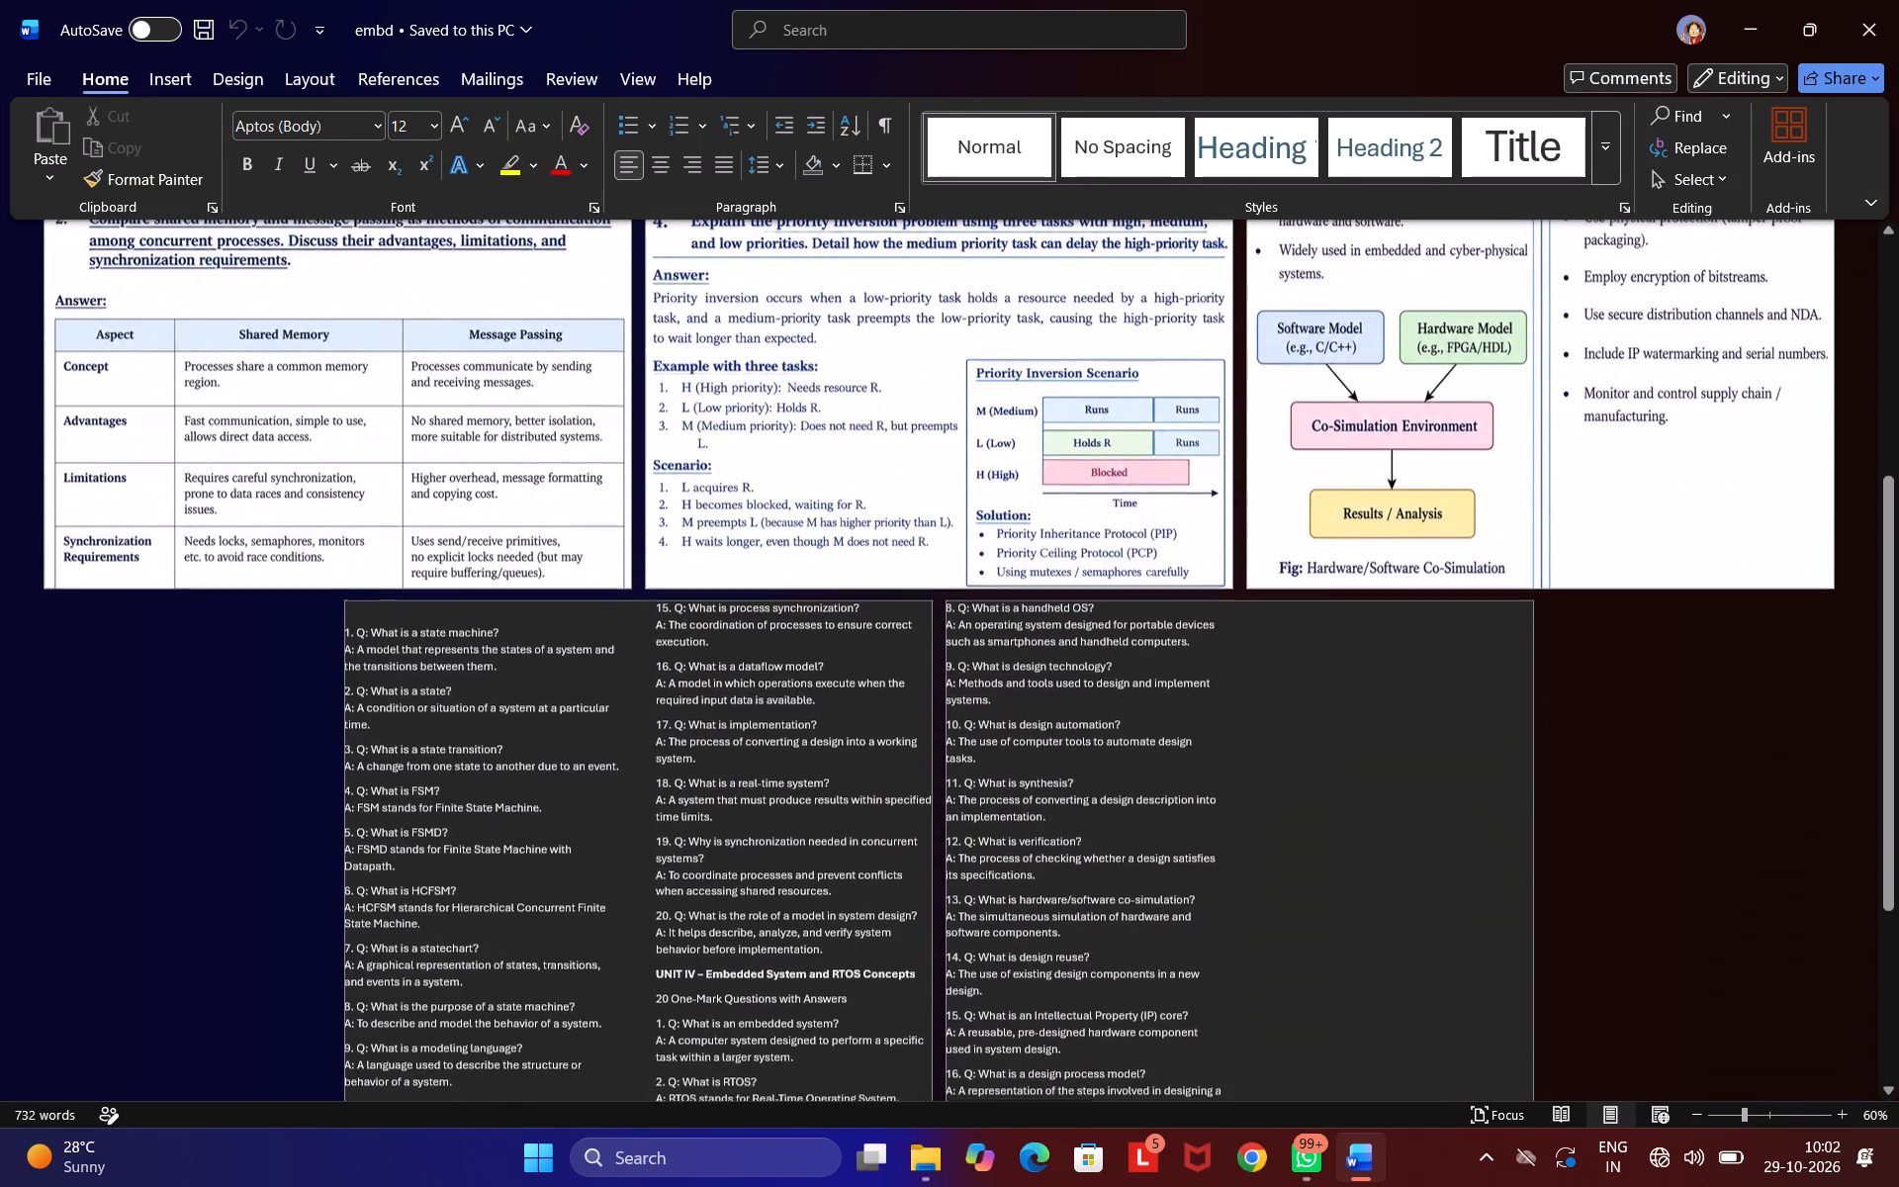
{"action": "scroll", "coordinate": [879, 510], "scroll_direction": "down", "scroll_amount": 1}
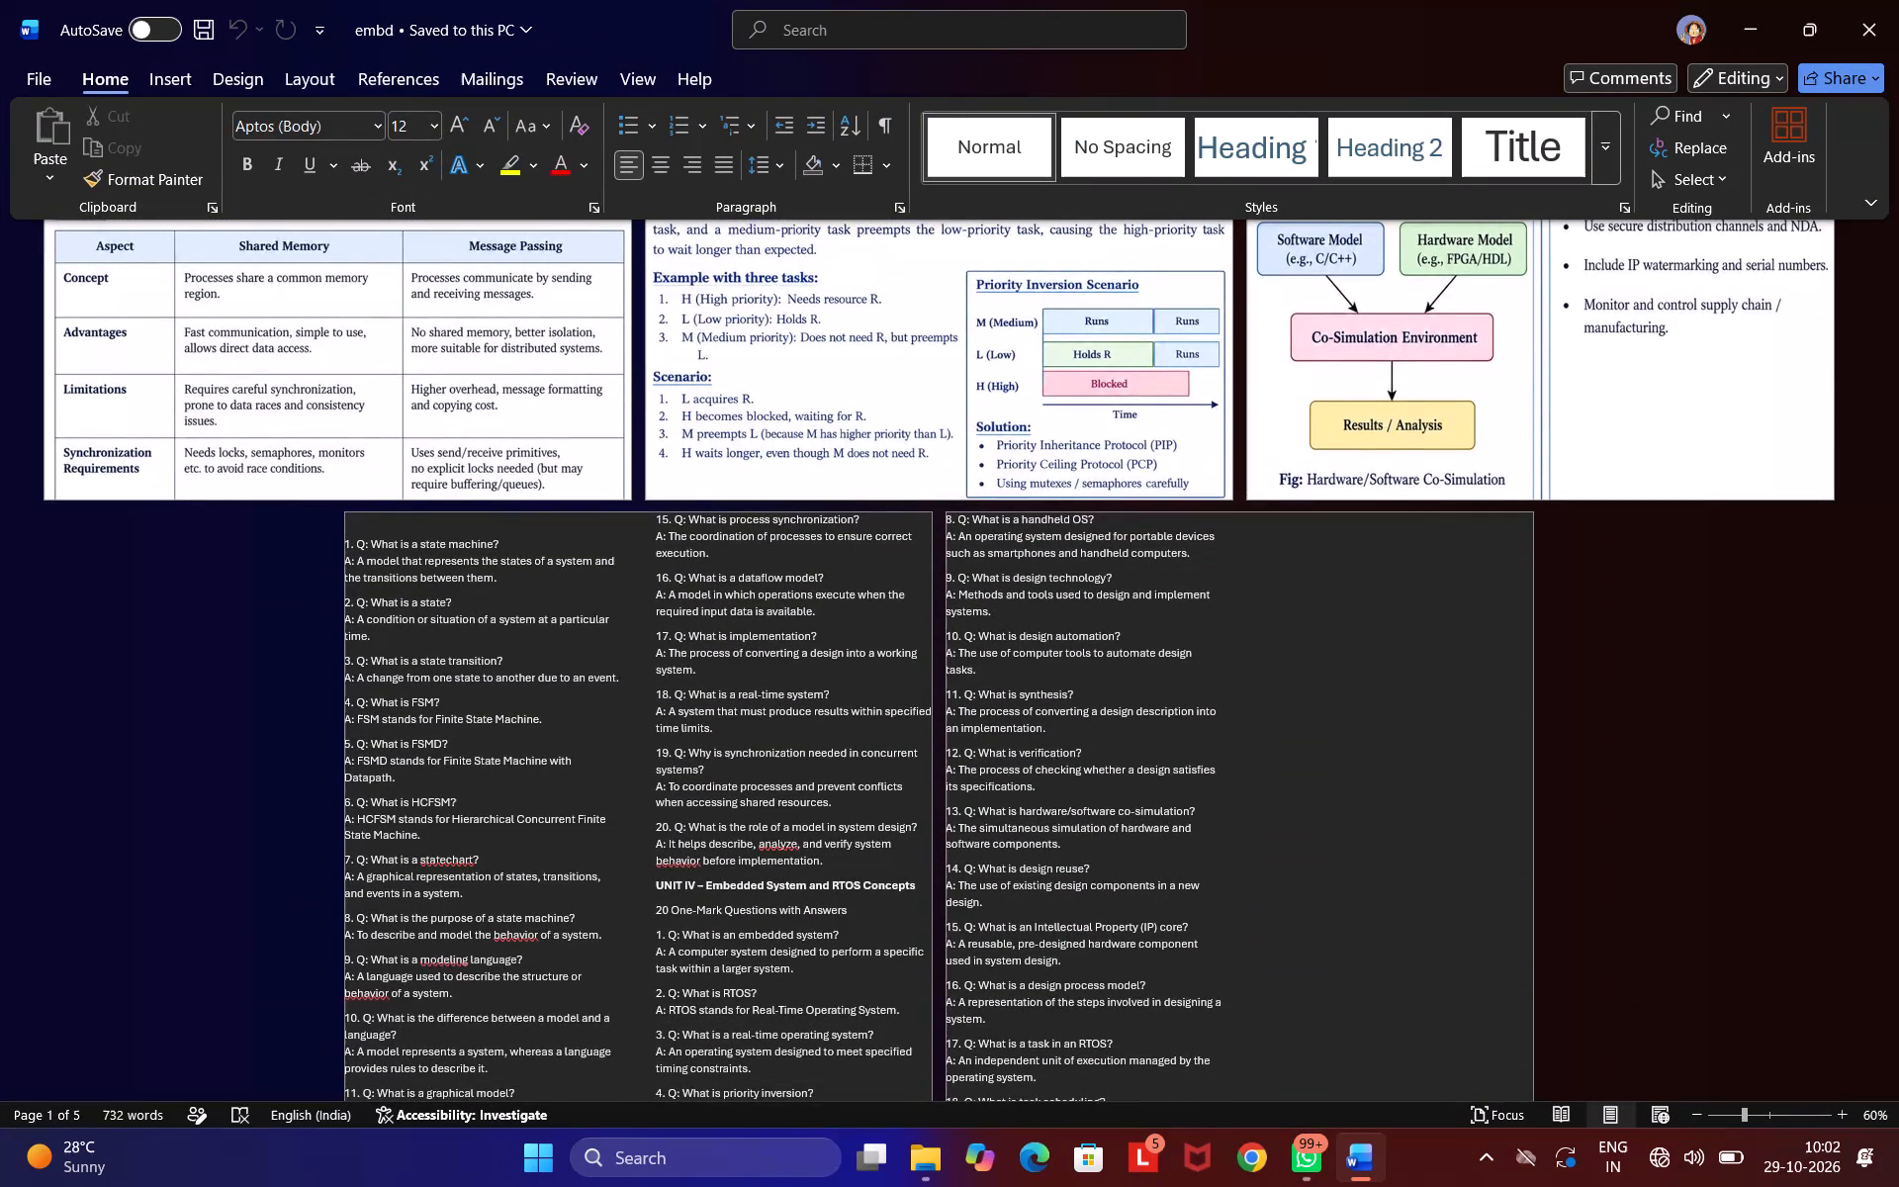
{"action": "scroll", "coordinate": [901, 634], "scroll_direction": "up", "scroll_amount": 4}
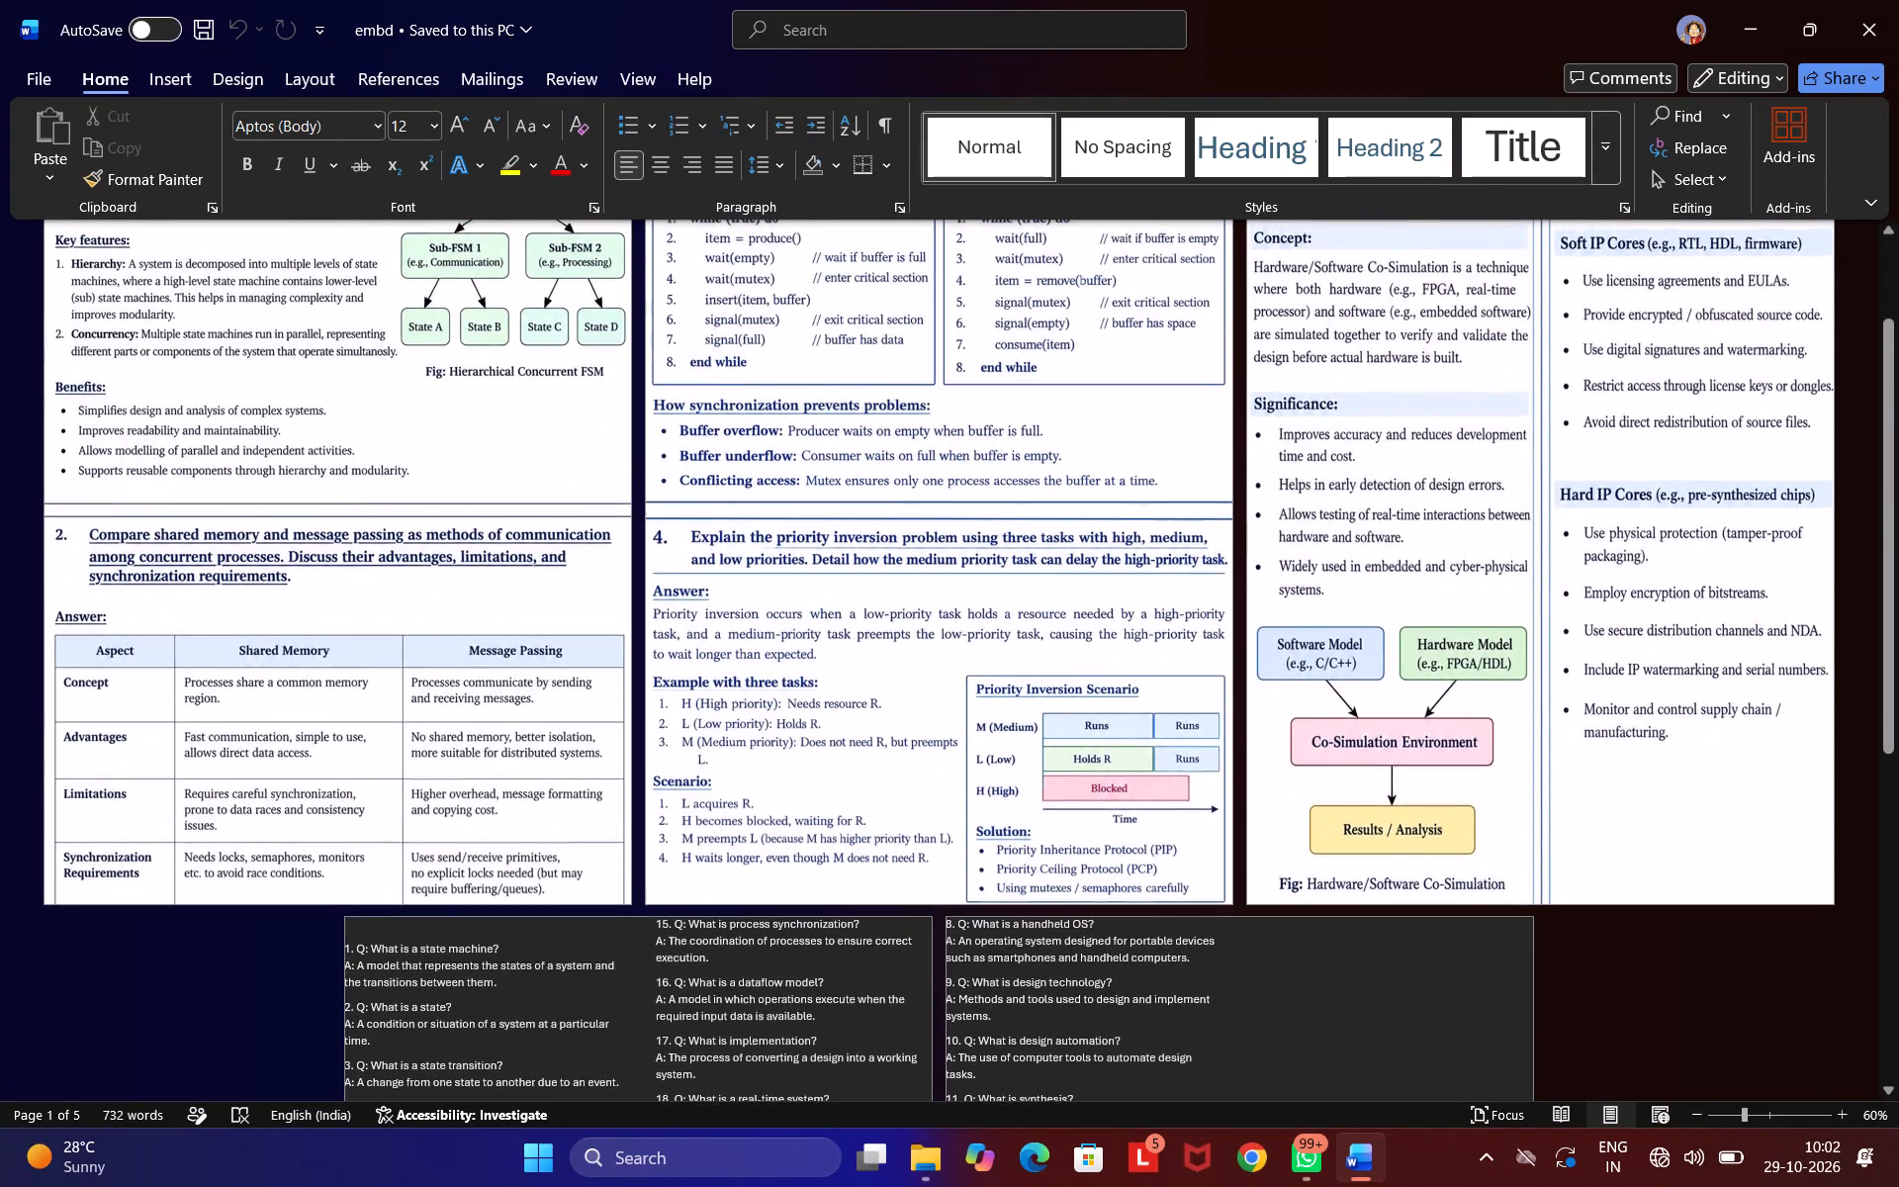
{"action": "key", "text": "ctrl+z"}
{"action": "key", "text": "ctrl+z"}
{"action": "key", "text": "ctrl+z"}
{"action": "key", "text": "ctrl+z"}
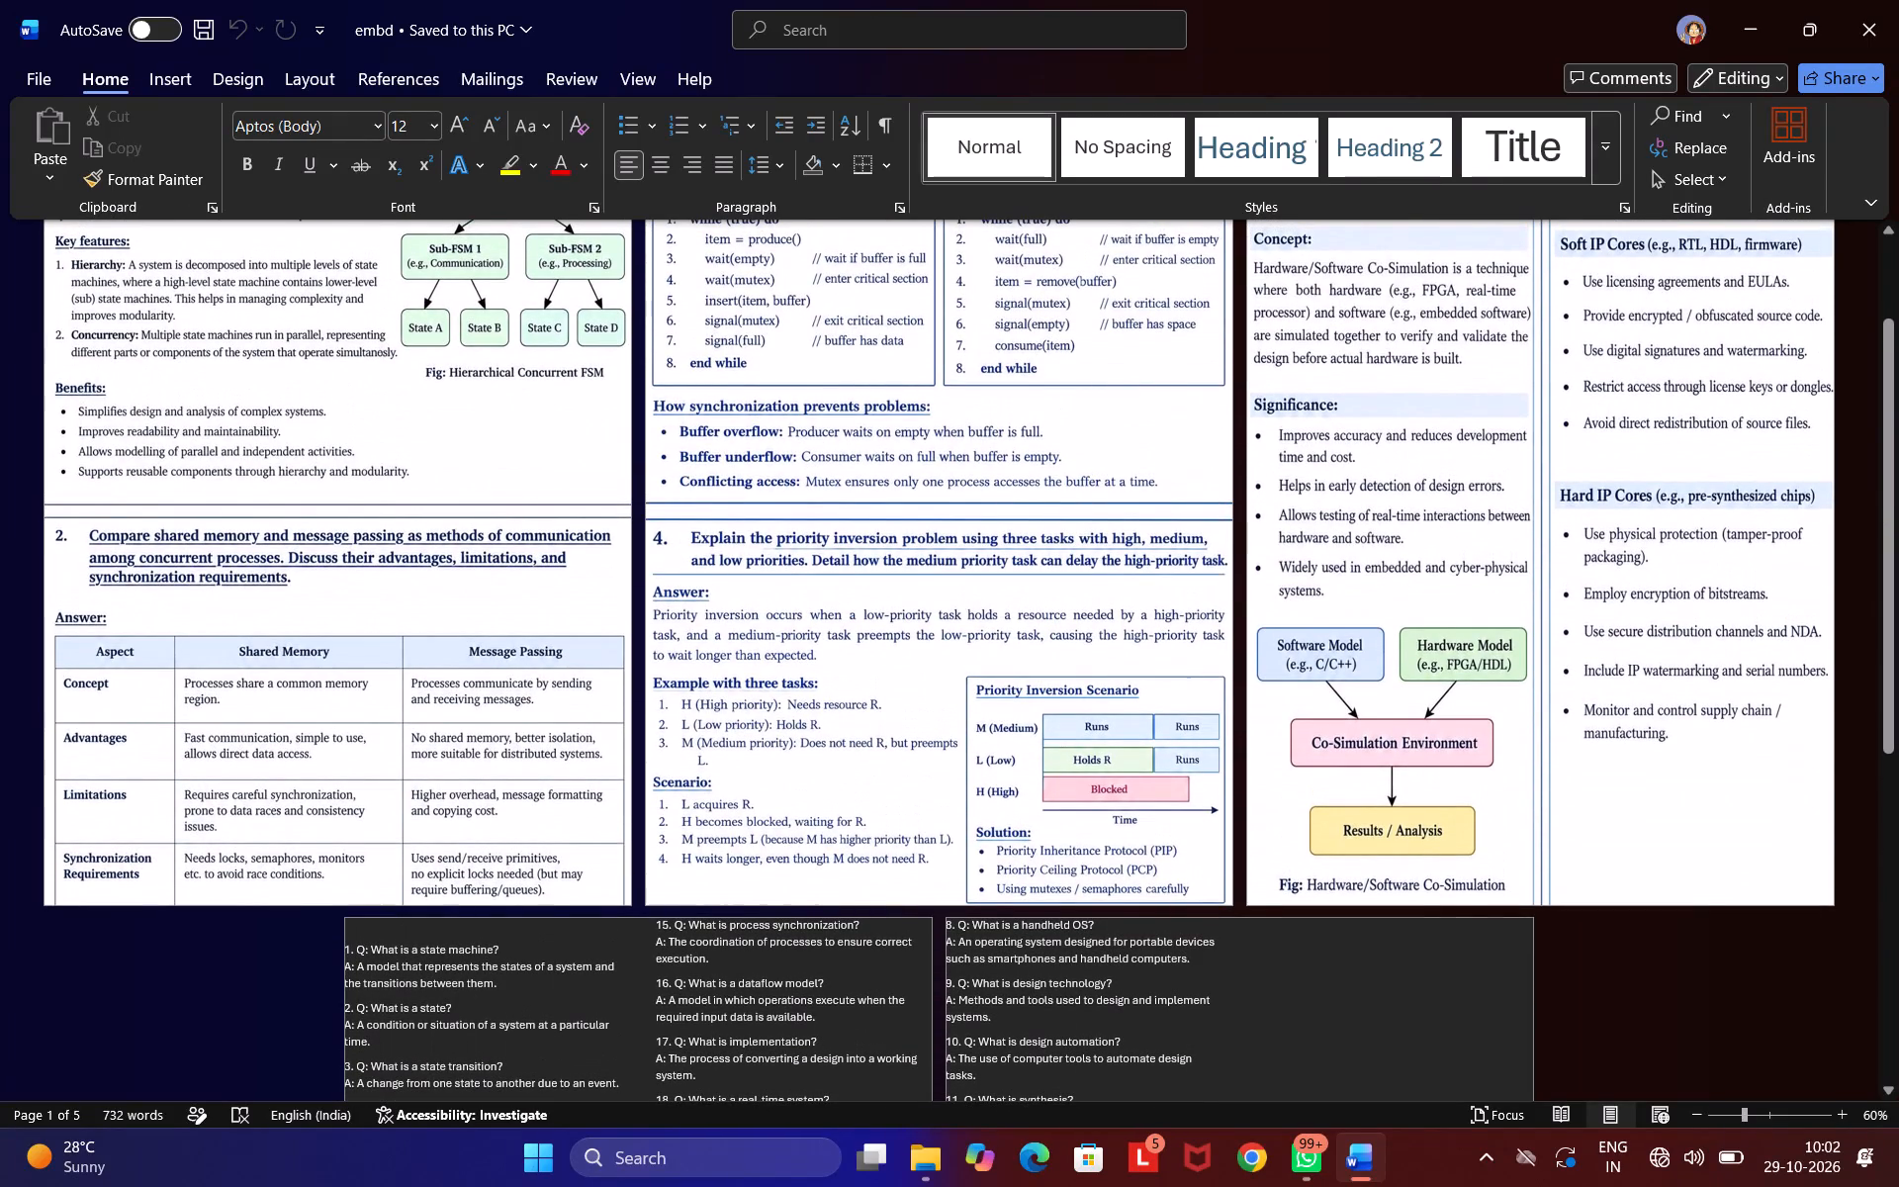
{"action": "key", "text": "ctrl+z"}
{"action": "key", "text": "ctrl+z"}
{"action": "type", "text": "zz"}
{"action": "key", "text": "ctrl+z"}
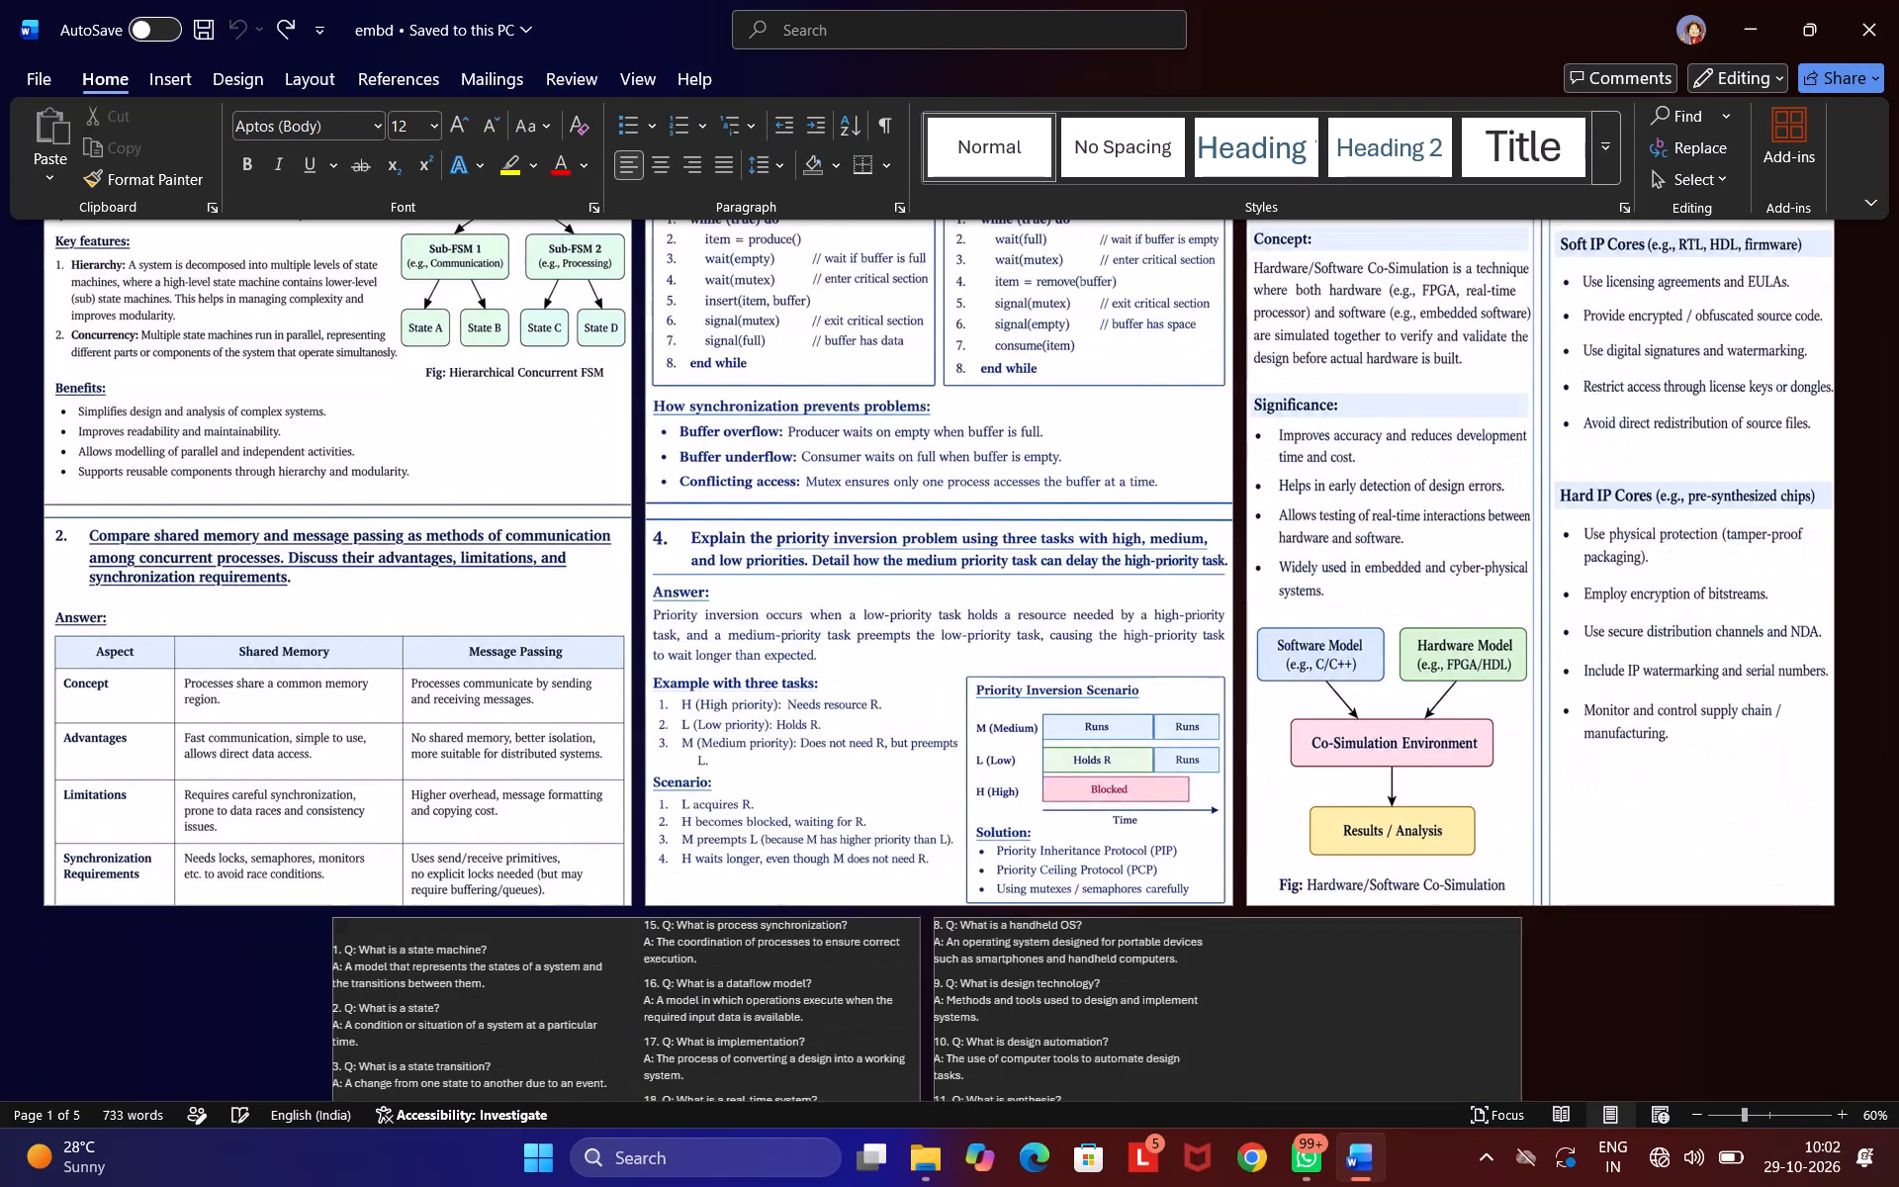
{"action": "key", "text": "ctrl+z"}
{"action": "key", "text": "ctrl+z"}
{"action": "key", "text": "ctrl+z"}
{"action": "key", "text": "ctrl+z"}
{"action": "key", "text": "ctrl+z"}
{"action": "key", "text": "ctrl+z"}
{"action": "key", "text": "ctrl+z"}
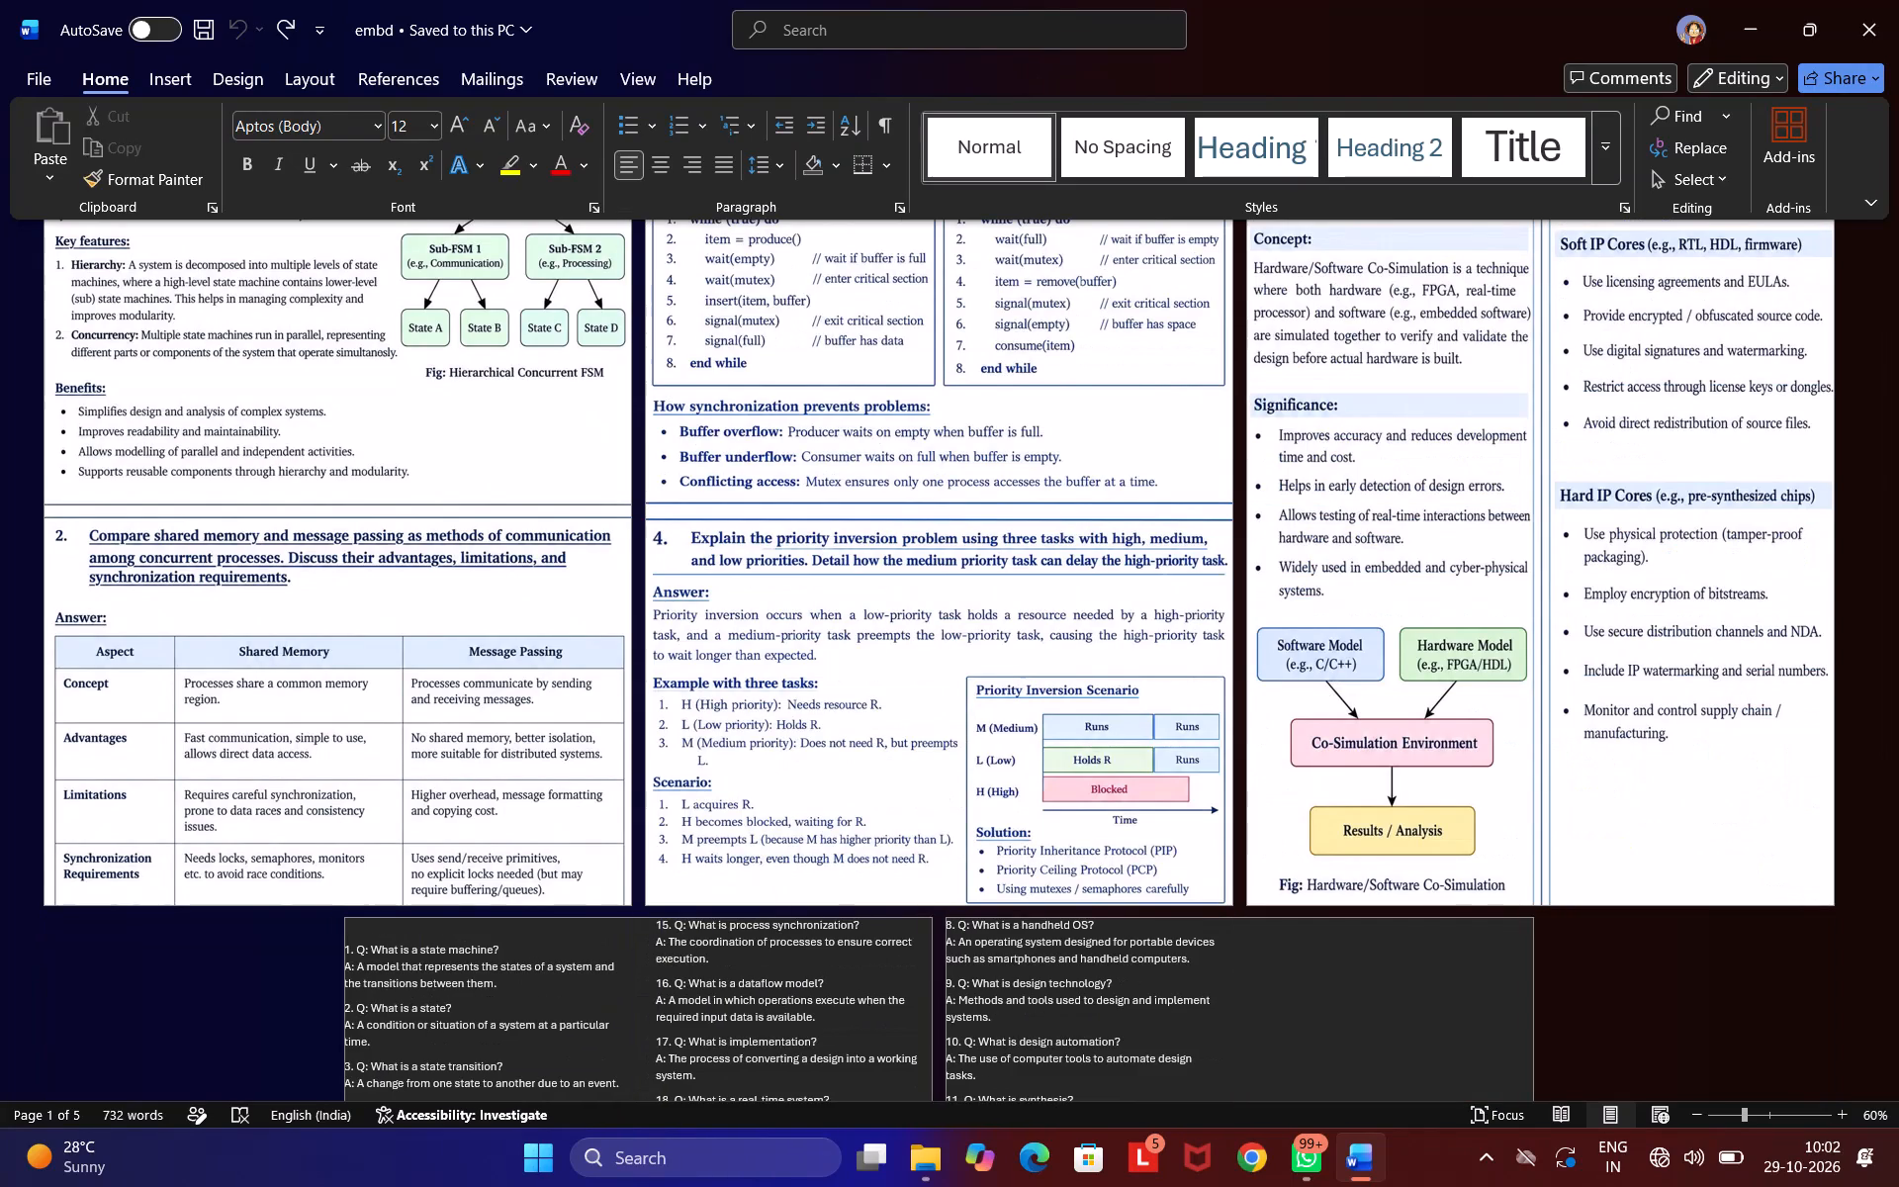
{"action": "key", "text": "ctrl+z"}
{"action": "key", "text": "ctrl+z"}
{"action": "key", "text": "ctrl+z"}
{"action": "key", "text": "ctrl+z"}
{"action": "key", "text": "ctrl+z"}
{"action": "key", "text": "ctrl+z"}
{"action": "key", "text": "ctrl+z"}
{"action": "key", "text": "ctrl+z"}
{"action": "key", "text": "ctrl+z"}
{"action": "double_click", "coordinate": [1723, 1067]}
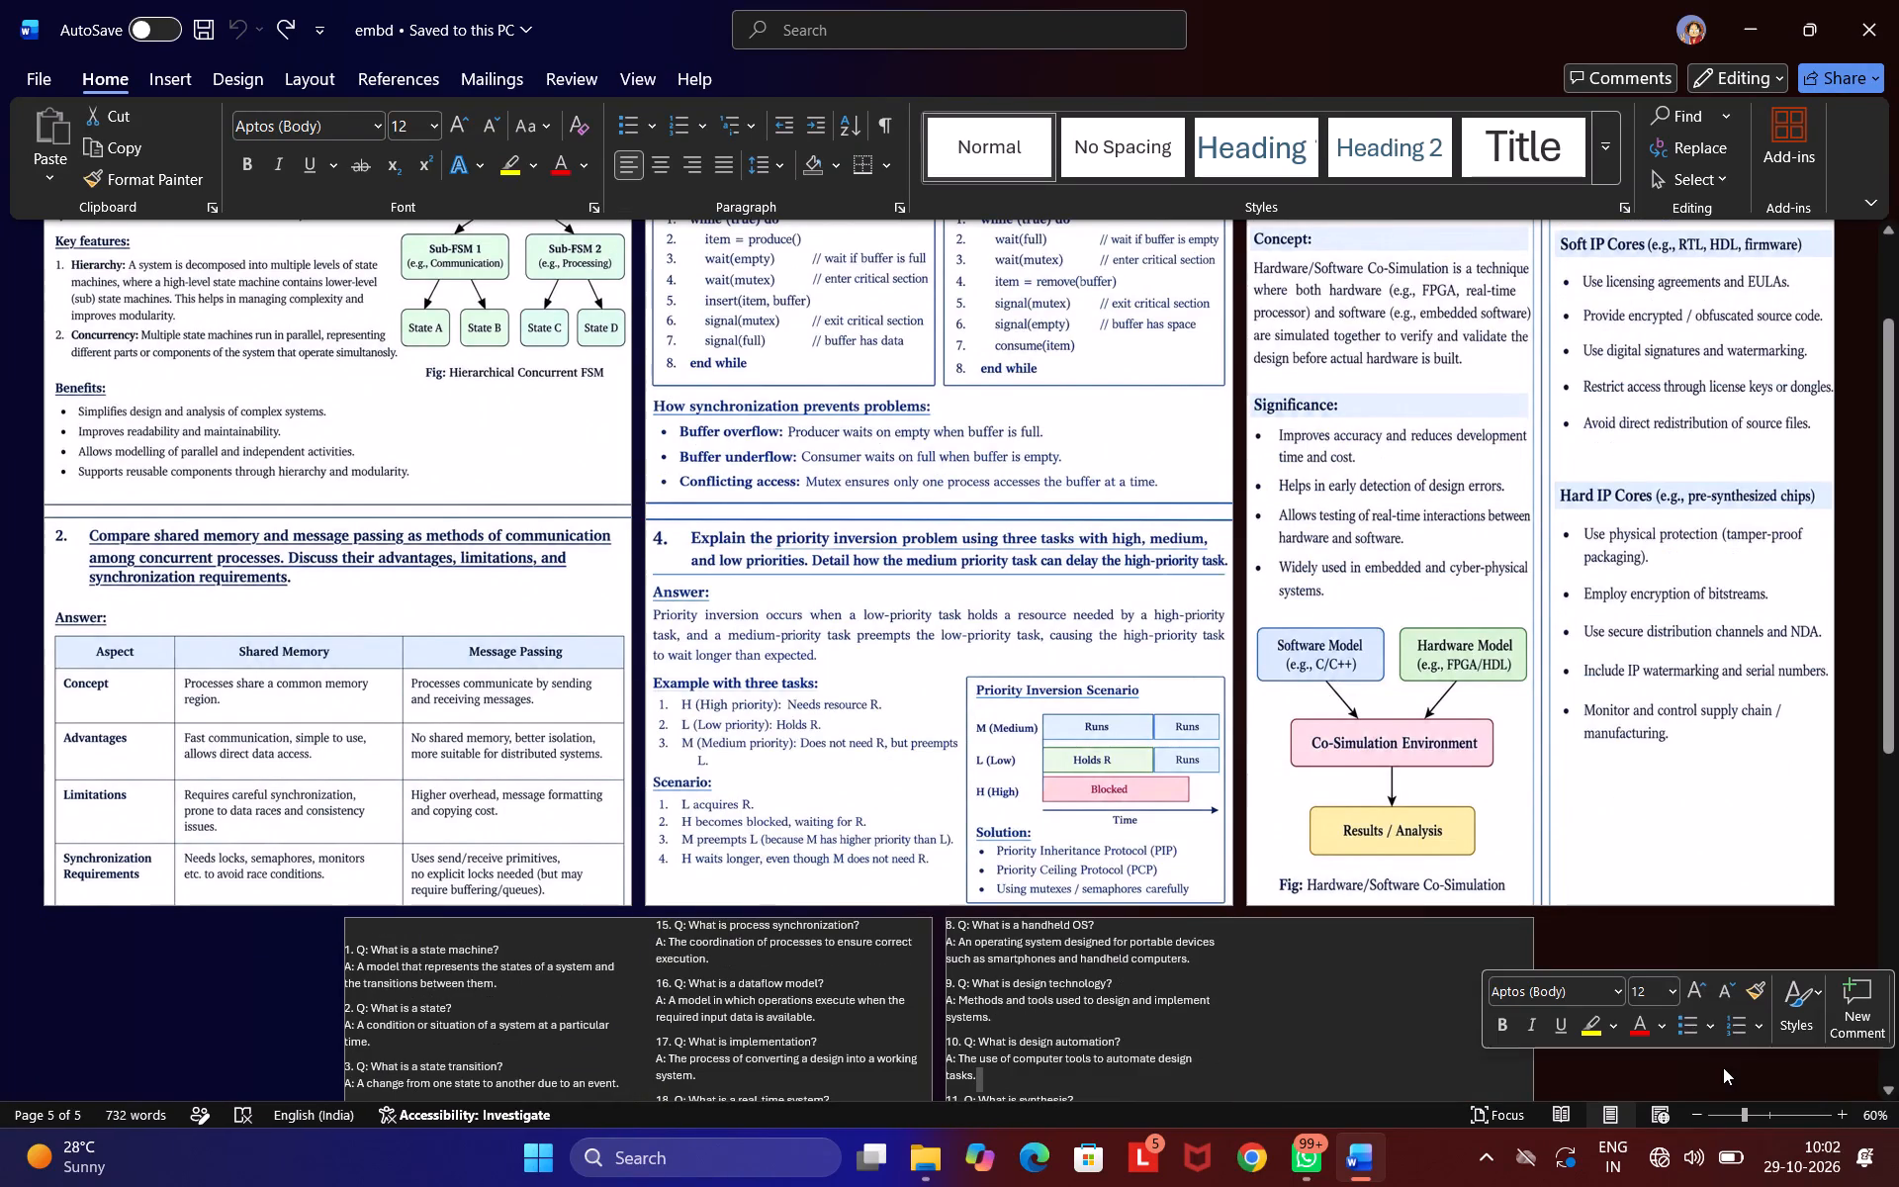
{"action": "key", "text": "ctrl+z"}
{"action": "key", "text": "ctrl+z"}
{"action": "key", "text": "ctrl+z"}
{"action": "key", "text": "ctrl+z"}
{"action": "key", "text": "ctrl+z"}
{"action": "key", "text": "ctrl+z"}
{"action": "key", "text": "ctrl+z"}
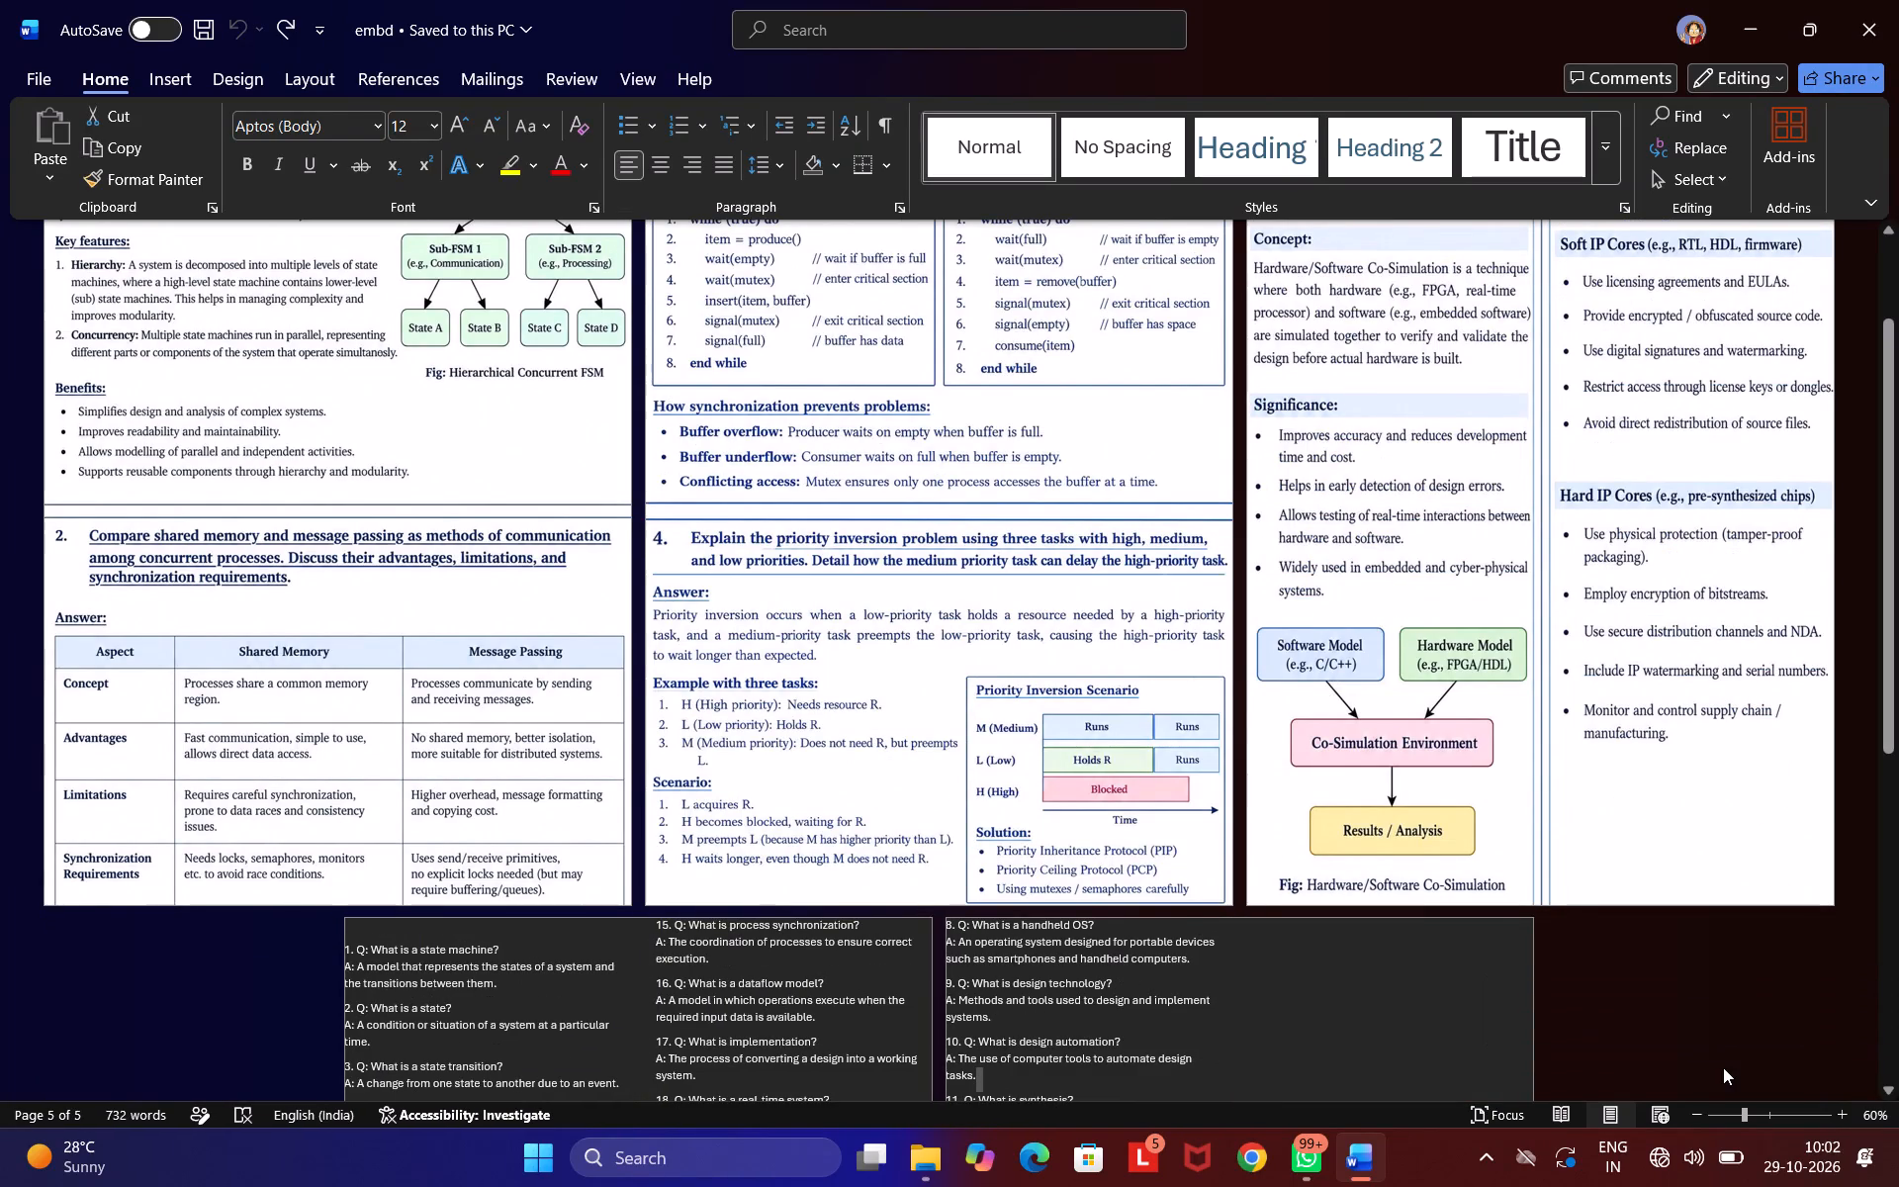
Delete the three full-page pictures containing questions 1 to 6 that precede the one-mark questions and answers.
{"action": "scroll", "coordinate": [1583, 734], "scroll_direction": "up", "scroll_amount": 4}
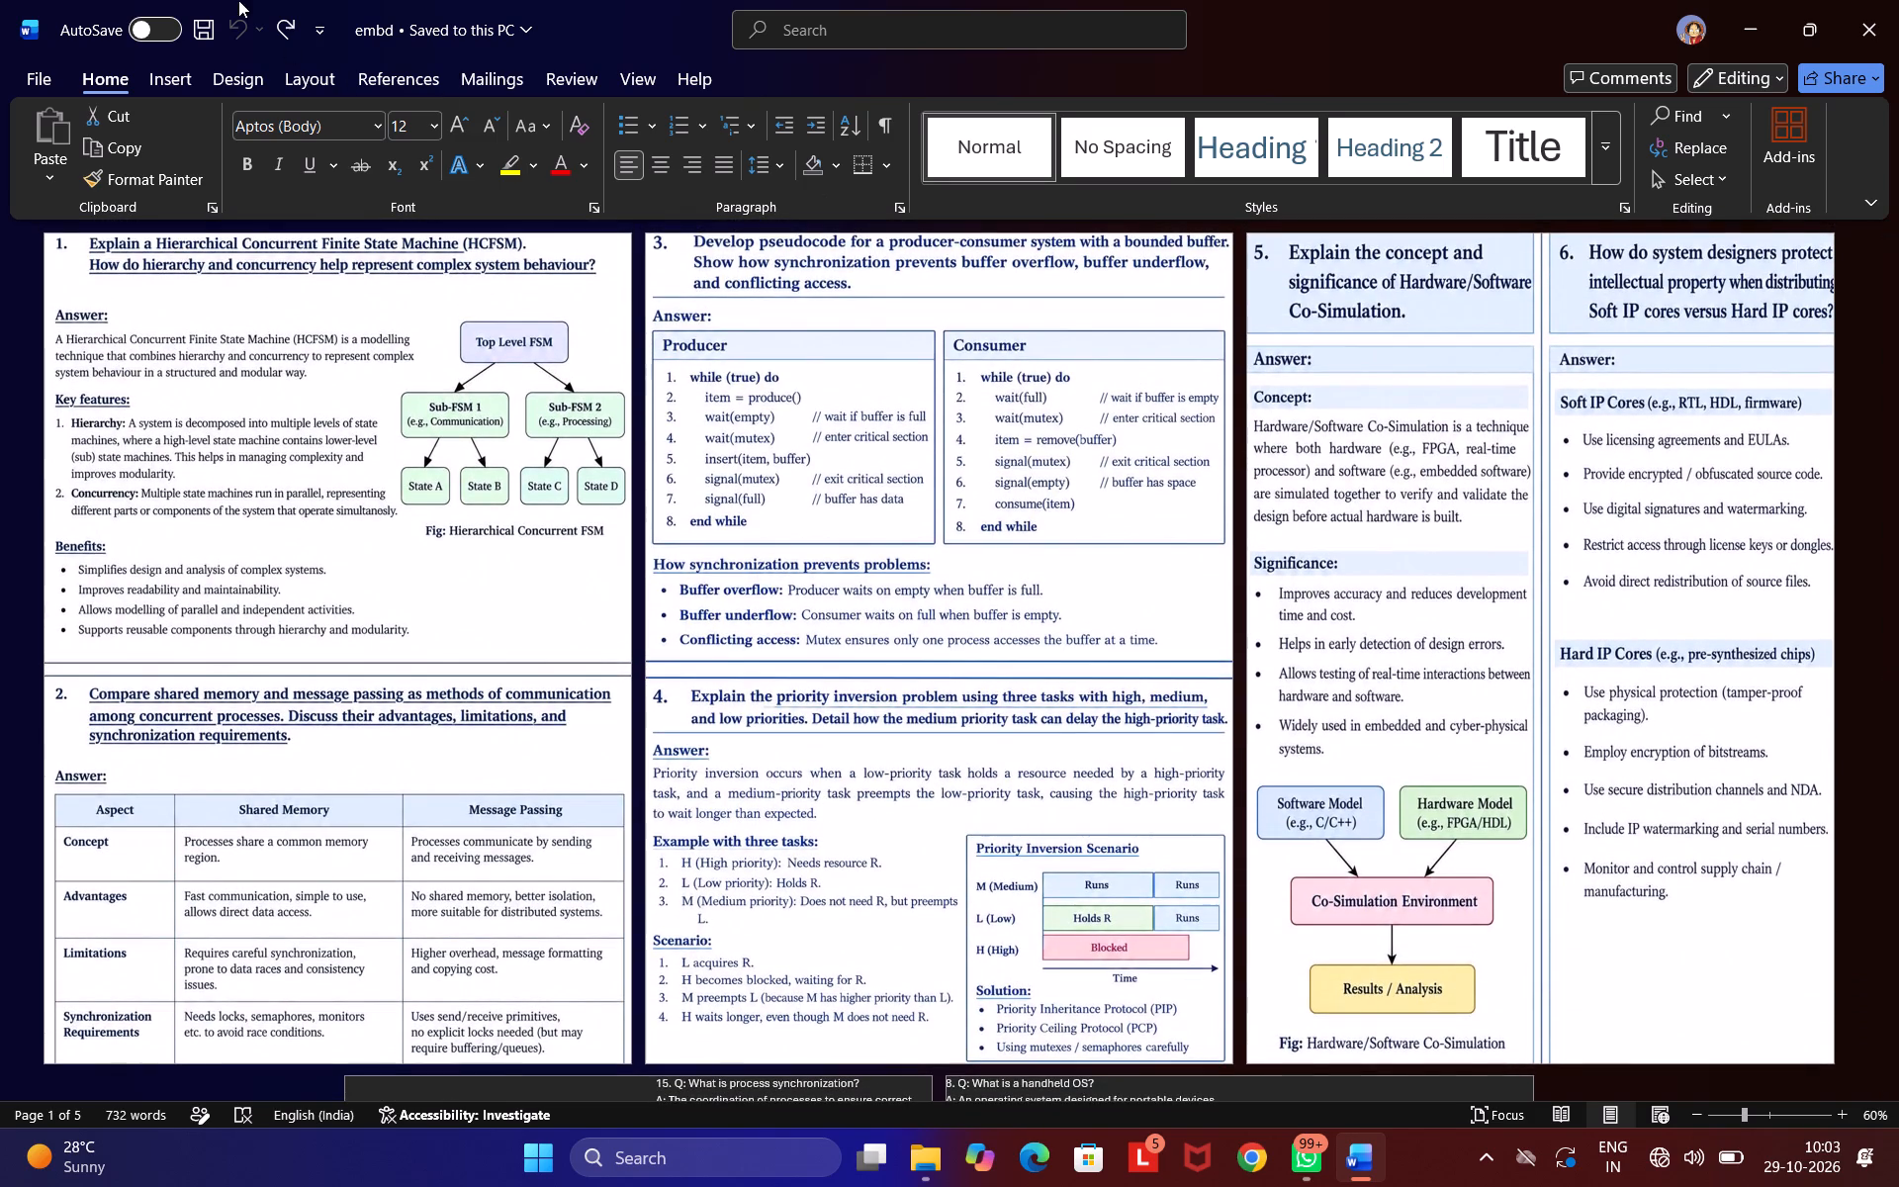
{"action": "scroll", "coordinate": [1300, 404], "scroll_direction": "down", "scroll_amount": 3}
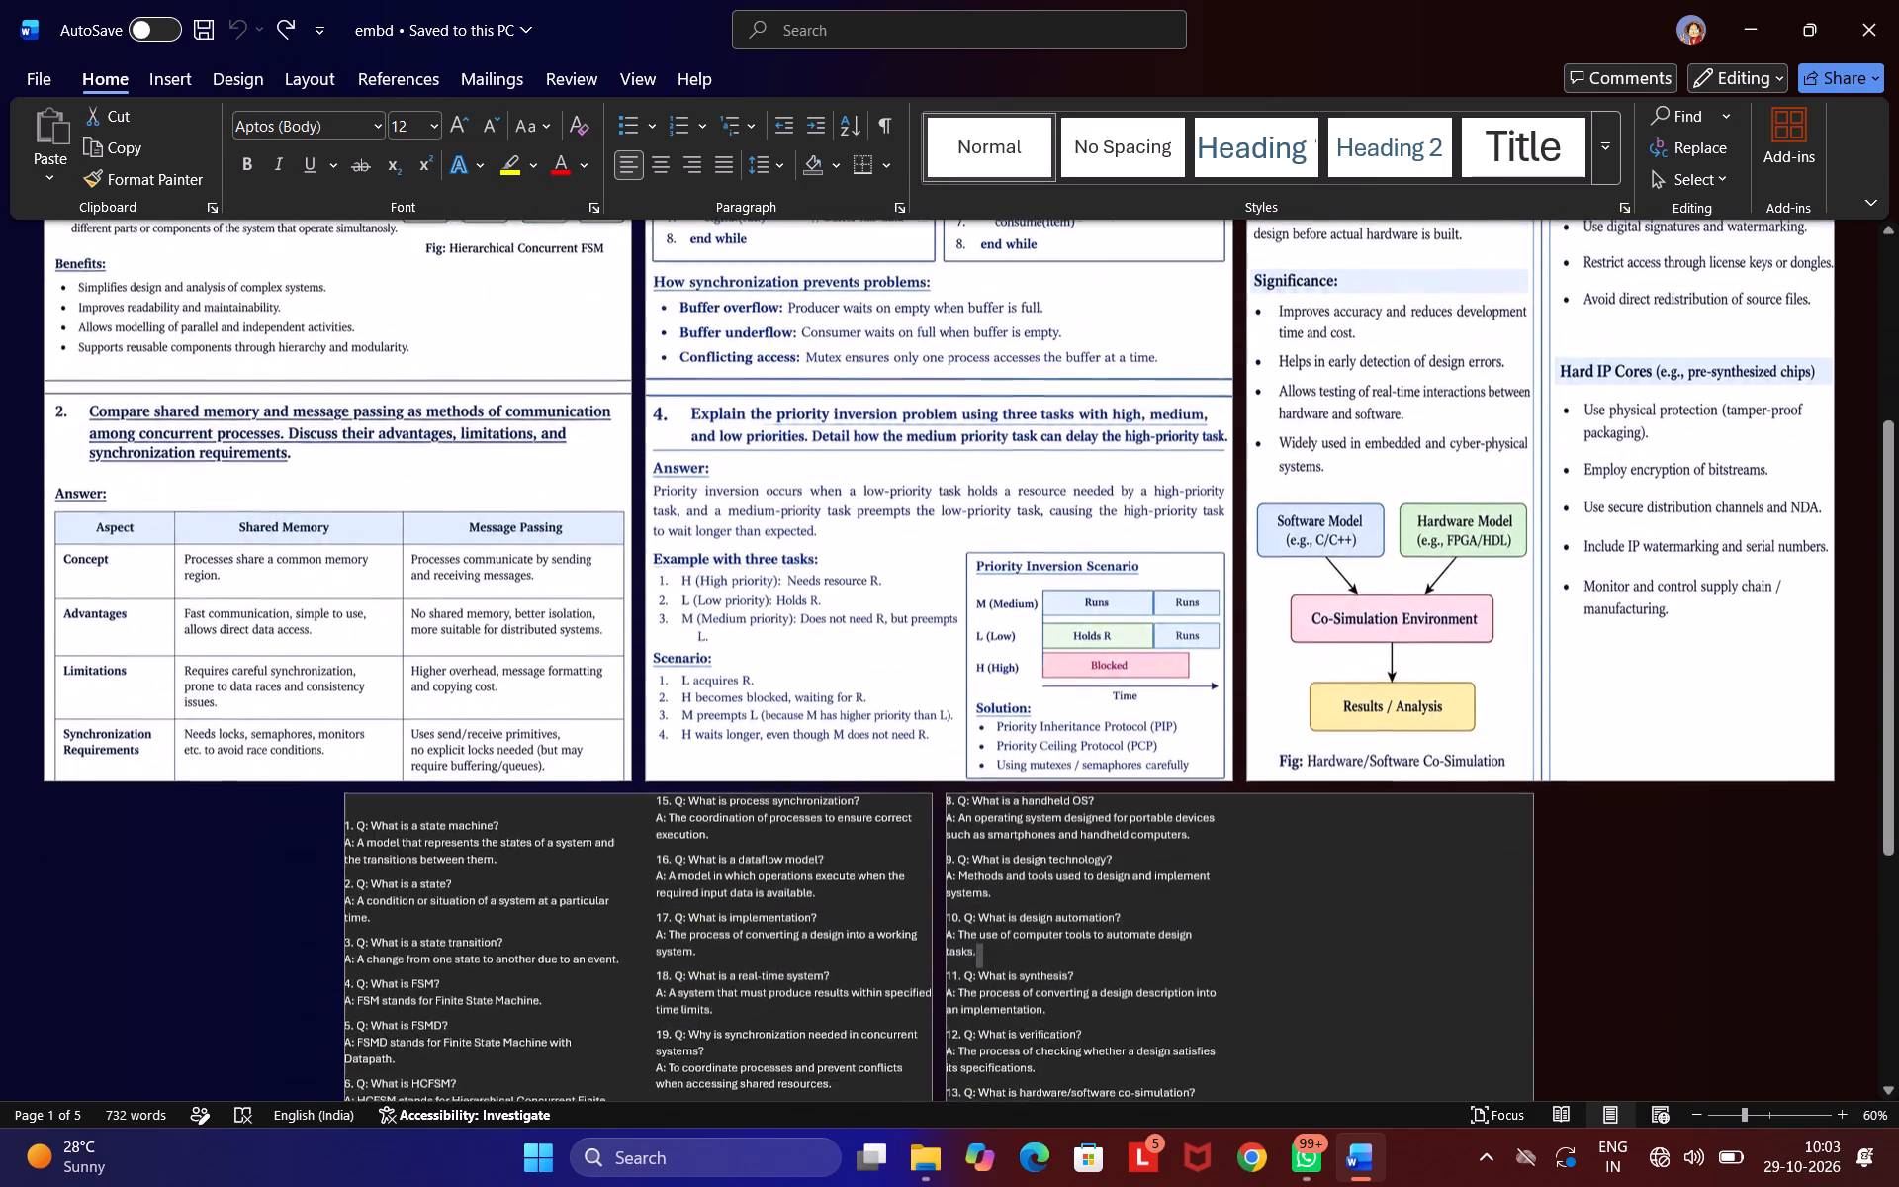
{"action": "scroll", "coordinate": [1300, 404], "scroll_direction": "down", "scroll_amount": 2}
{"action": "left_click", "coordinate": [1300, 404]}
{"action": "double_click", "coordinate": [1300, 404]}
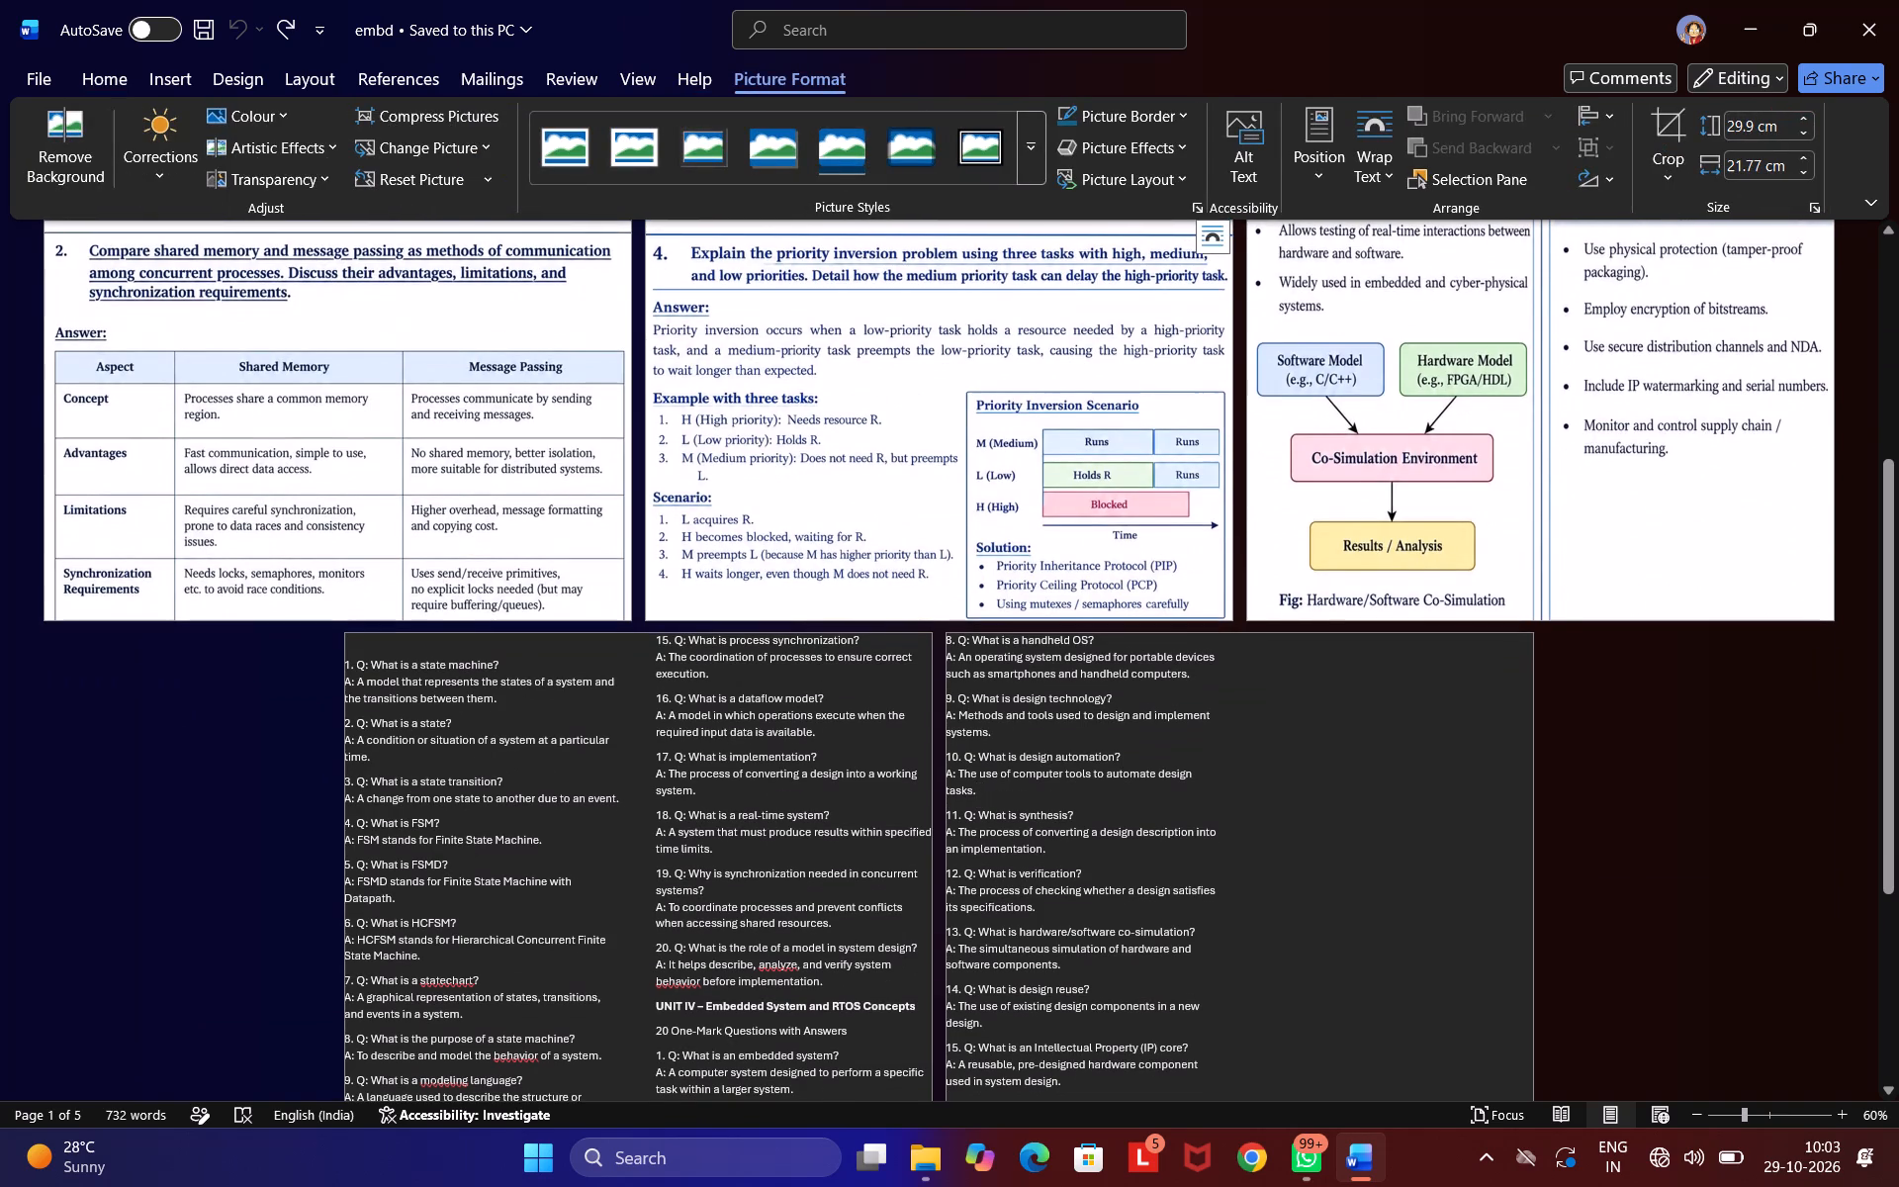
{"action": "left_click", "coordinate": [1552, 574]}
{"action": "key", "text": "BackSpace"}
{"action": "key", "text": "BackSpace"}
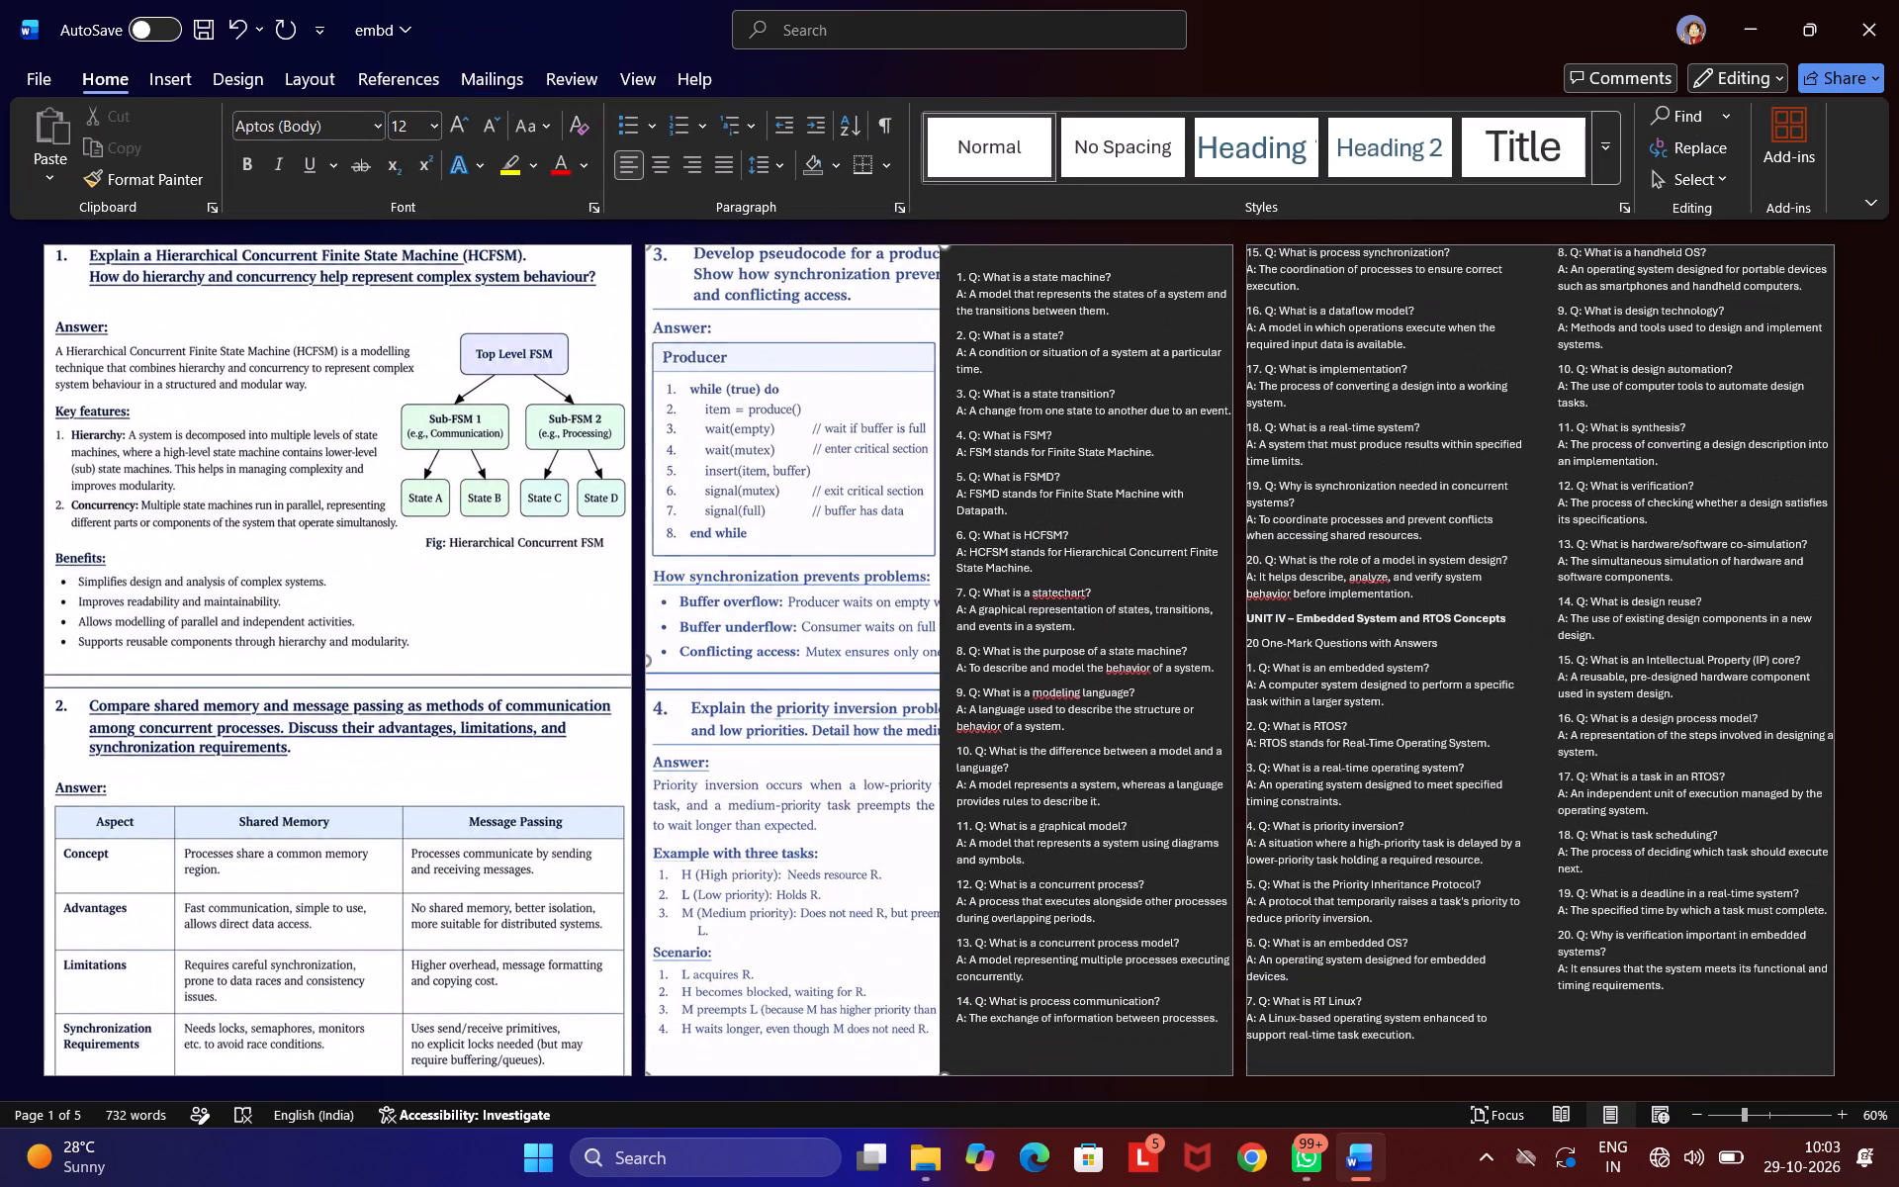
{"action": "key", "text": "BackSpace"}
{"action": "key", "text": "BackSpace"}
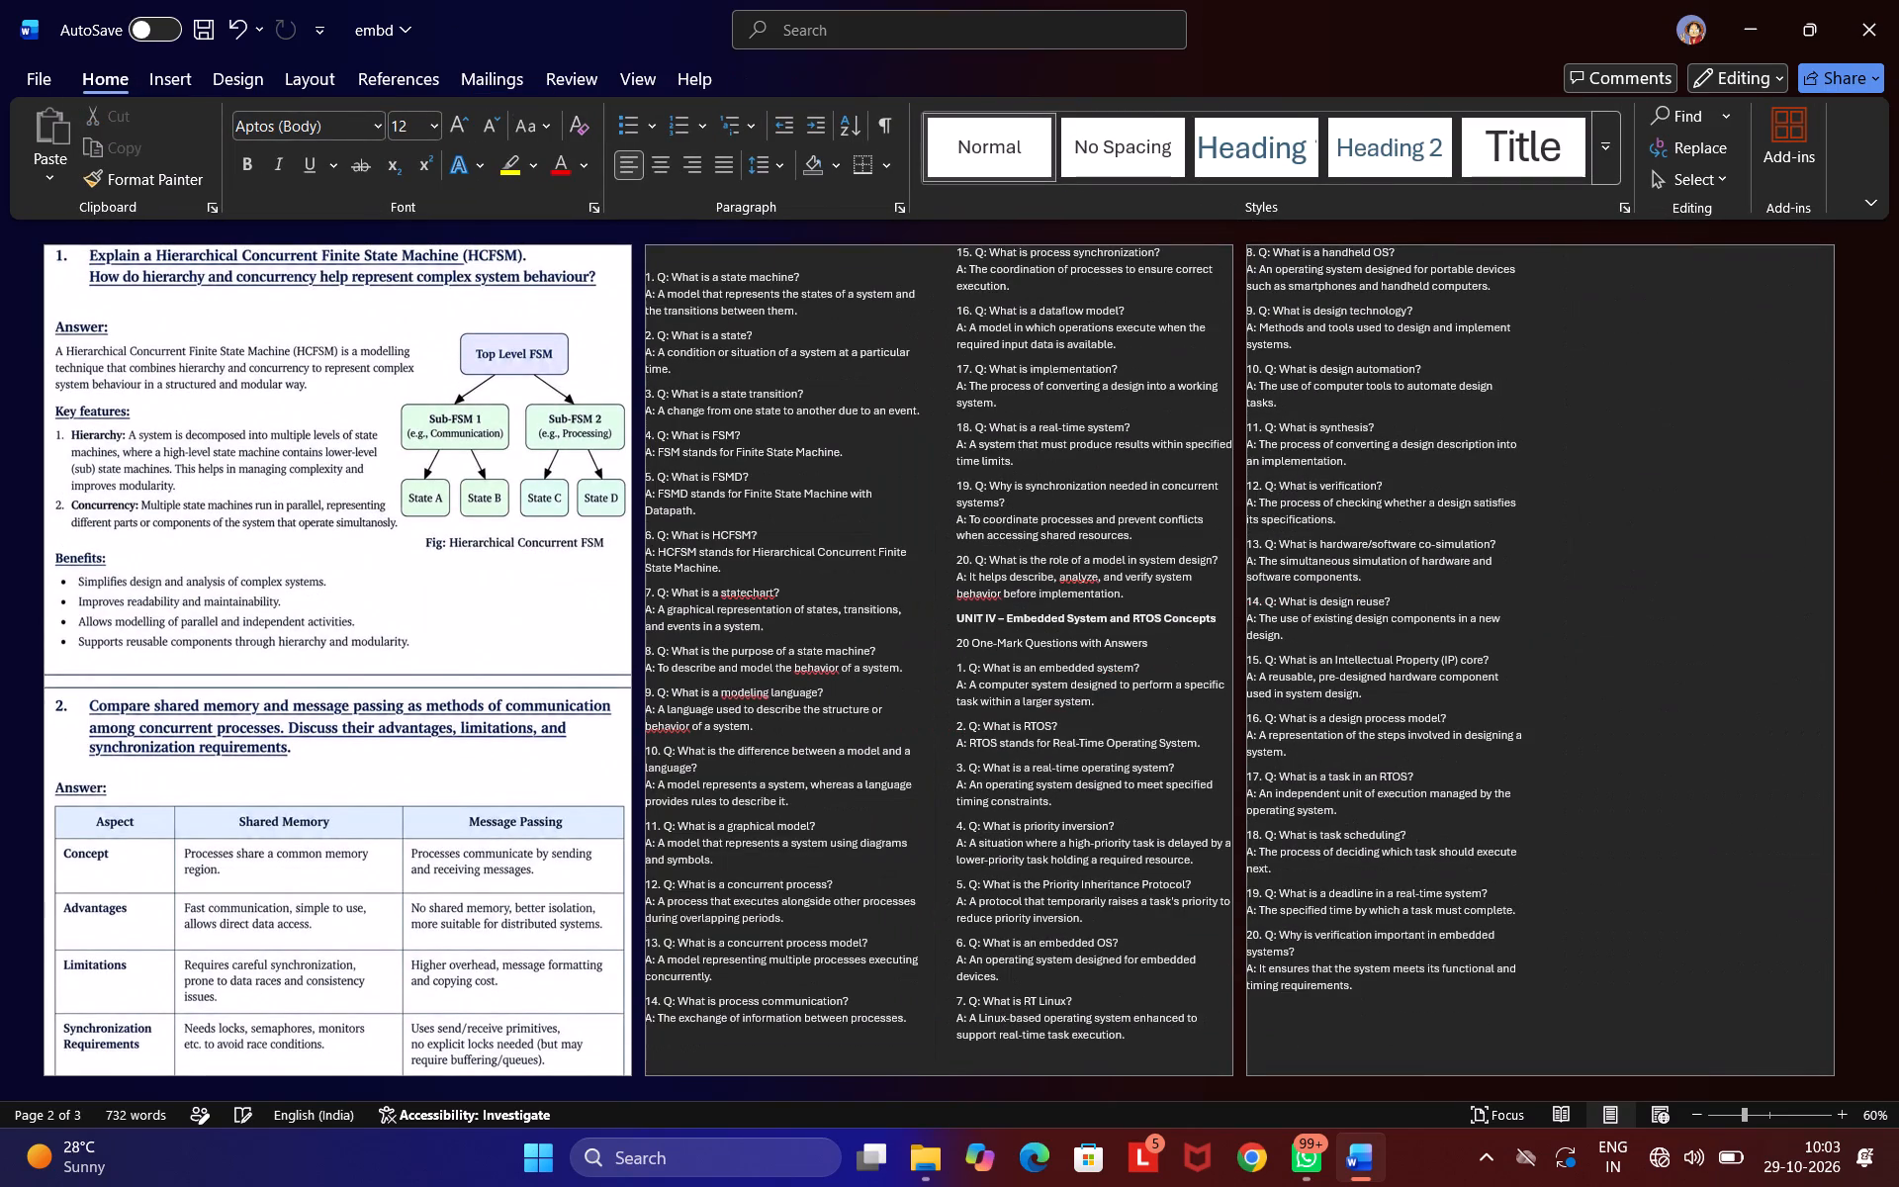
{"action": "key", "text": "BackSpace"}
{"action": "key", "text": "BackSpace"}
{"action": "key", "text": "BackSpace"}
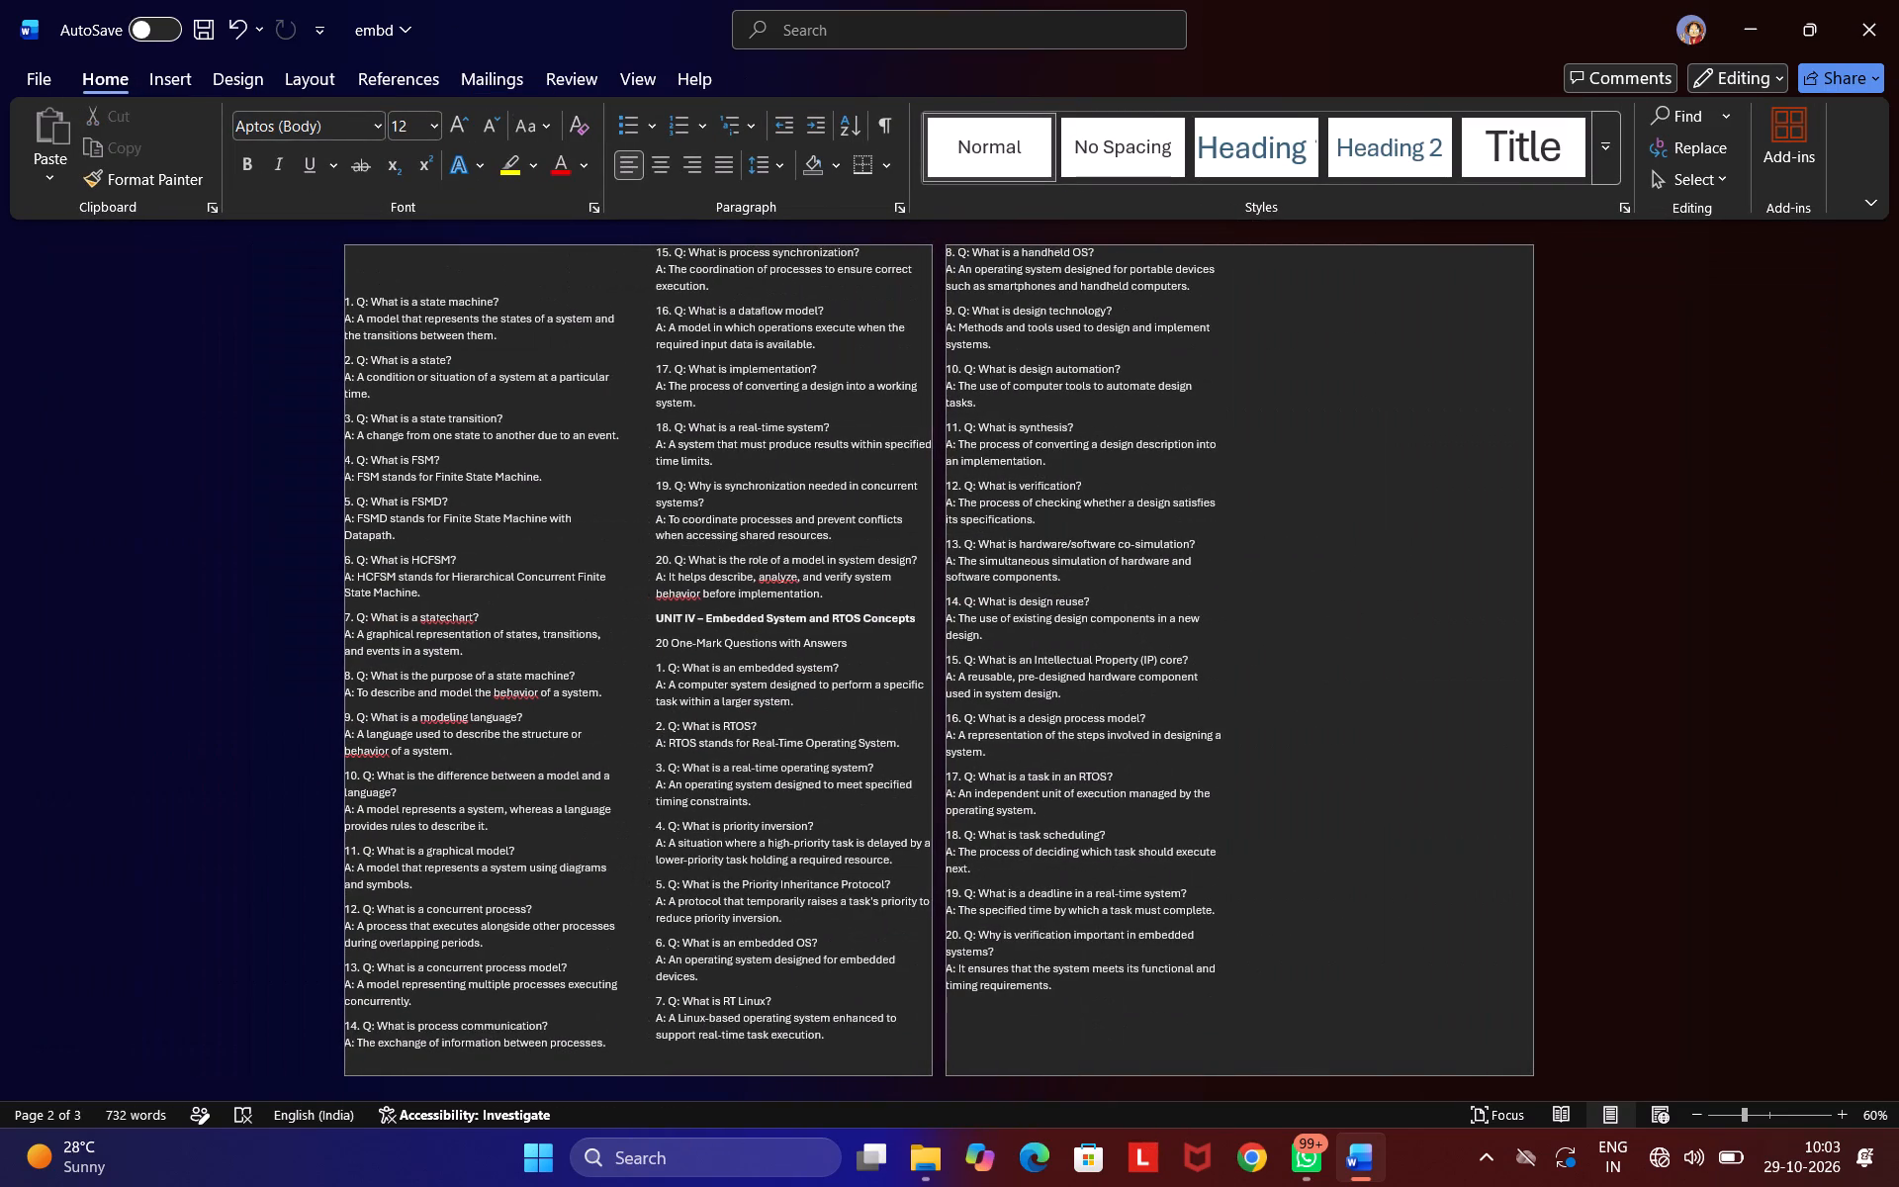
Remove the blank lines above "1. Q: What is a state machine?" at the start of the document.
{"action": "key", "text": "Down"}
{"action": "key", "text": "Down"}
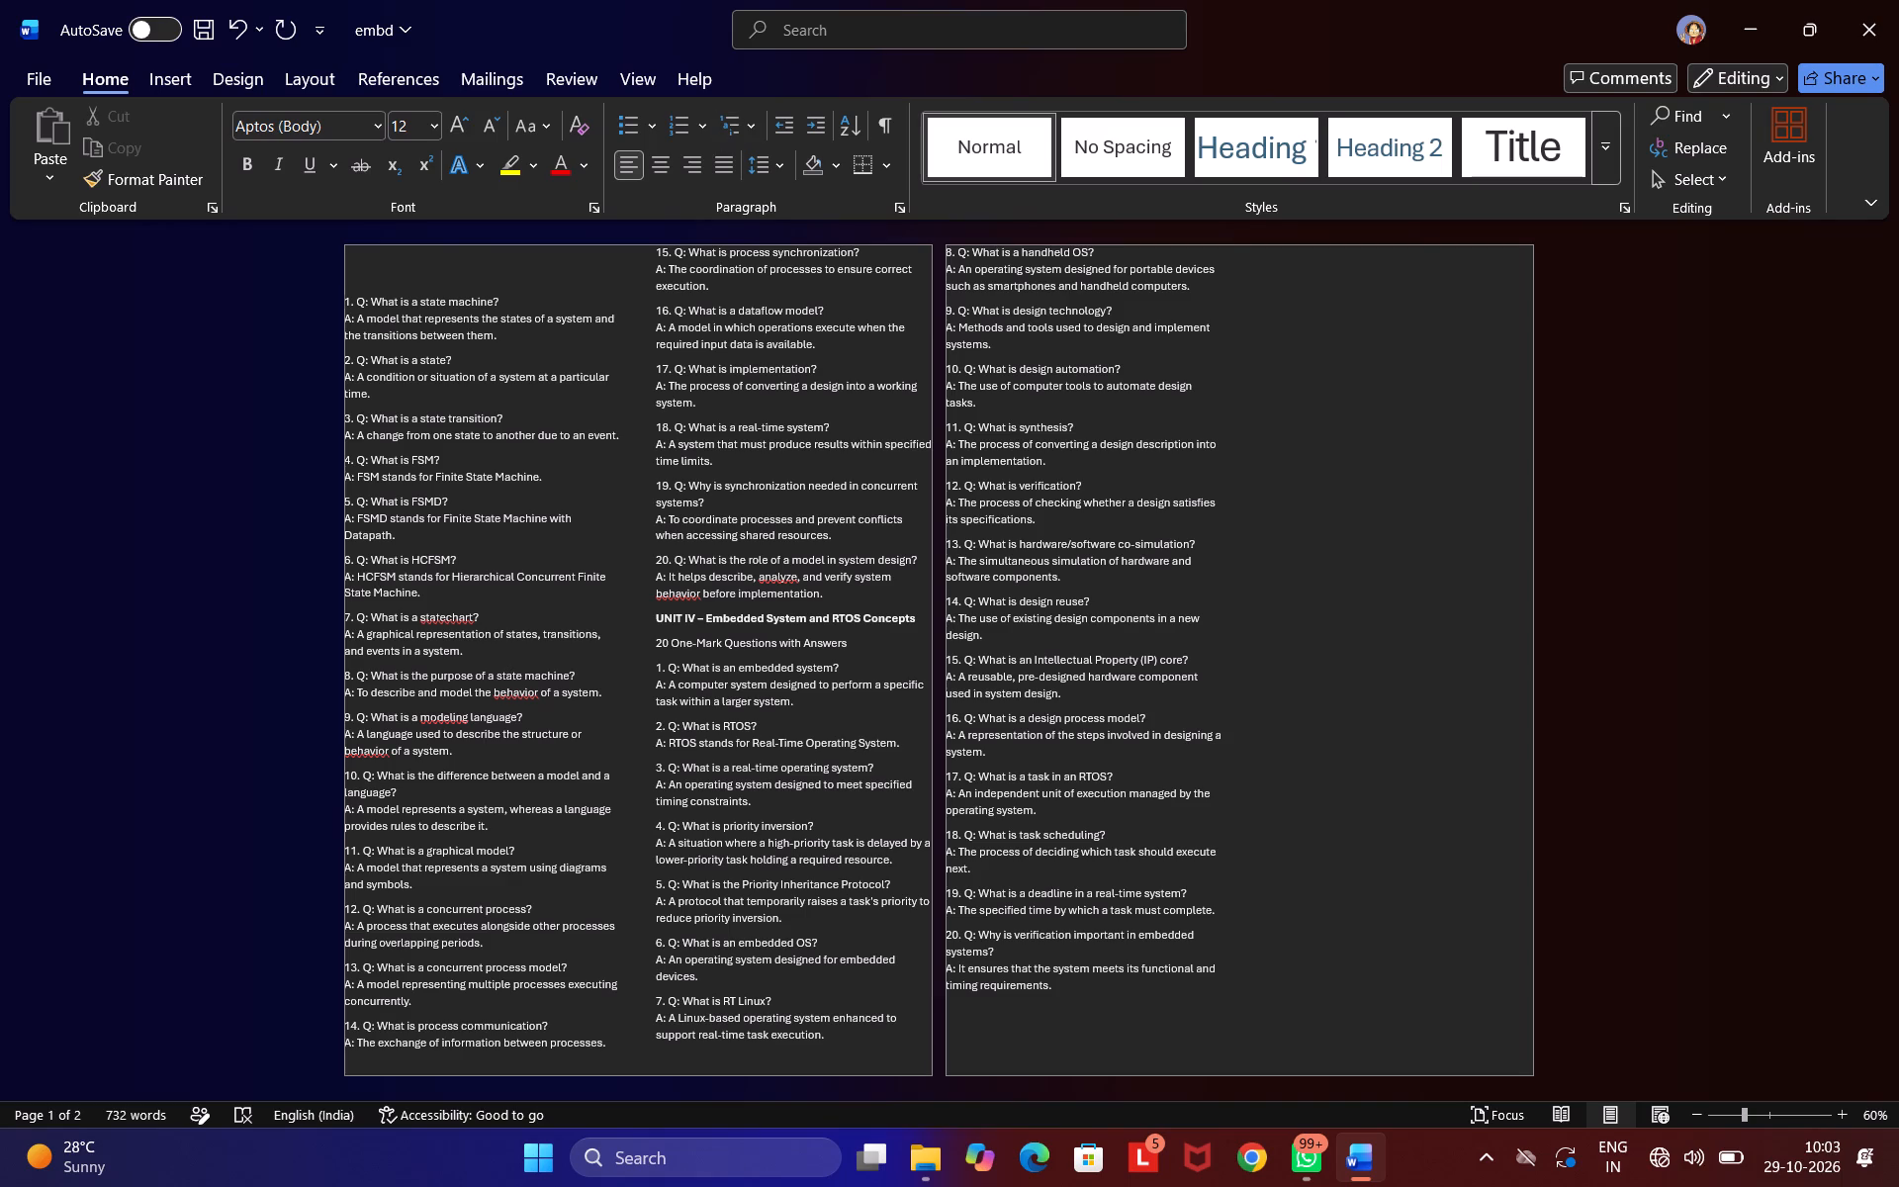
{"action": "left_click", "coordinate": [346, 299]}
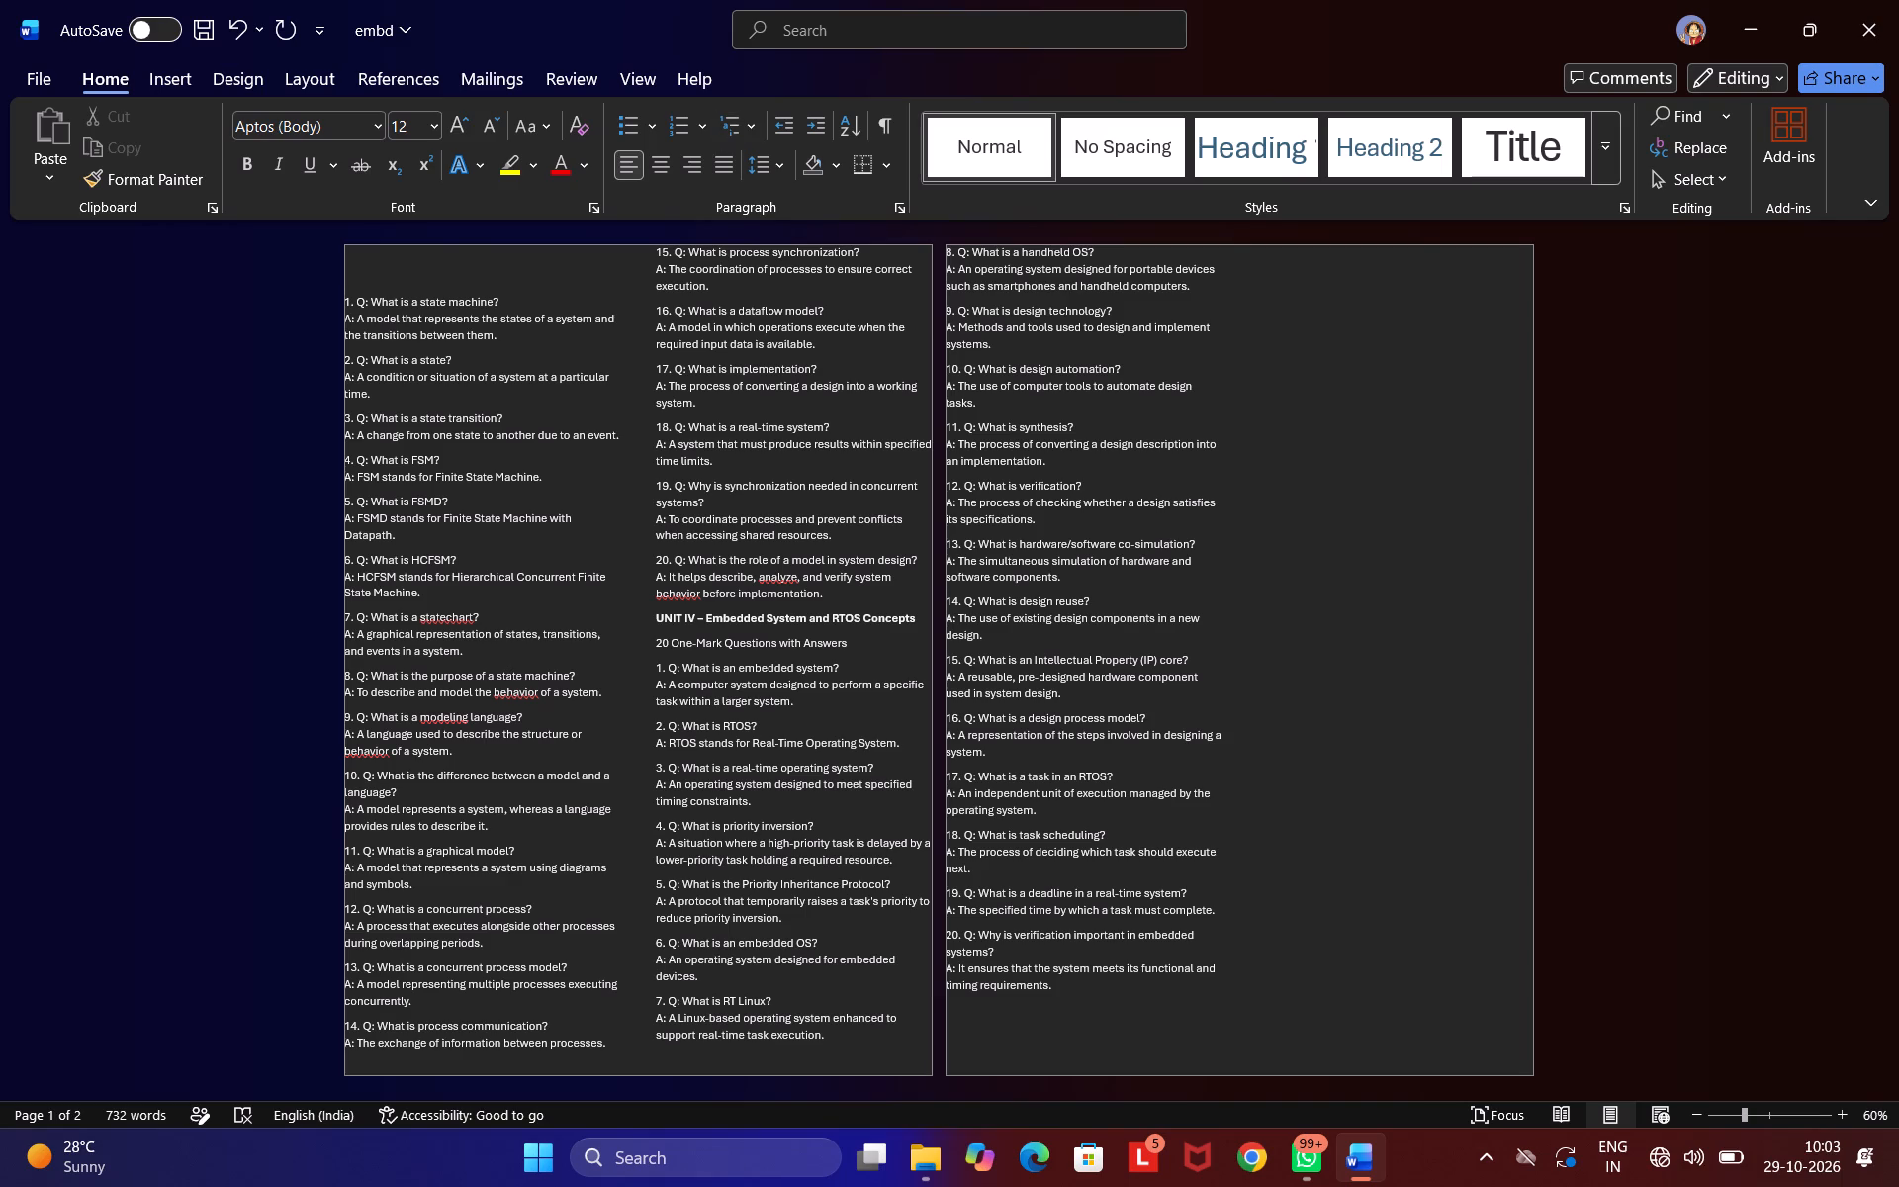
{"action": "left_click", "coordinate": [346, 299]}
{"action": "key", "text": "BackSpace"}
{"action": "key", "text": "BackSpace"}
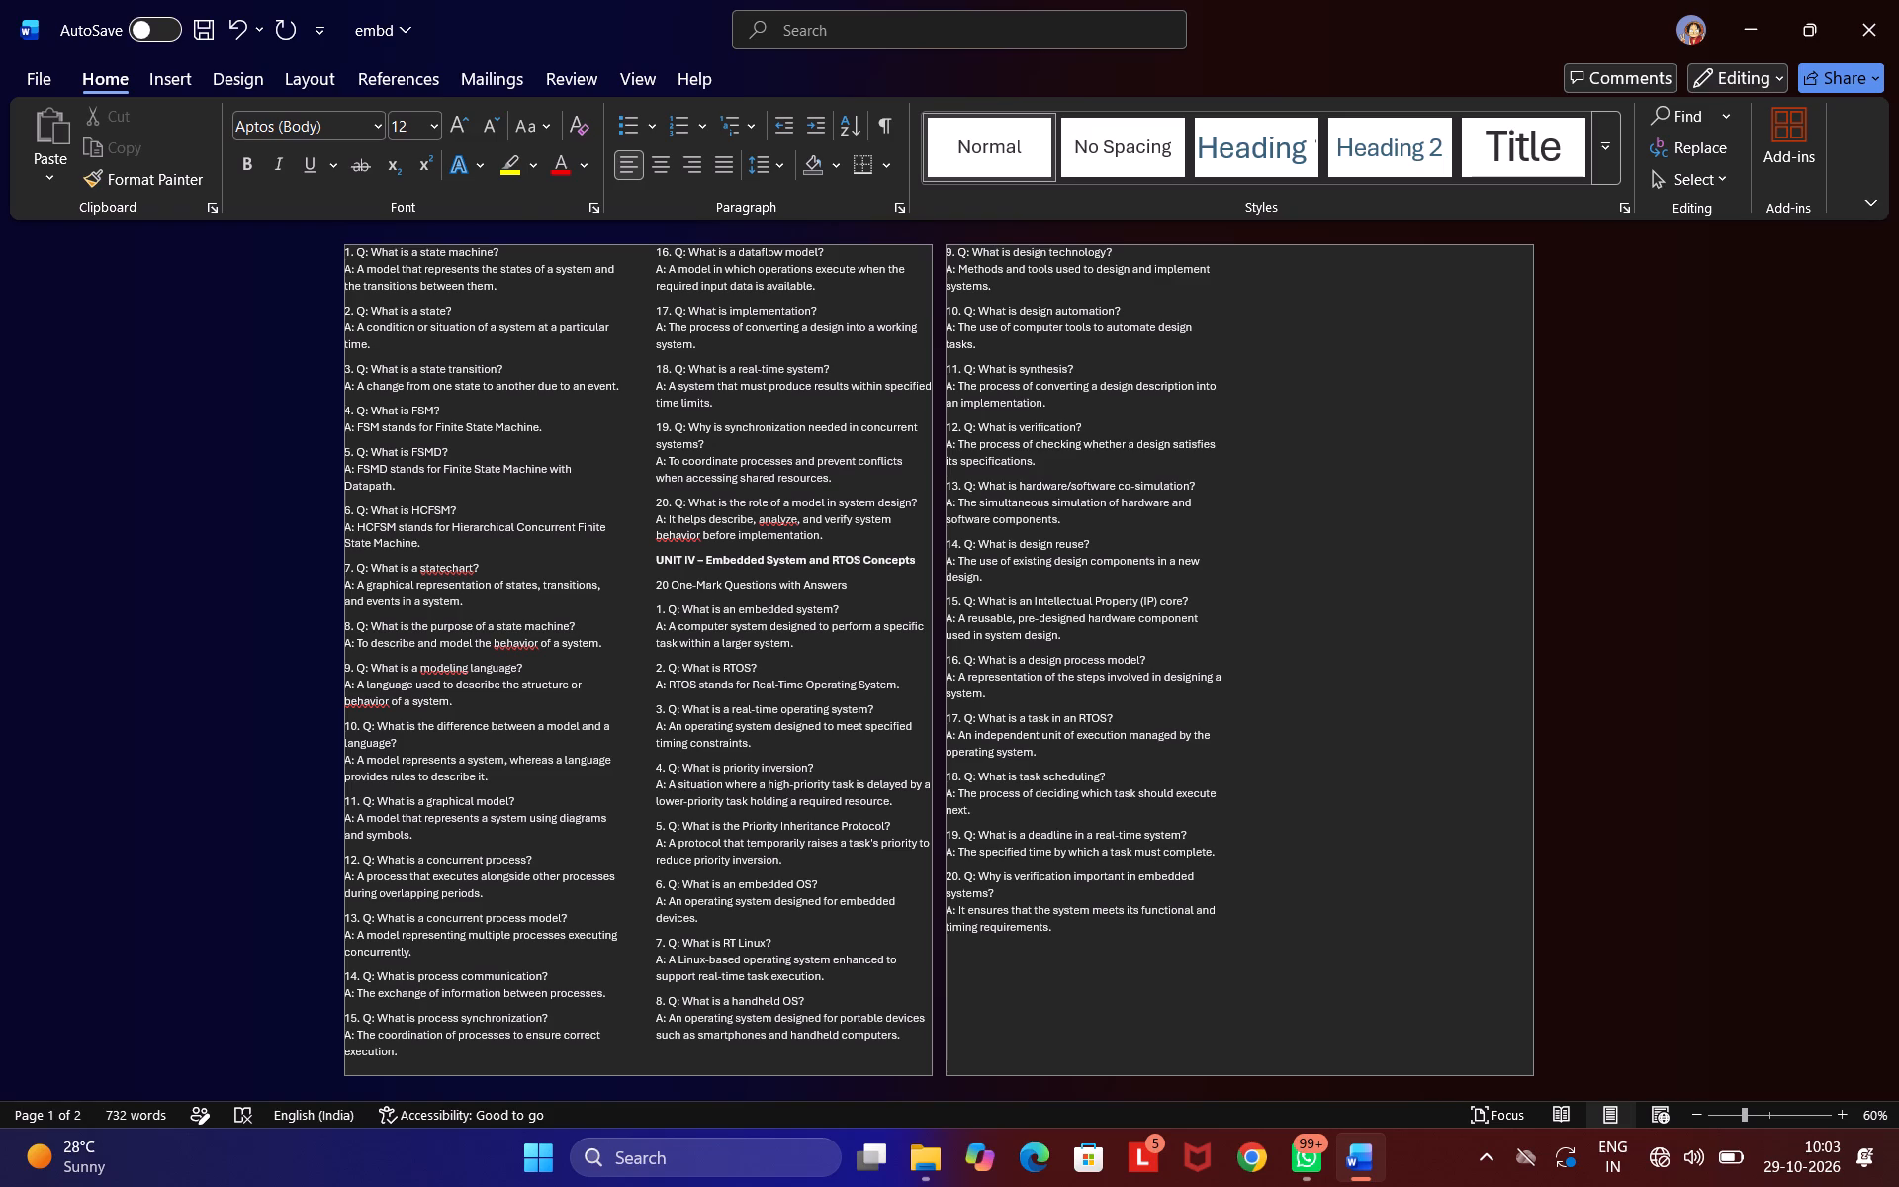
Switch to Google Chrome.
{"action": "left_click", "coordinate": [1273, 1160]}
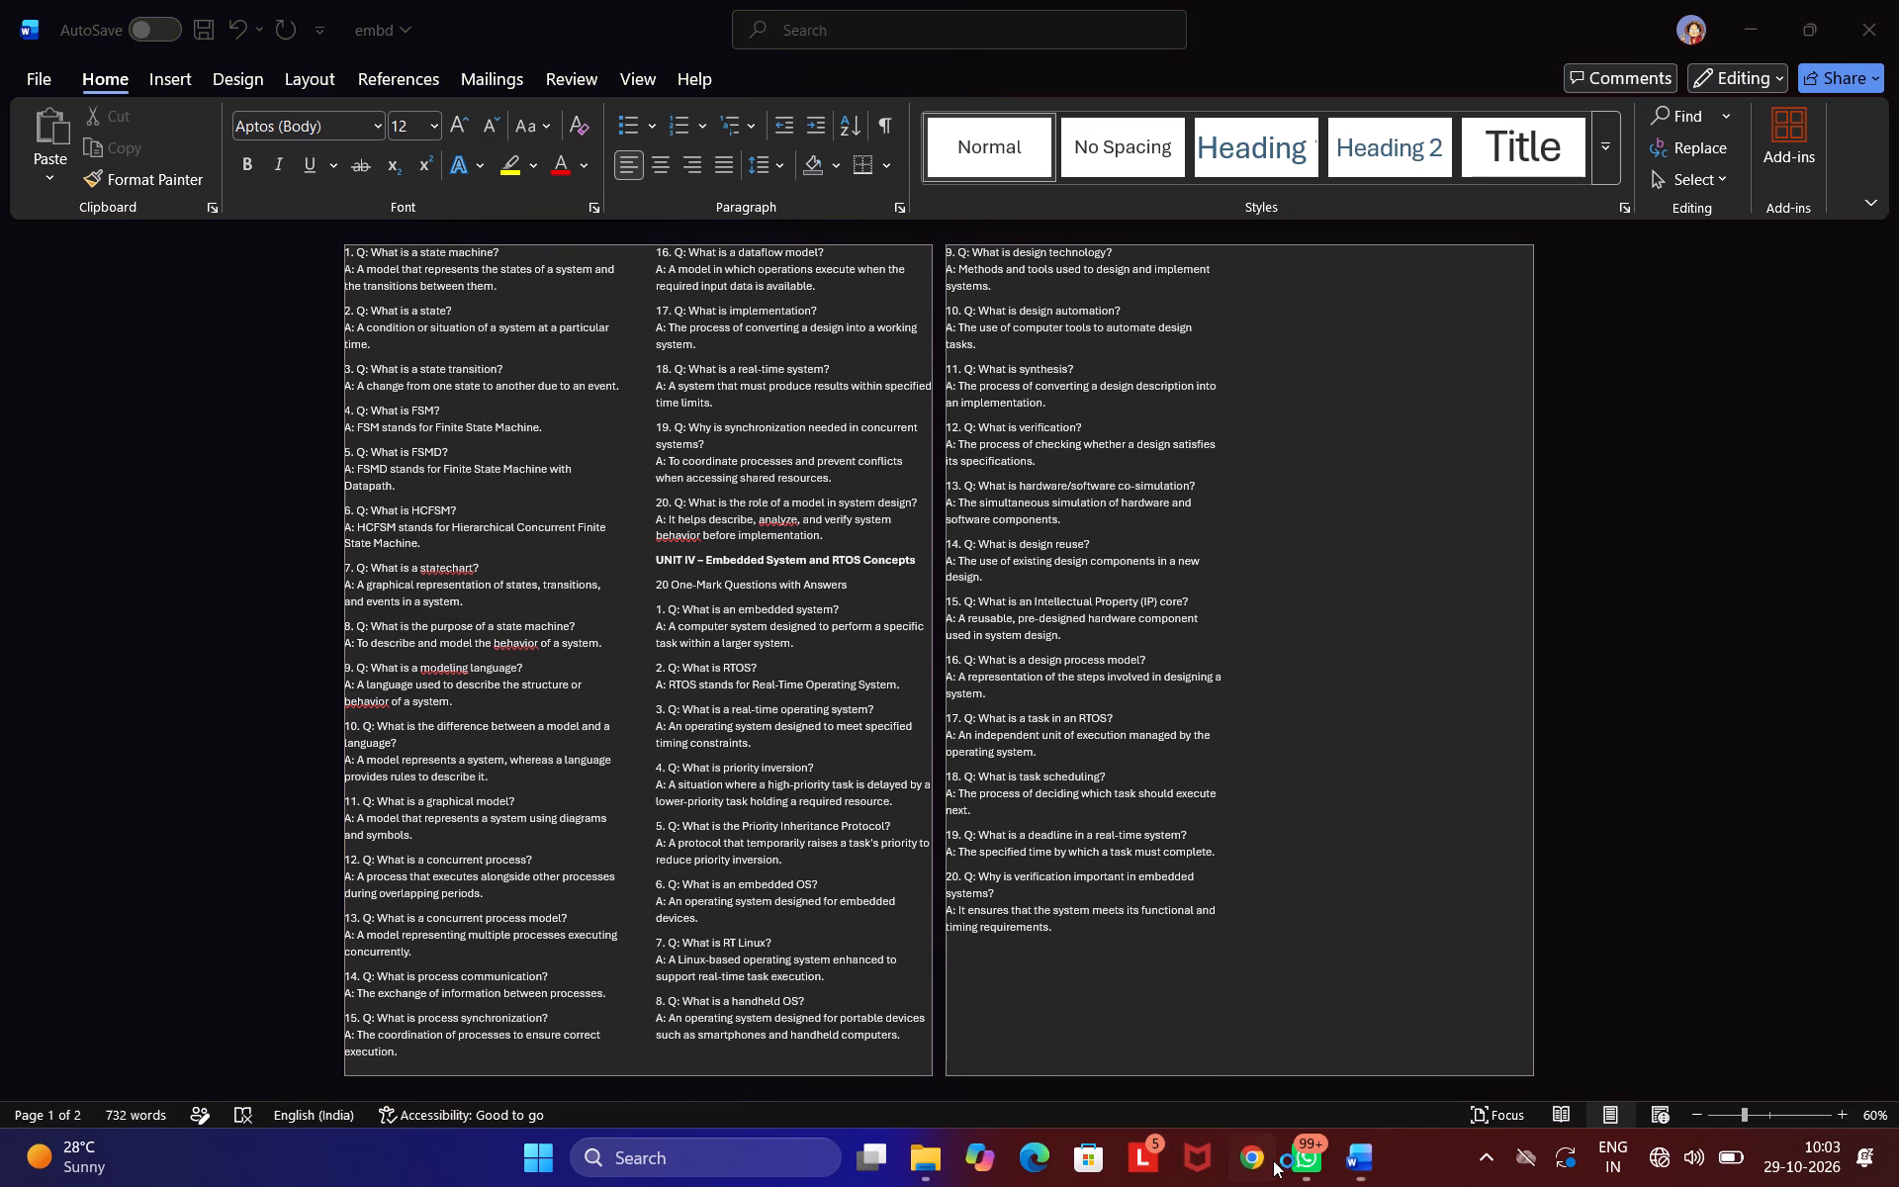
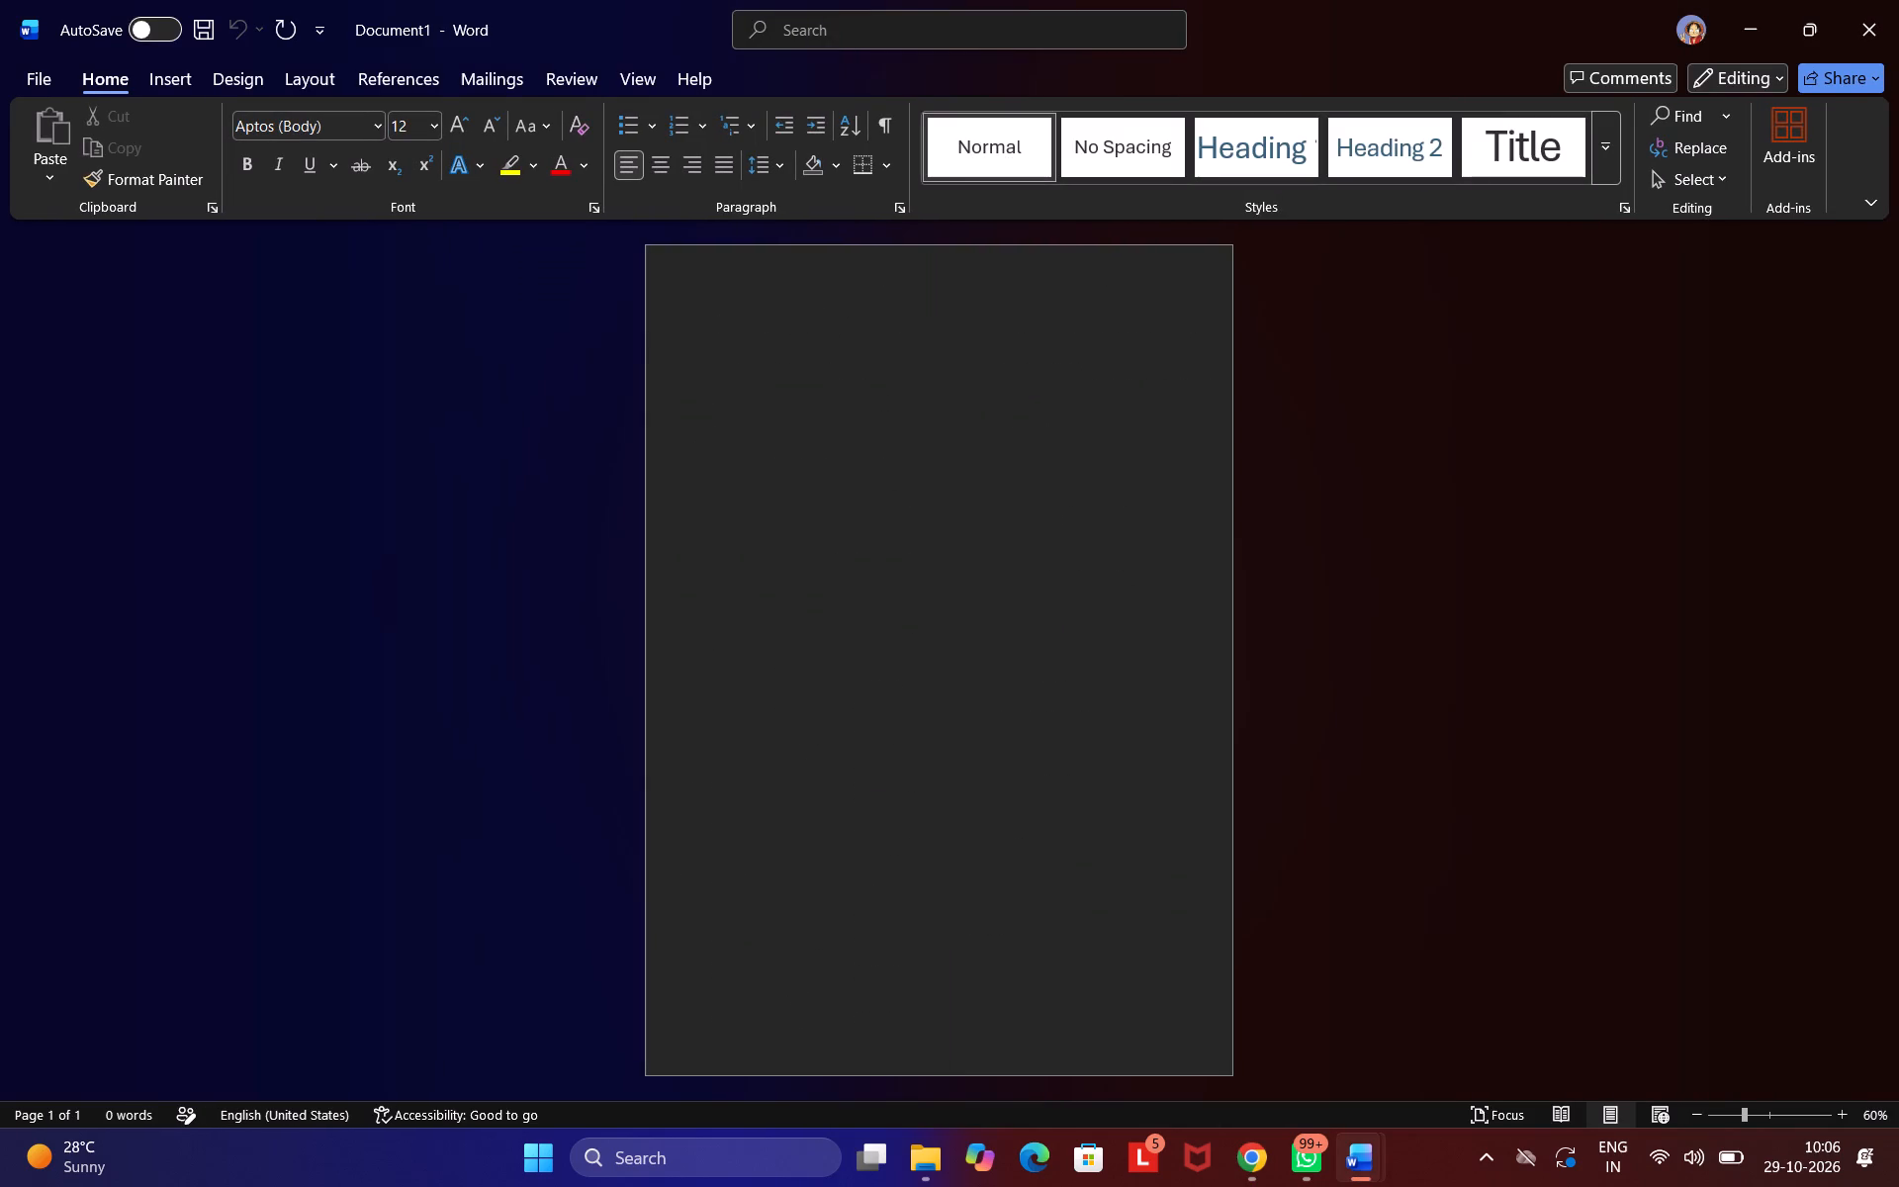
Set custom page margins of 0 for the top, bottom and left of the new document.
{"action": "left_click", "coordinate": [291, 87]}
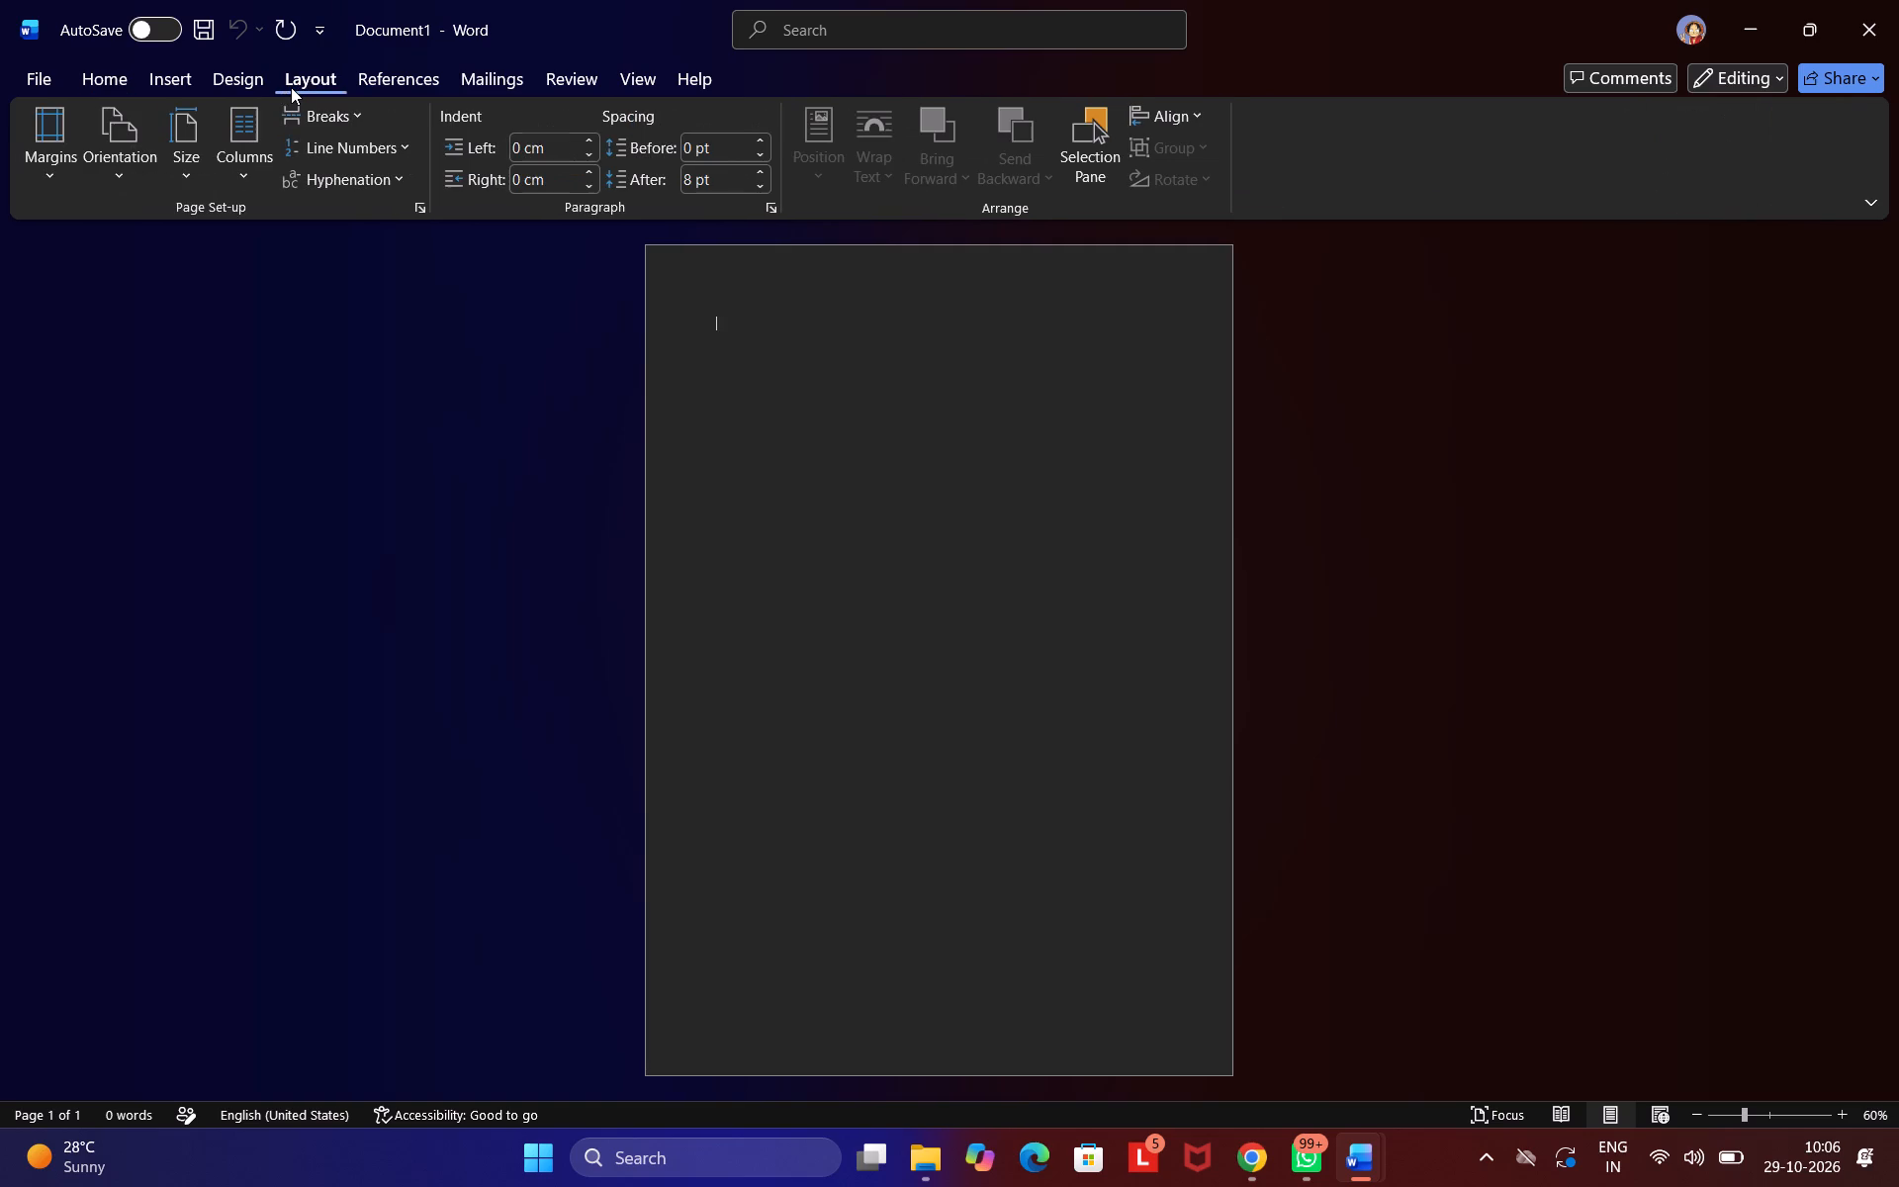
{"action": "left_click", "coordinate": [72, 182]}
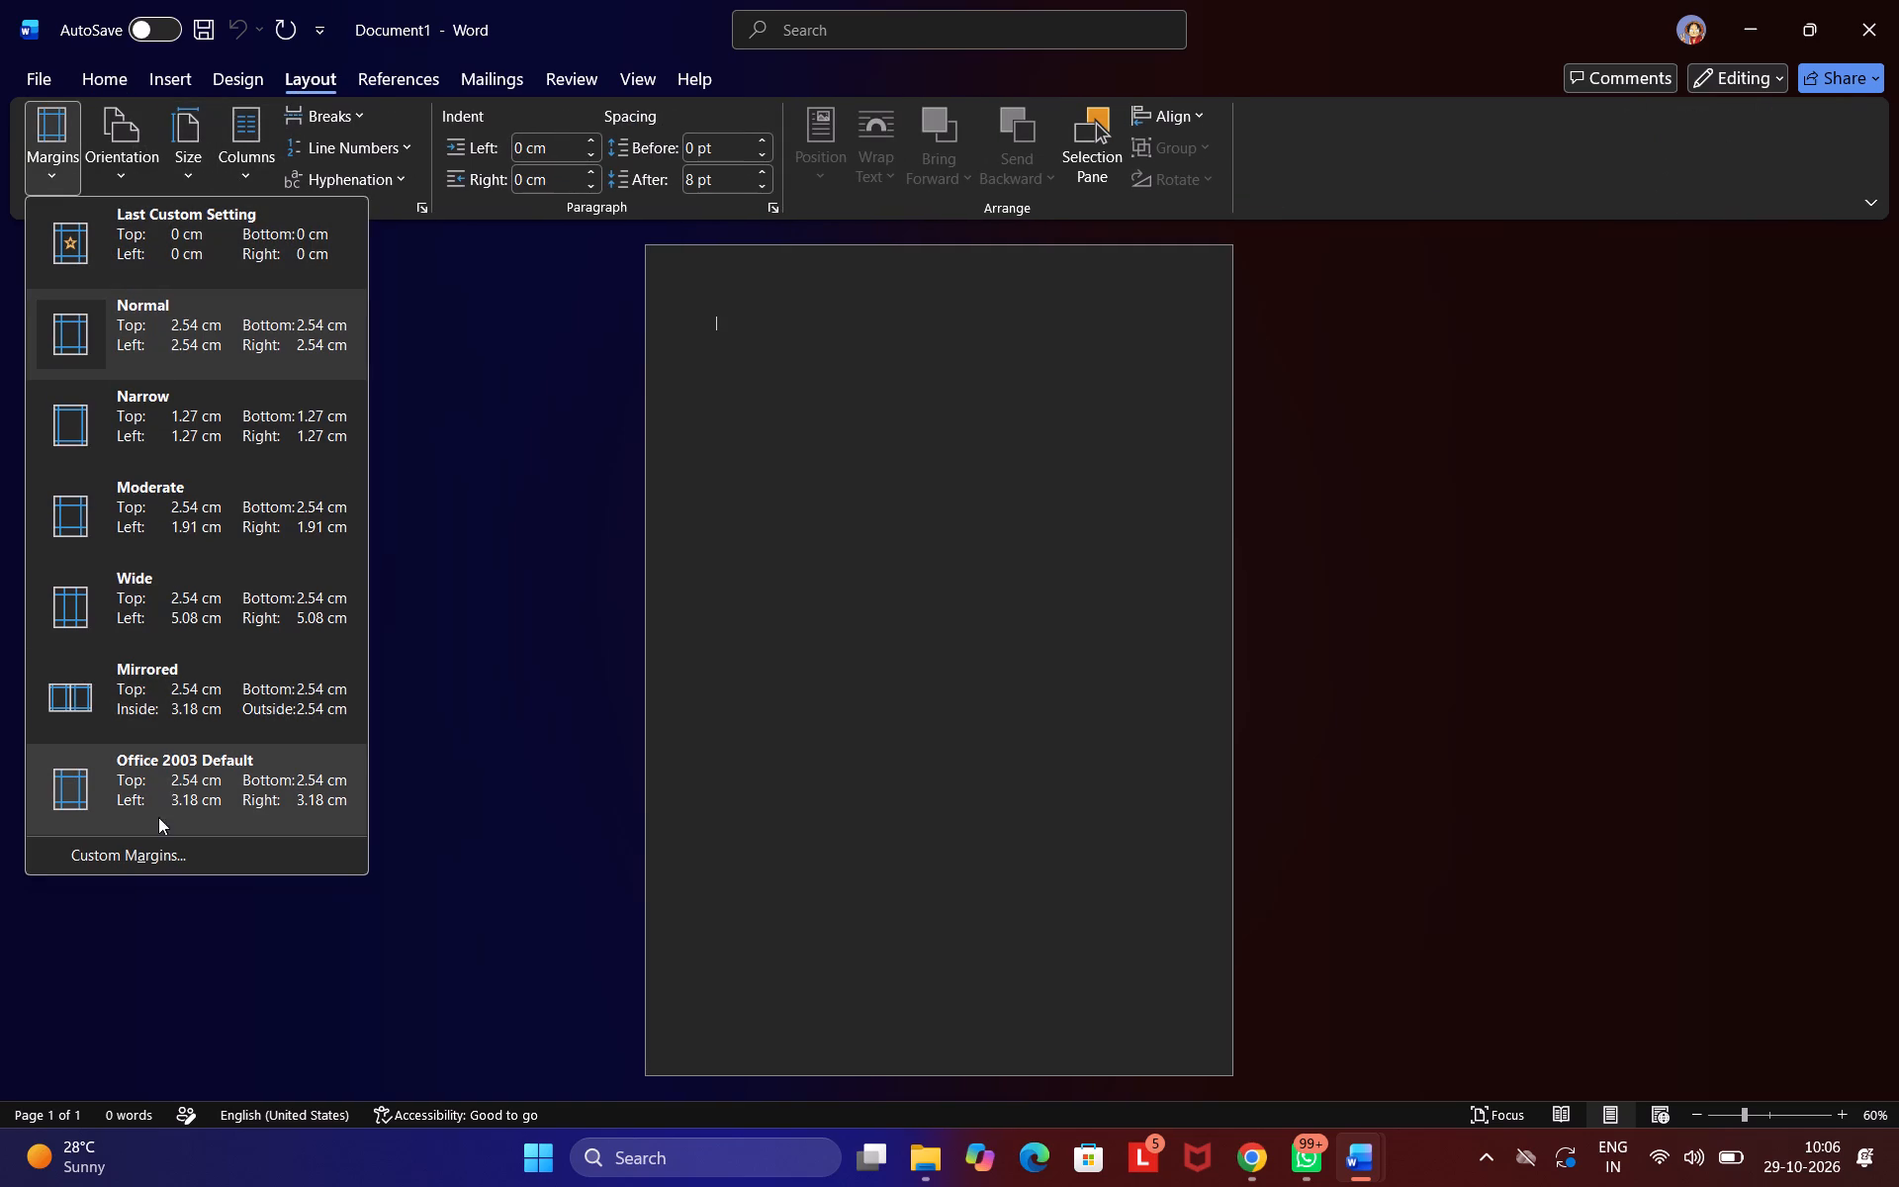
{"action": "left_click", "coordinate": [162, 844]}
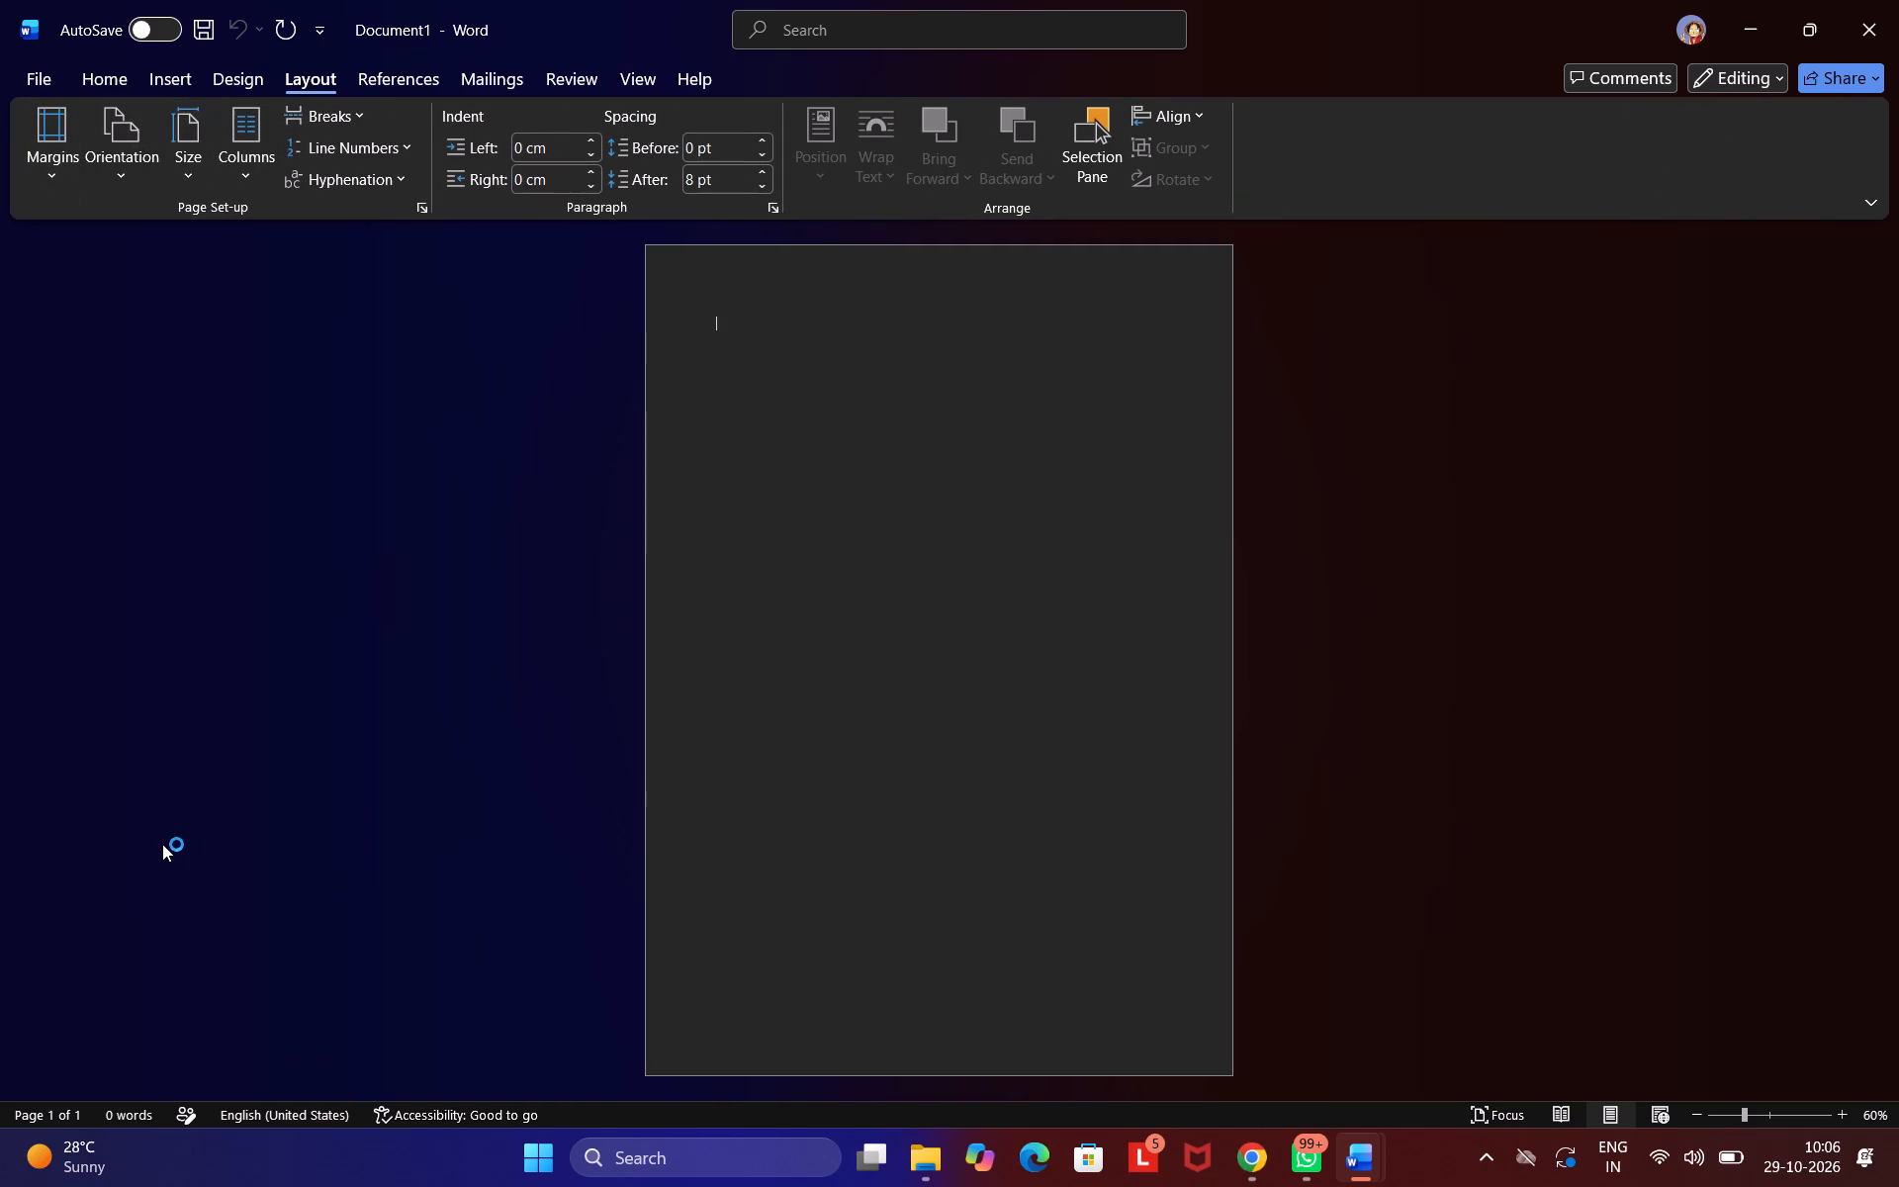
{"action": "key", "text": "0"}
{"action": "key", "text": "Tab"}
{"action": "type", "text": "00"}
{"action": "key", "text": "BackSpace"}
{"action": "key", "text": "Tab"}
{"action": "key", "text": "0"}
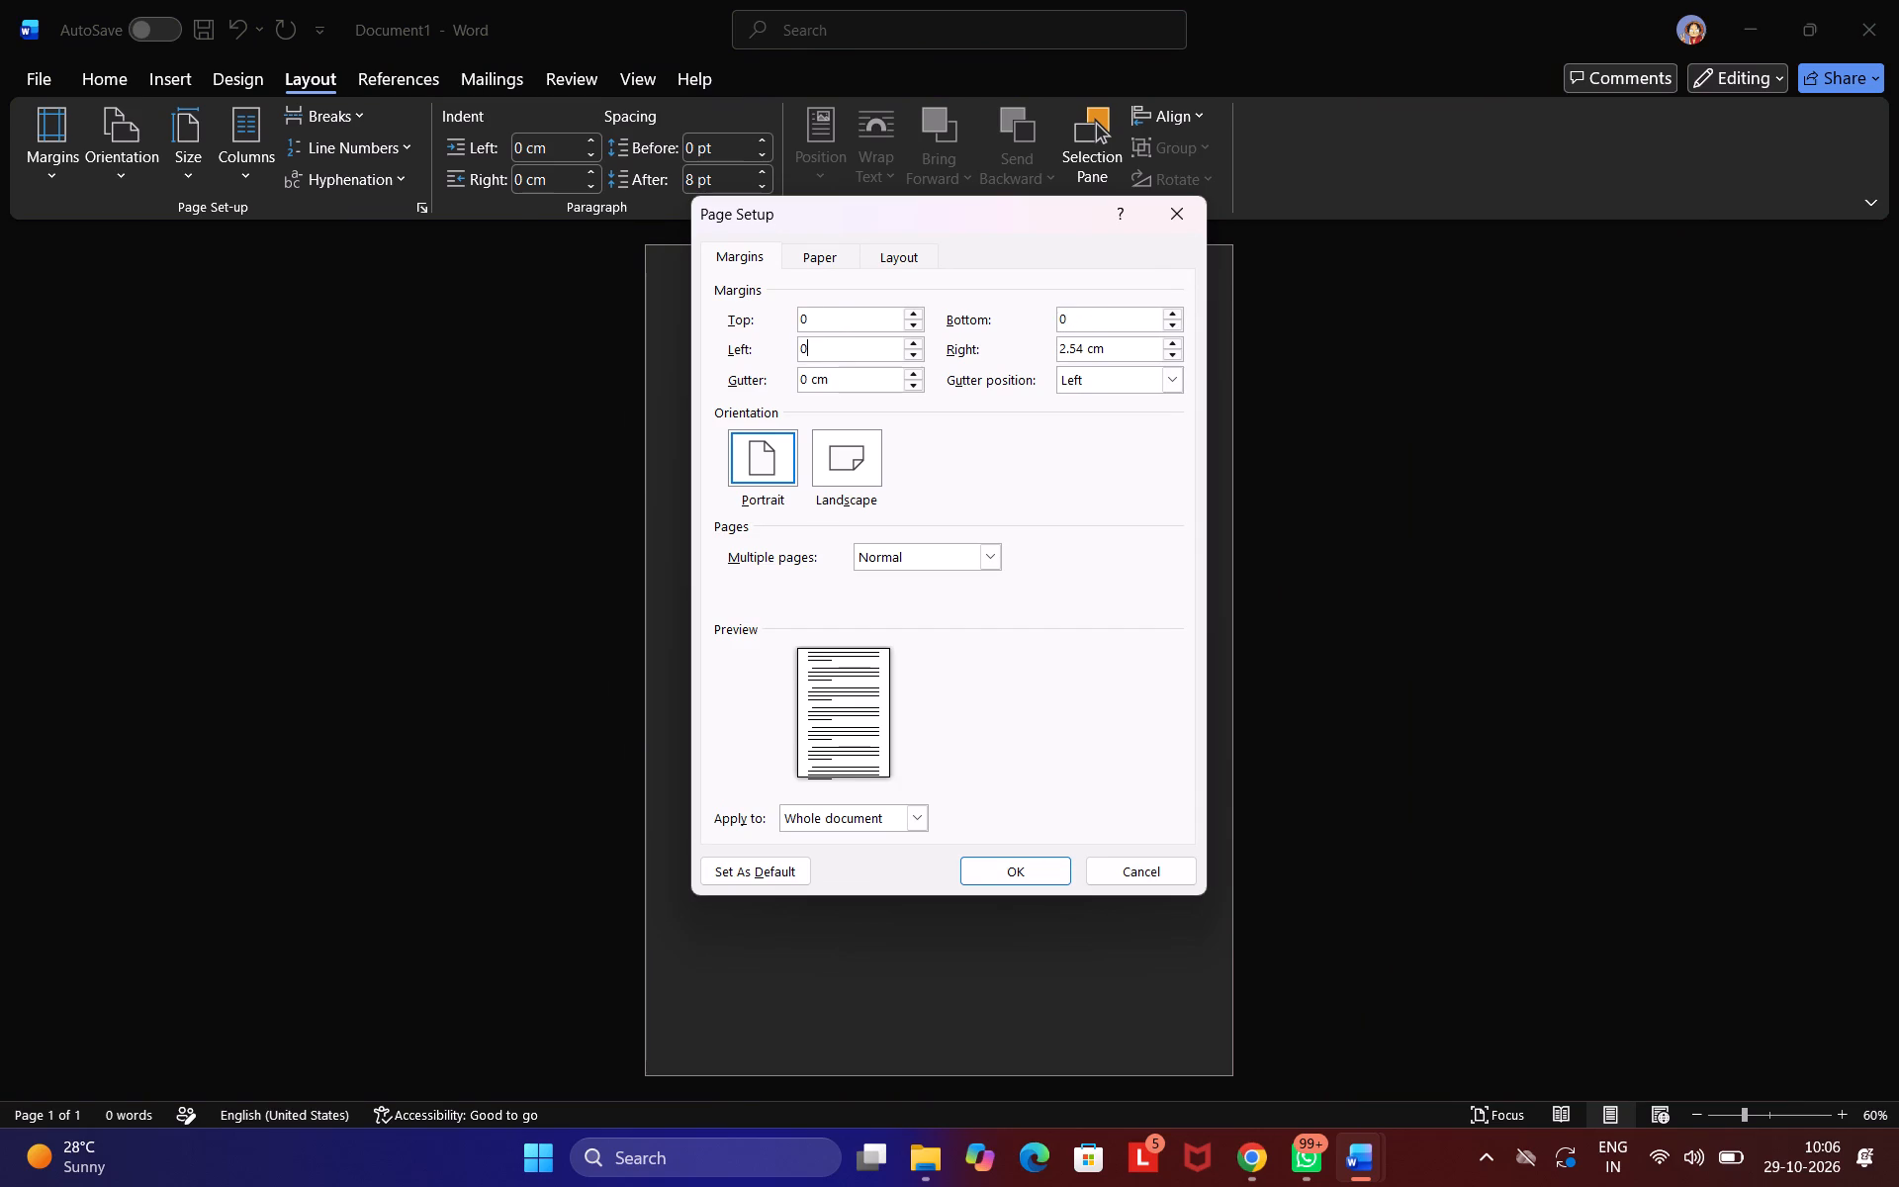
Set the right page margin to 0 and apply the custom margins to the whole document.
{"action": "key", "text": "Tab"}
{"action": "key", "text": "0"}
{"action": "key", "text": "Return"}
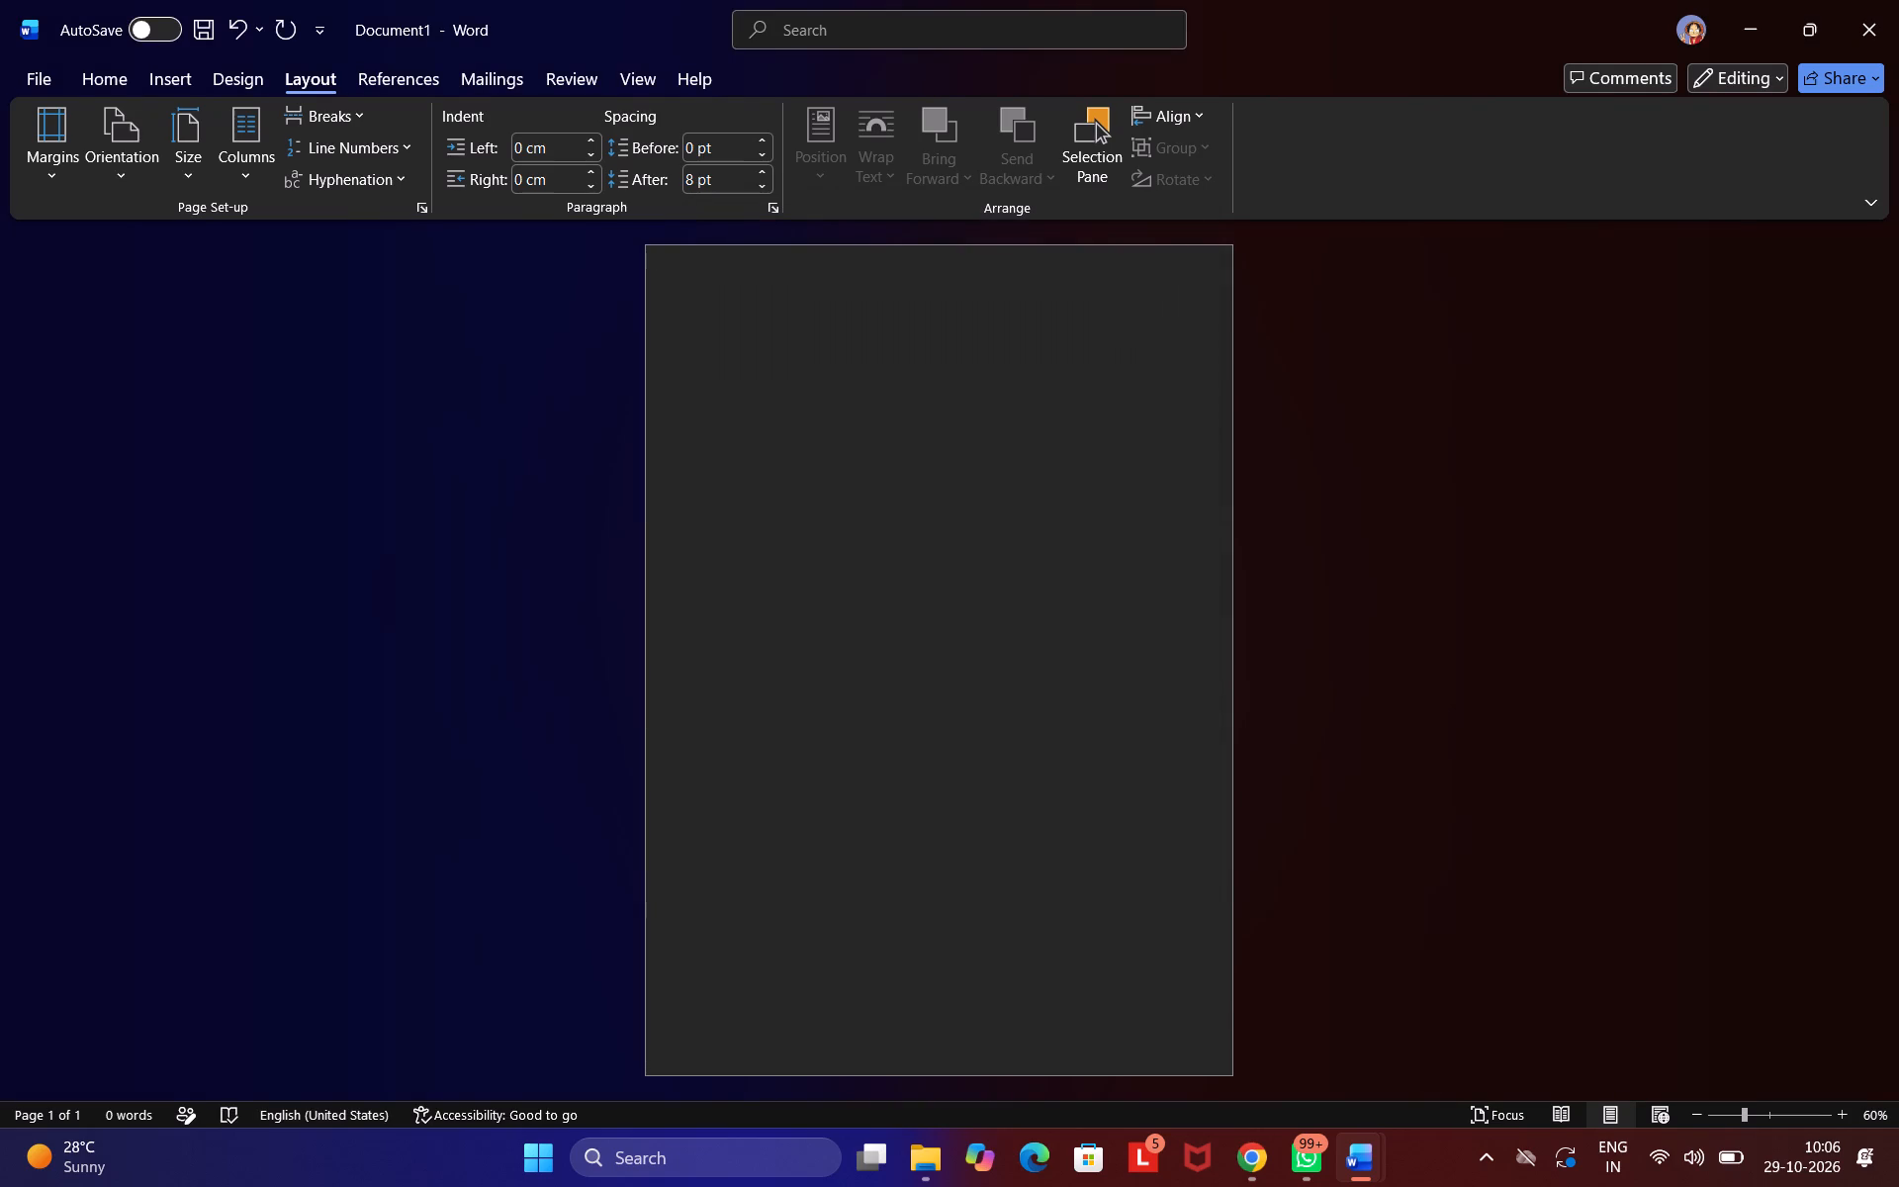
Switch to WhatsApp.
{"action": "left_click", "coordinate": [1302, 1182]}
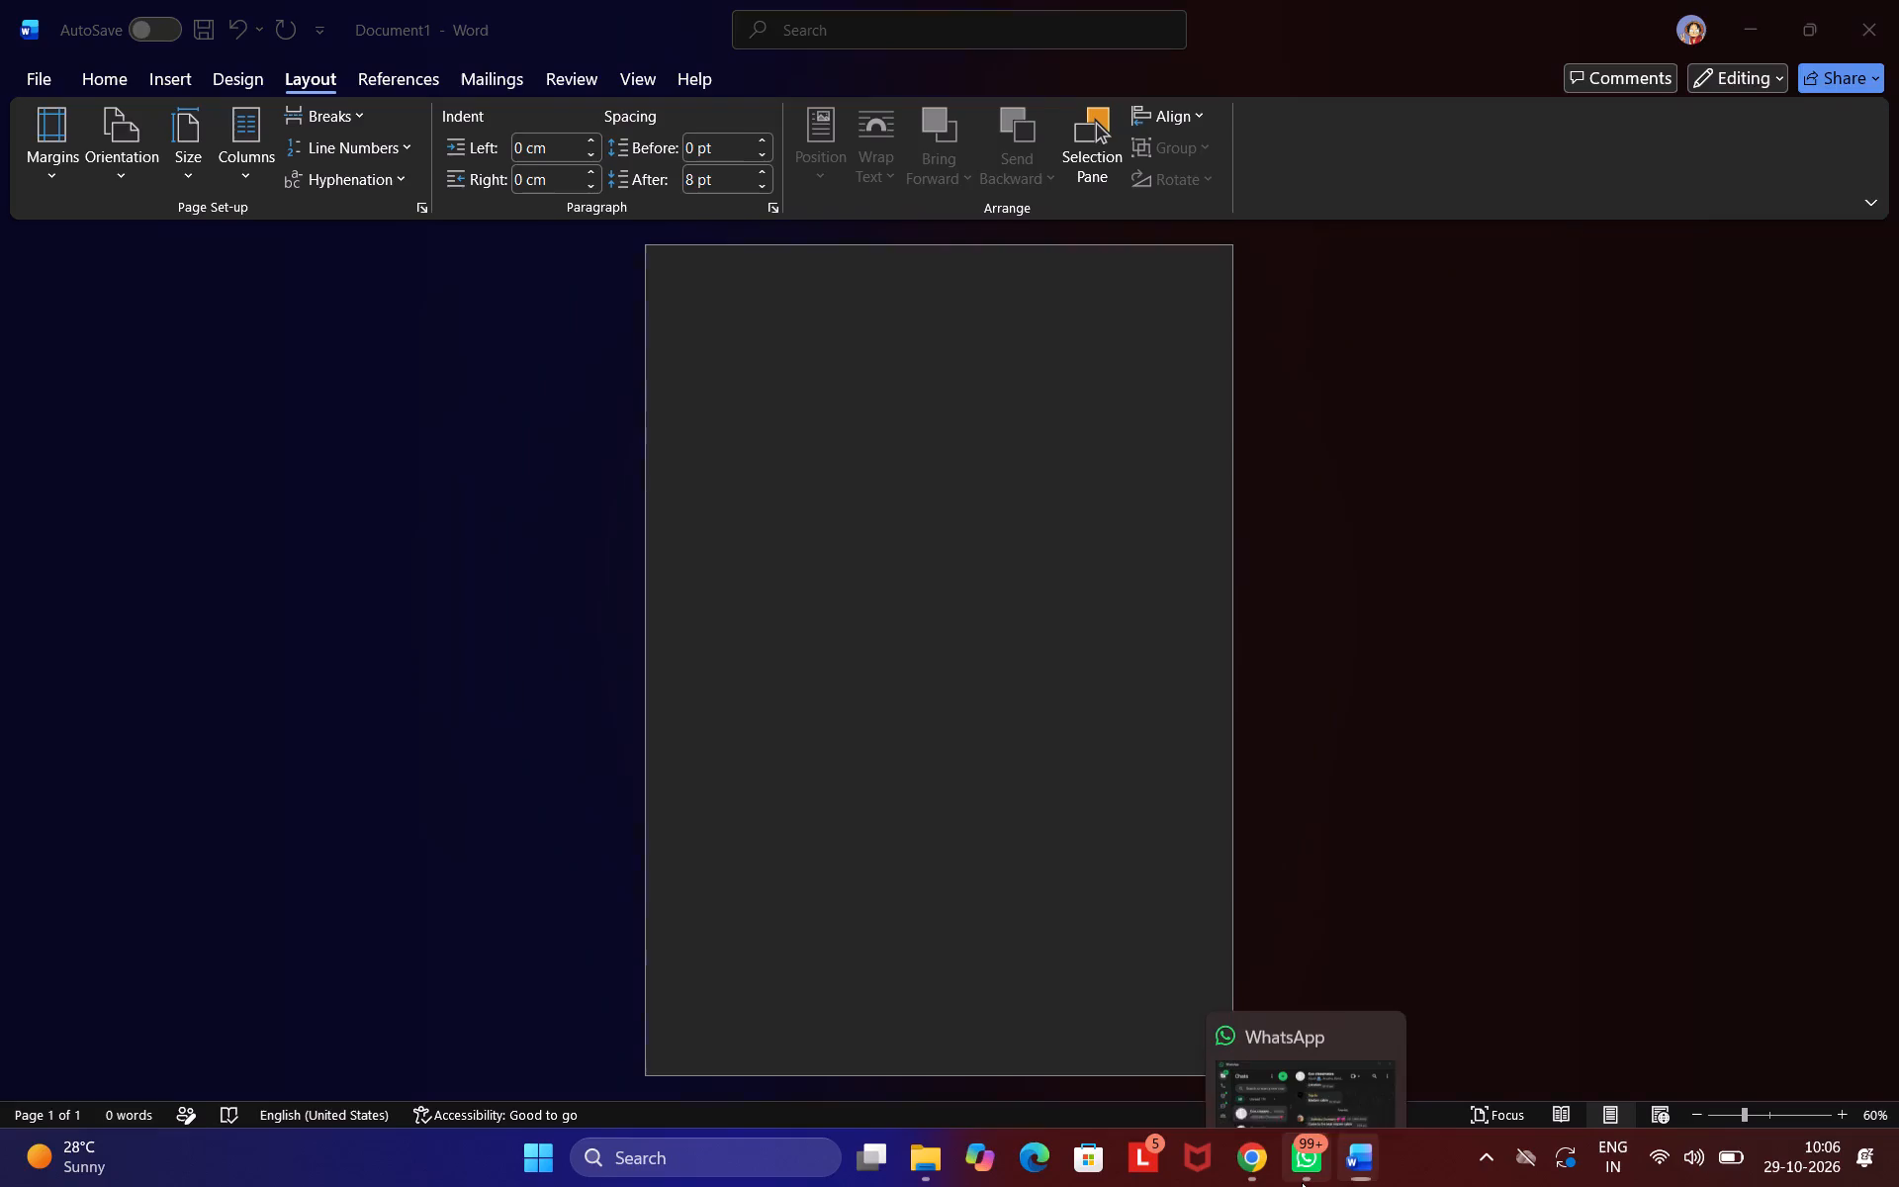
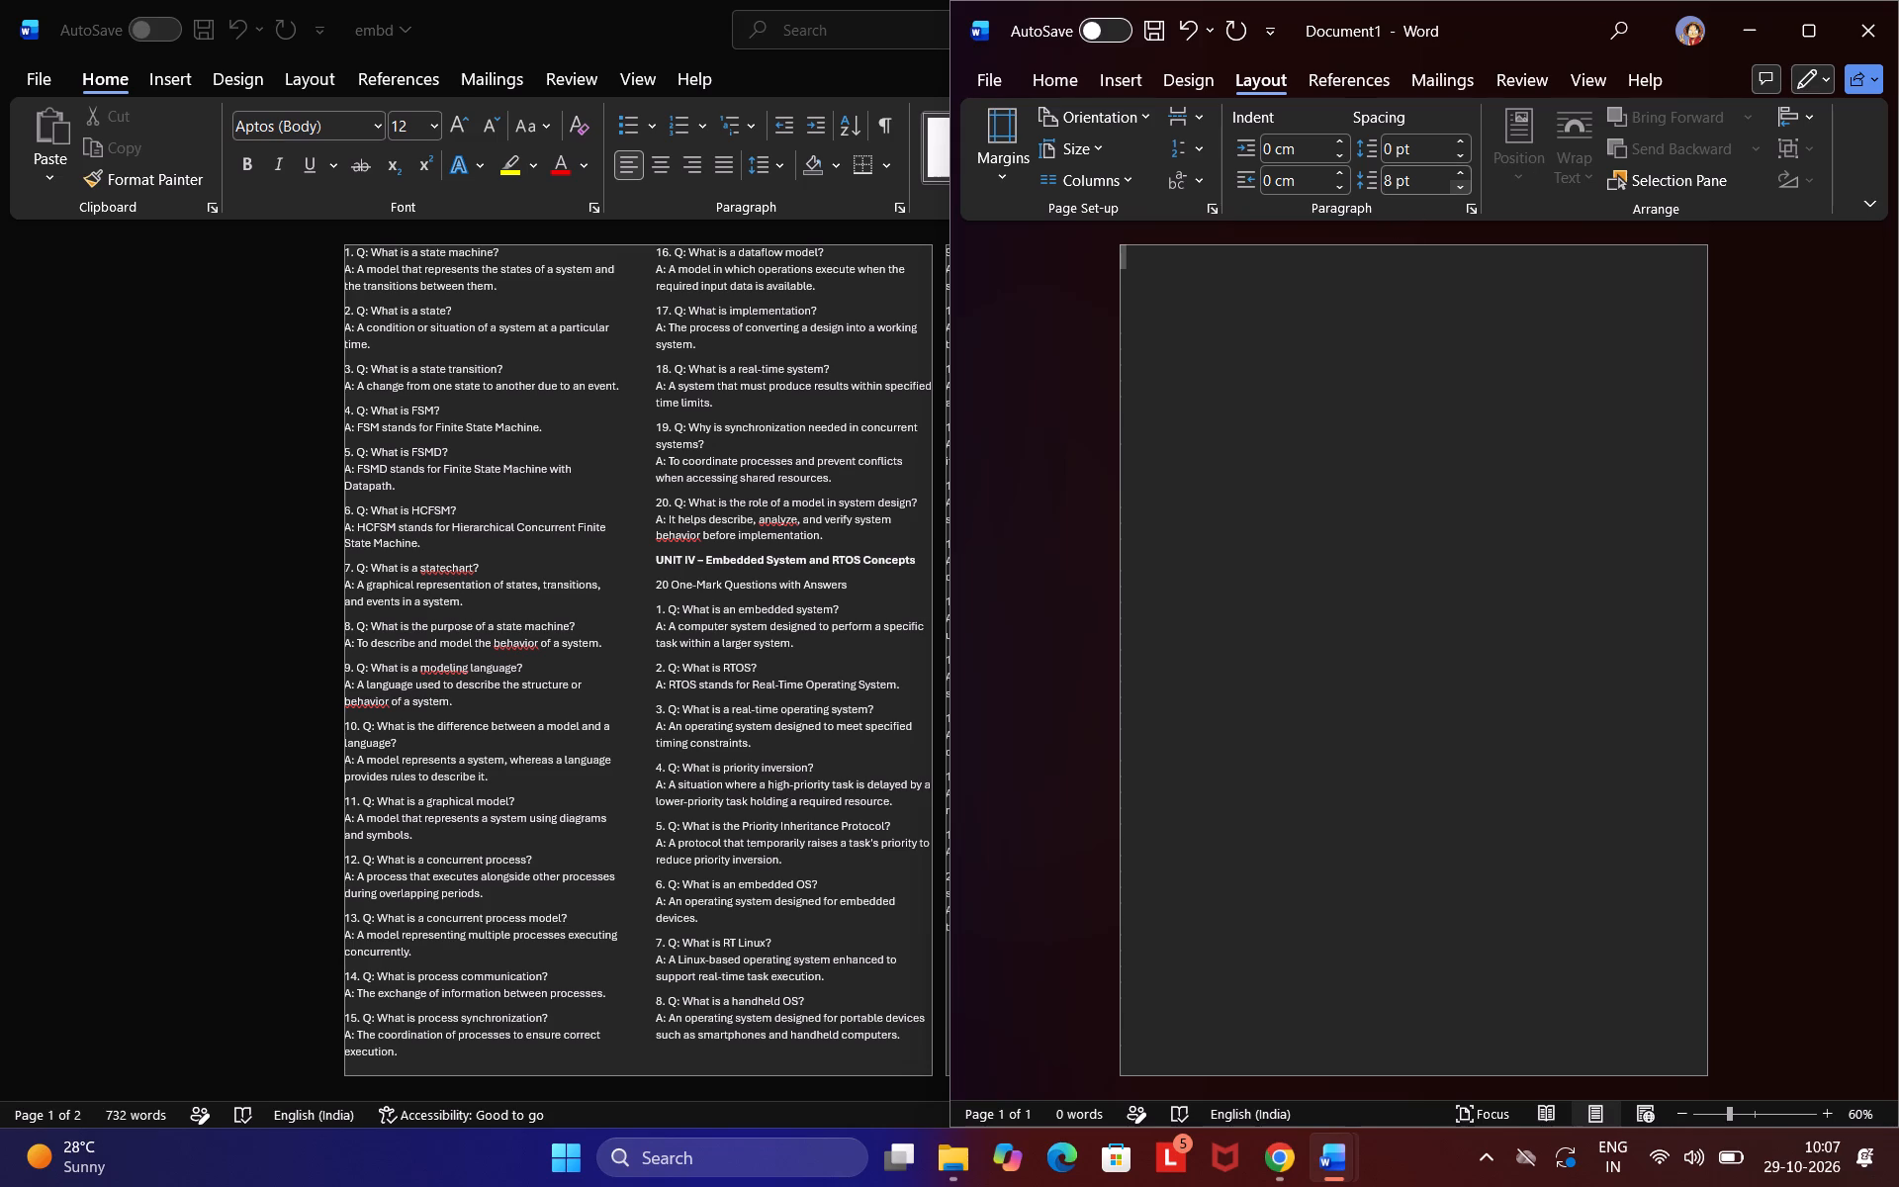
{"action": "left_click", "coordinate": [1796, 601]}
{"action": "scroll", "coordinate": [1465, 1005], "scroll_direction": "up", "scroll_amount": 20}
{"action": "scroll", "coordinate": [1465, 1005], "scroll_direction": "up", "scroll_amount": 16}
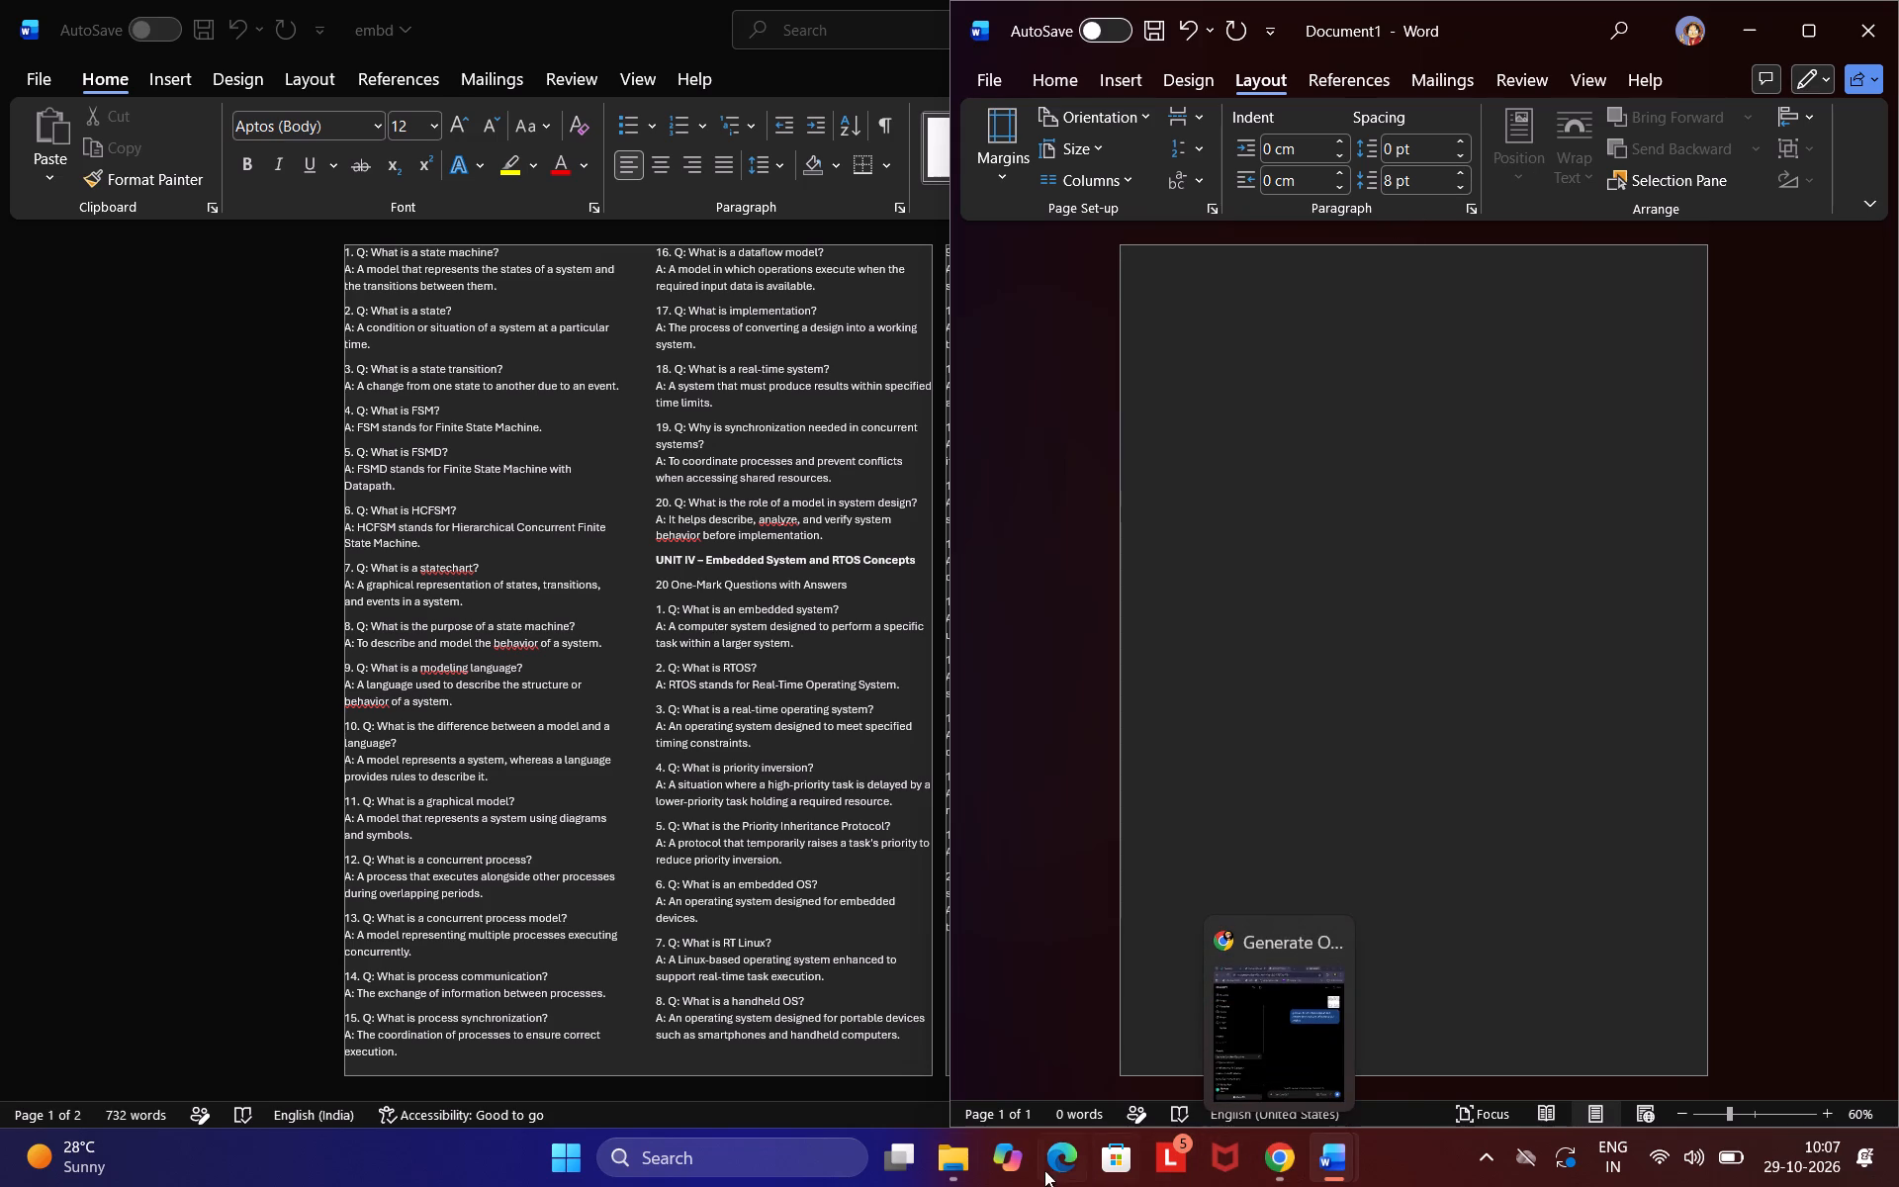
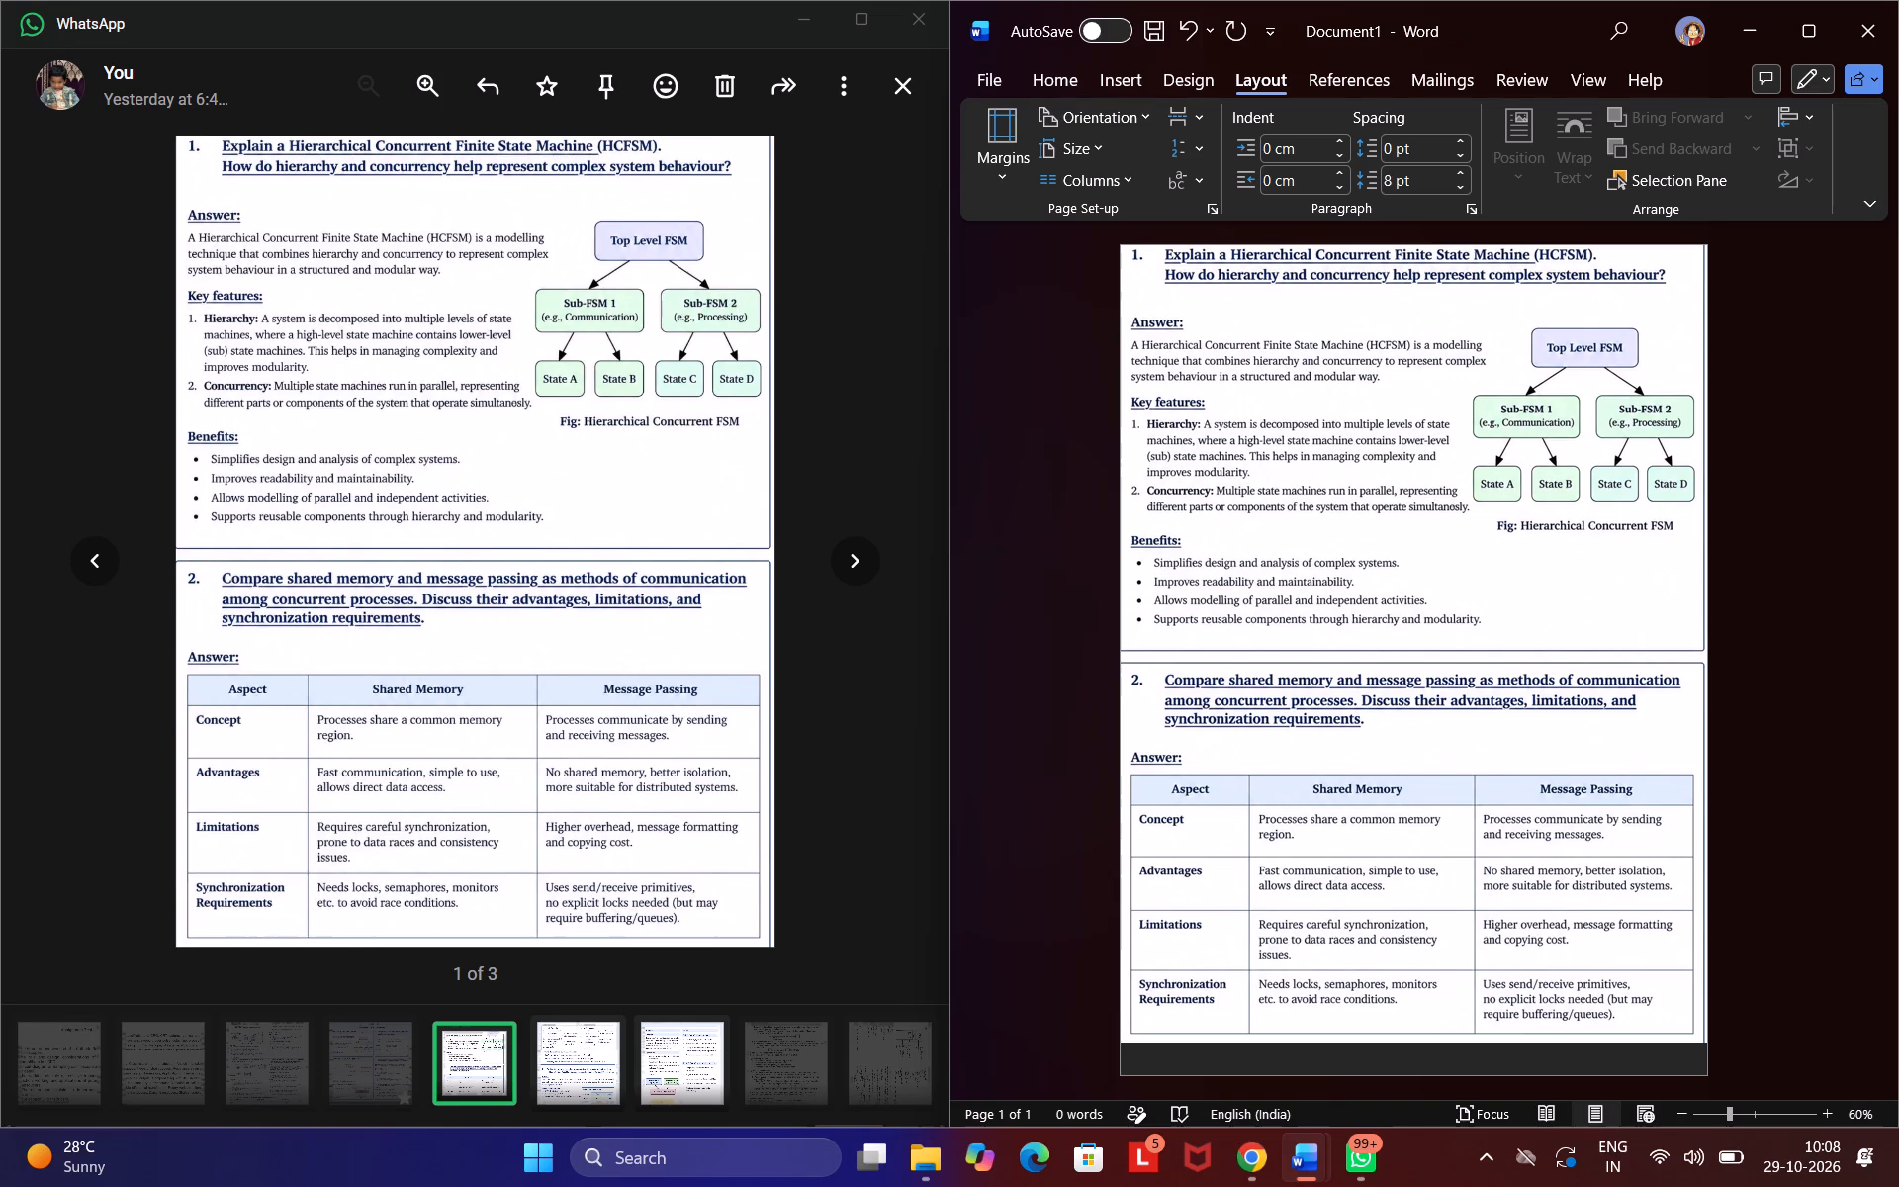
Add an empty paragraph after the pasted question-and-answer page image to start a second page in the document.
{"action": "left_click", "coordinate": [1818, 805]}
{"action": "left_click", "coordinate": [1818, 805]}
{"action": "key", "text": "Return"}
{"action": "left_click", "coordinate": [1823, 779]}
{"action": "scroll", "coordinate": [1823, 779], "scroll_direction": "down", "scroll_amount": 3}
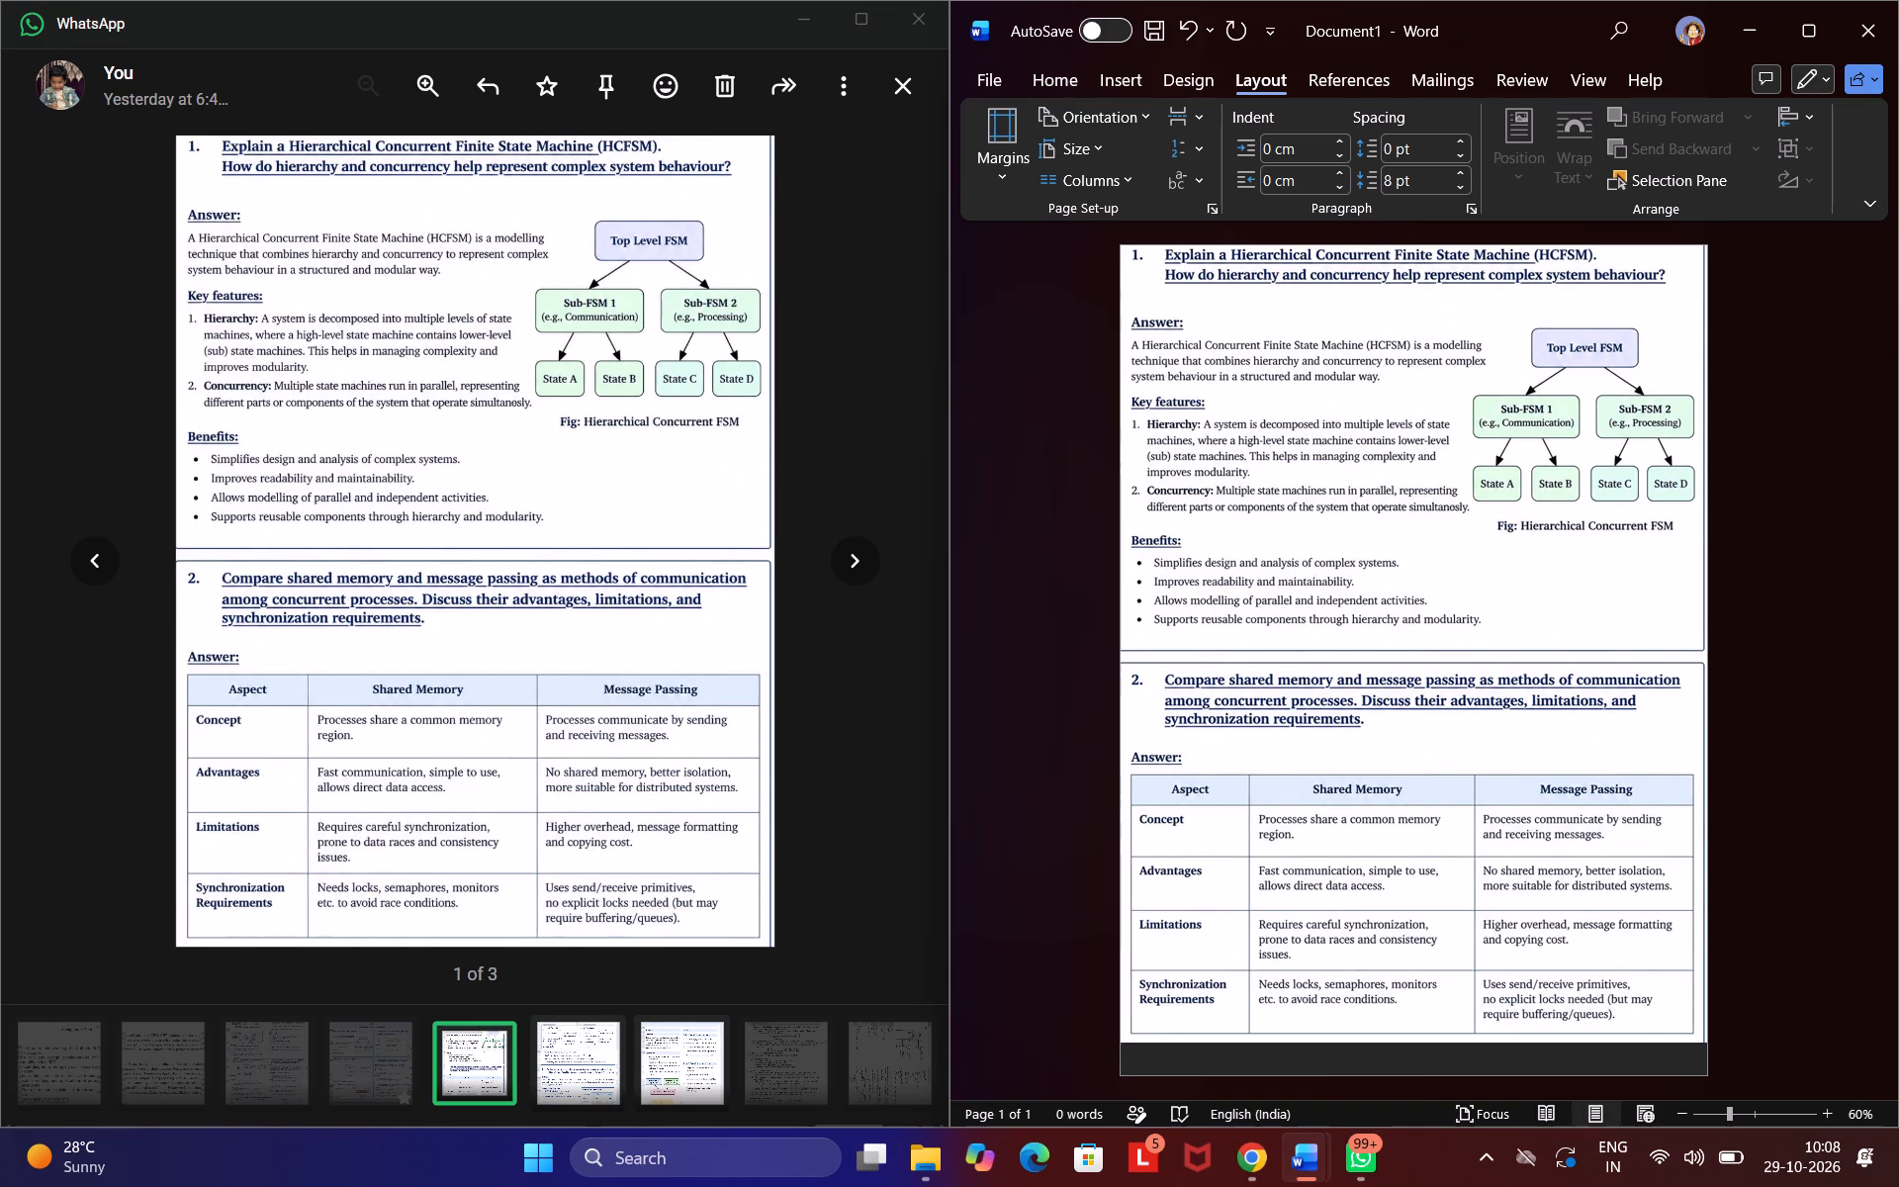
{"action": "left_click", "coordinate": [1700, 1047]}
{"action": "left_click", "coordinate": [1706, 1054]}
{"action": "key", "text": "Return"}
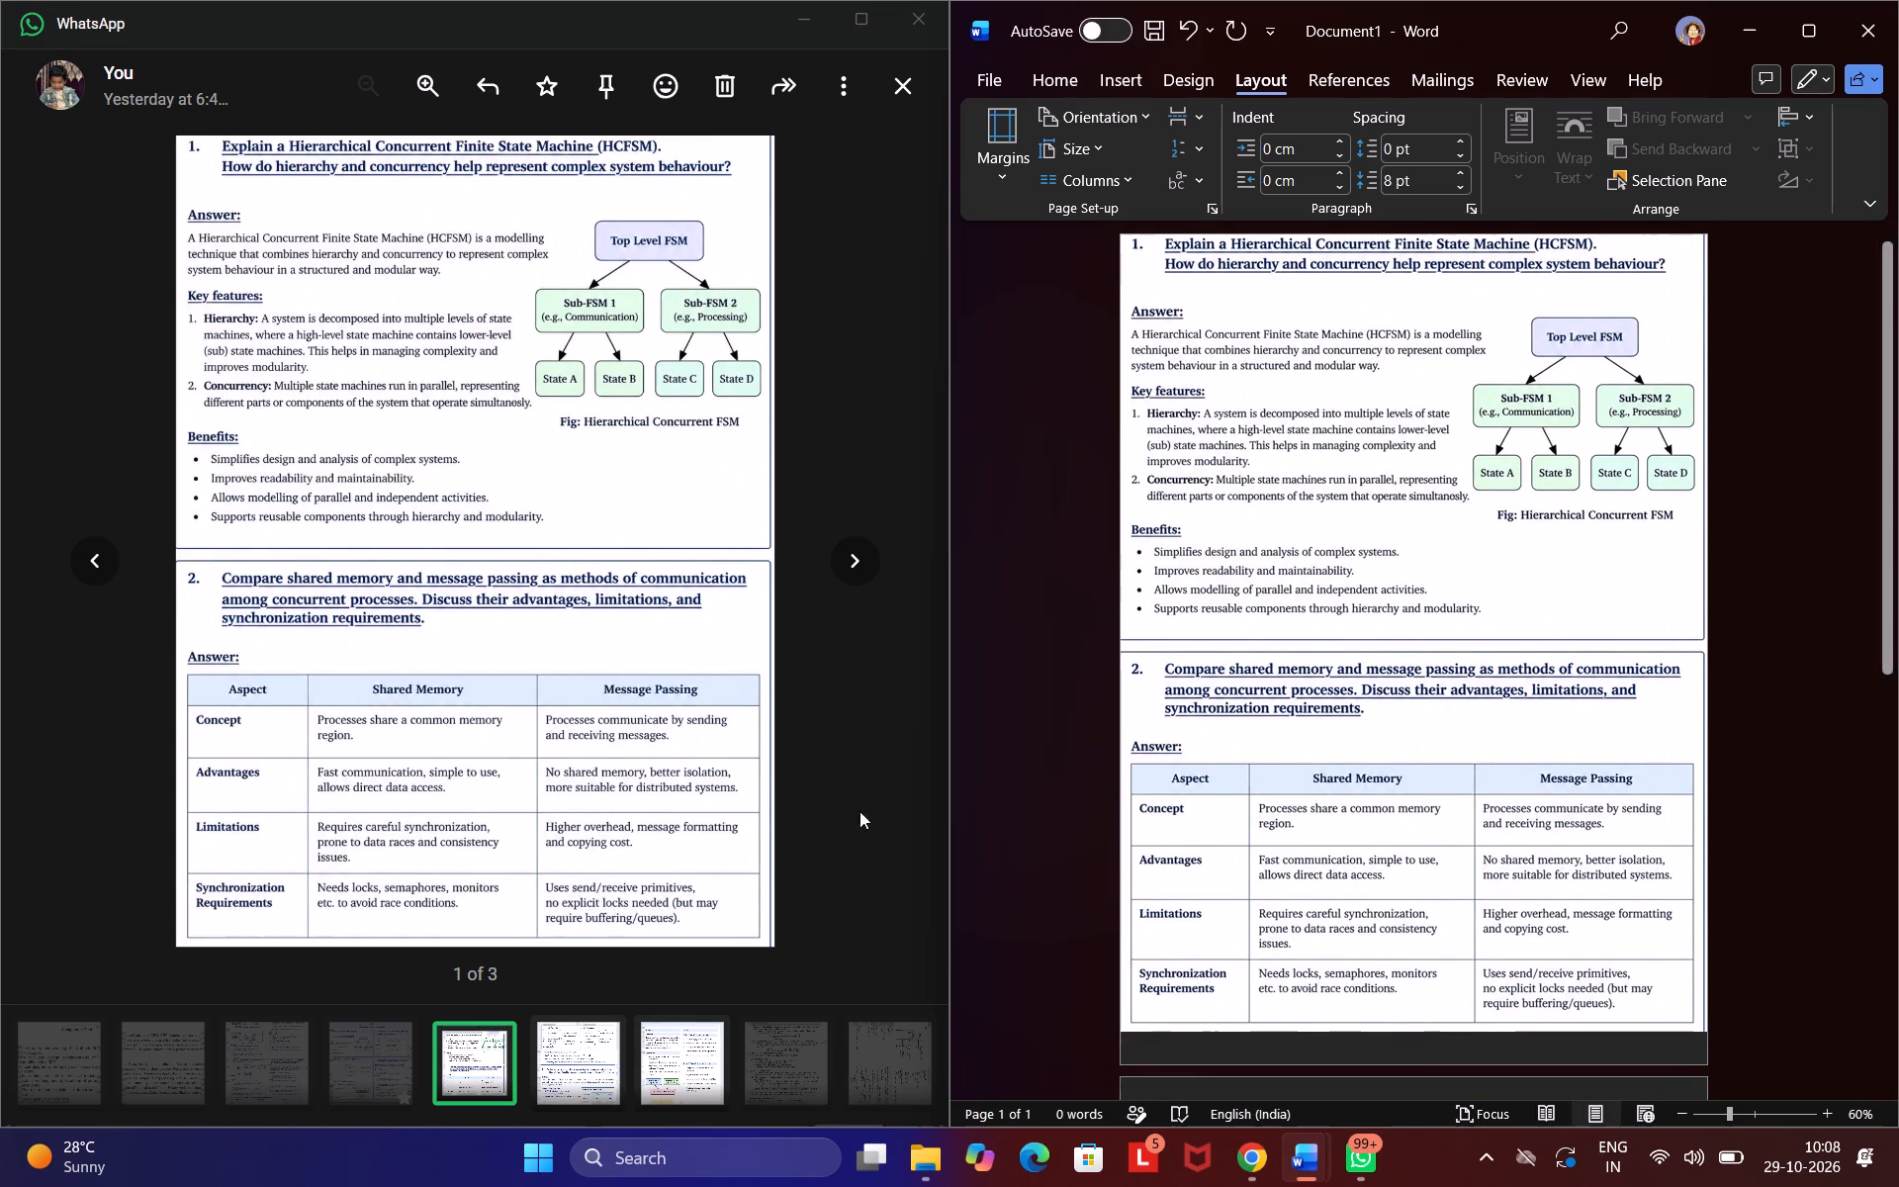
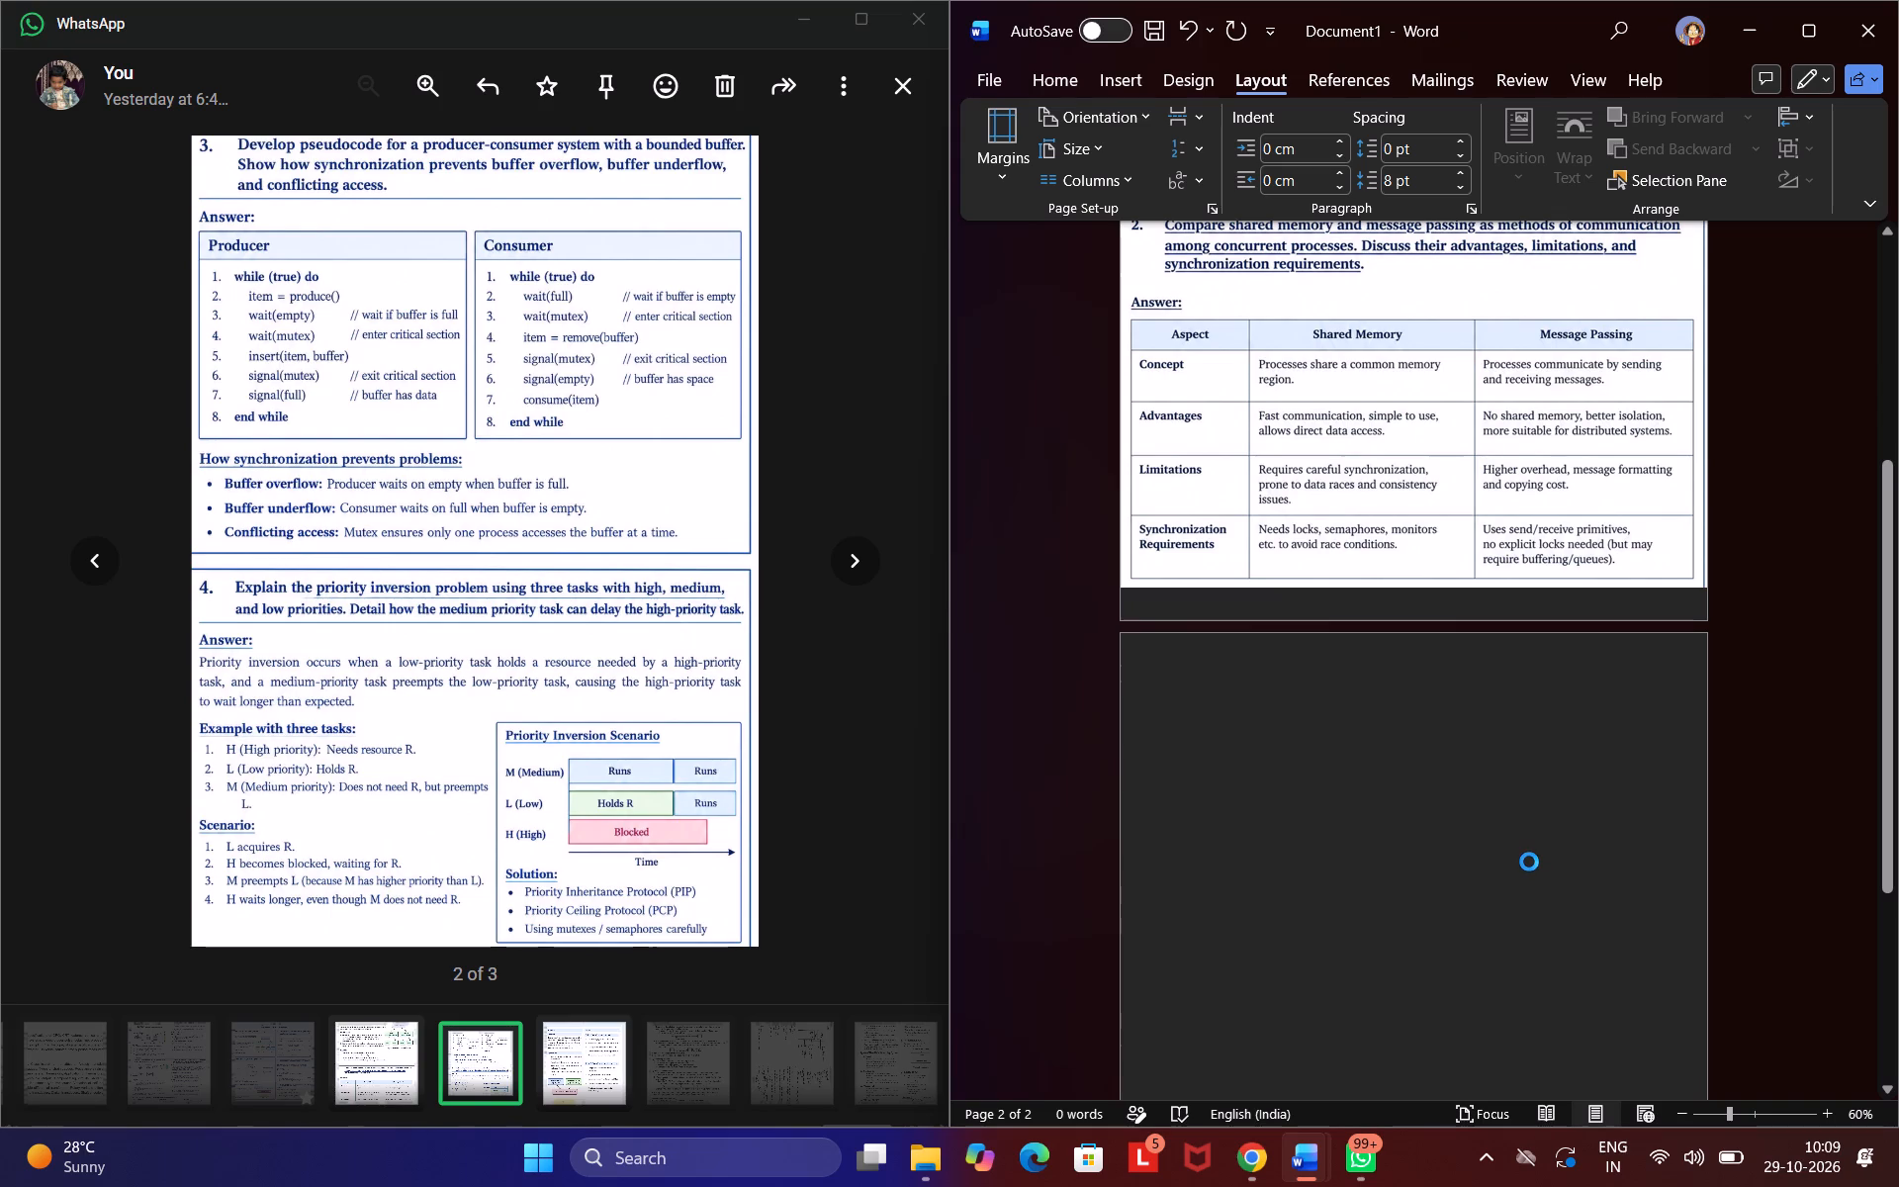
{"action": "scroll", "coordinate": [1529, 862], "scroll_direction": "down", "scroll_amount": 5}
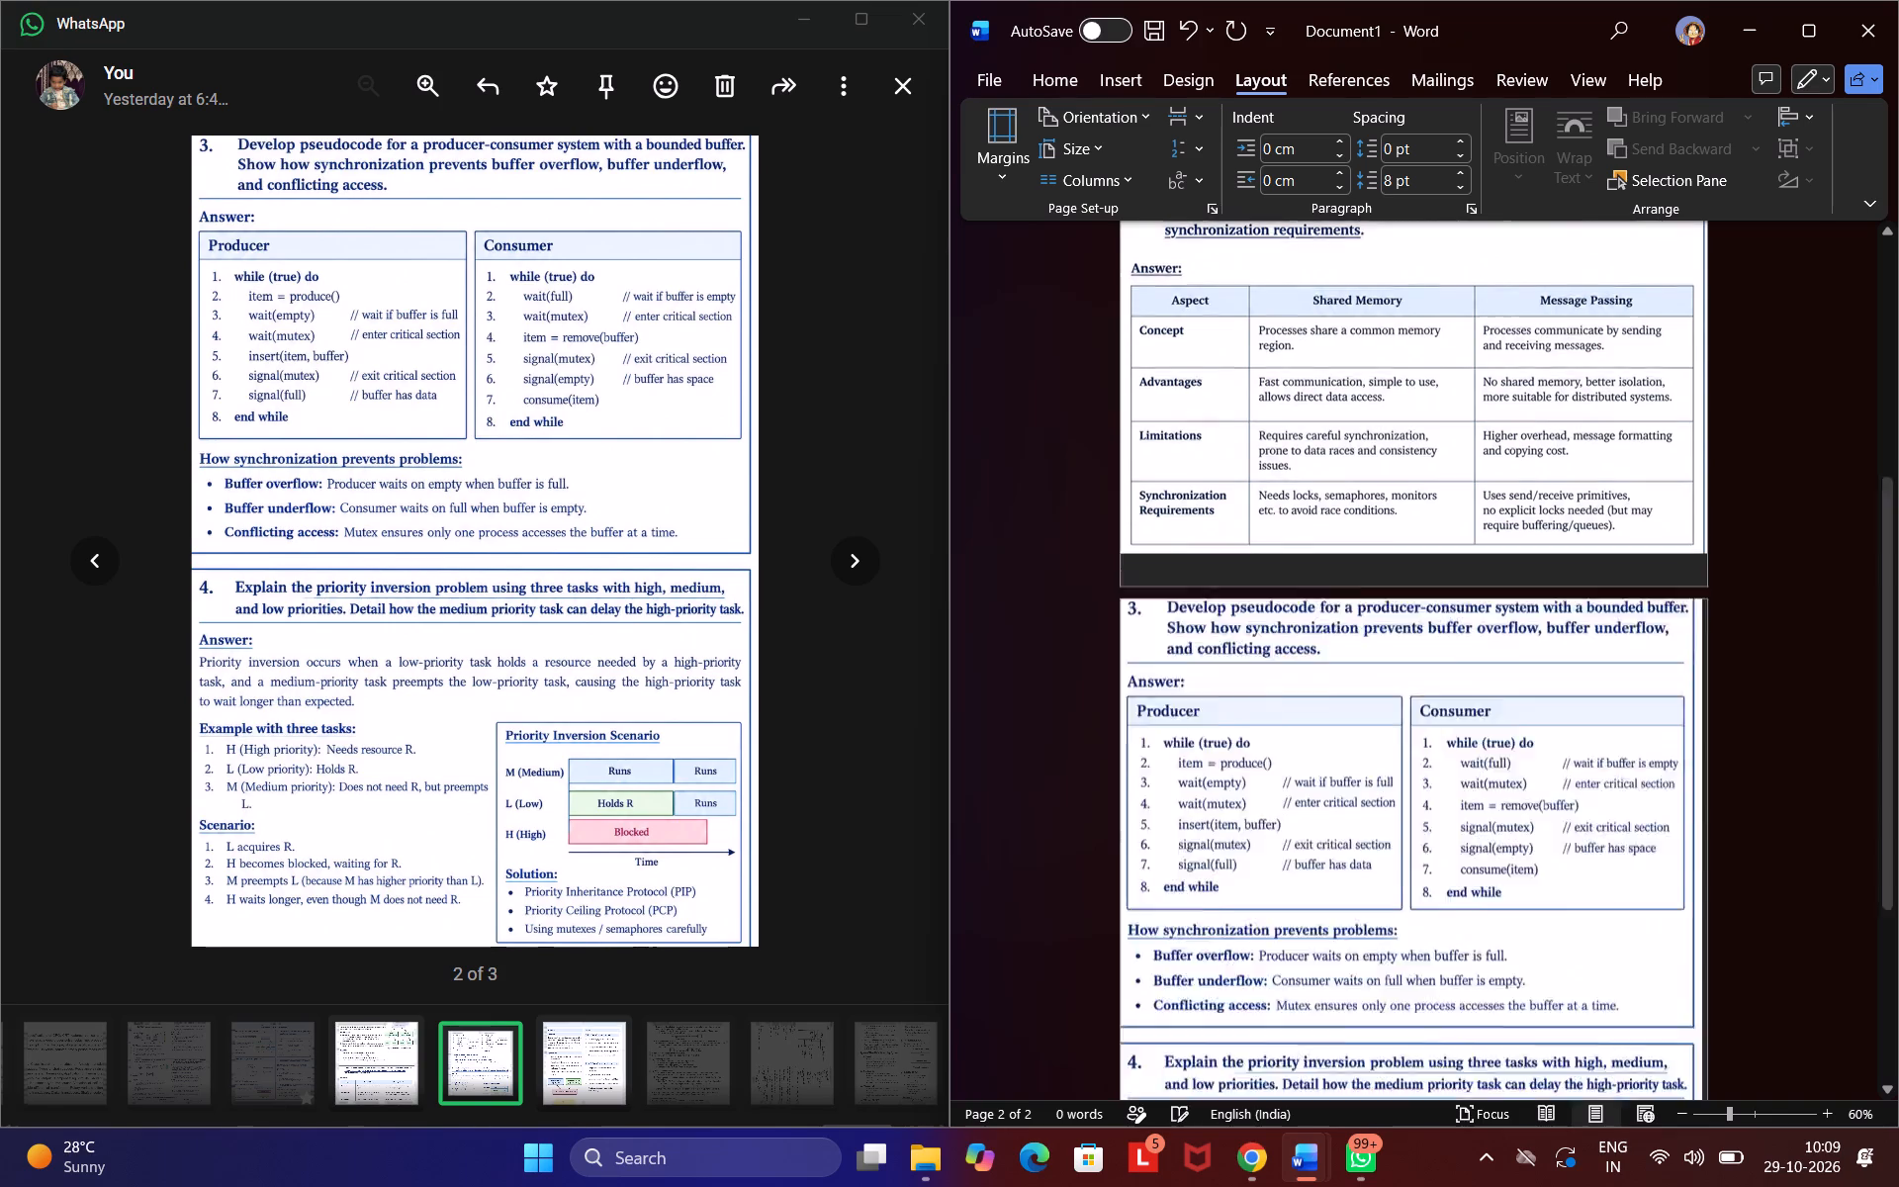
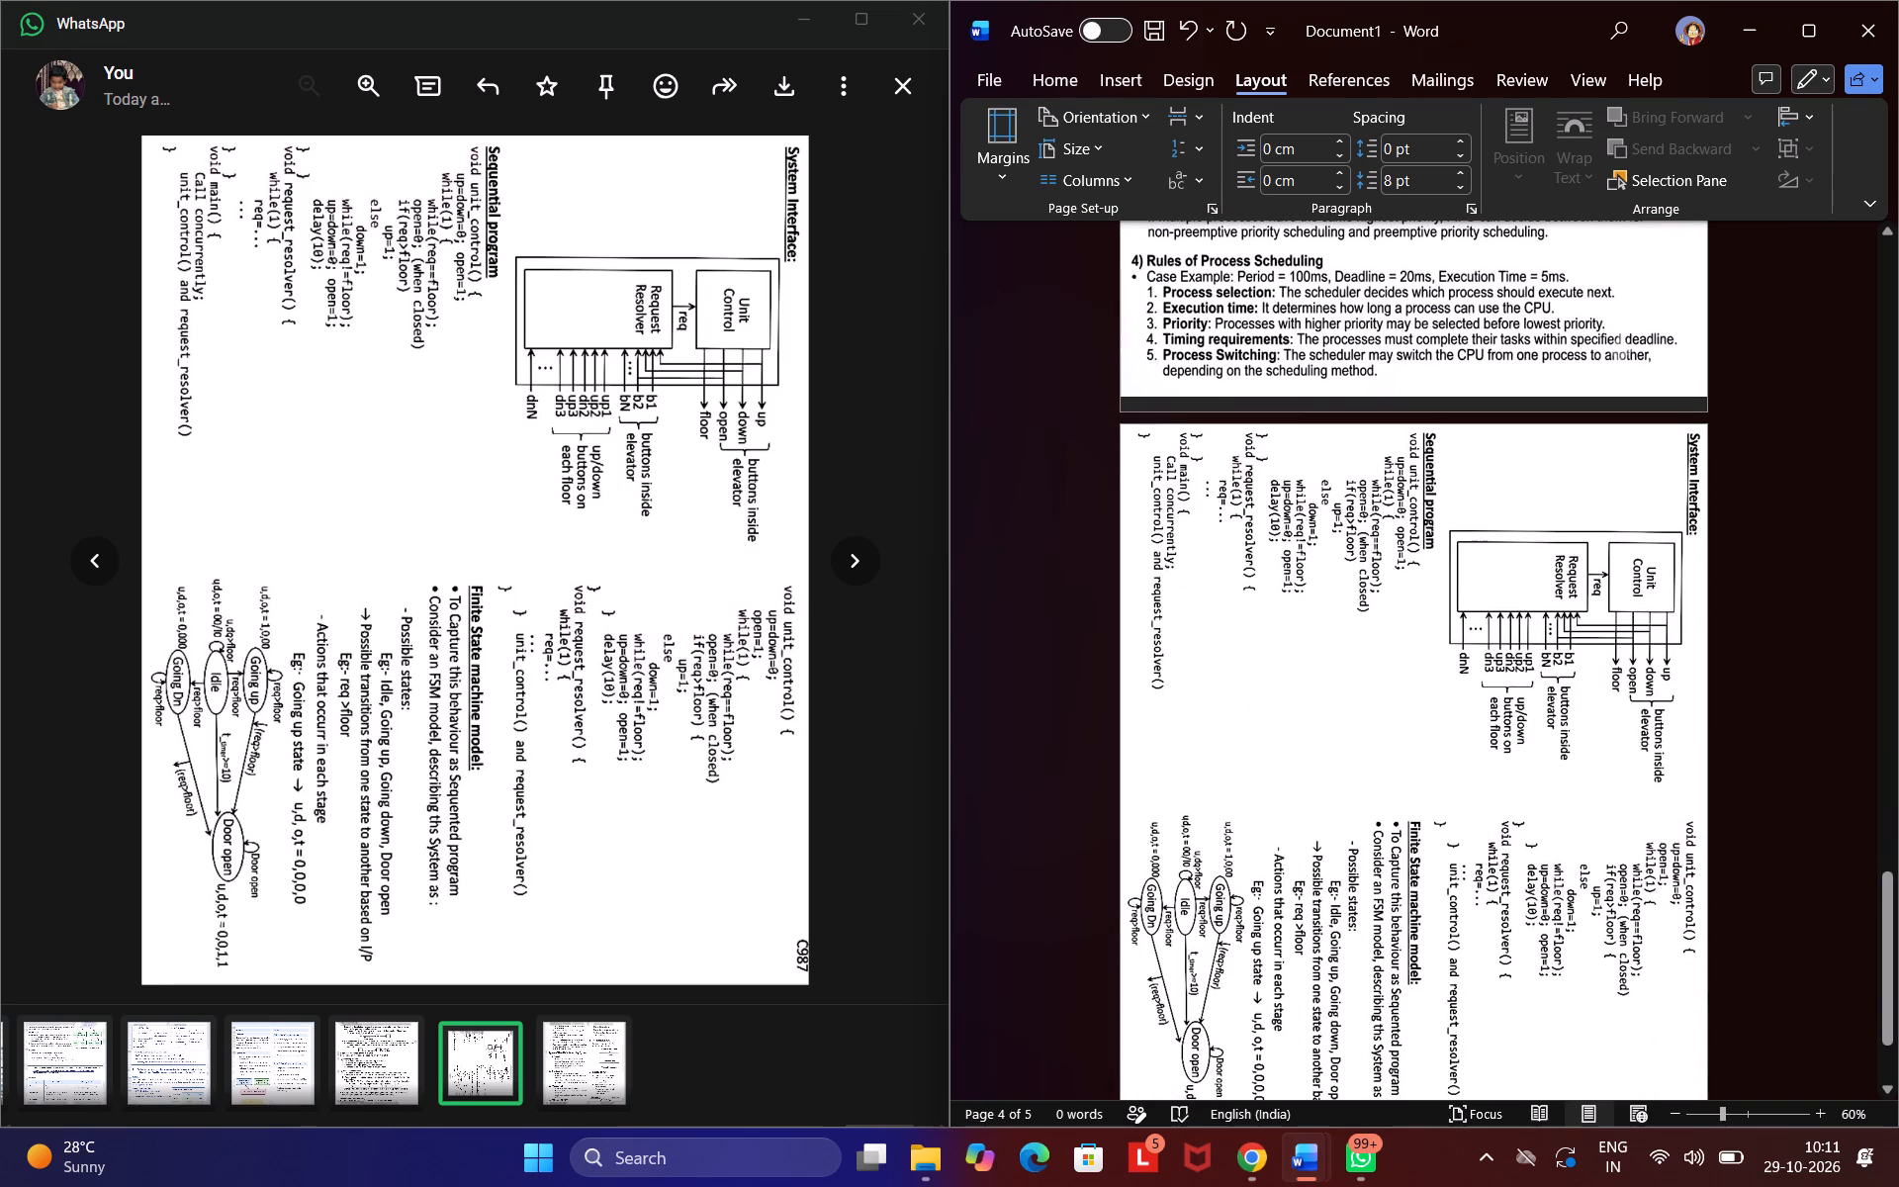
{"action": "scroll", "coordinate": [1416, 655], "scroll_direction": "down", "scroll_amount": 3}
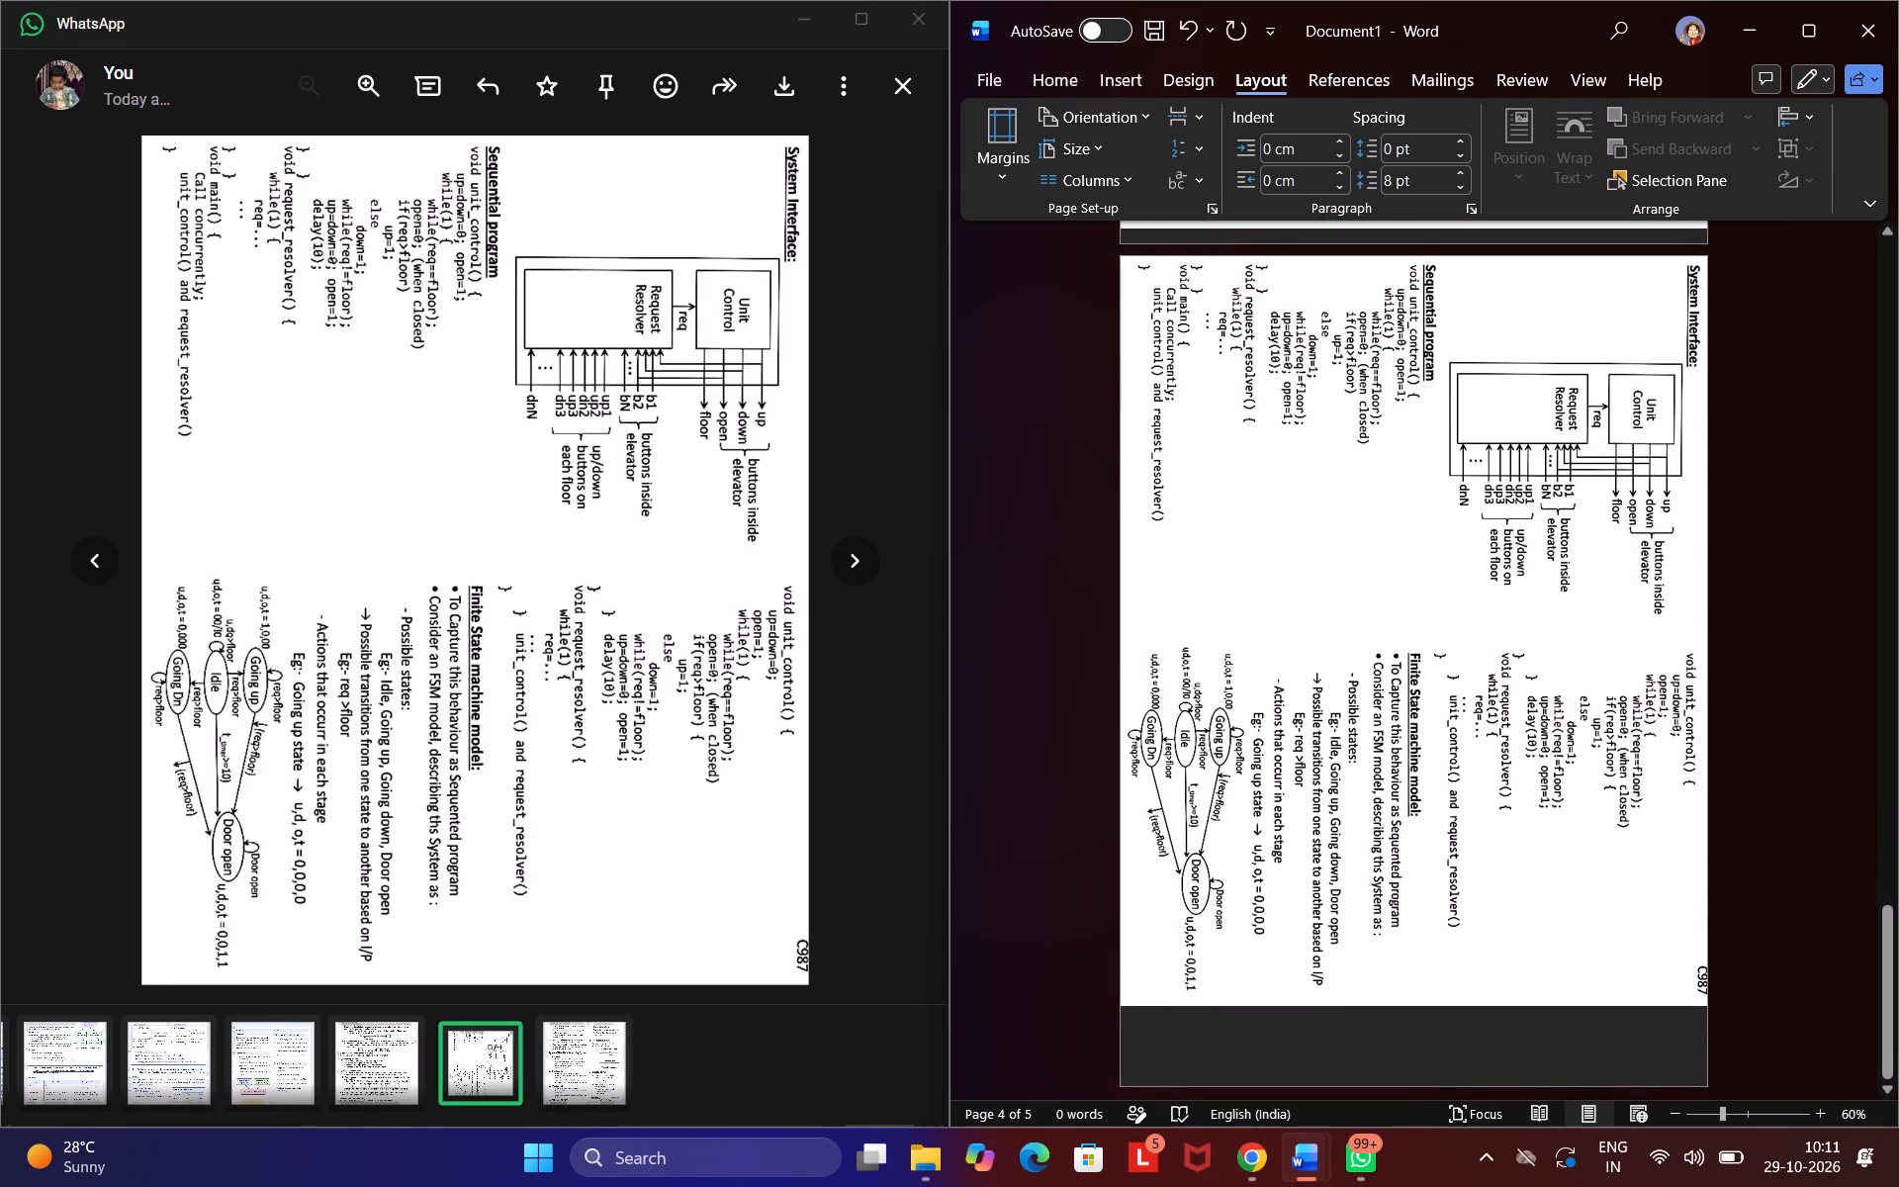
Add blank lines below the System Interface image to make room for another page image.
{"action": "left_click", "coordinate": [1450, 1036]}
{"action": "key", "text": "Return"}
{"action": "key", "text": "Return"}
{"action": "key", "text": "Return"}
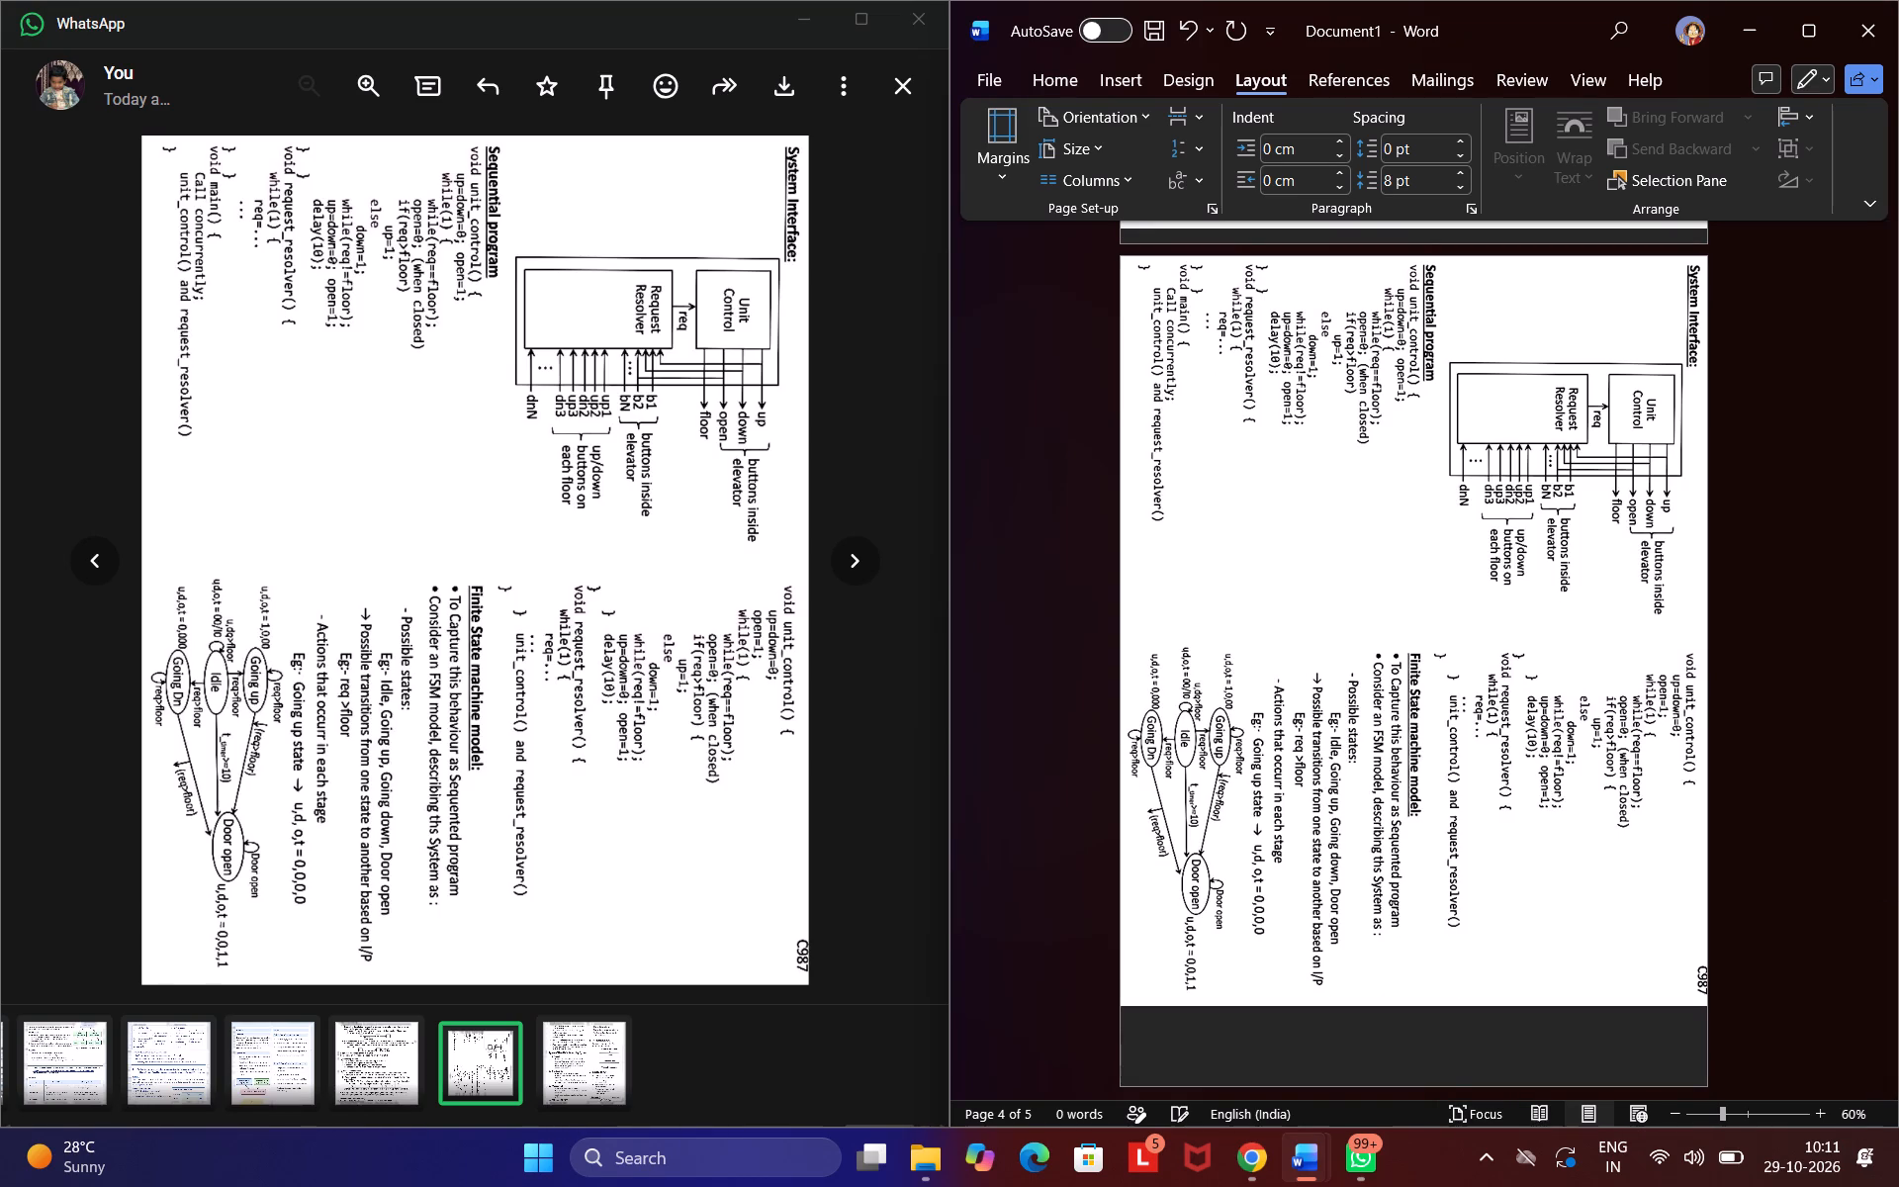
{"action": "scroll", "coordinate": [1450, 1036], "scroll_direction": "down", "scroll_amount": 3}
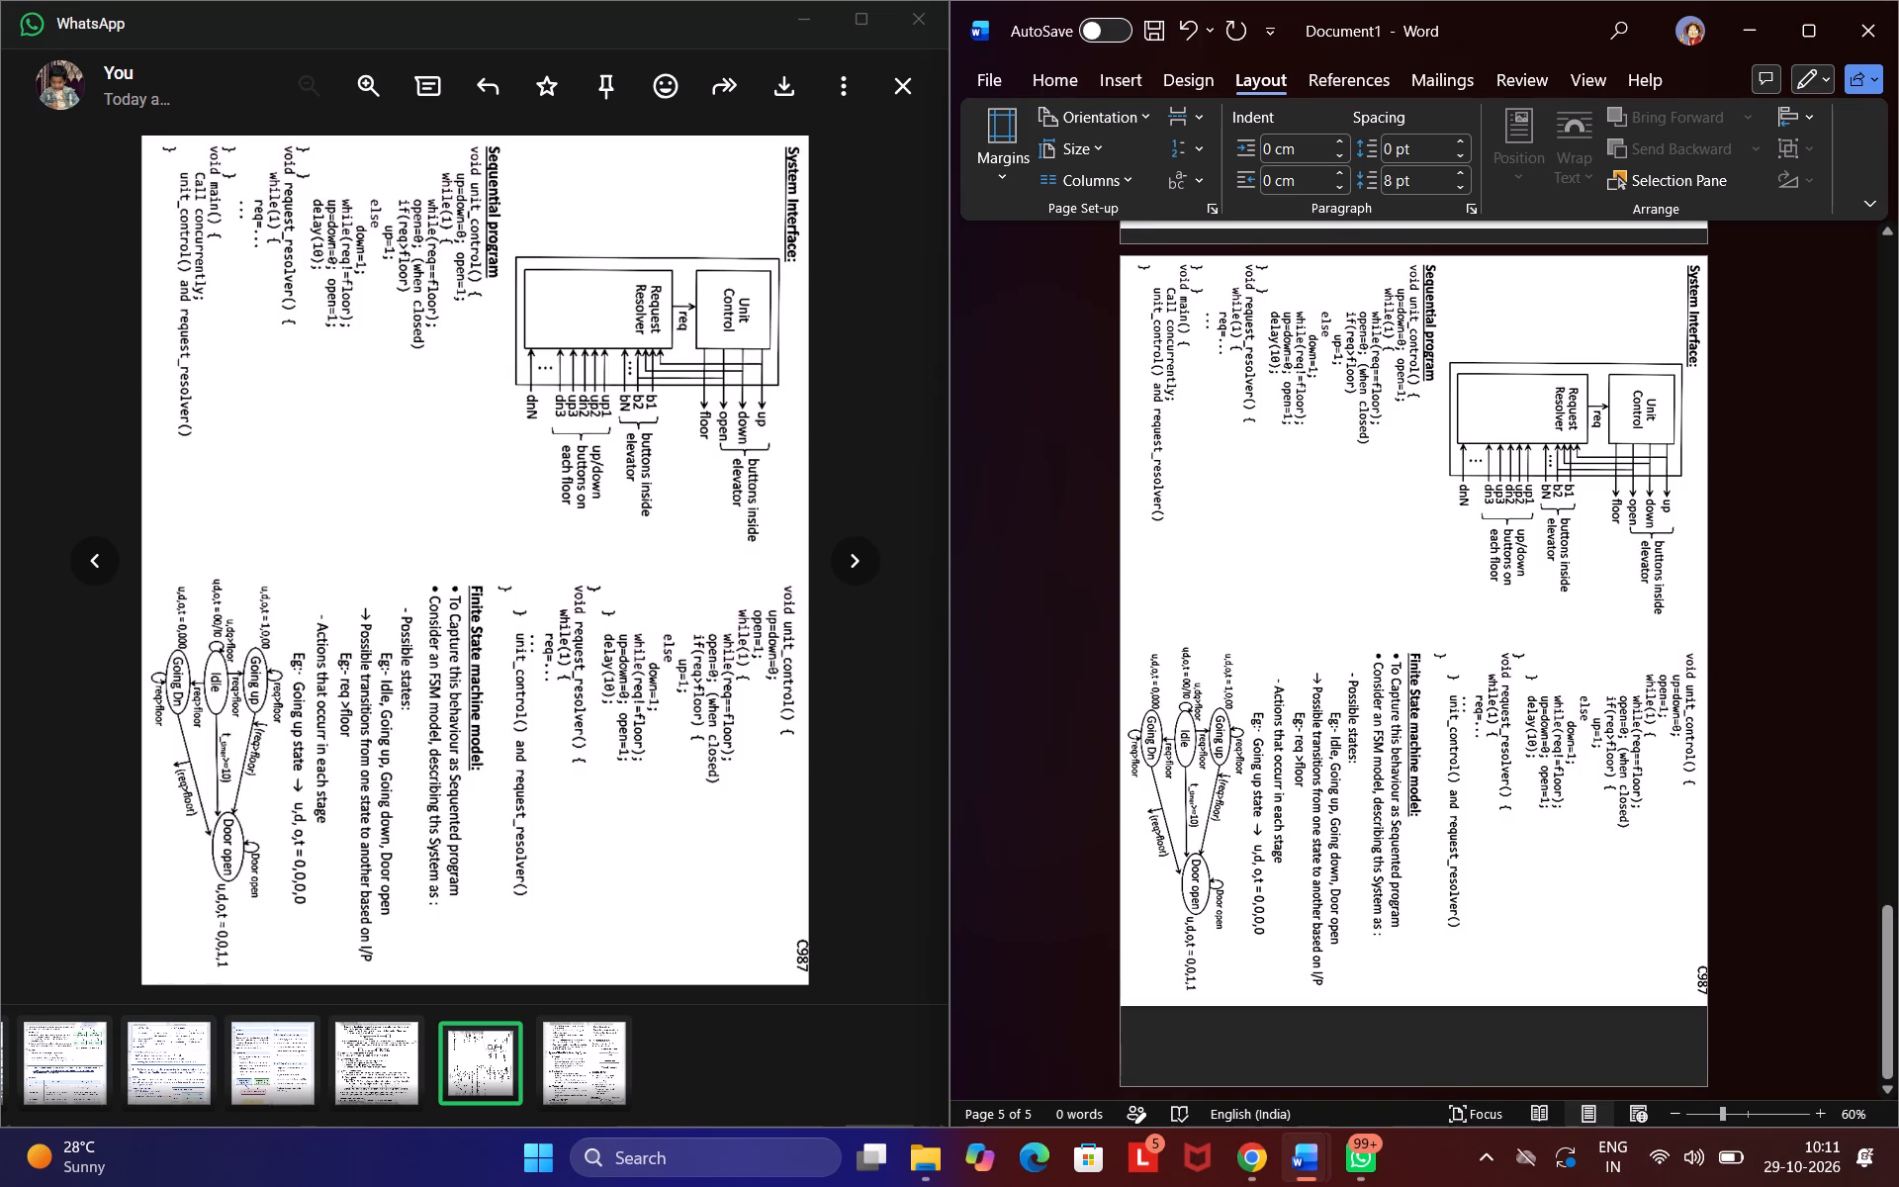
{"action": "left_click", "coordinate": [1595, 1062]}
{"action": "key", "text": "Return"}
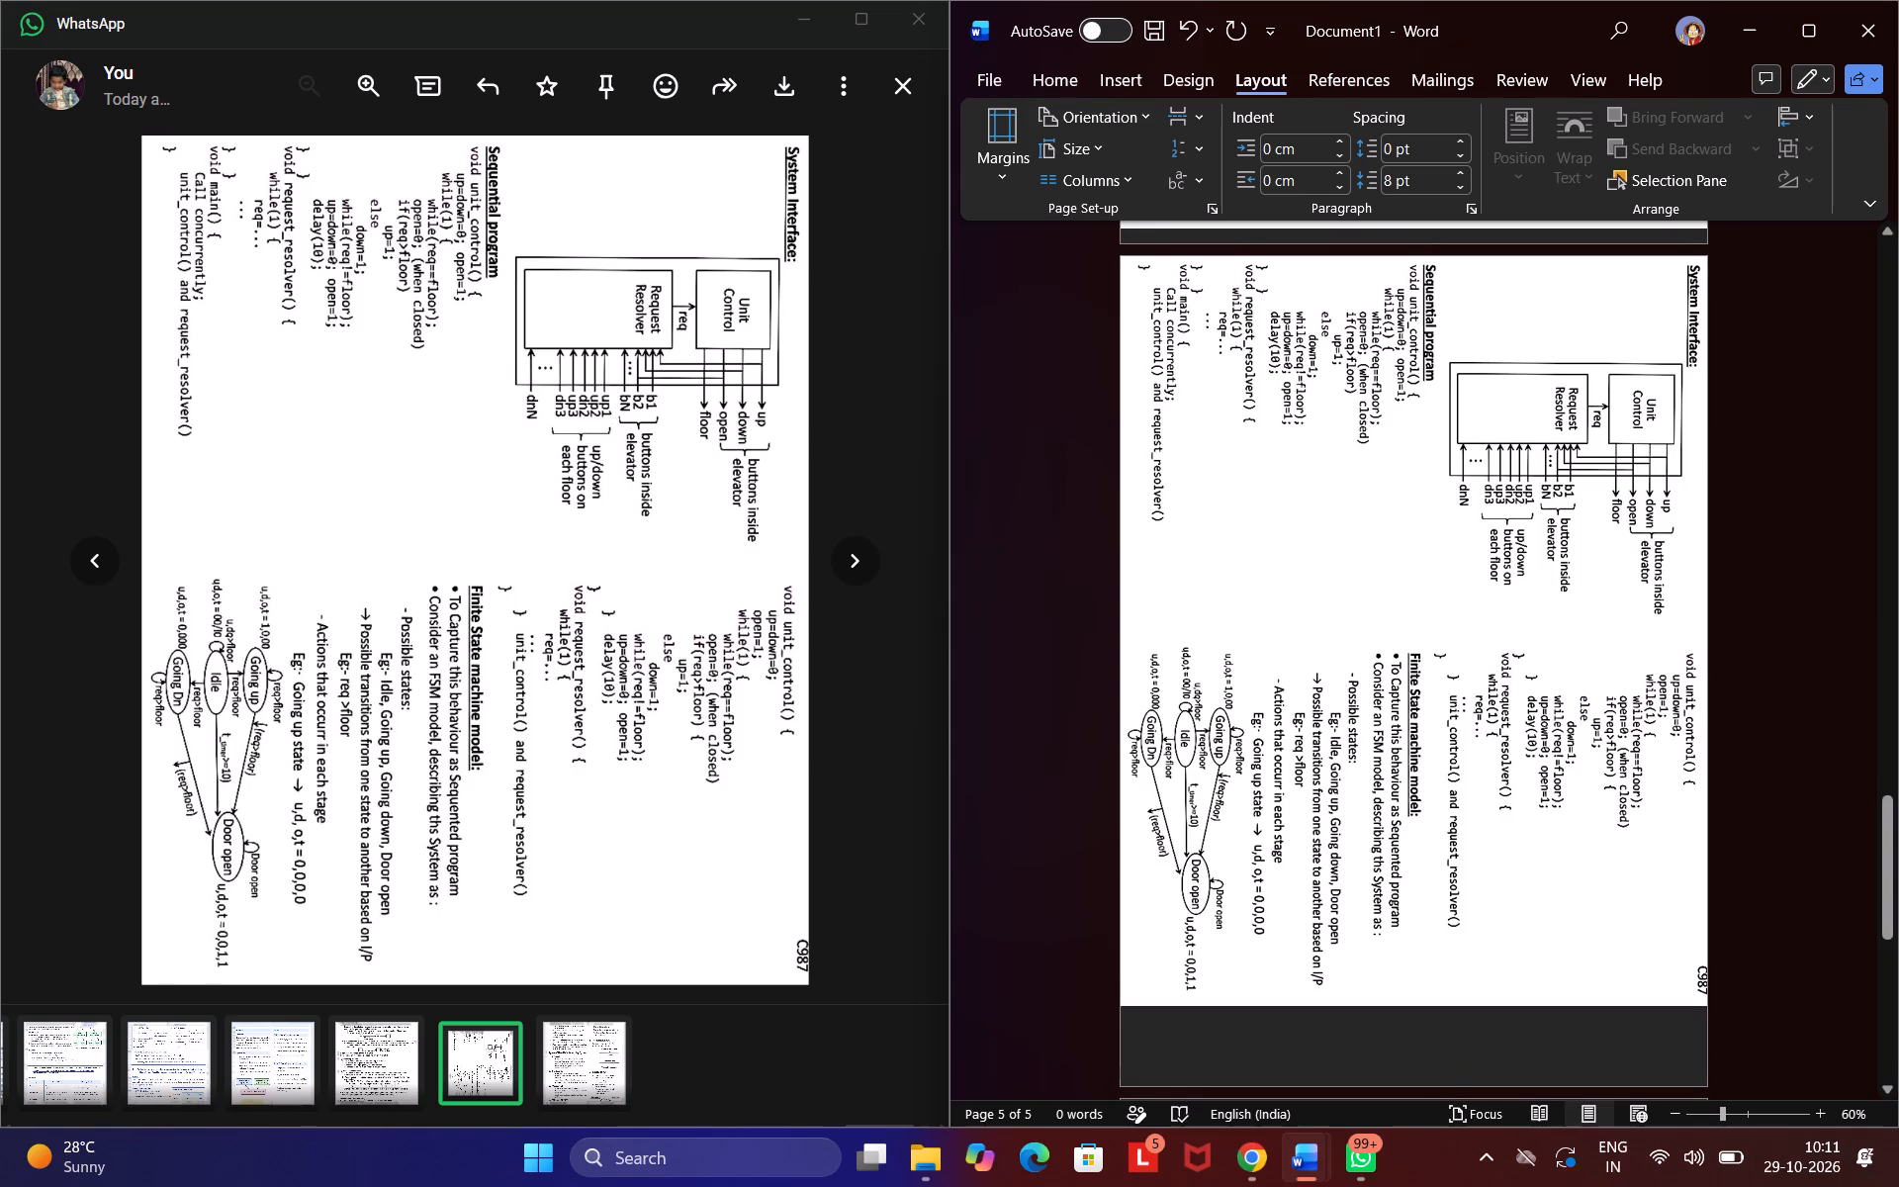
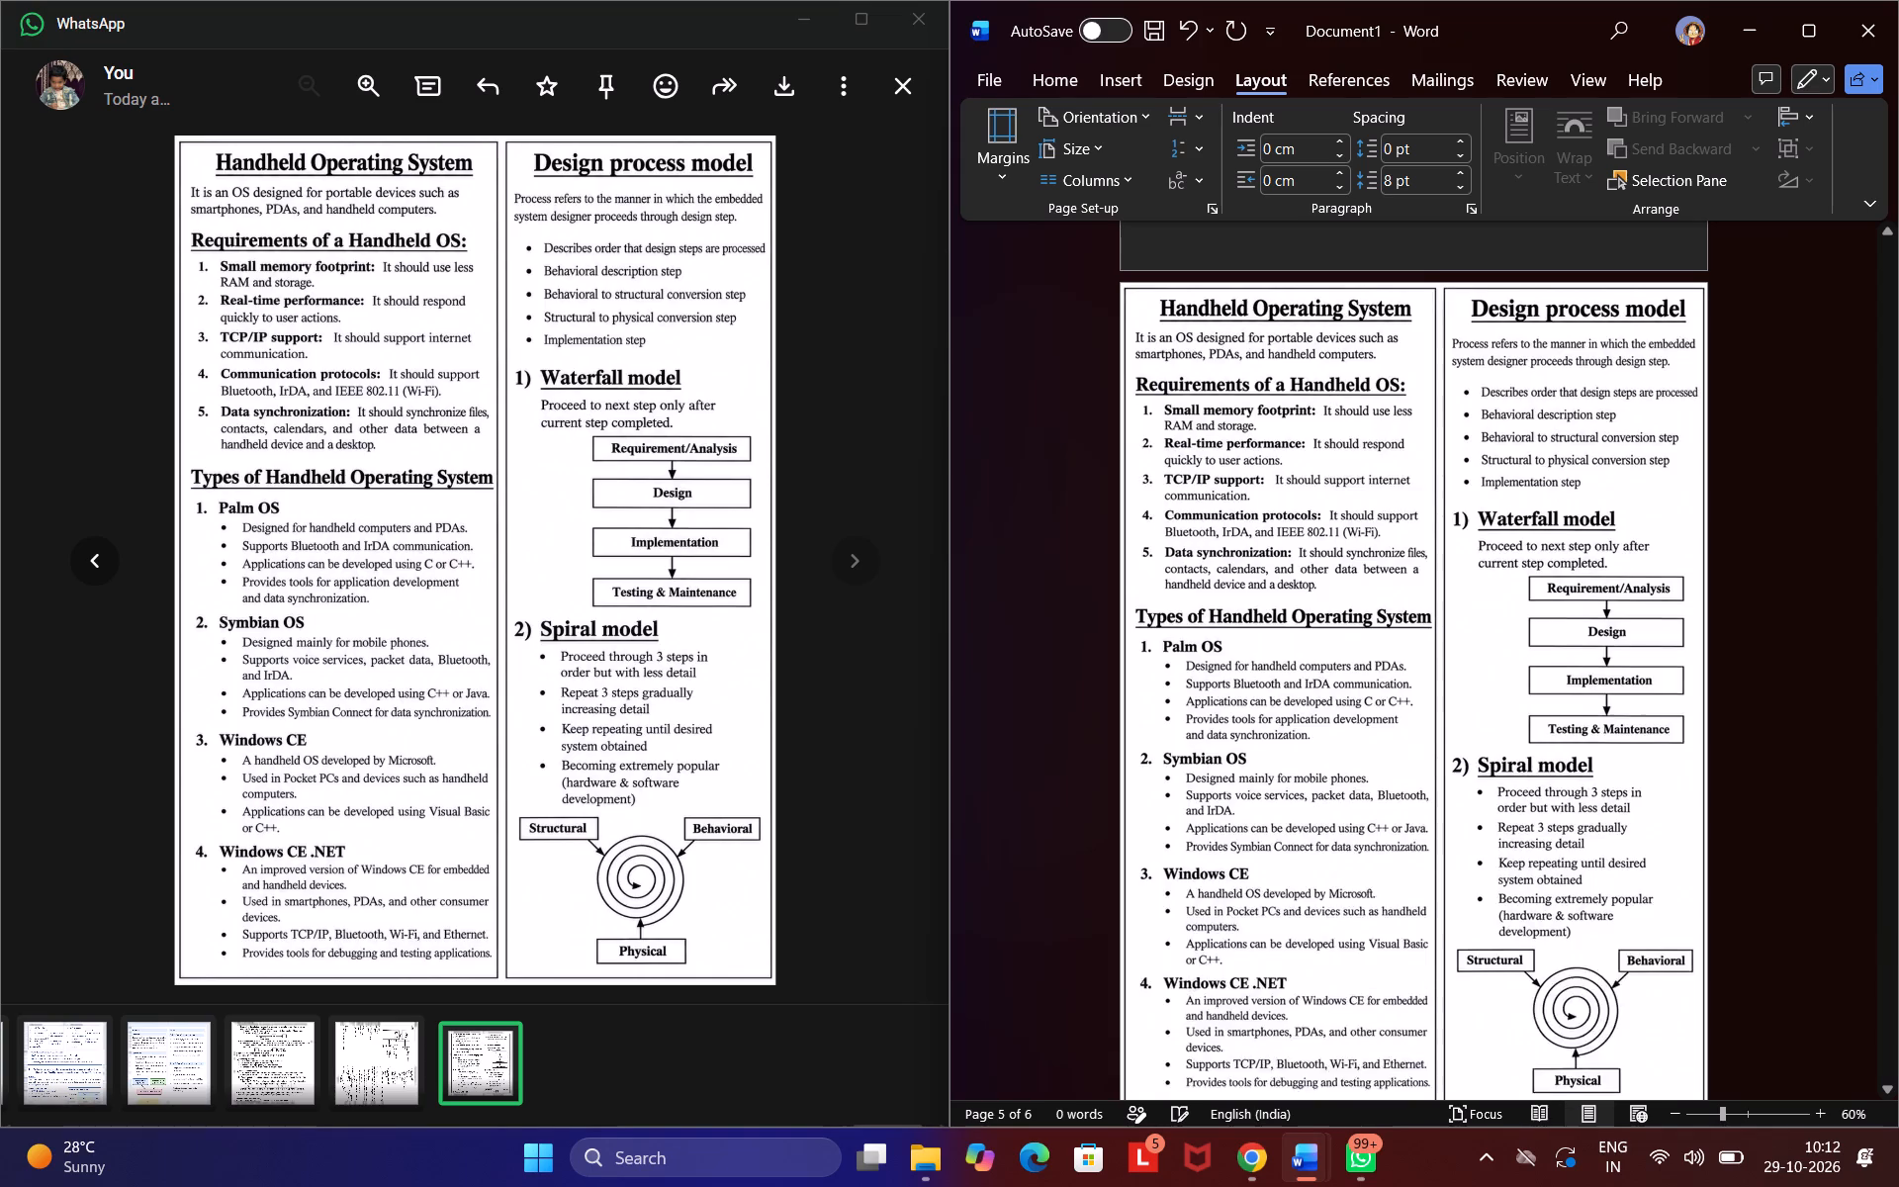
Delete the stray "vv" on the last page and try to remove the empty page following the Handheld Operating System image.
{"action": "scroll", "coordinate": [1288, 868], "scroll_direction": "down", "scroll_amount": 2}
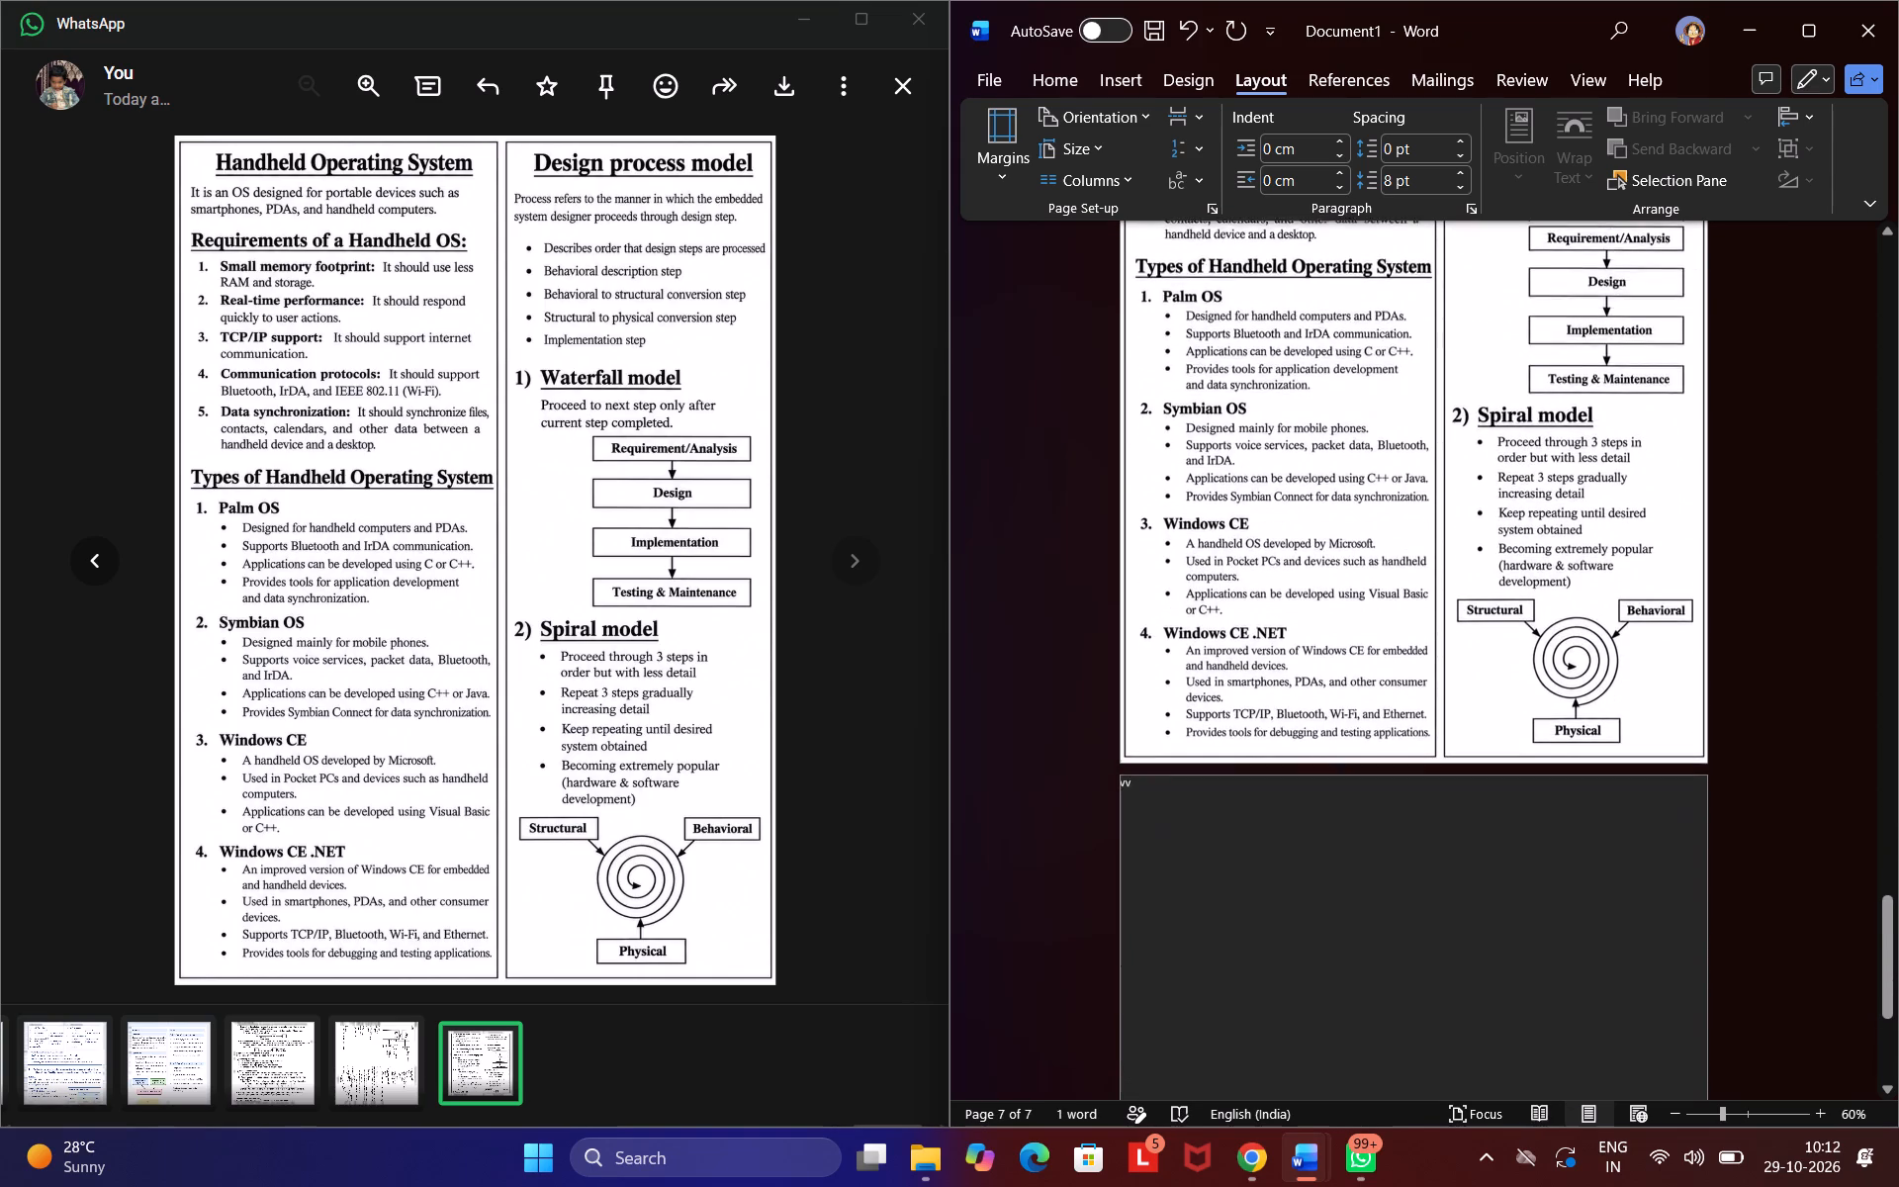
{"action": "scroll", "coordinate": [1288, 868], "scroll_direction": "down", "scroll_amount": 2}
{"action": "key", "text": "BackSpace"}
{"action": "key", "text": "BackSpace"}
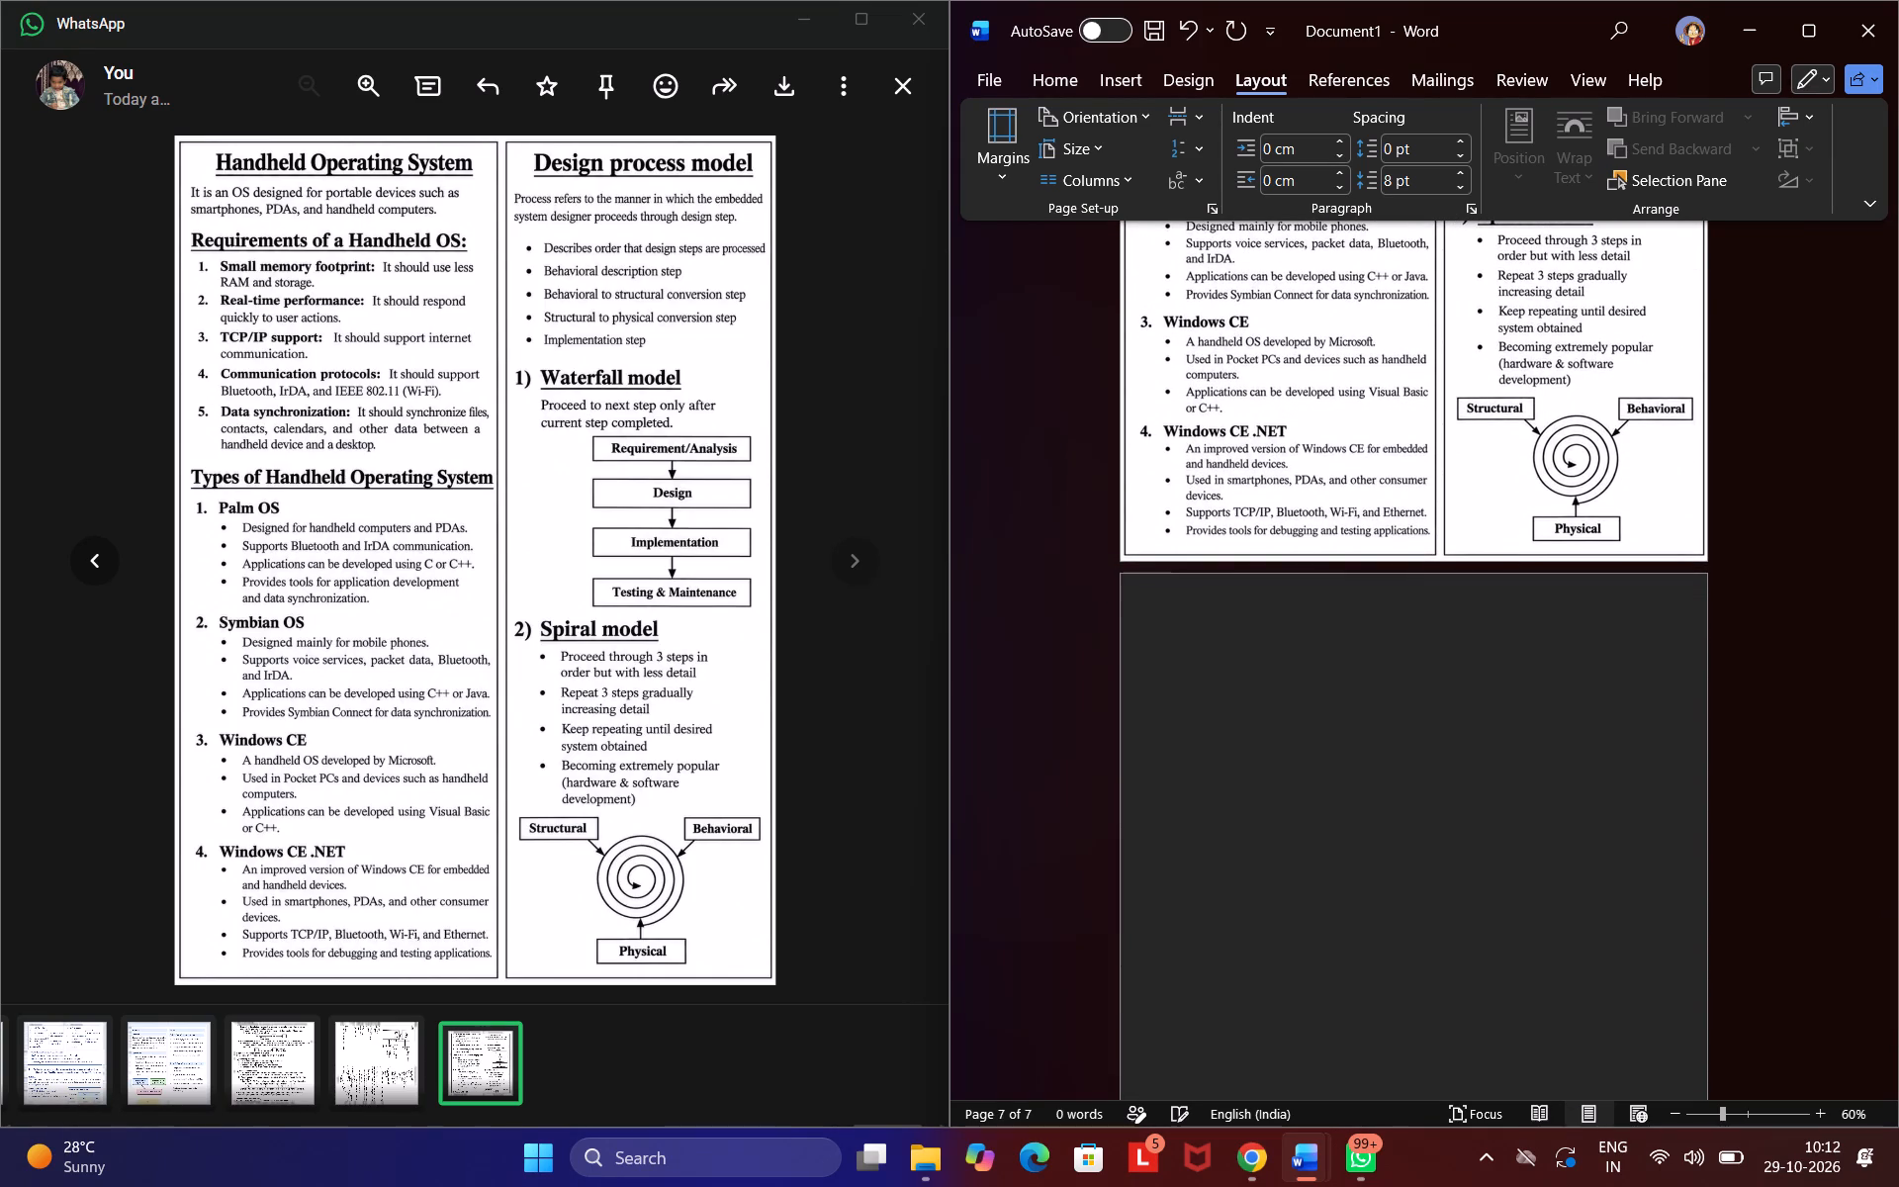
{"action": "key", "text": "BackSpace"}
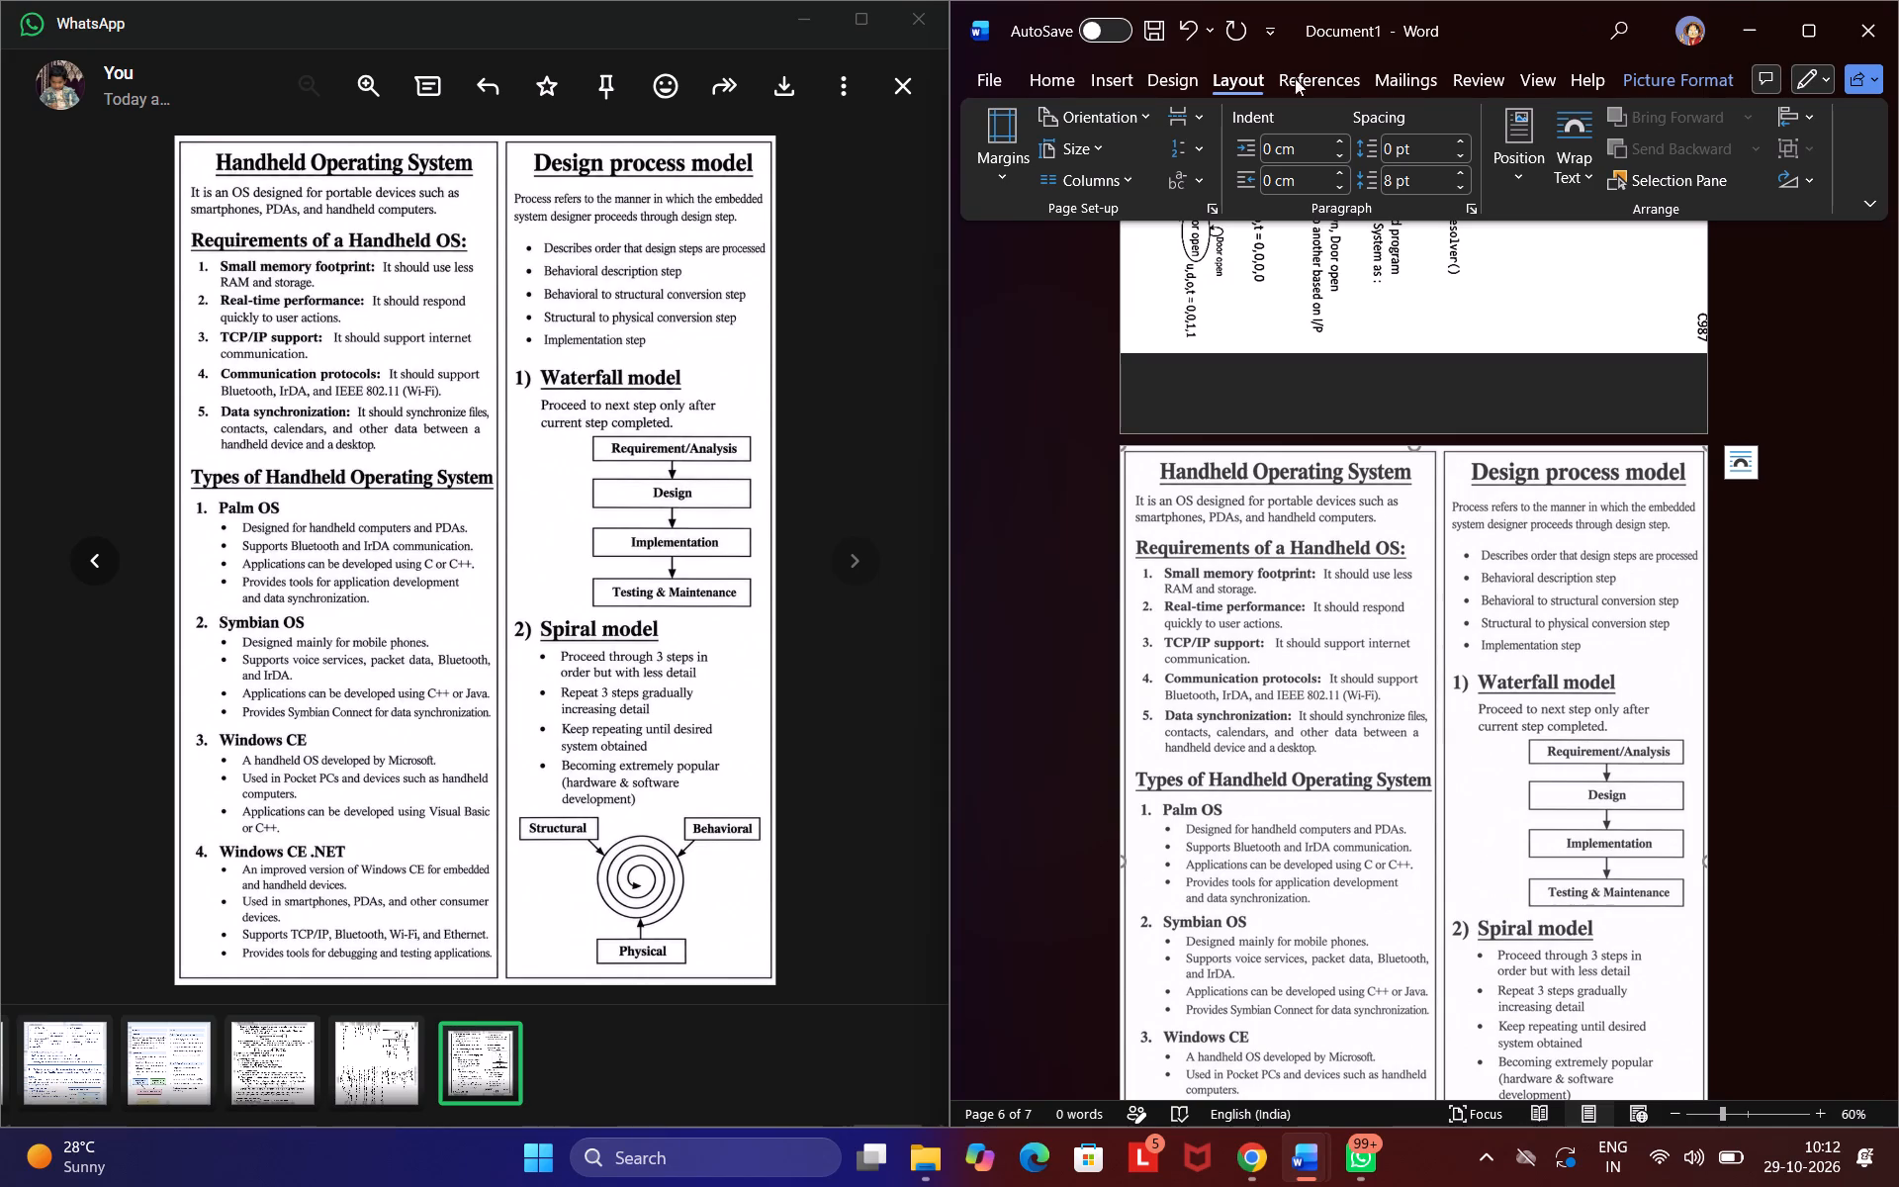
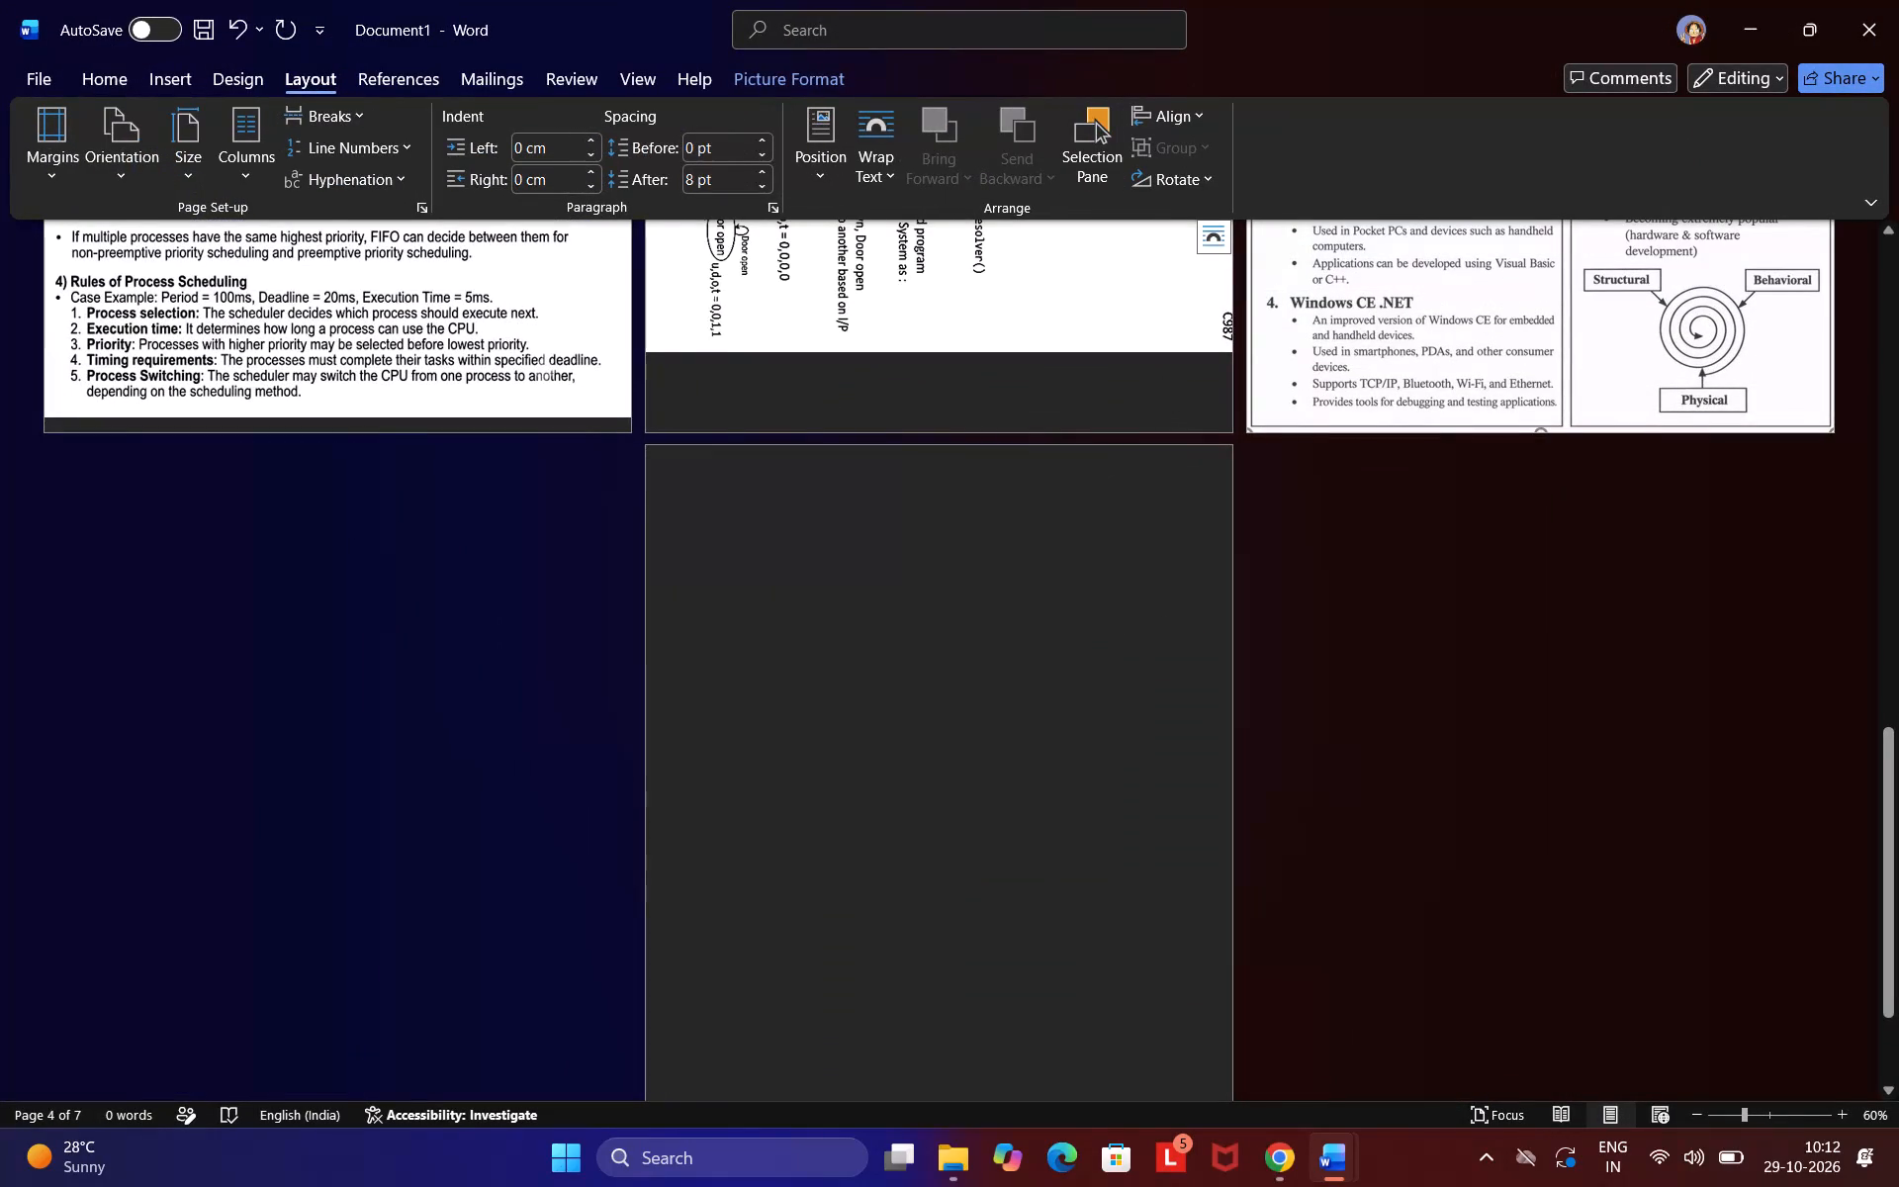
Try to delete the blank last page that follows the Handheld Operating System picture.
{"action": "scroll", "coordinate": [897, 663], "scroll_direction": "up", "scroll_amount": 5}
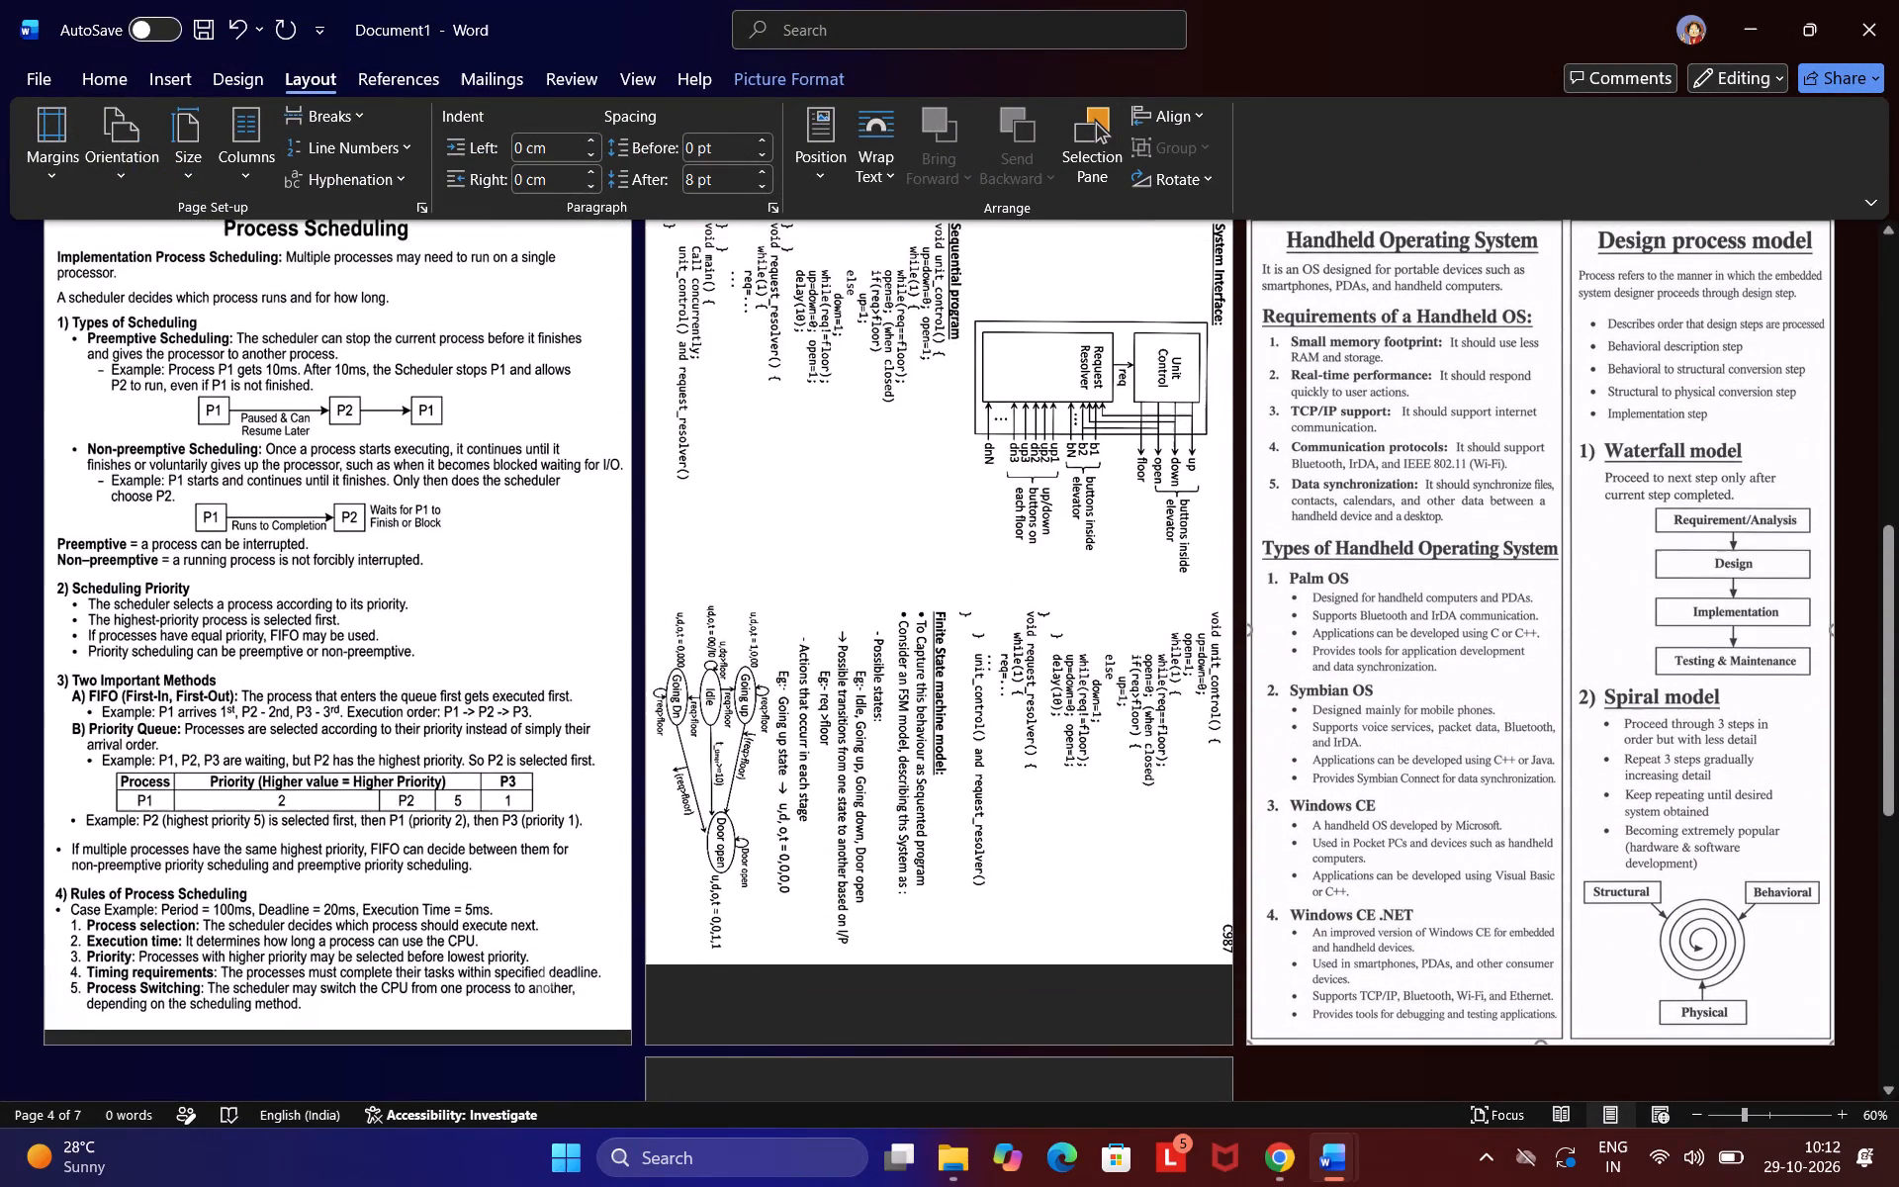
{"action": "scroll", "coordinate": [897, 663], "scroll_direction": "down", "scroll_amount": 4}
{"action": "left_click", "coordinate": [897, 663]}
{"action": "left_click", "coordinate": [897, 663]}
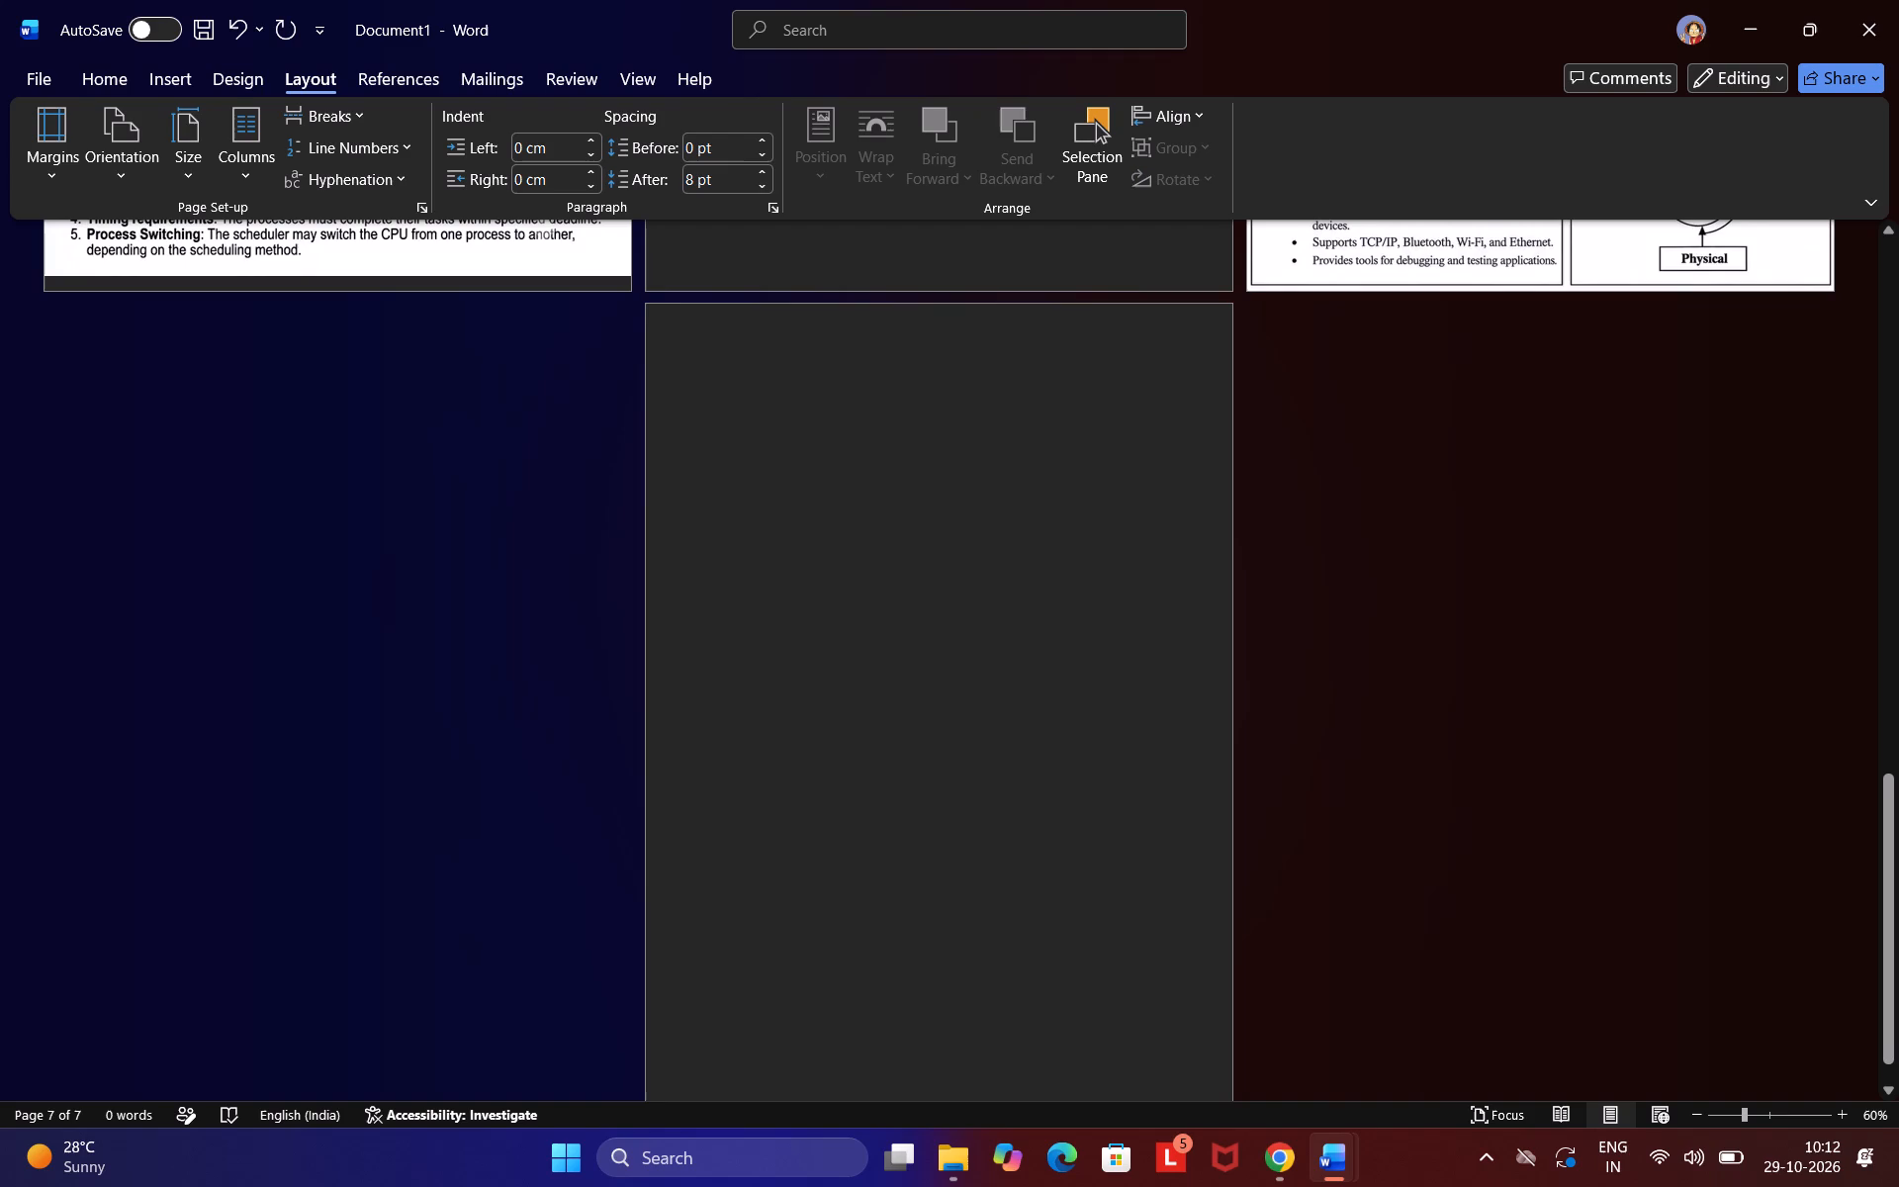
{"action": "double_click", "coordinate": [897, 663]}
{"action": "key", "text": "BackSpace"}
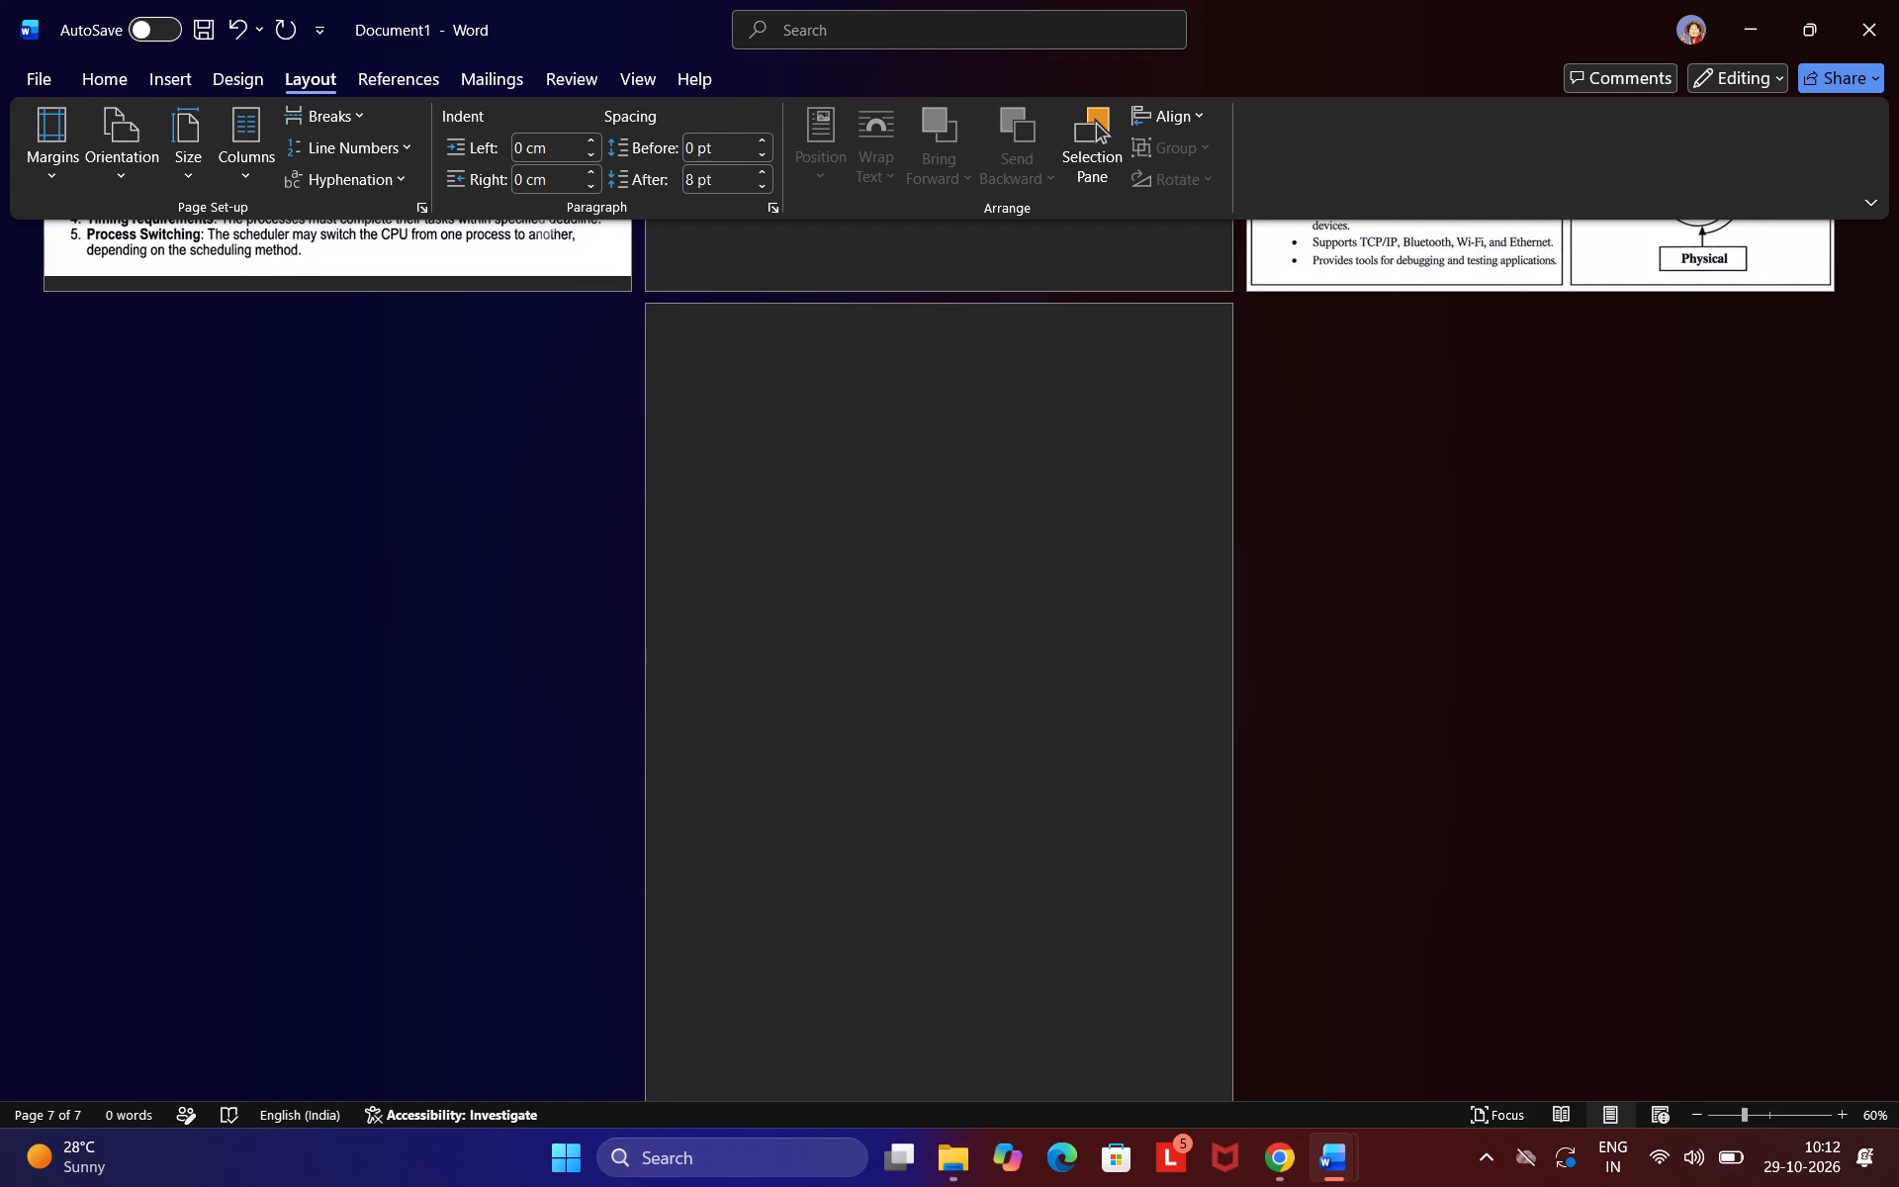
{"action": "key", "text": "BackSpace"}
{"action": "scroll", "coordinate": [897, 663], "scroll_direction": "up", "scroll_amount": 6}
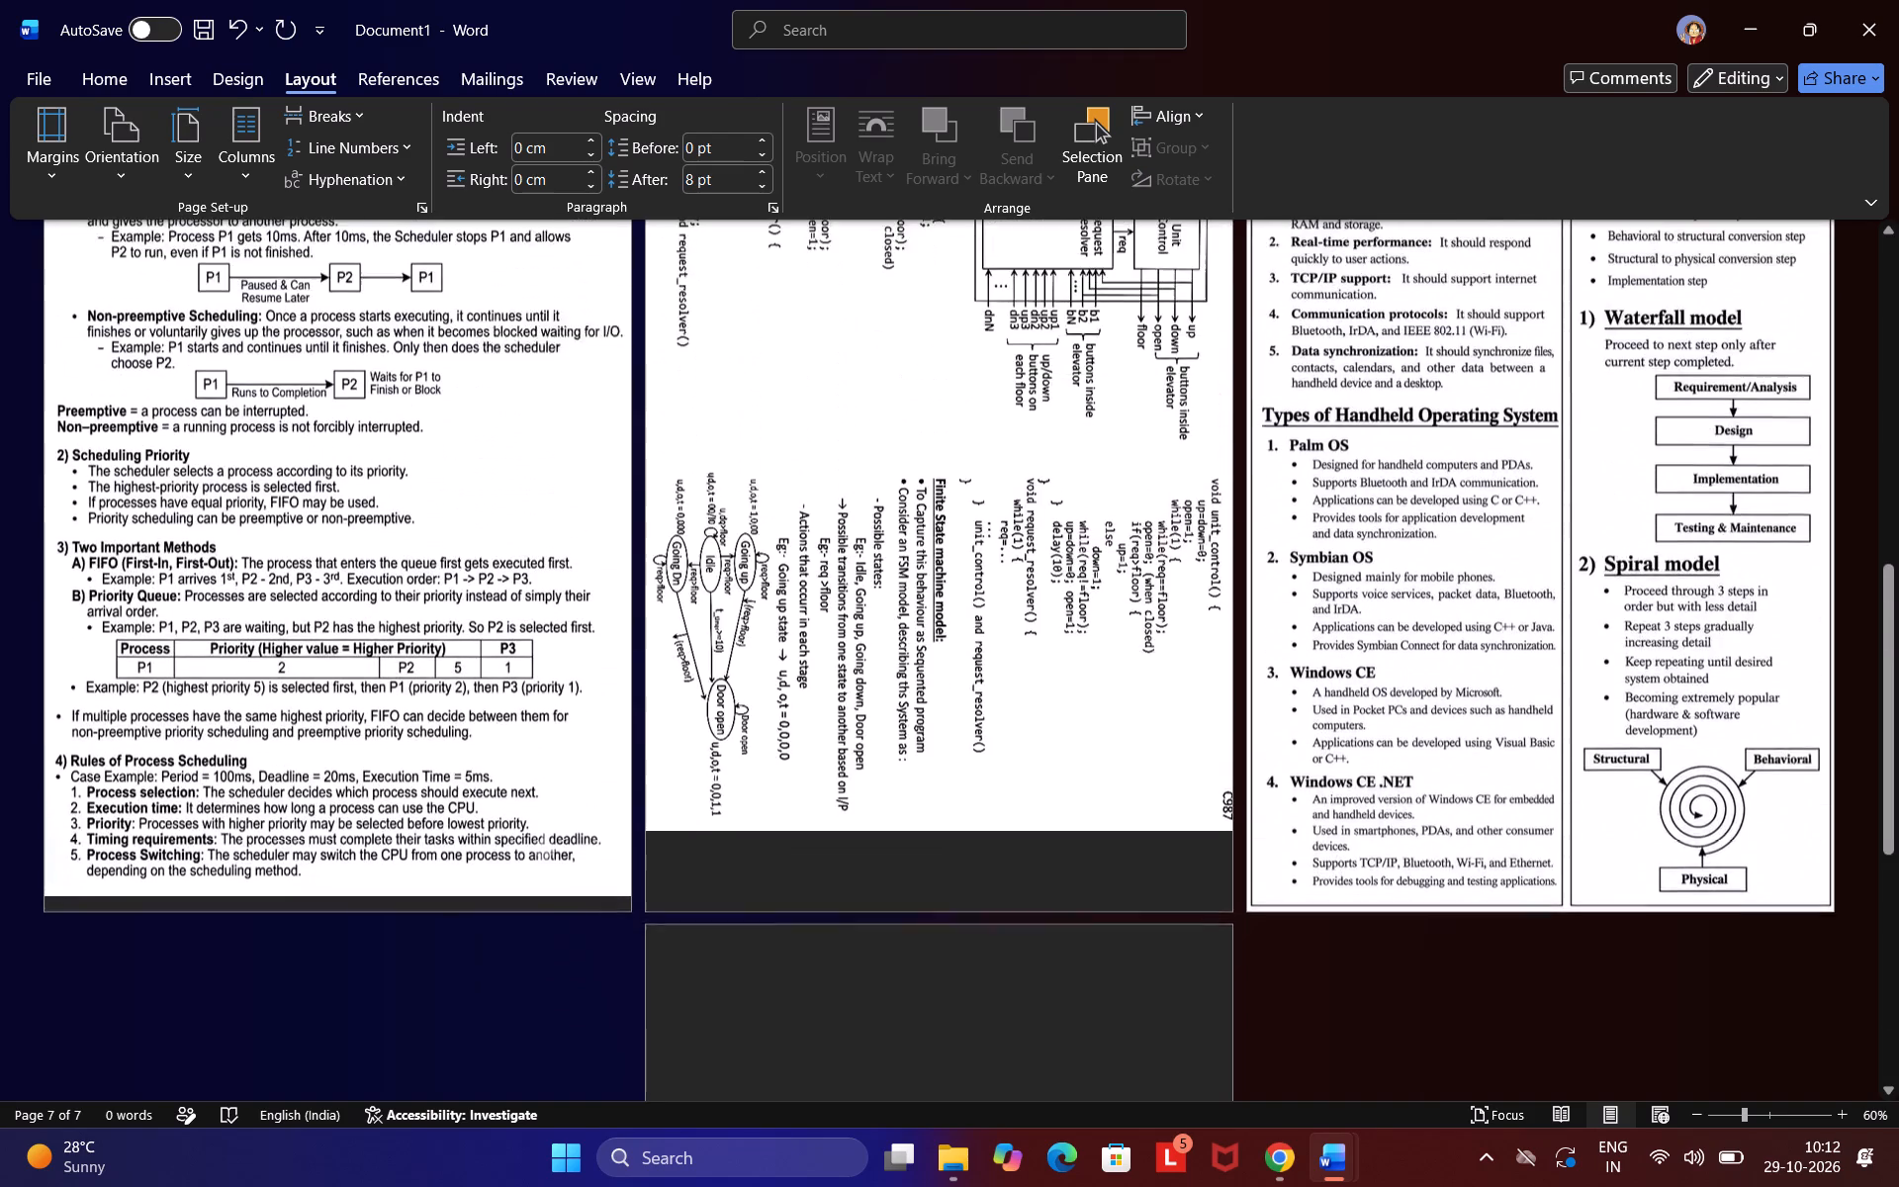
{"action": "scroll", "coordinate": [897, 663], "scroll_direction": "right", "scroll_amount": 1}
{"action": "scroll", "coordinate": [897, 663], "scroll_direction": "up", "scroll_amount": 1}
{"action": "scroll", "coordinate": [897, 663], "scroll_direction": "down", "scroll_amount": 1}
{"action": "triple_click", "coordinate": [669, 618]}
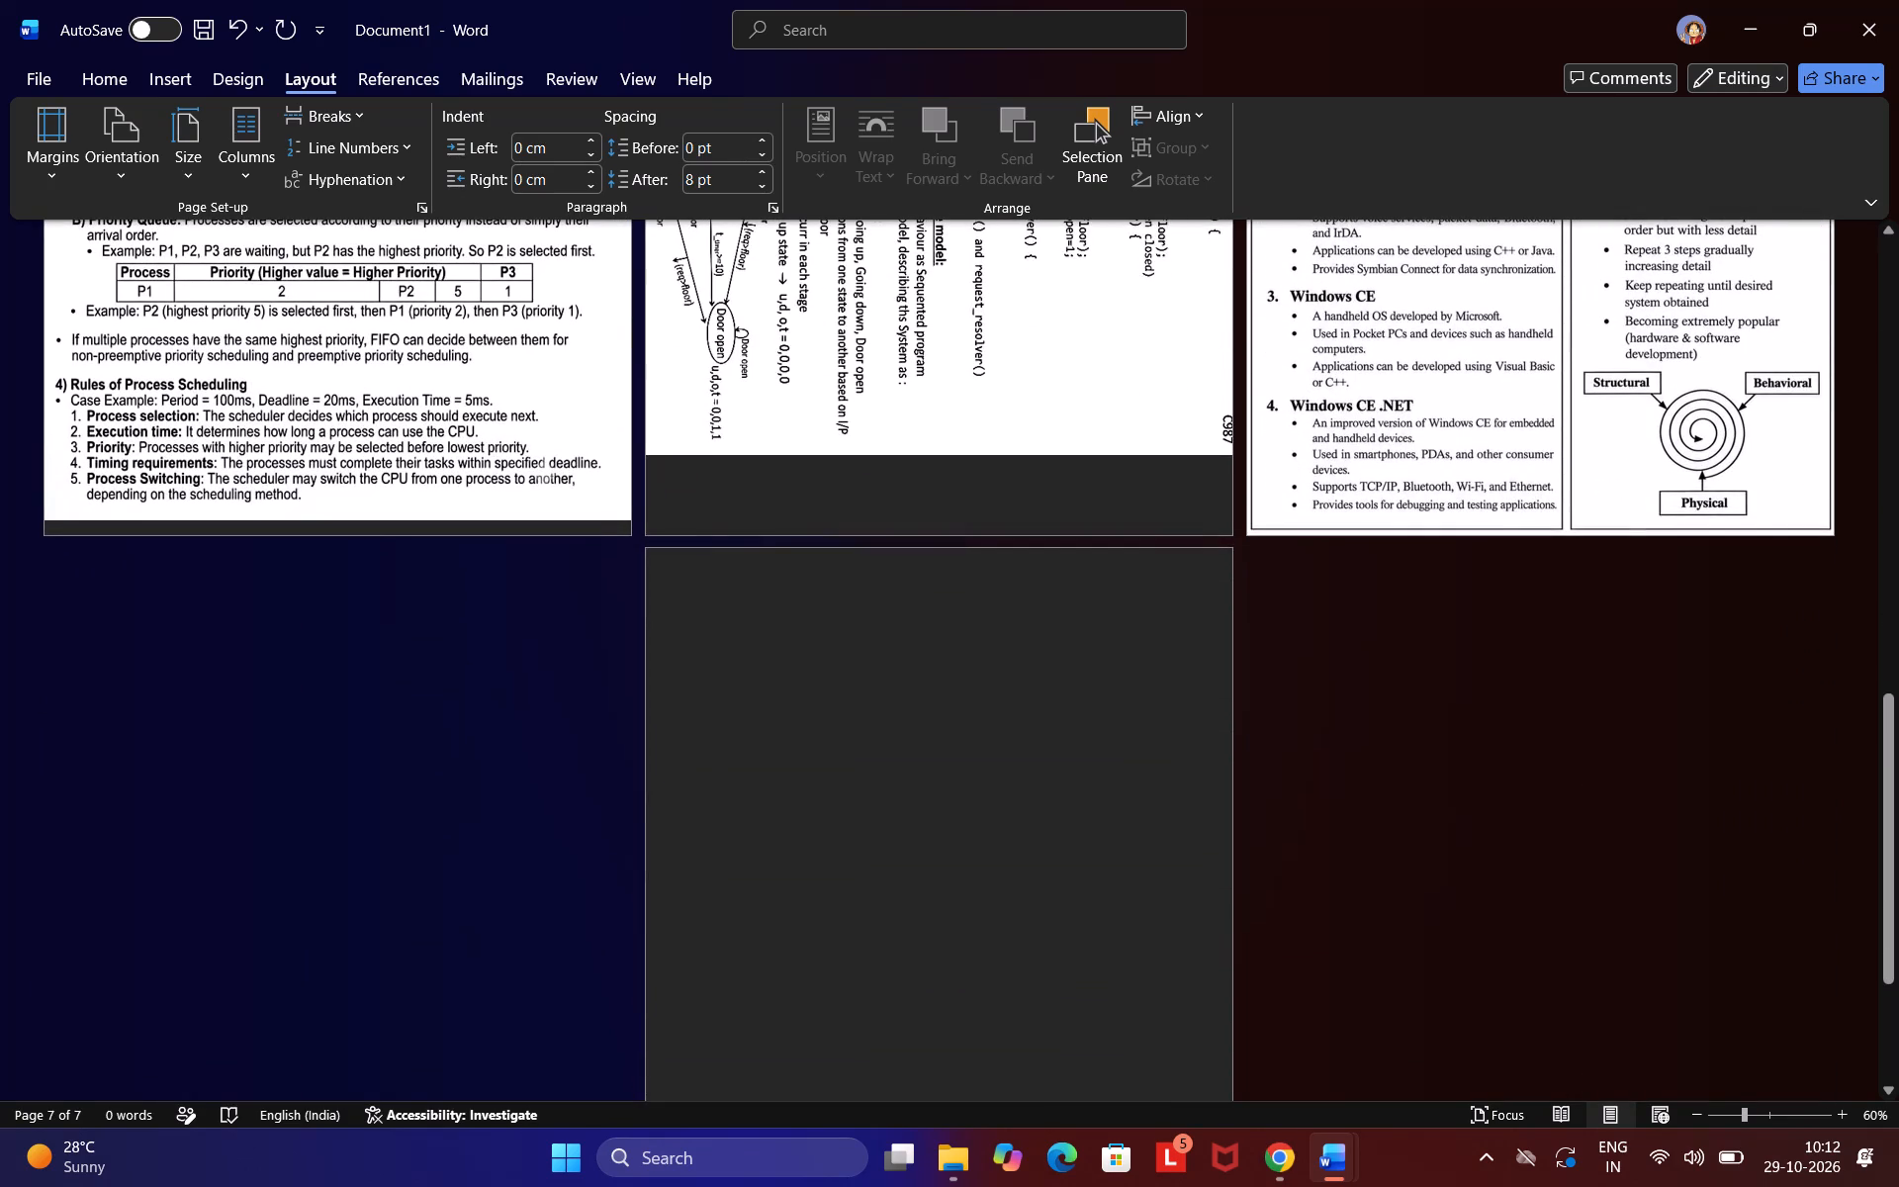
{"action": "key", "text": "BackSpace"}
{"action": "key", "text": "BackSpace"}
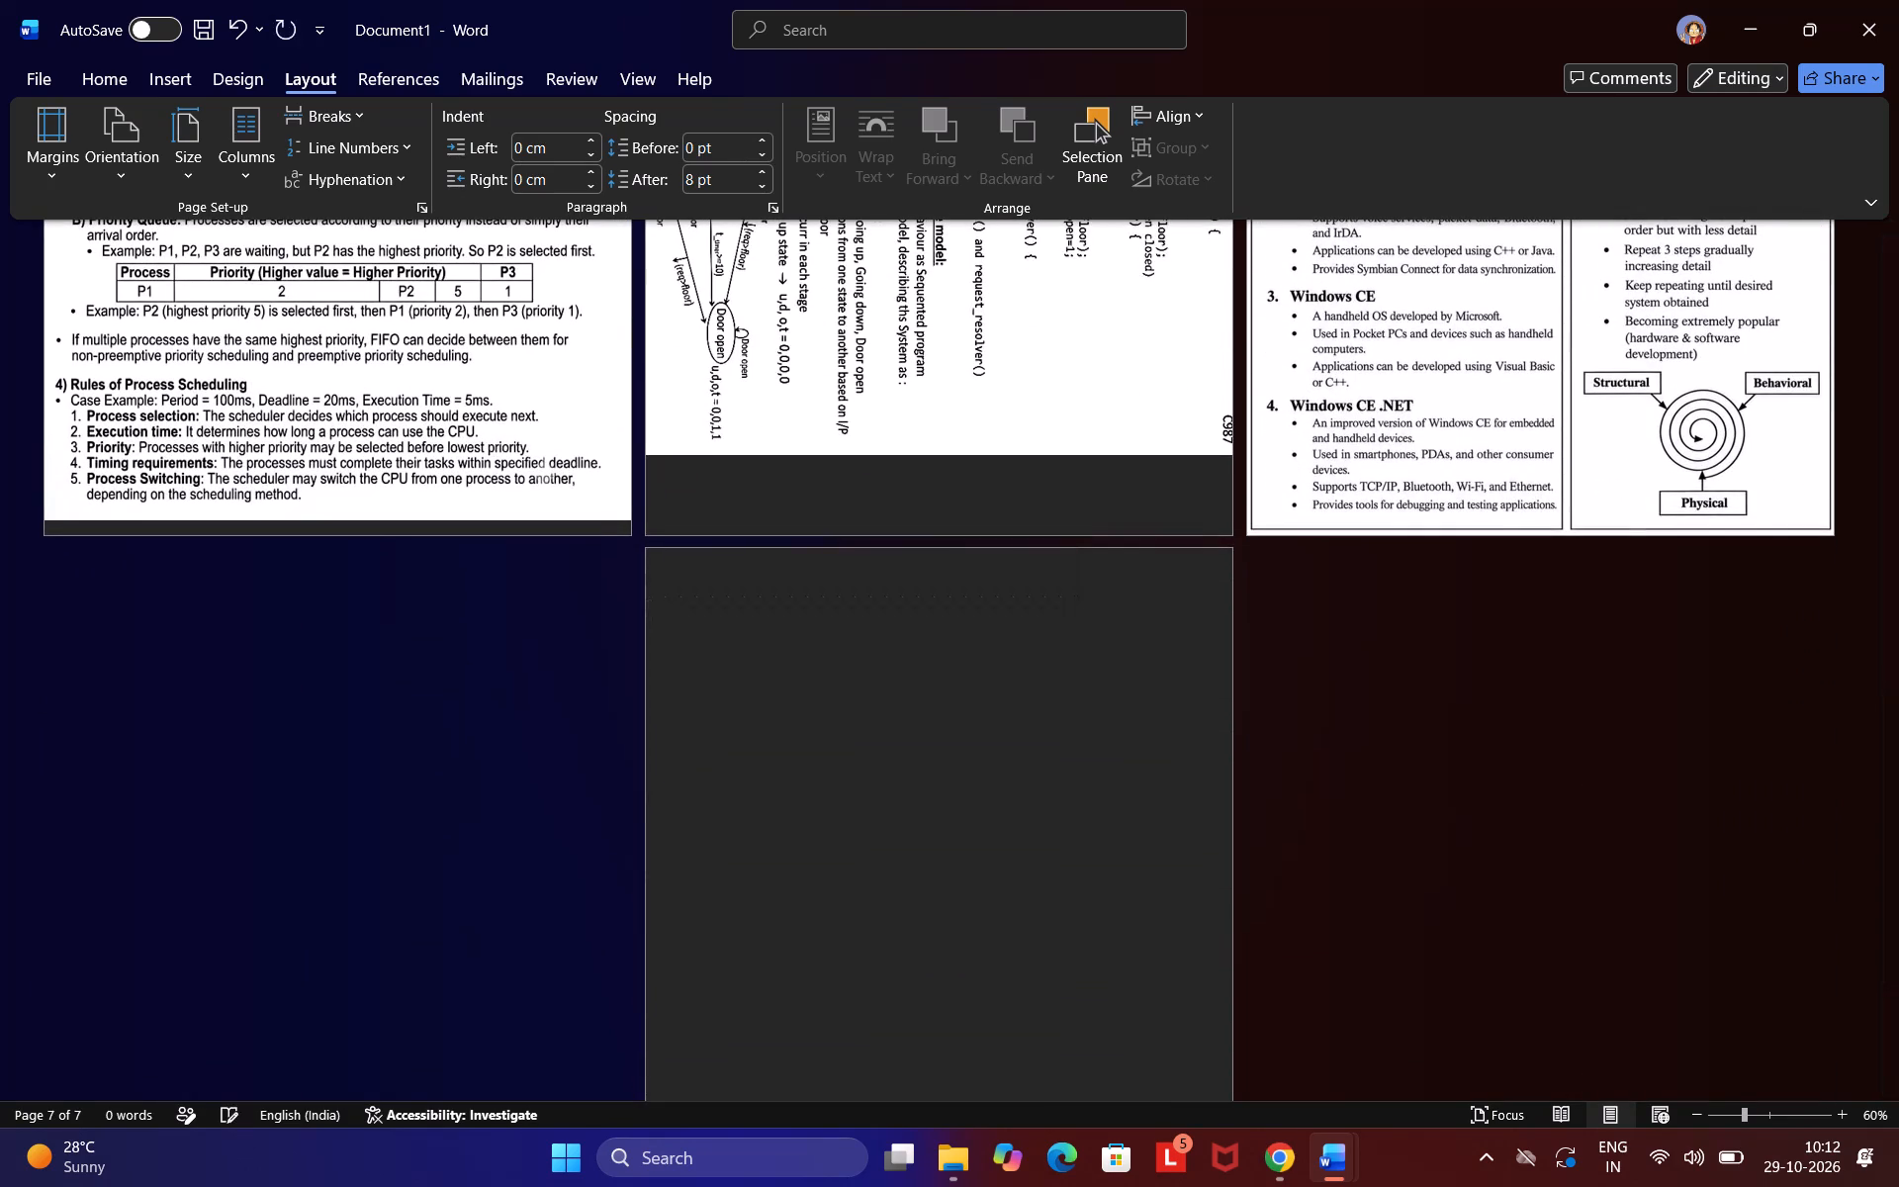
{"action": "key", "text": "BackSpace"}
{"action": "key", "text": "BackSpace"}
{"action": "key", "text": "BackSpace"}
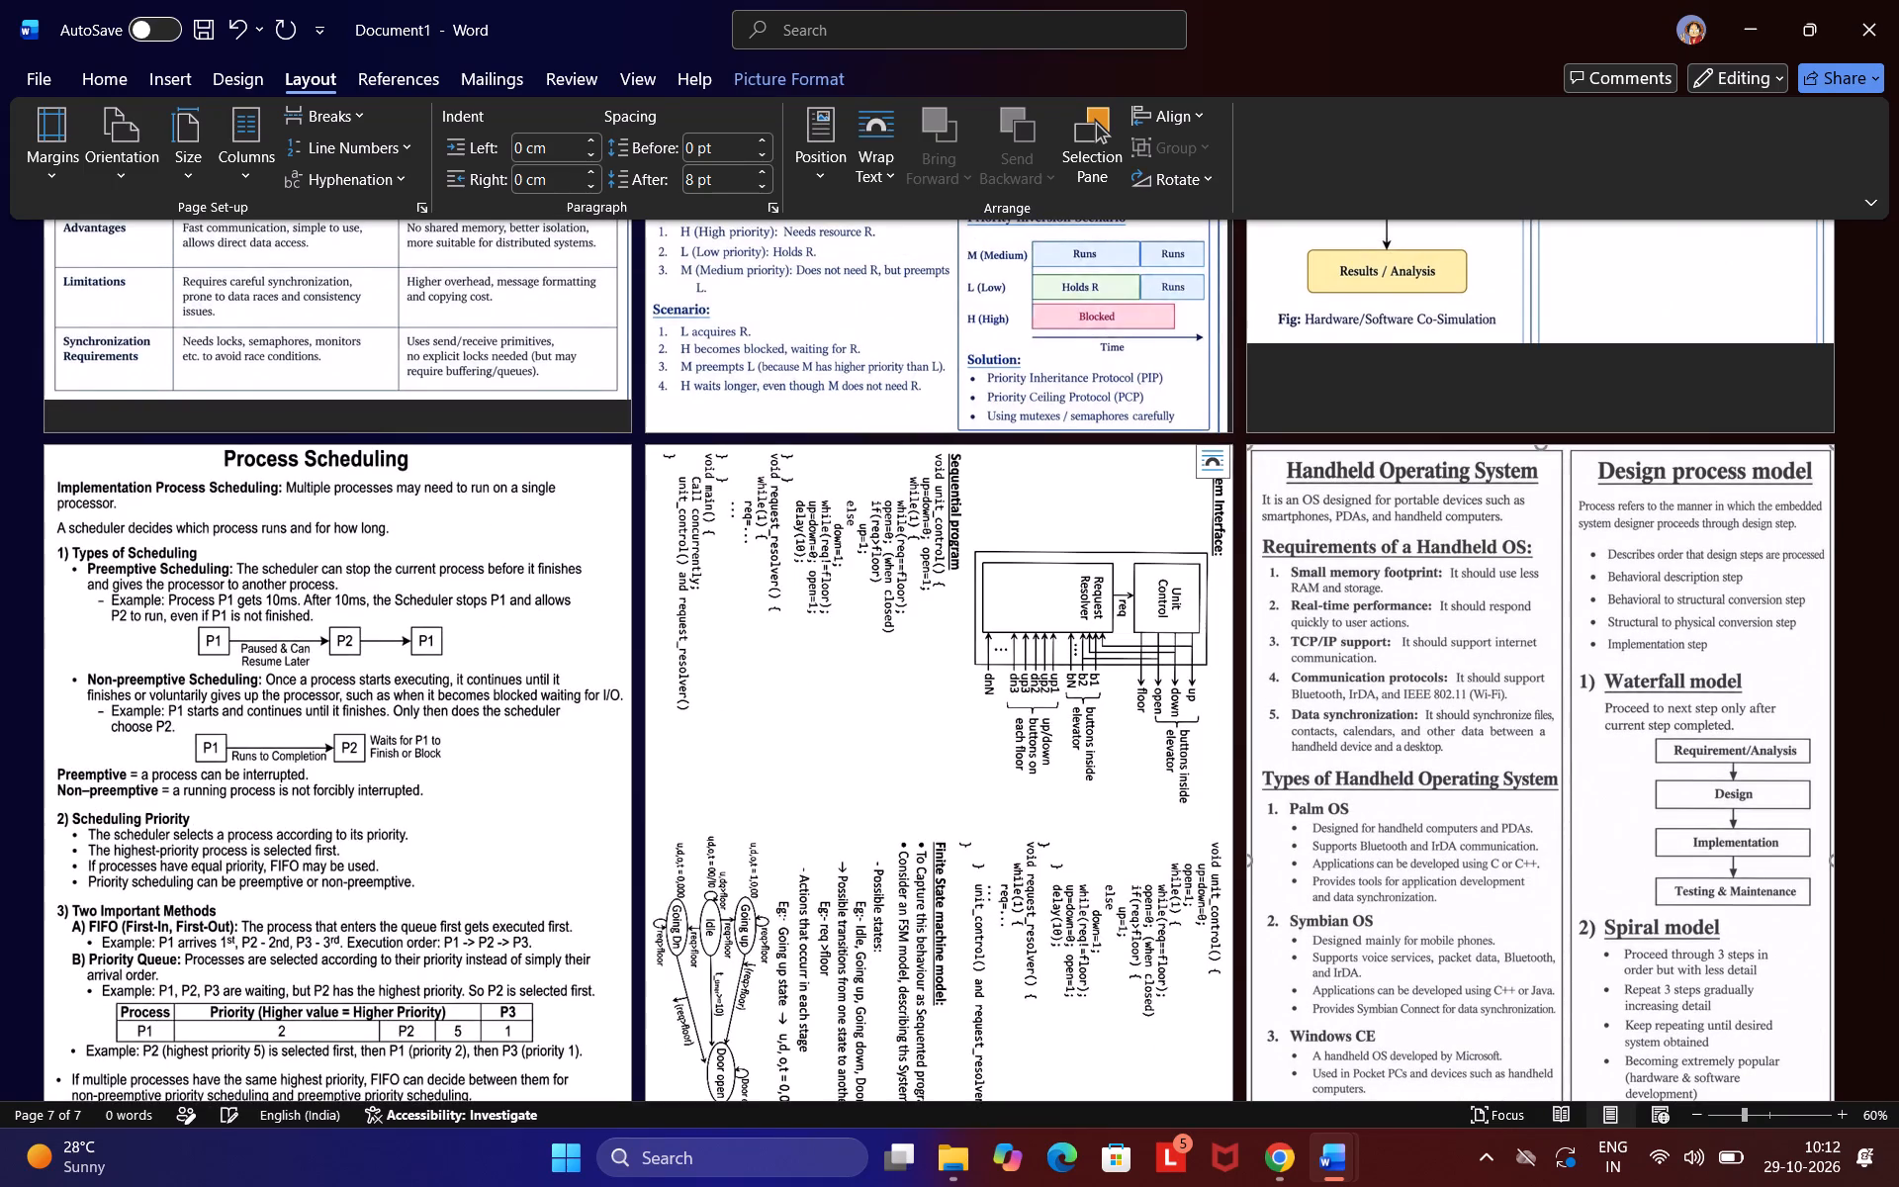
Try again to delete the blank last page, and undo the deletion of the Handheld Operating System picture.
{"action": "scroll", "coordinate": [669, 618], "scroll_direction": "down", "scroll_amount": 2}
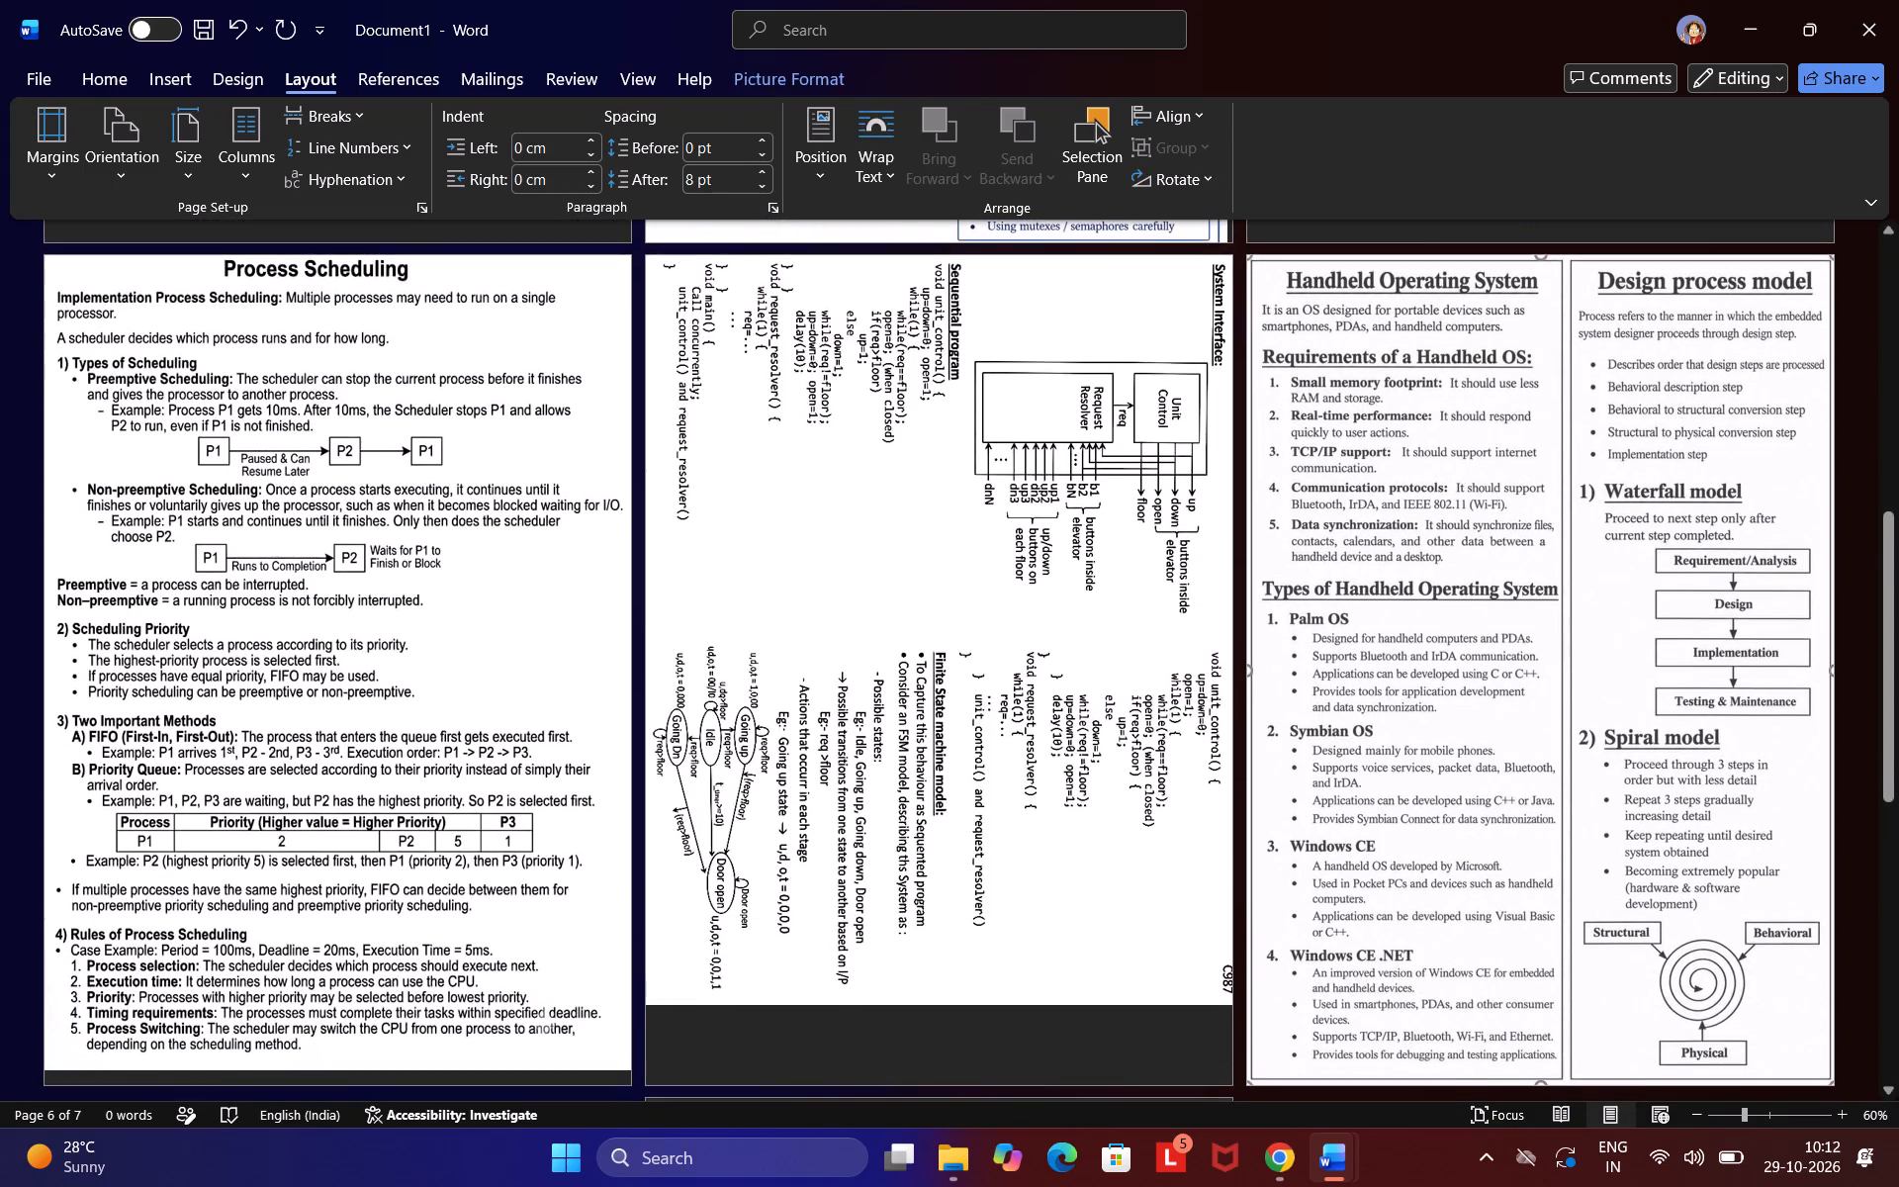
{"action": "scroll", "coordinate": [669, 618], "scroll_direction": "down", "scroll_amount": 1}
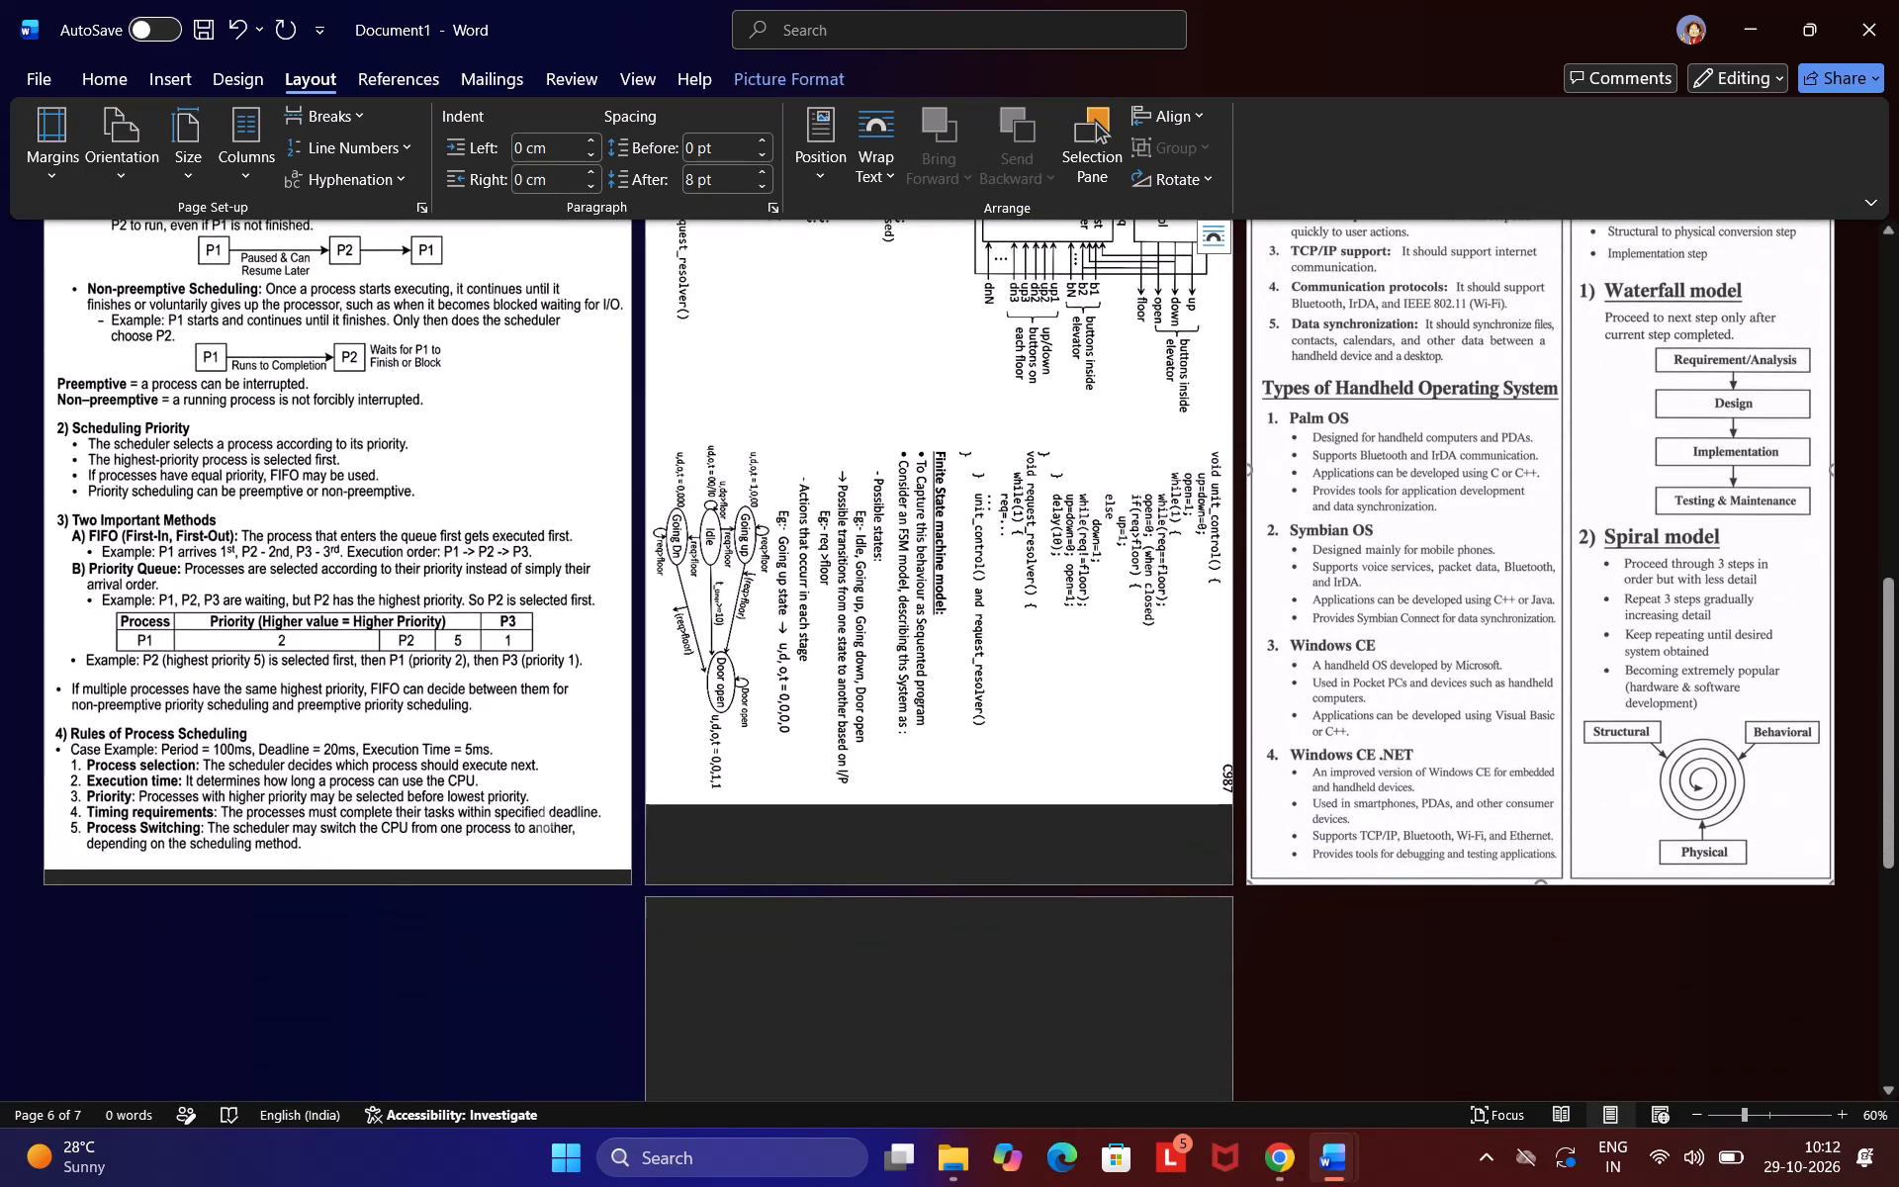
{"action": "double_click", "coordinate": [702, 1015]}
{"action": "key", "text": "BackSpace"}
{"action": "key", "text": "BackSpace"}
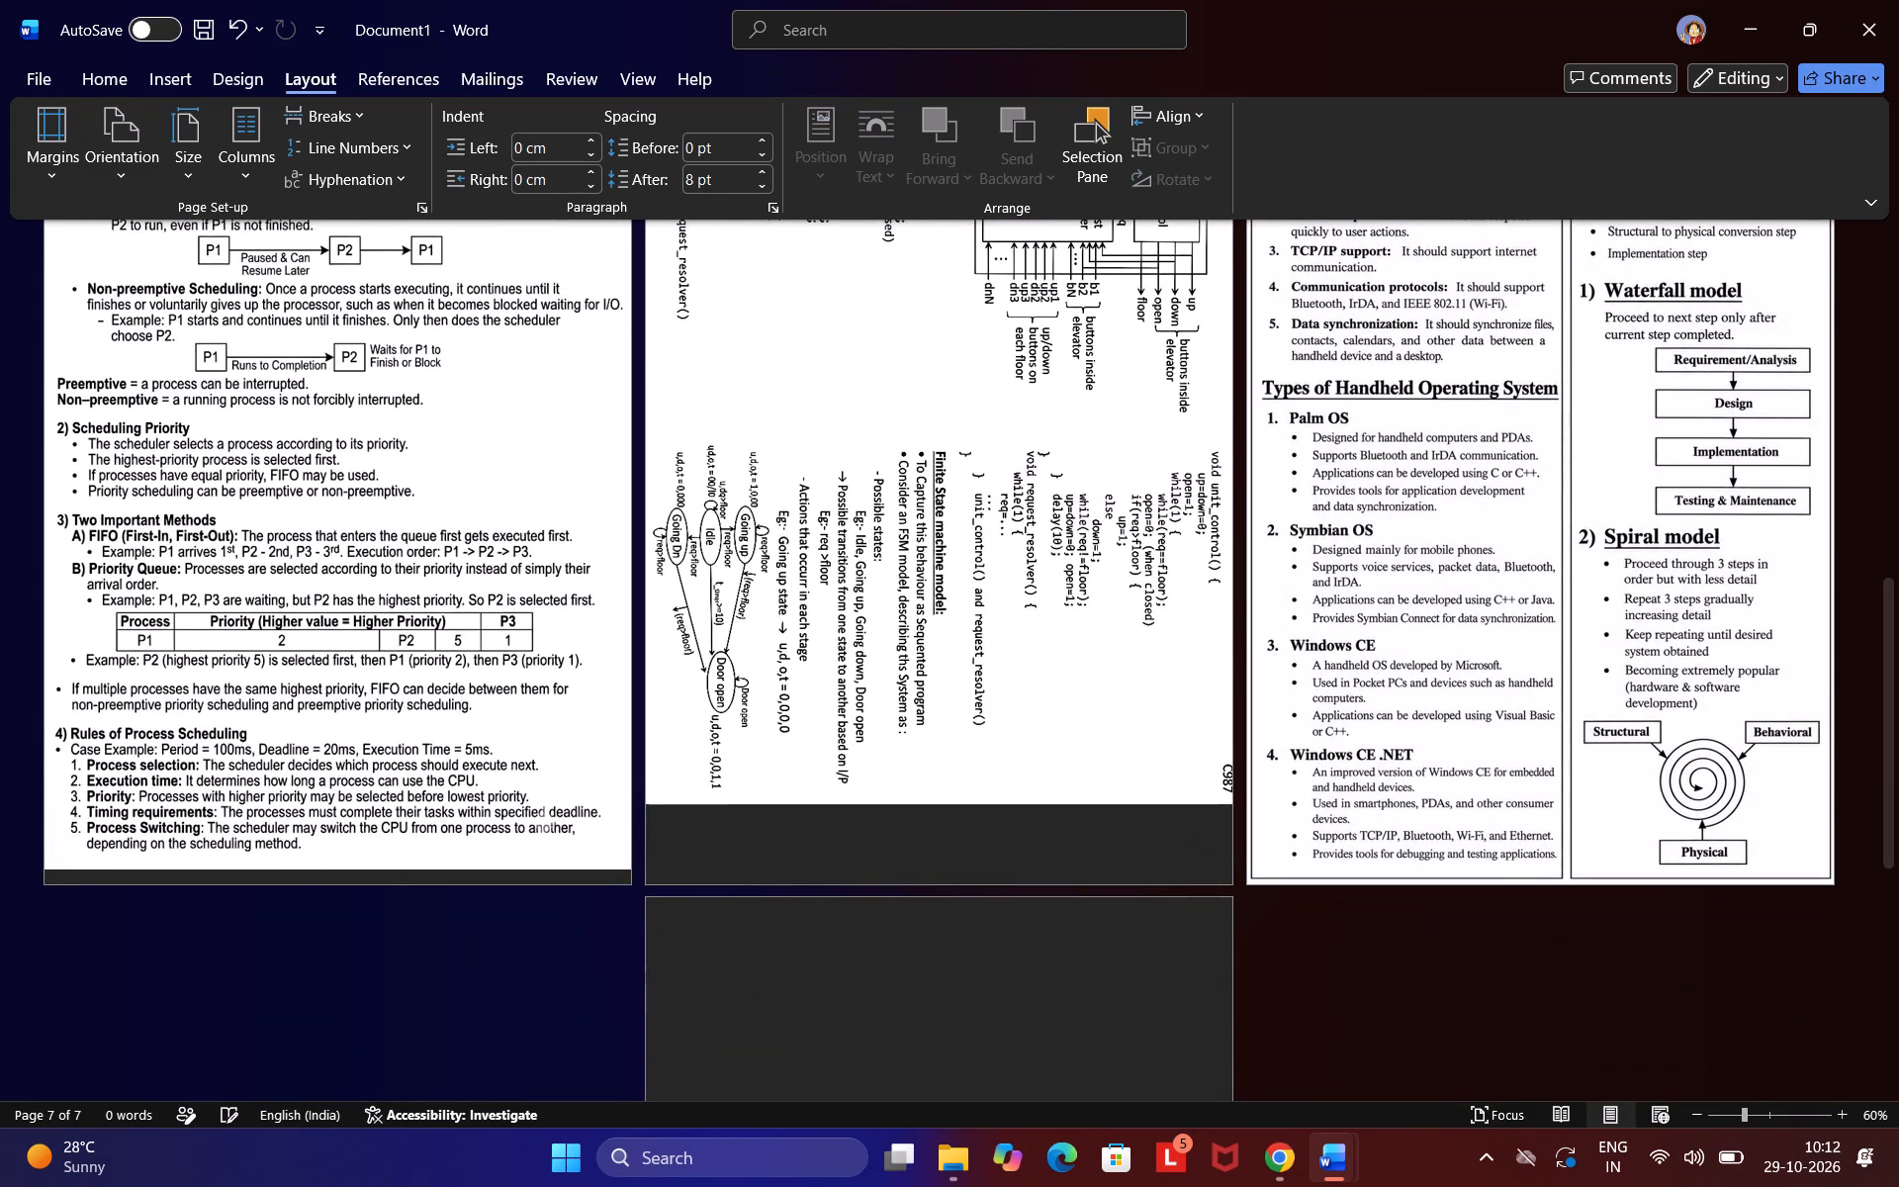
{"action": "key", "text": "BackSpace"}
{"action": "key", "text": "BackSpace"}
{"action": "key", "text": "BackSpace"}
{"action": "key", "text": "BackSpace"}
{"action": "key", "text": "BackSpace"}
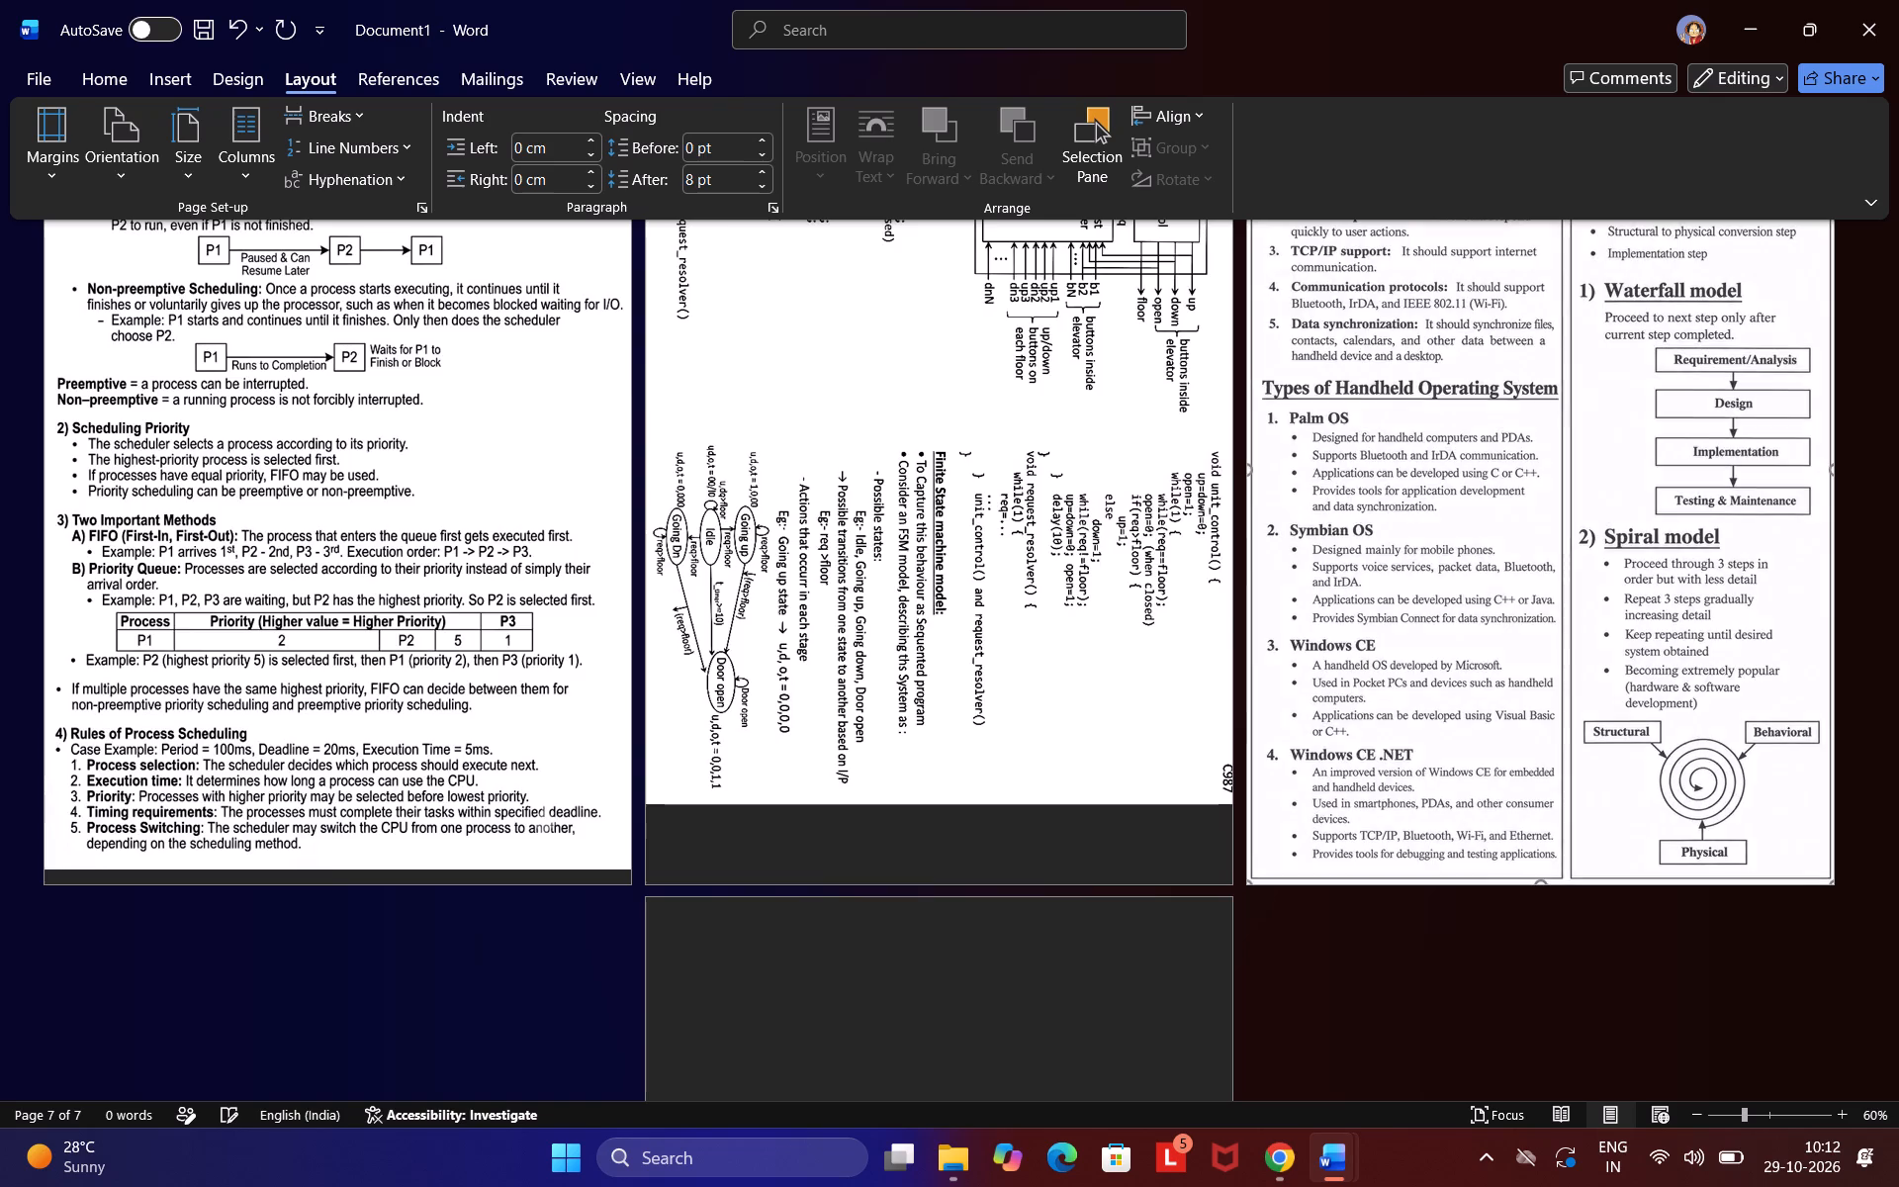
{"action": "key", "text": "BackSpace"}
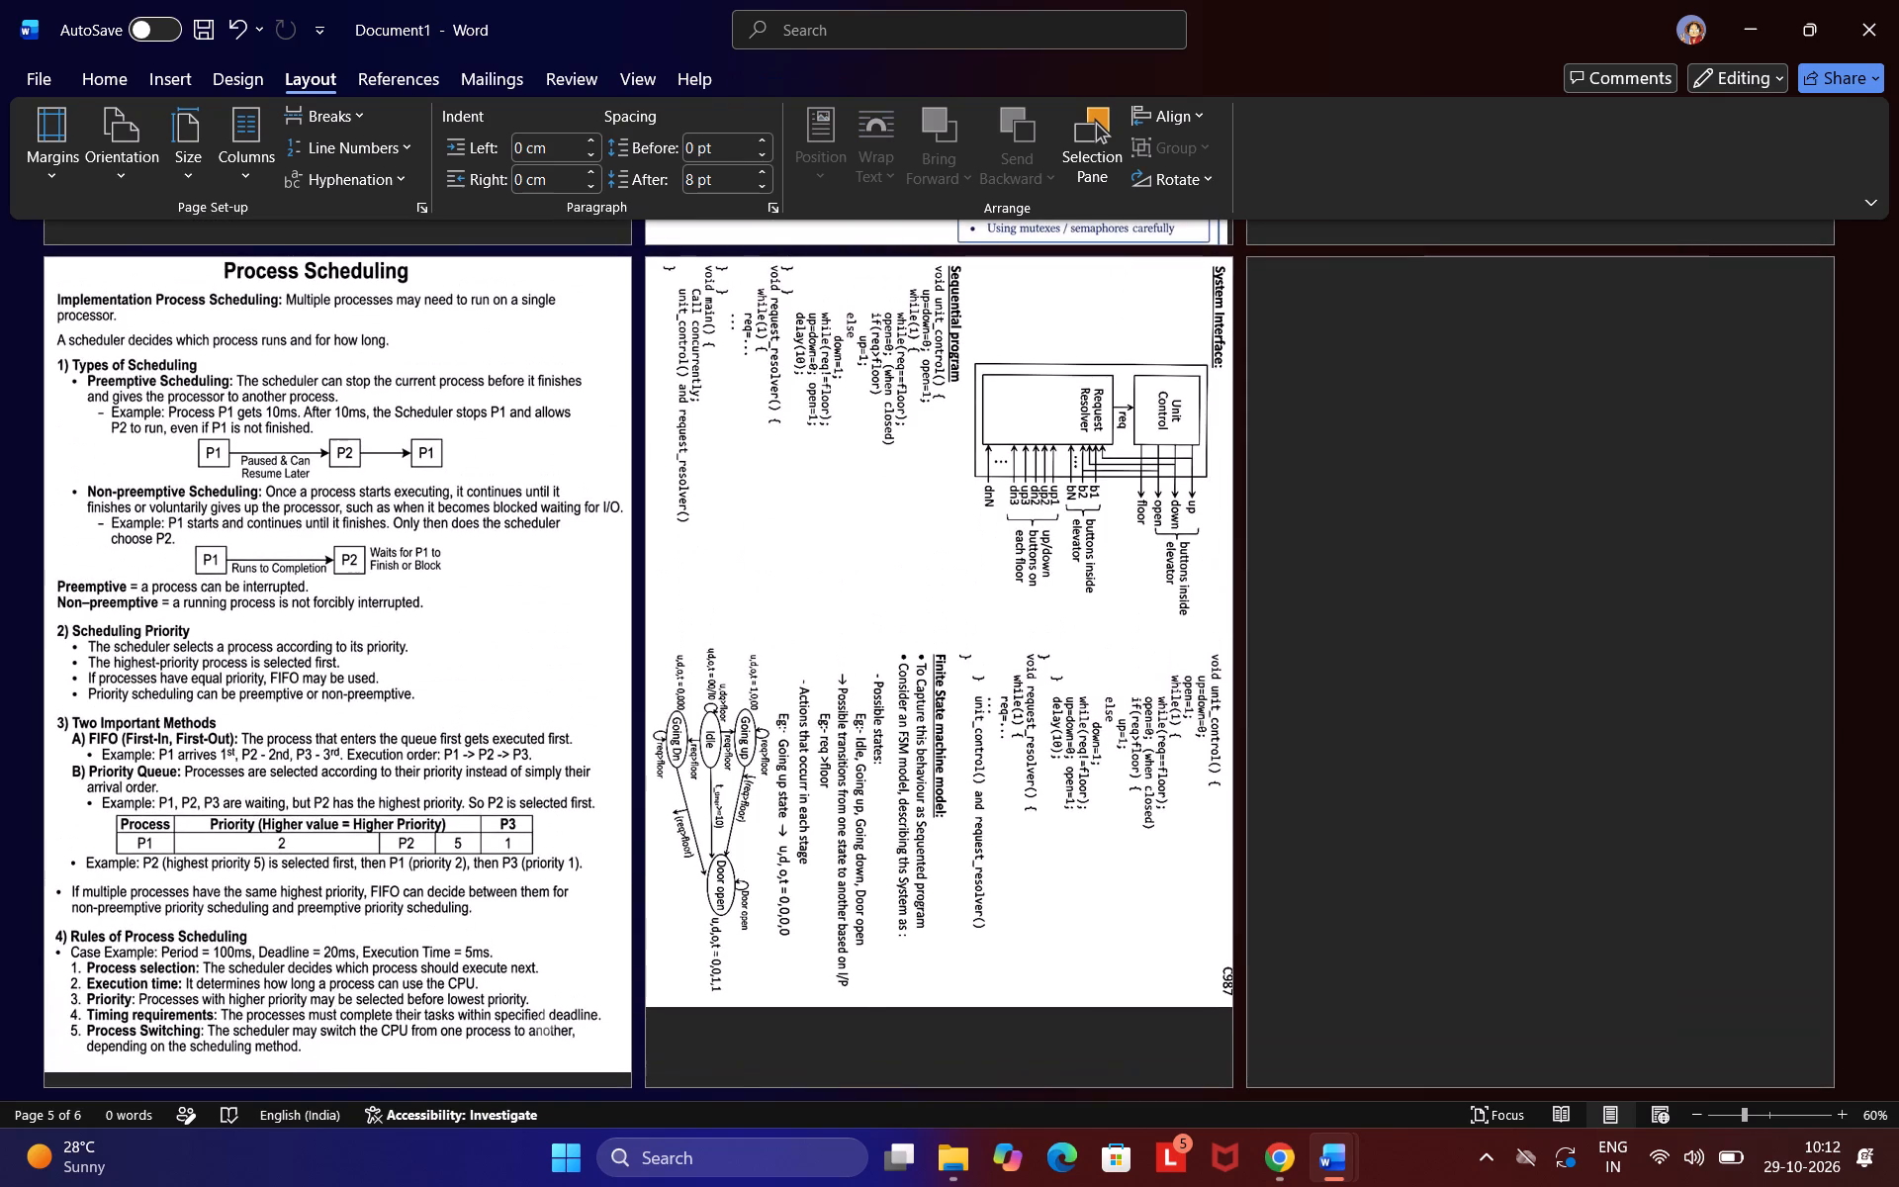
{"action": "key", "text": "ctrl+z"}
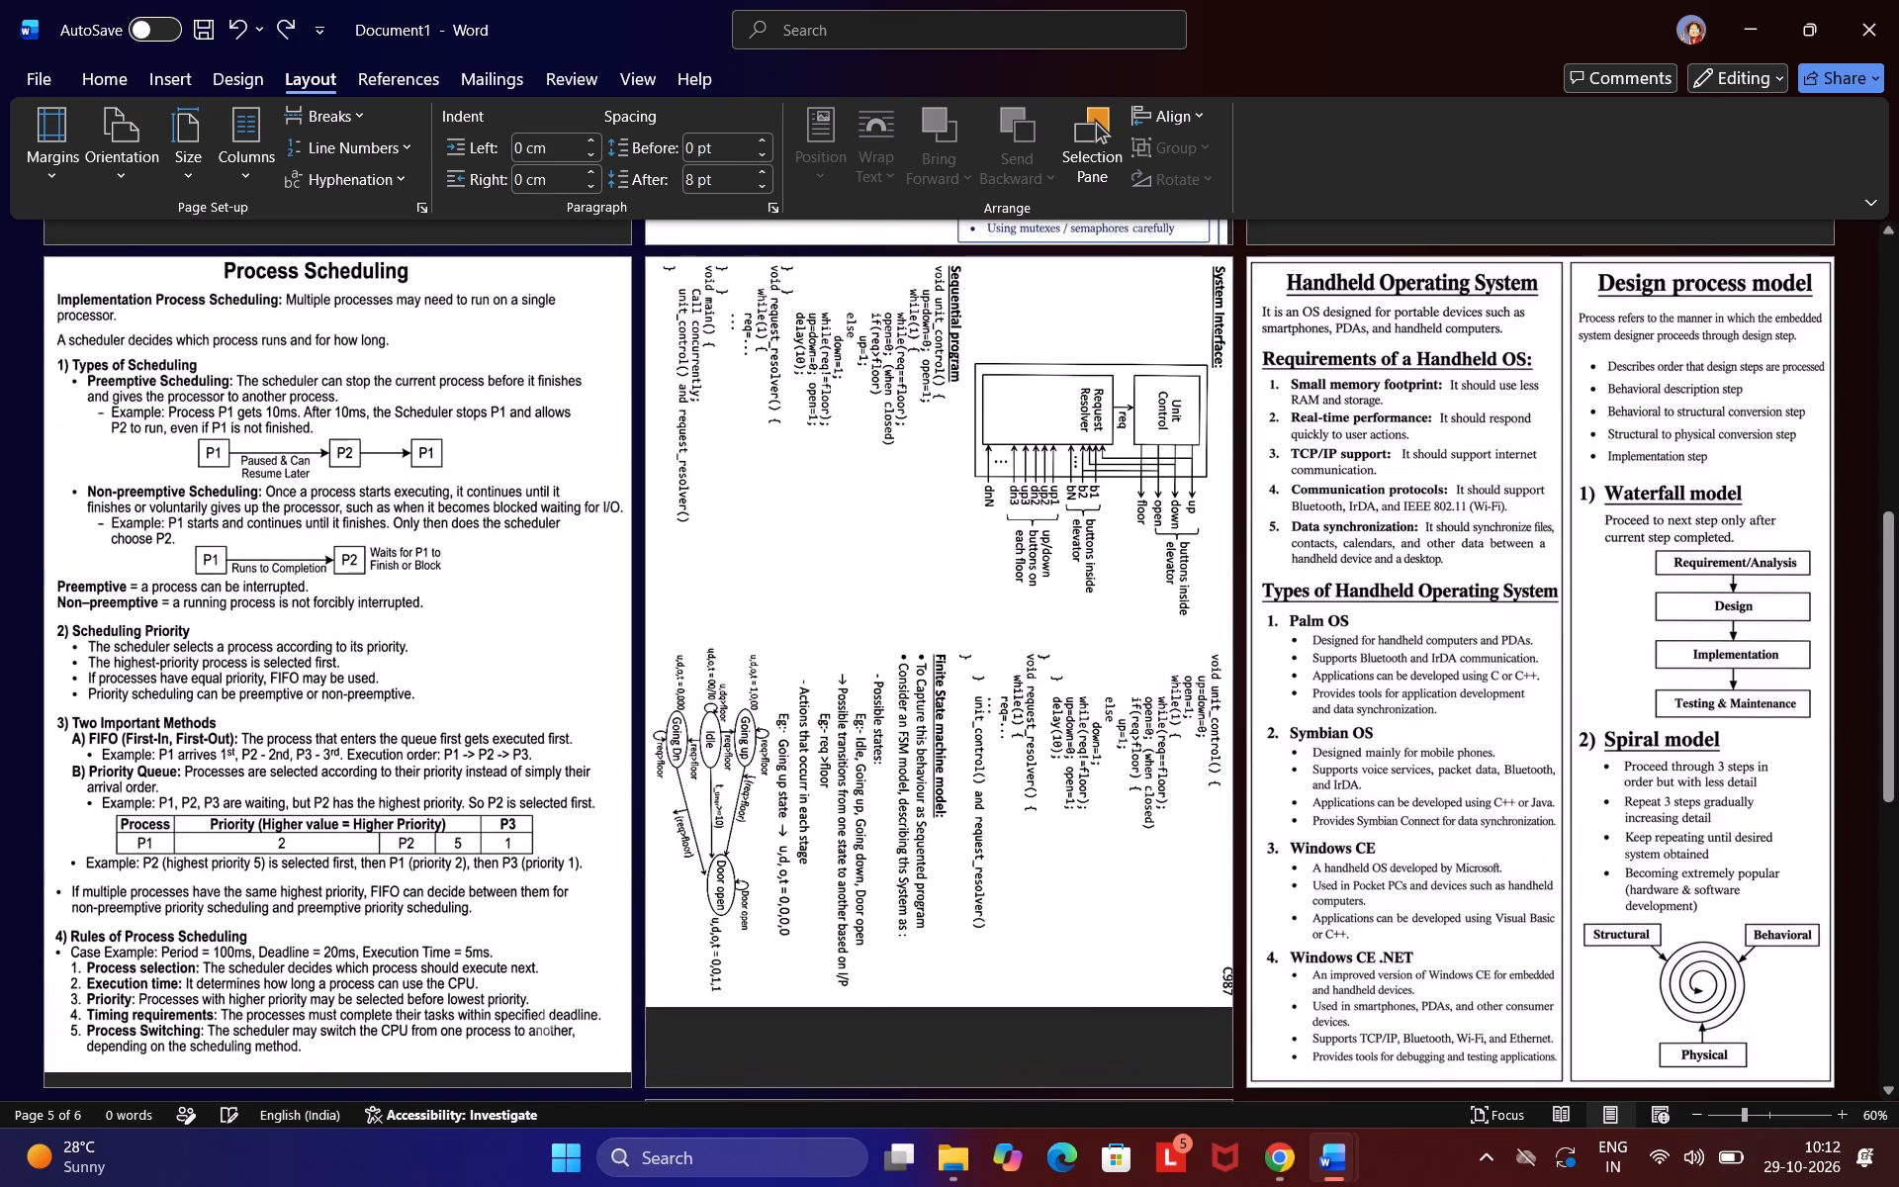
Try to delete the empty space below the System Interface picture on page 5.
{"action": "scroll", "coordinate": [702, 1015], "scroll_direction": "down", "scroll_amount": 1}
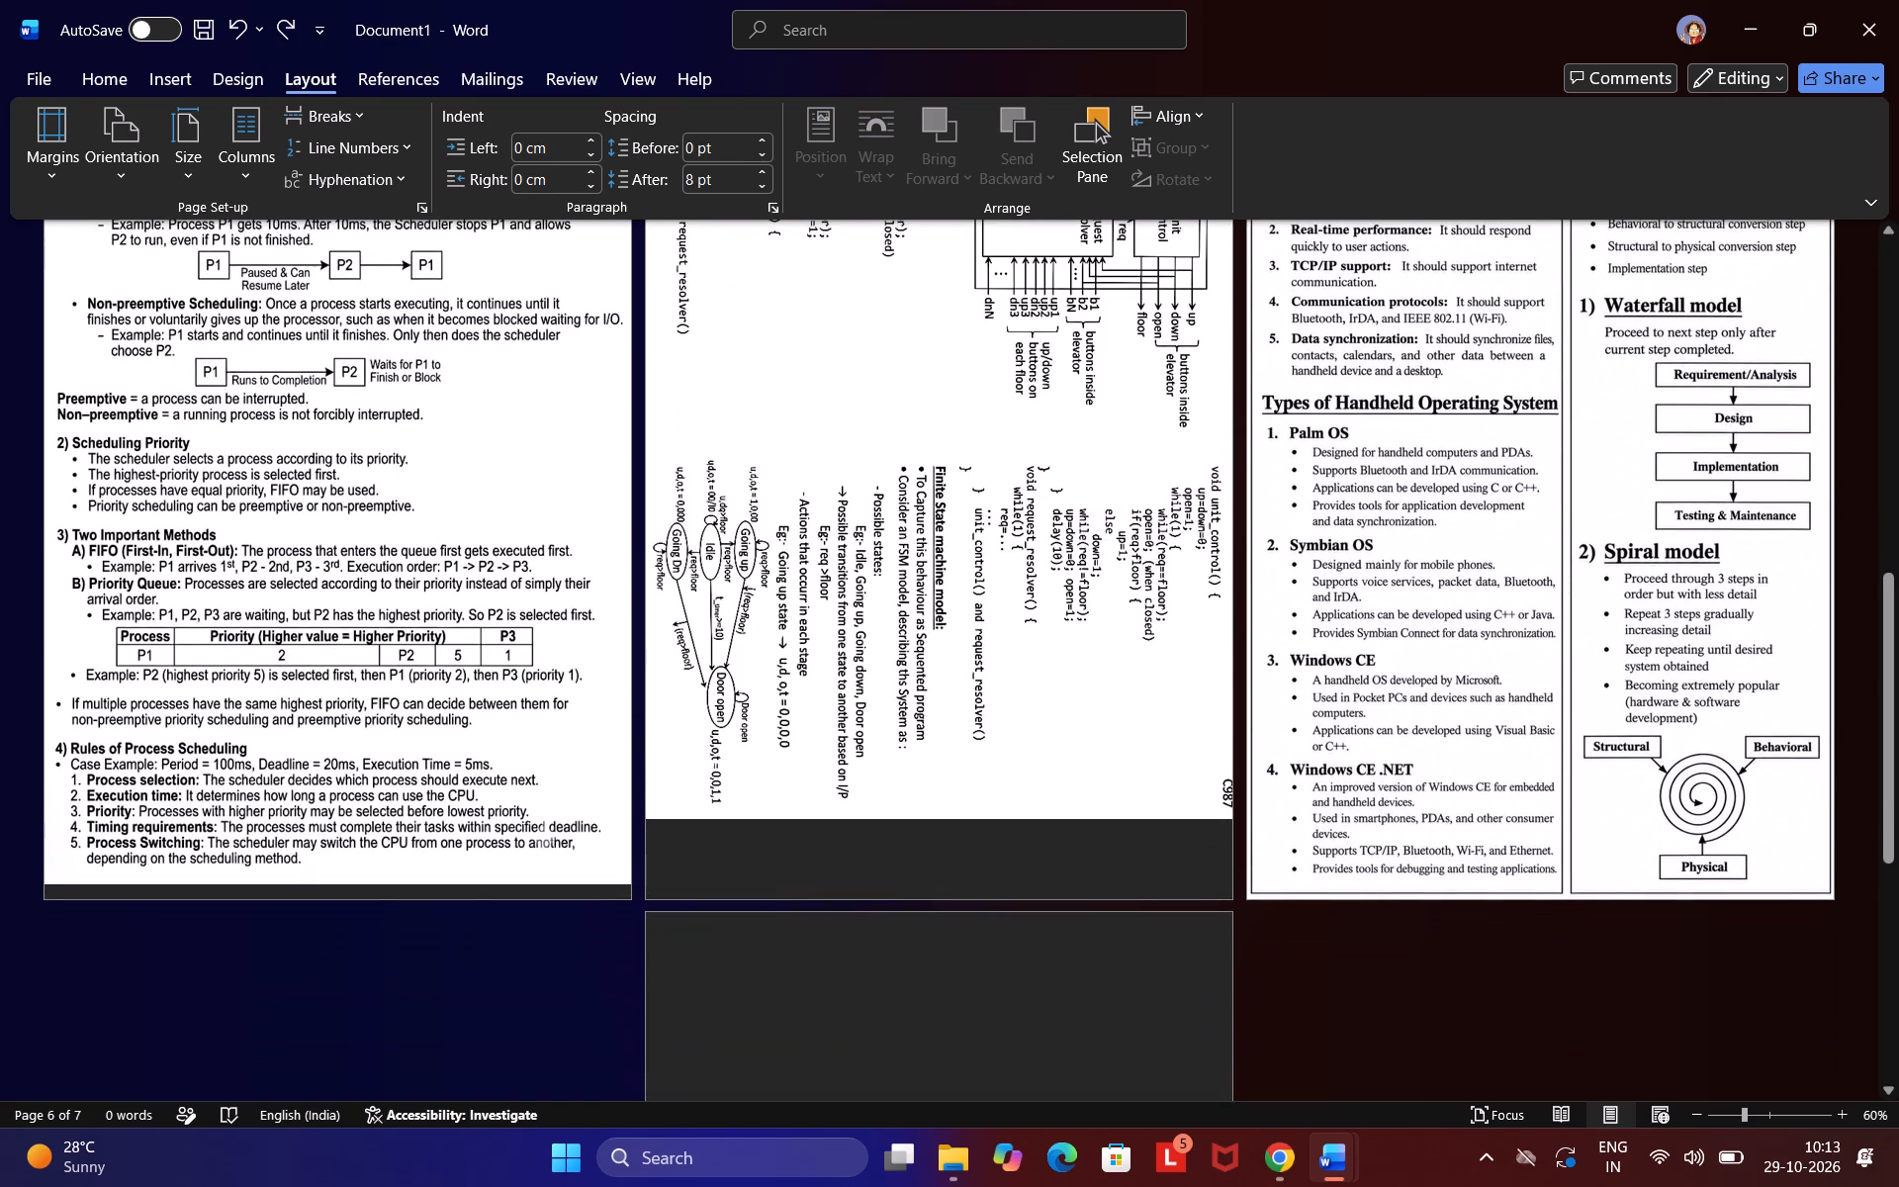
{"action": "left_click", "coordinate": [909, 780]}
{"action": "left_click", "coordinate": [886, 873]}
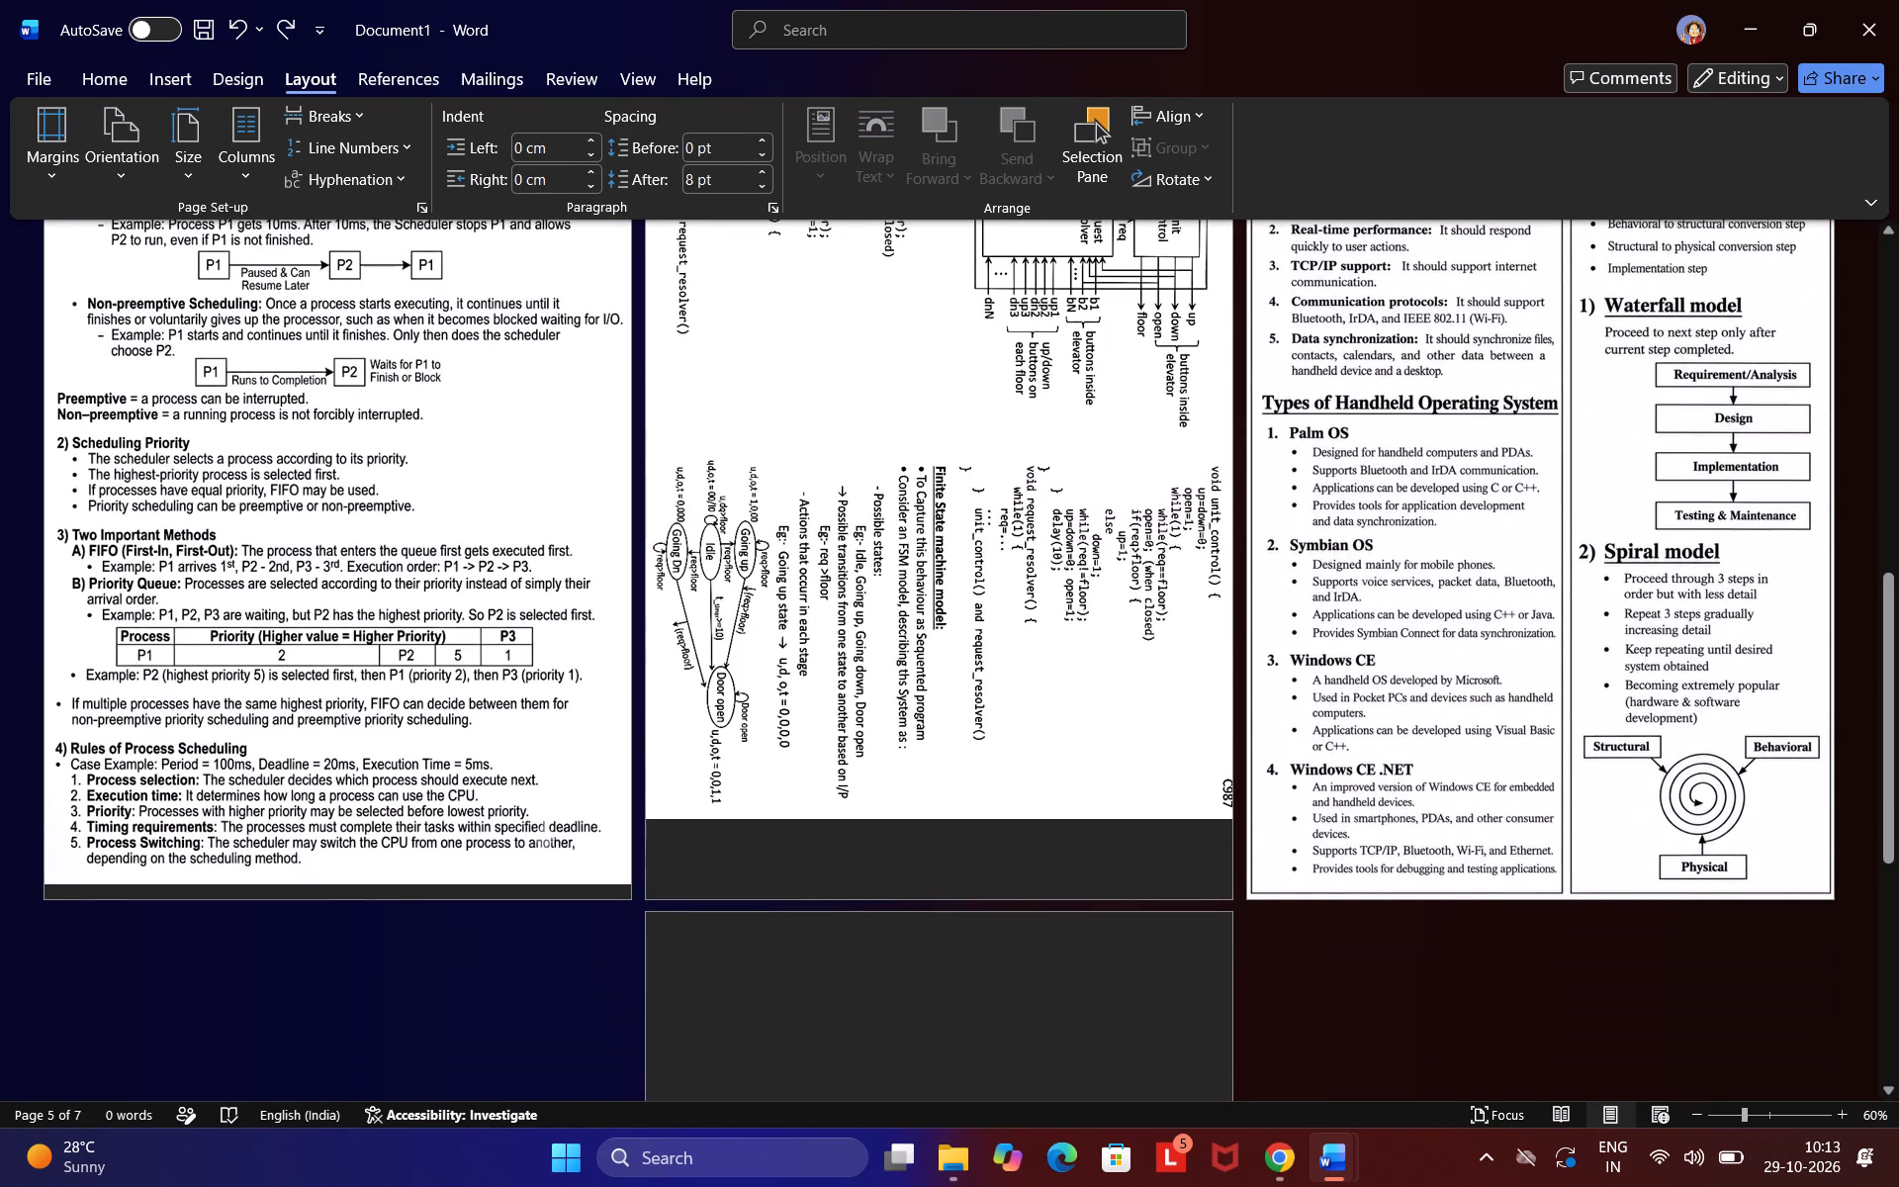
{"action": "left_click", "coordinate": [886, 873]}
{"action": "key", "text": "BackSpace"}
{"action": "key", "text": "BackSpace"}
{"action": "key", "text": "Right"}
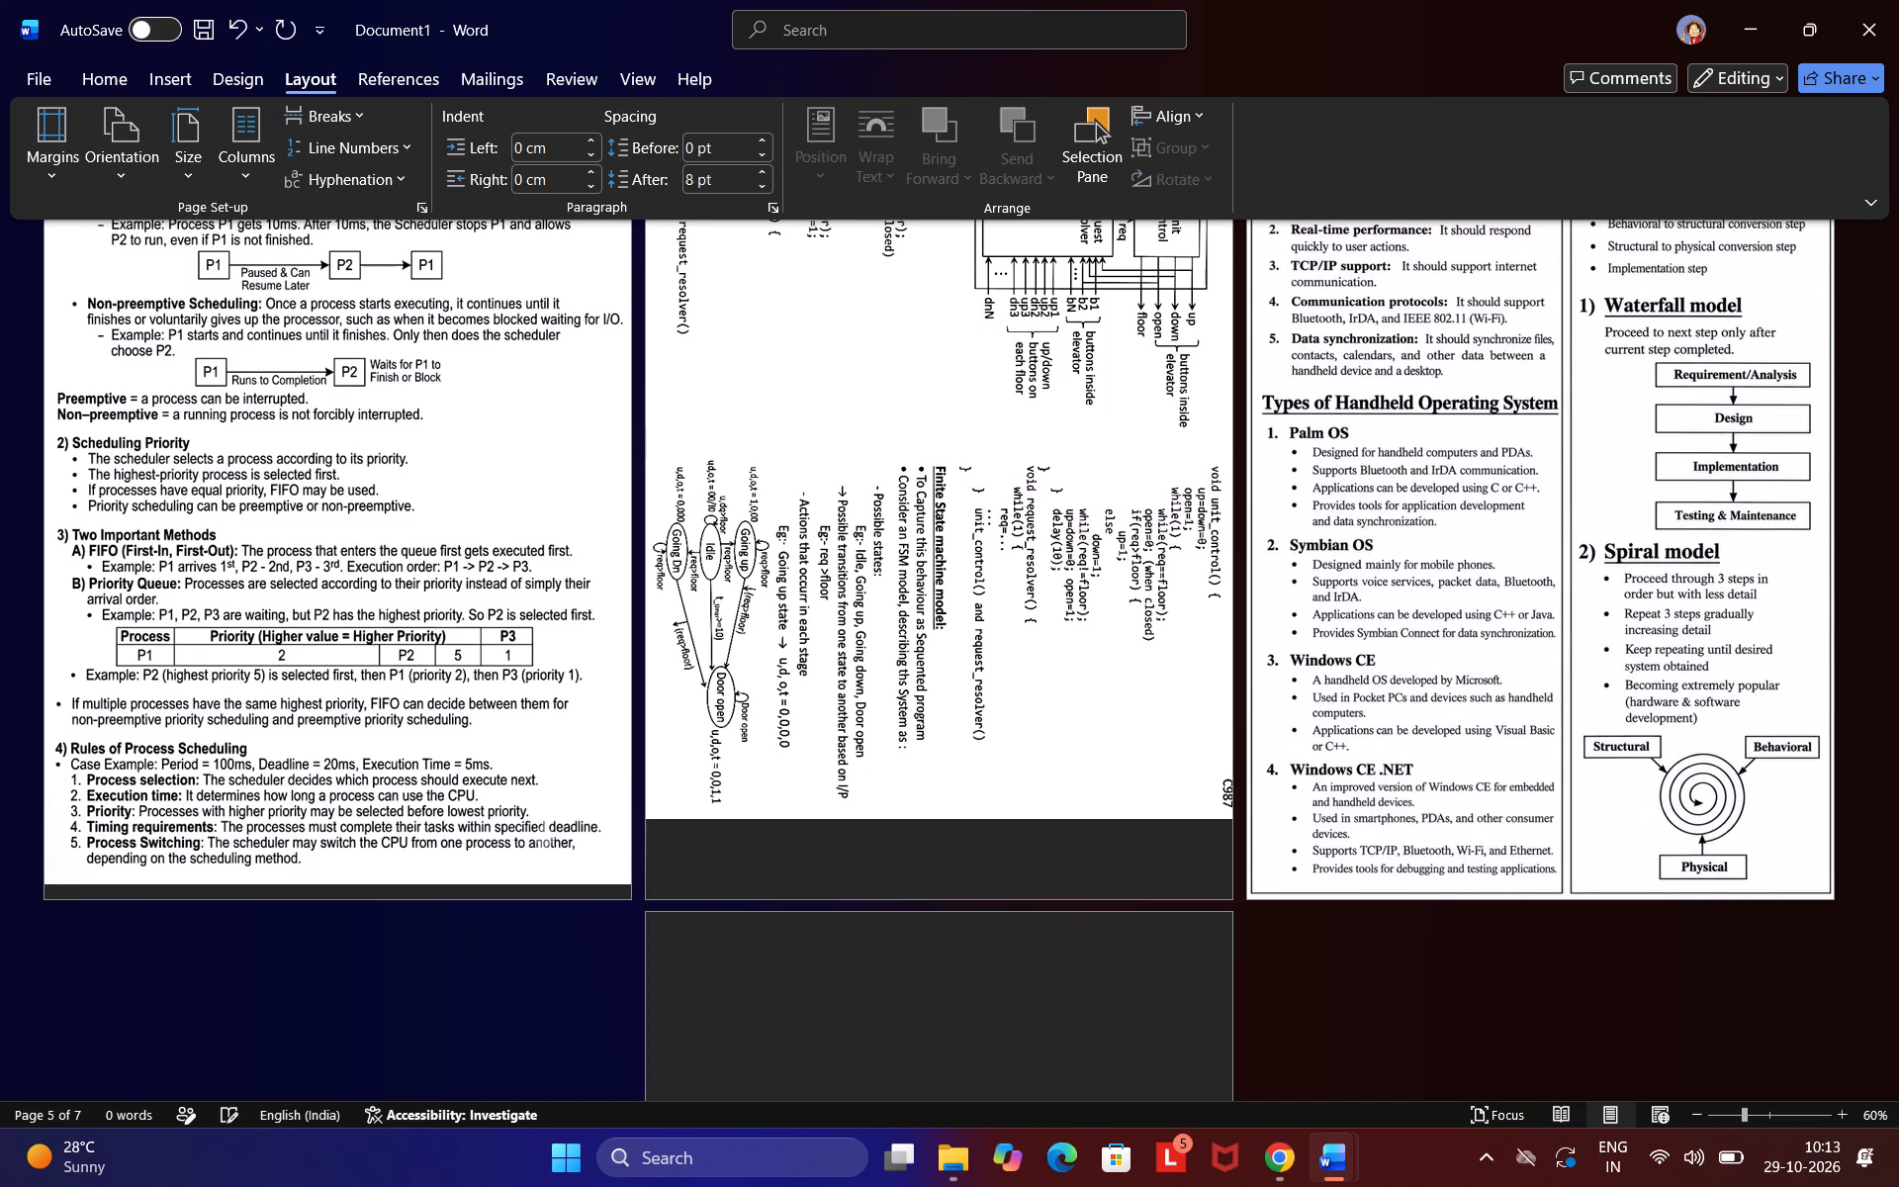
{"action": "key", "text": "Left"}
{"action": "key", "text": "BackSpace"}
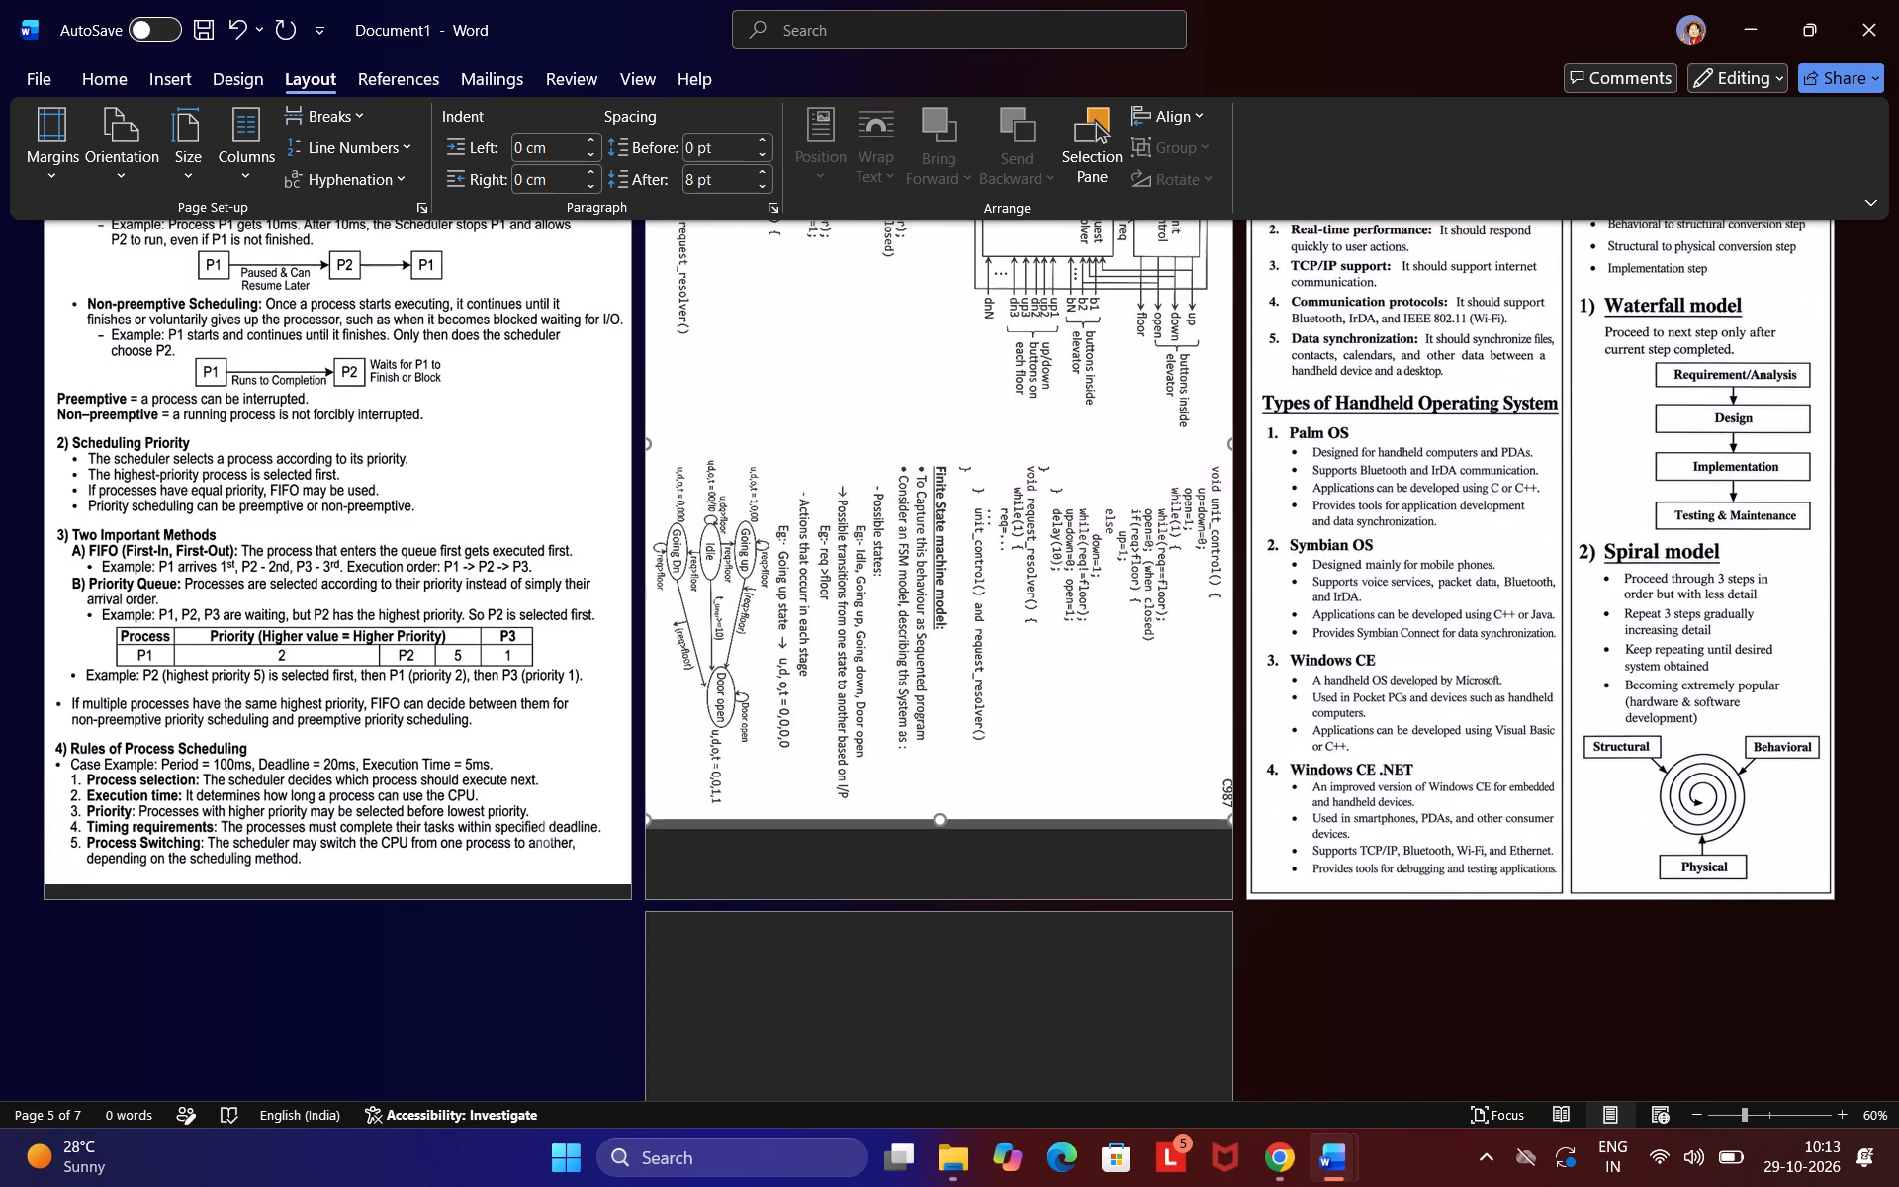
Stretch the System Interface picture on page 5 downward to fill the page to its bottom edge.
{"action": "left_click", "coordinate": [953, 763]}
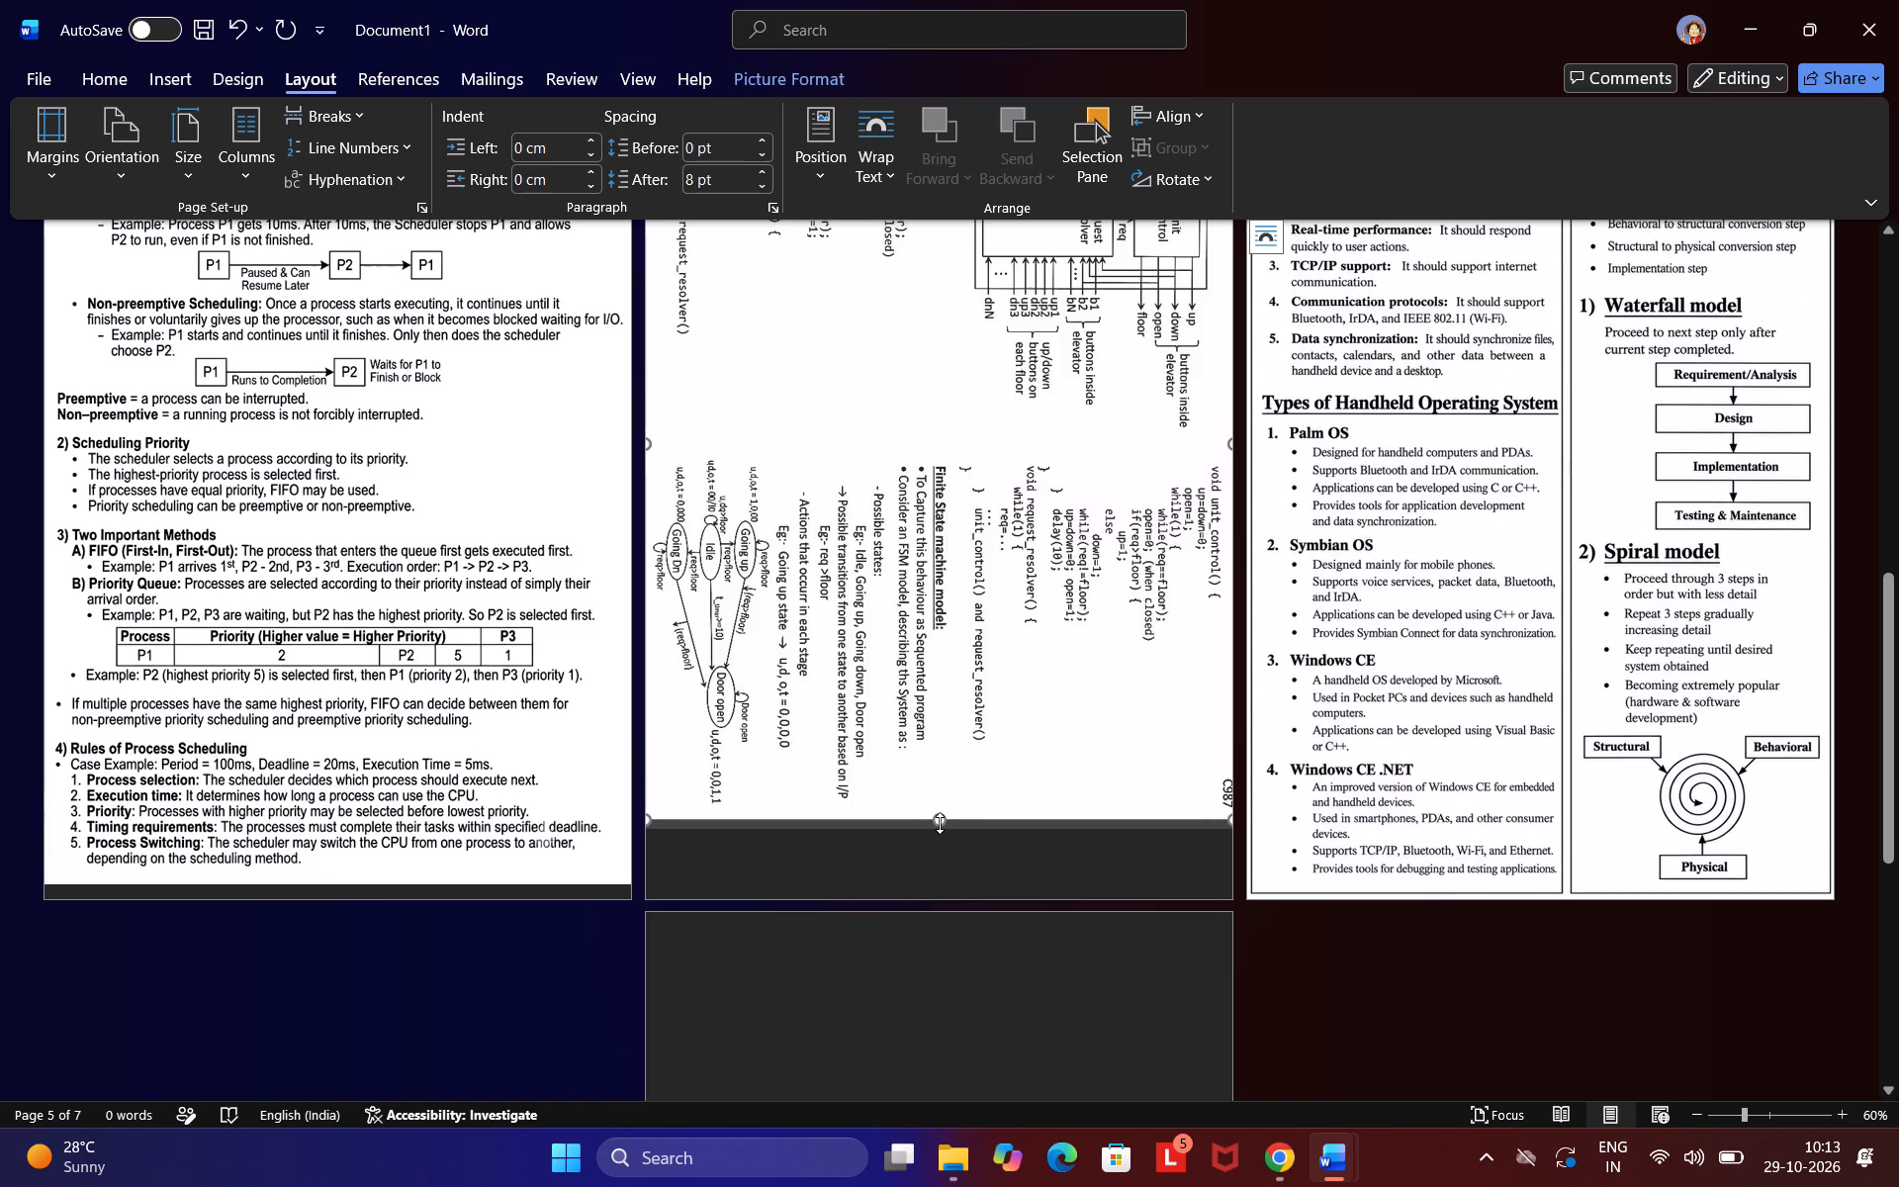
{"action": "left_click_drag", "start_coordinate": [940, 823], "coordinate": [953, 912]}
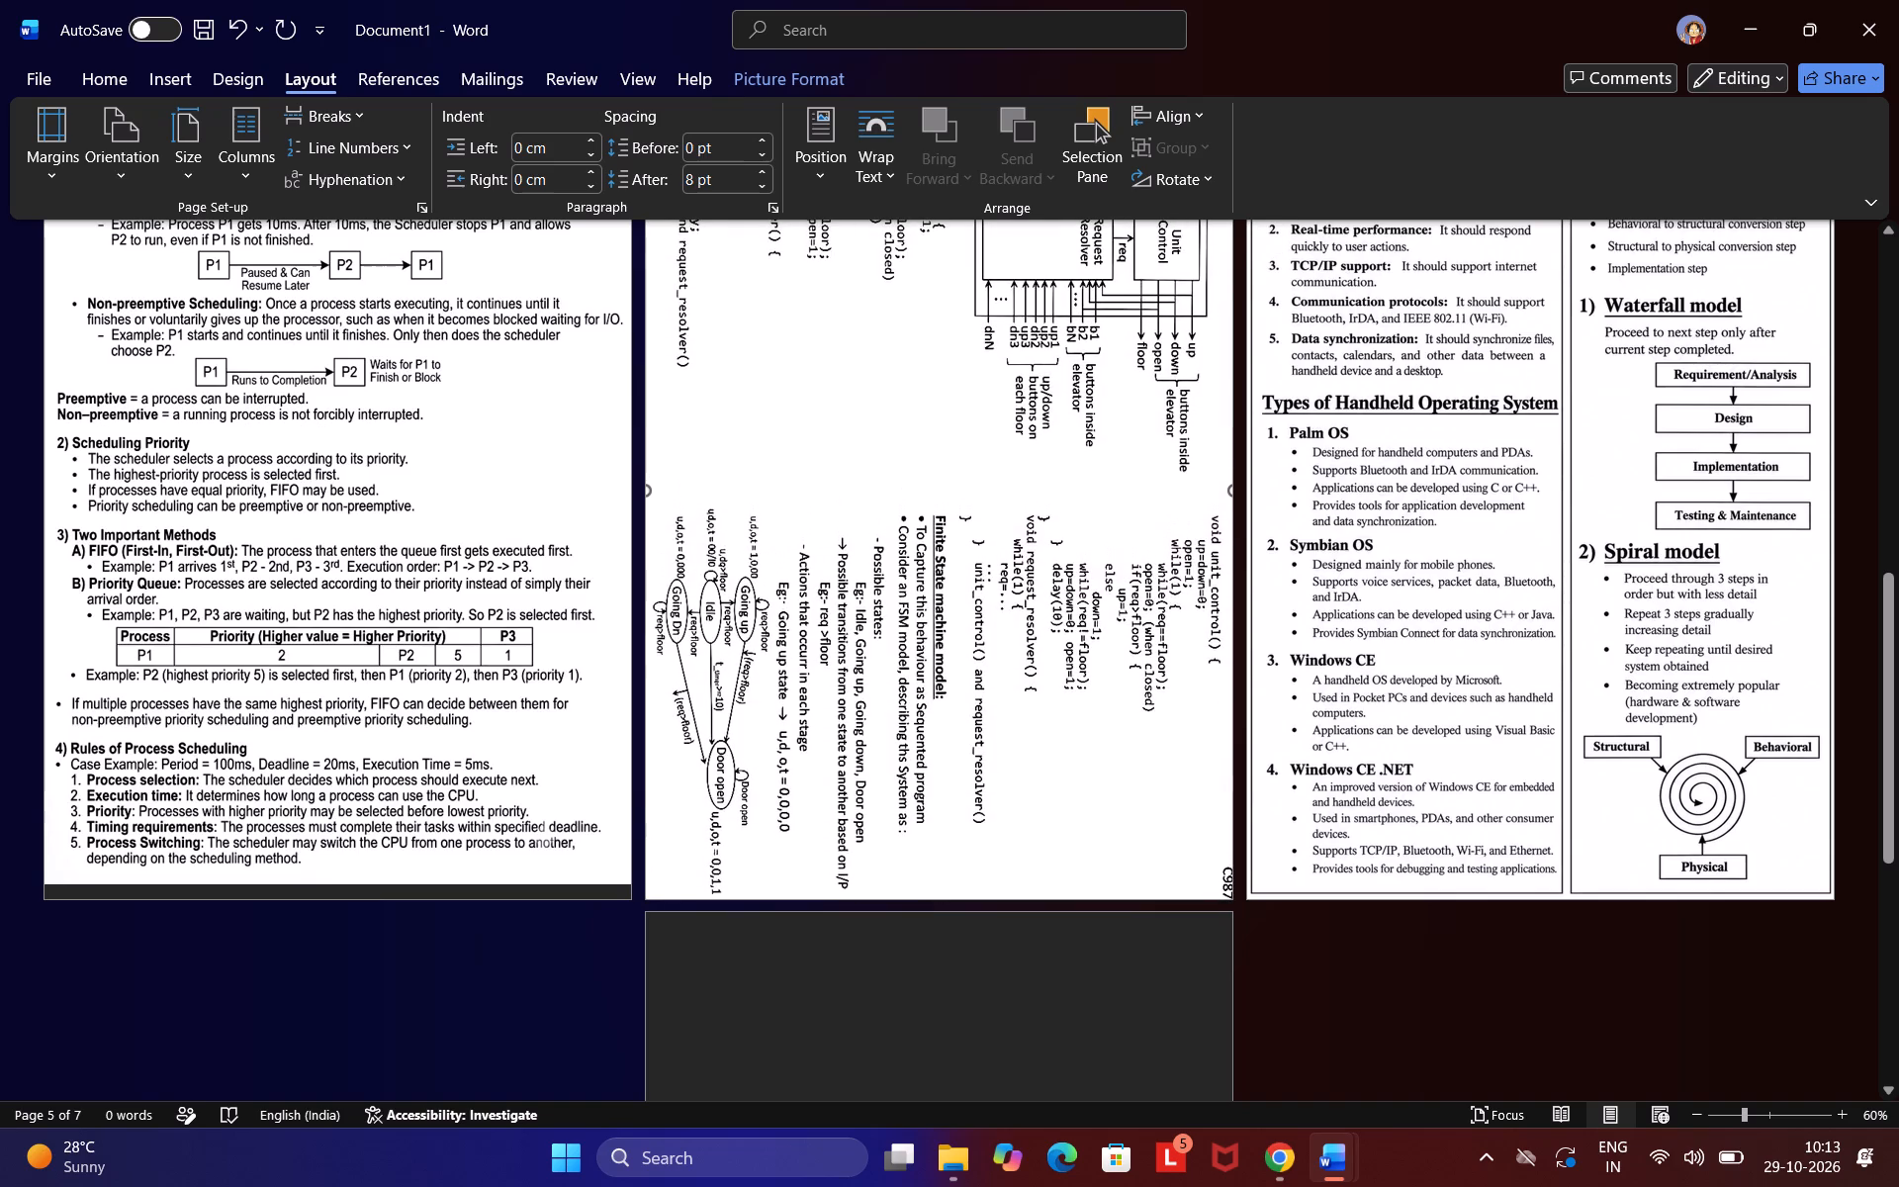
Stretch the Process Scheduling picture on page 4 to the page's bottom edge and widen it slightly to the page's right edge.
{"action": "scroll", "coordinate": [1093, 852], "scroll_direction": "up", "scroll_amount": 2}
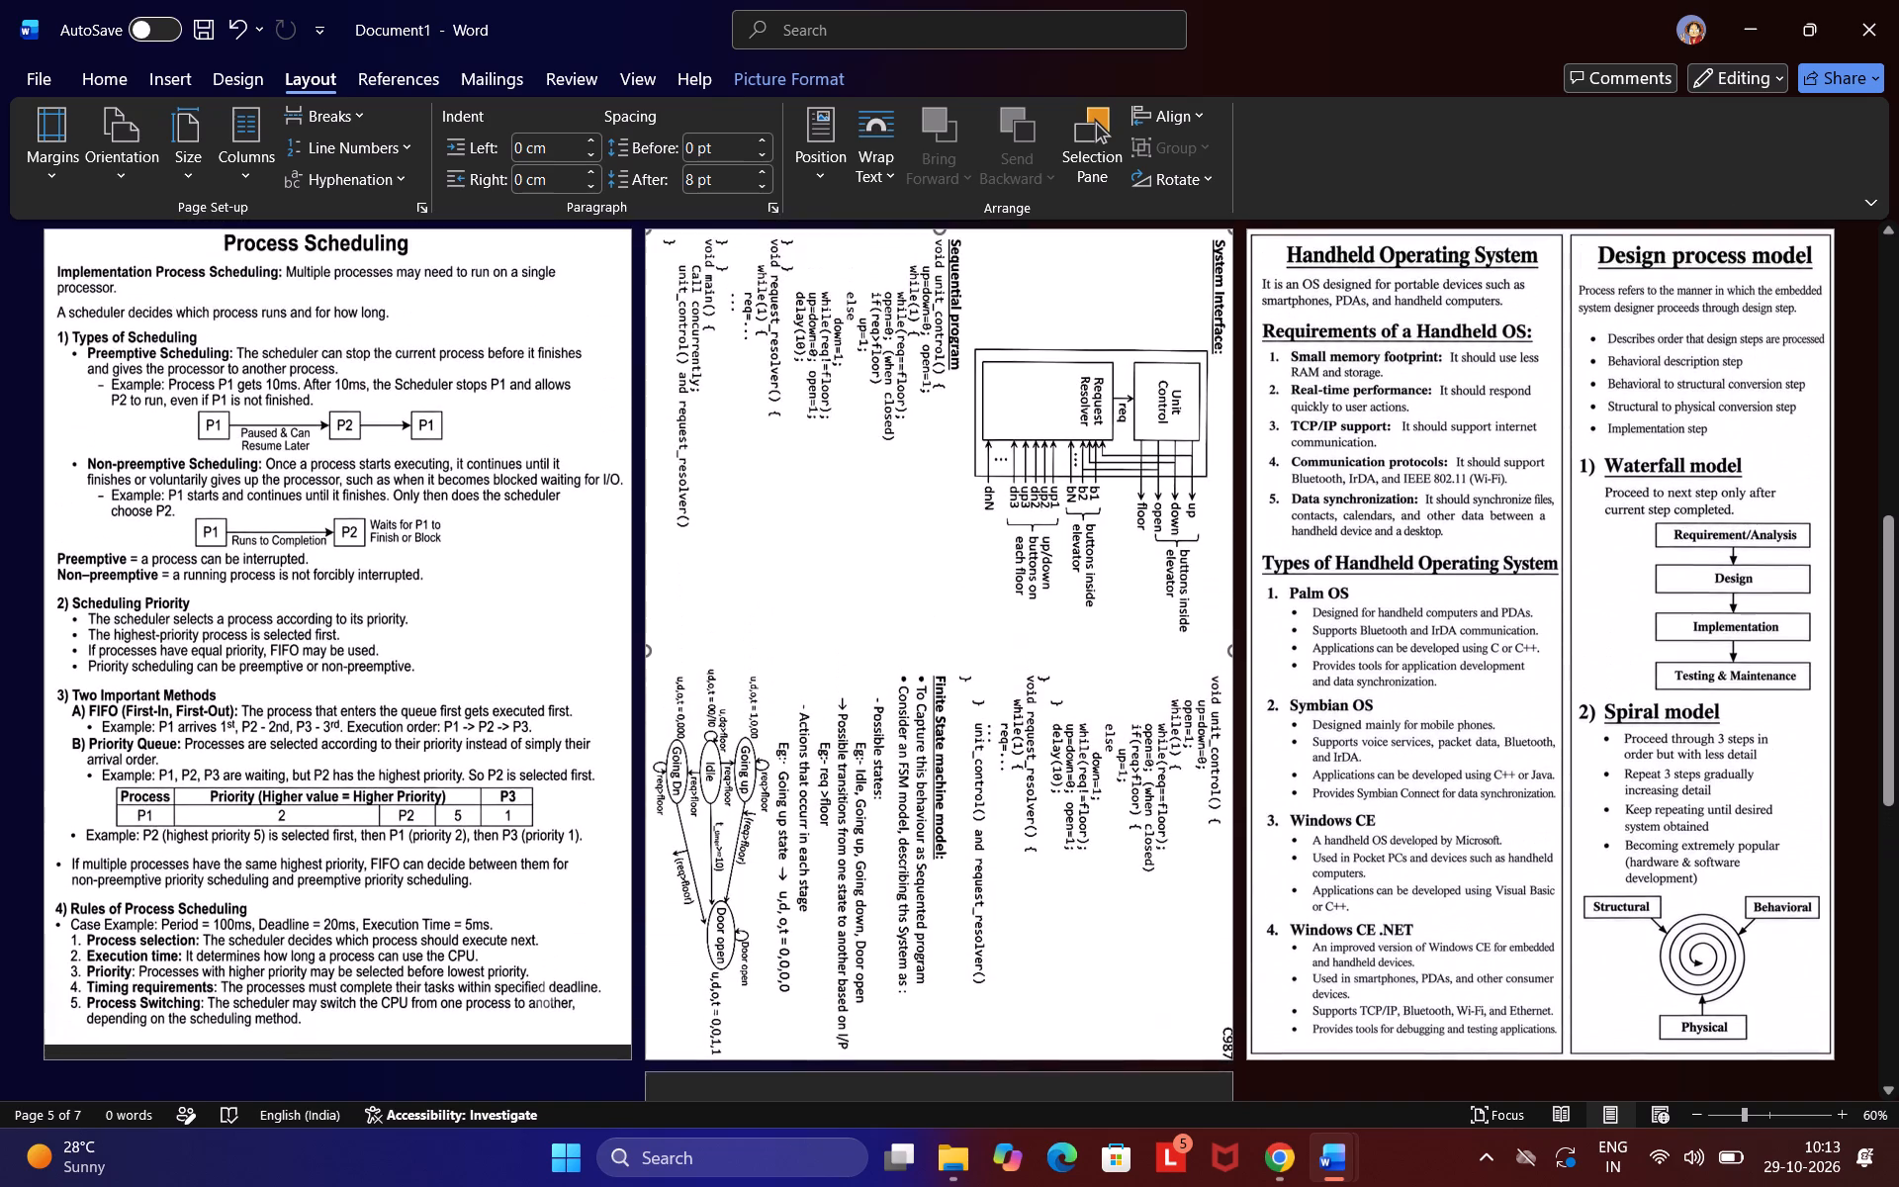
{"action": "scroll", "coordinate": [1093, 852], "scroll_direction": "up", "scroll_amount": 2}
{"action": "scroll", "coordinate": [326, 569], "scroll_direction": "down", "scroll_amount": 1}
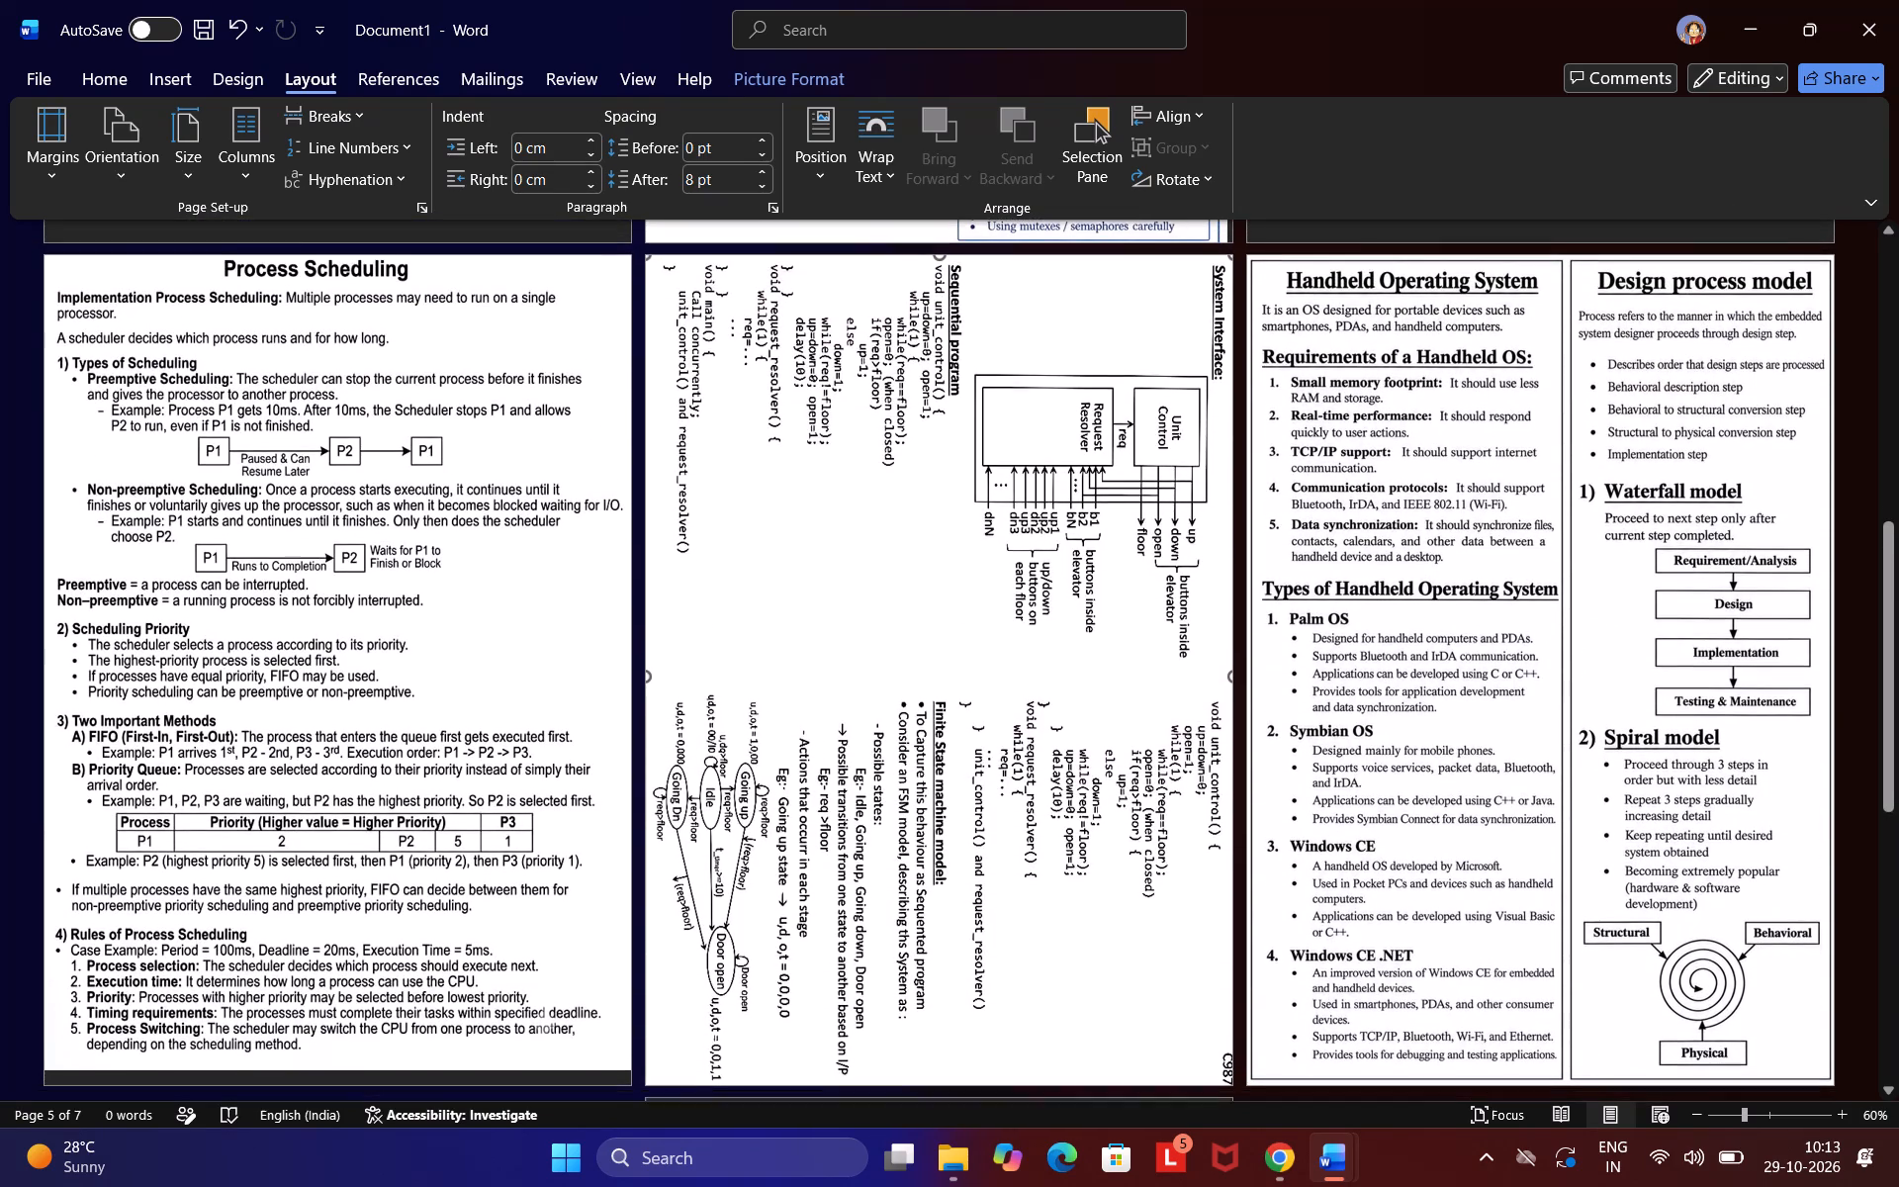
{"action": "scroll", "coordinate": [326, 569], "scroll_direction": "down", "scroll_amount": 1}
{"action": "left_click", "coordinate": [326, 569]}
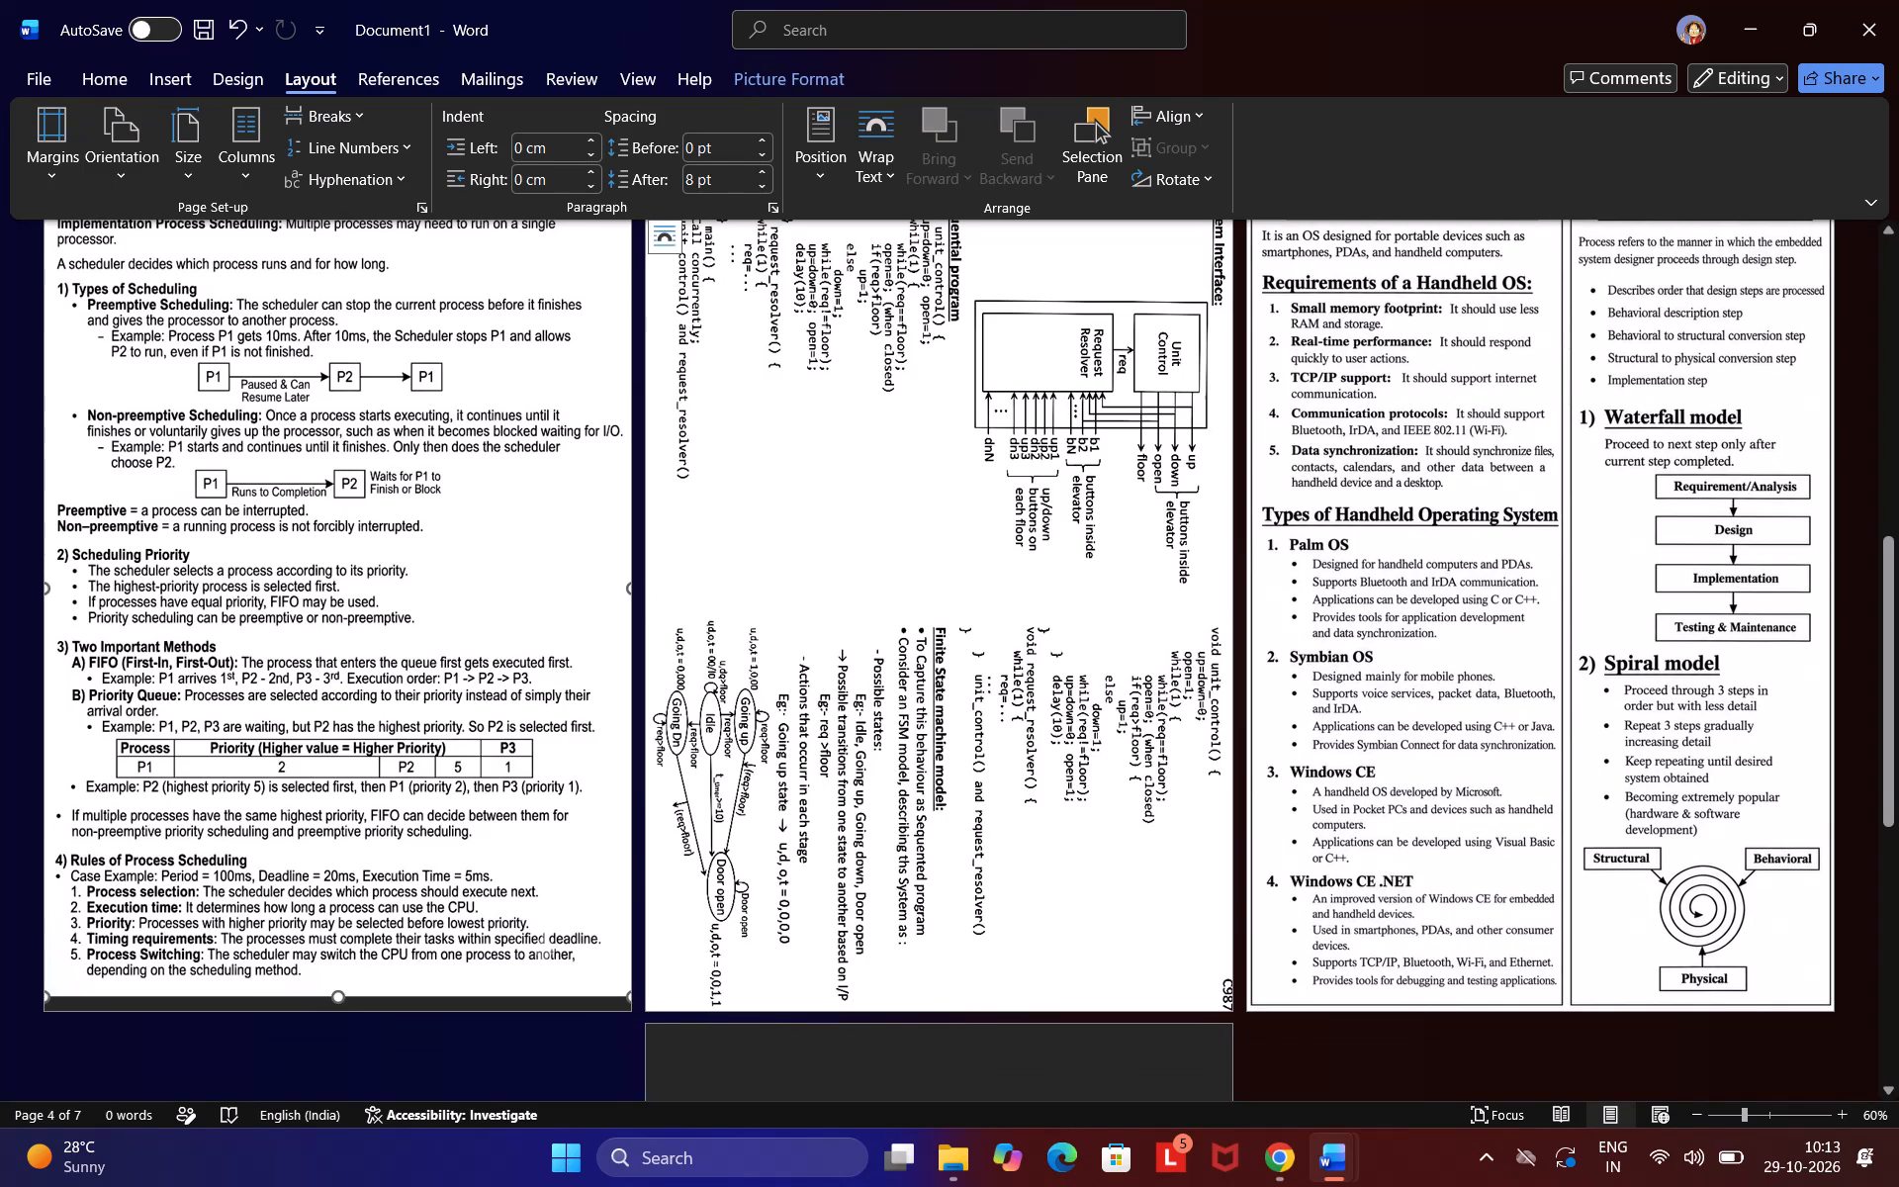
{"action": "left_click_drag", "start_coordinate": [329, 650], "coordinate": [333, 690]}
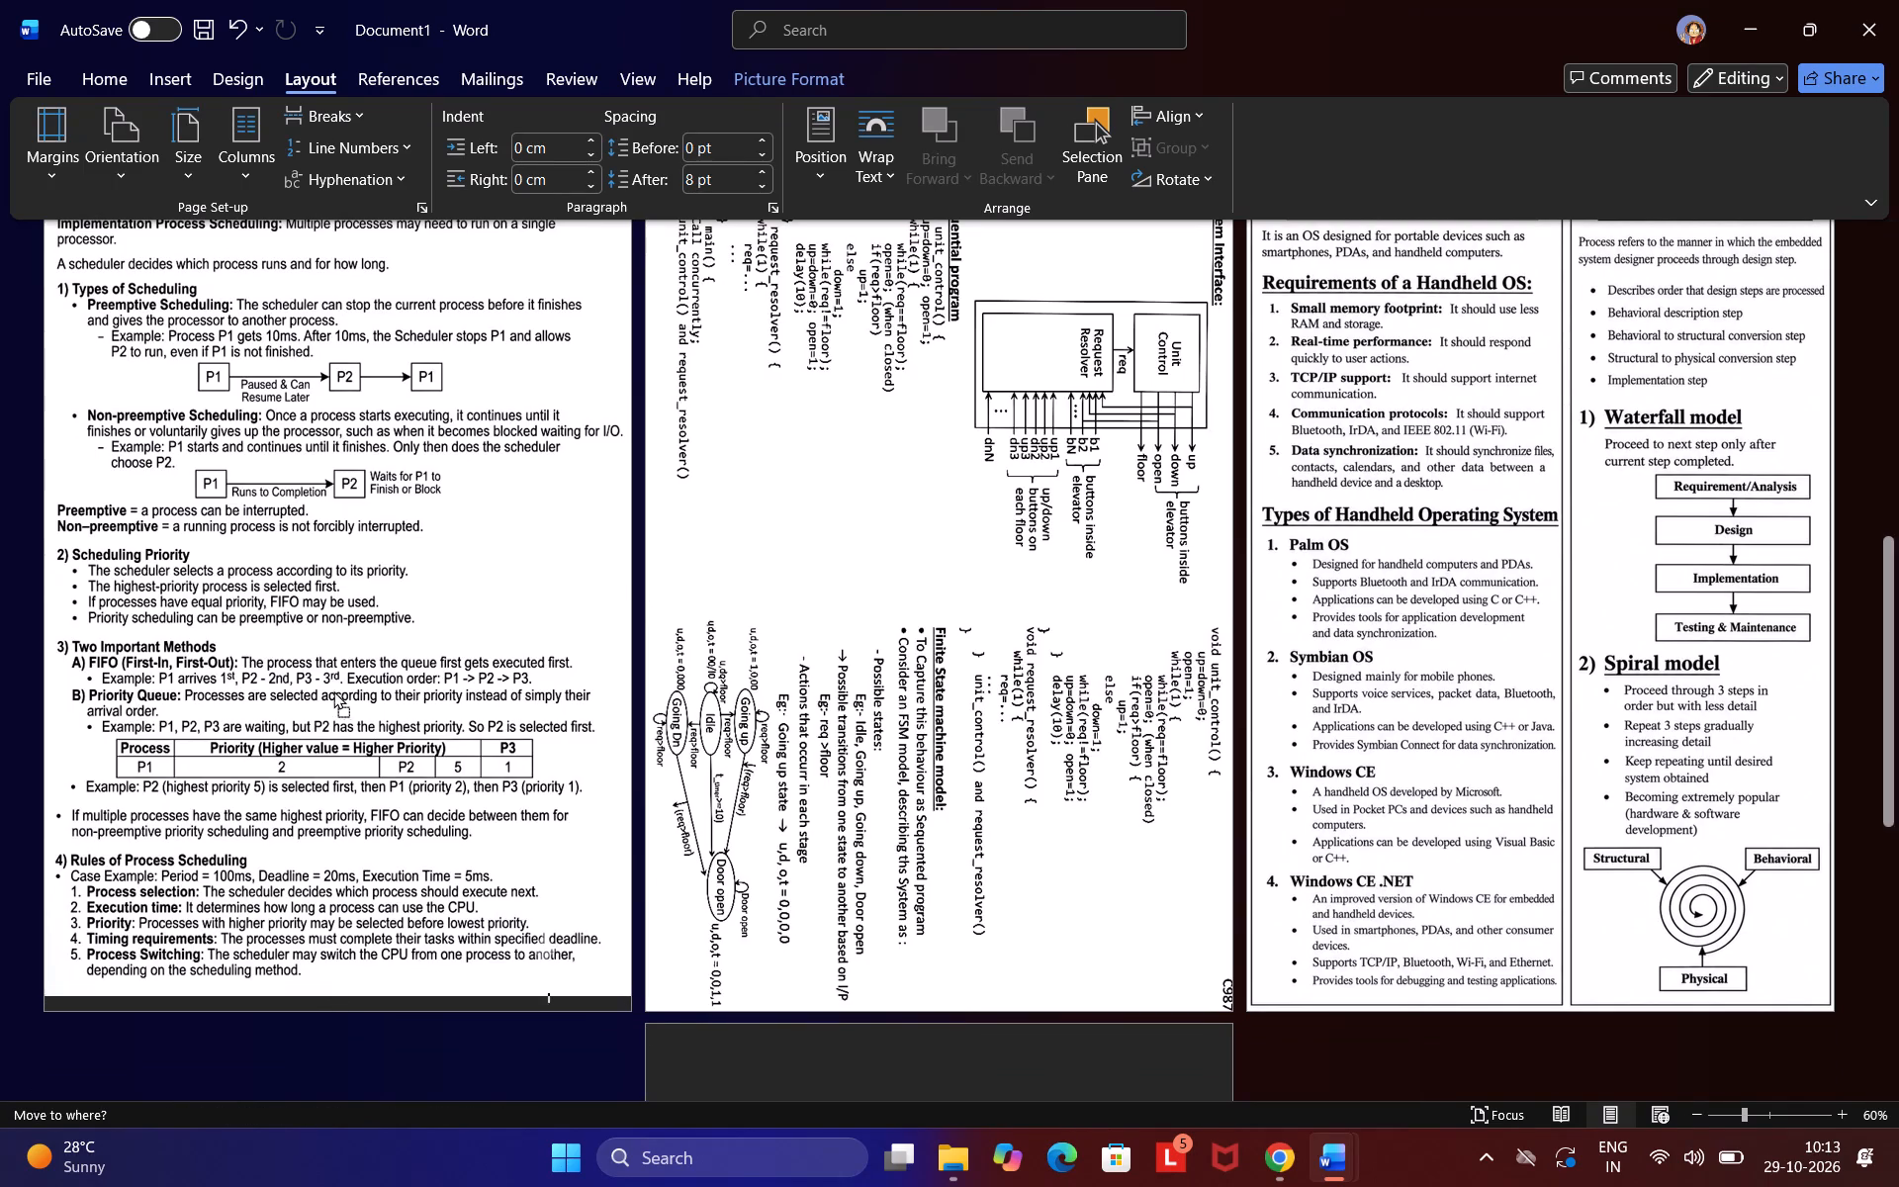
{"action": "left_click_drag", "start_coordinate": [333, 690], "coordinate": [335, 690]}
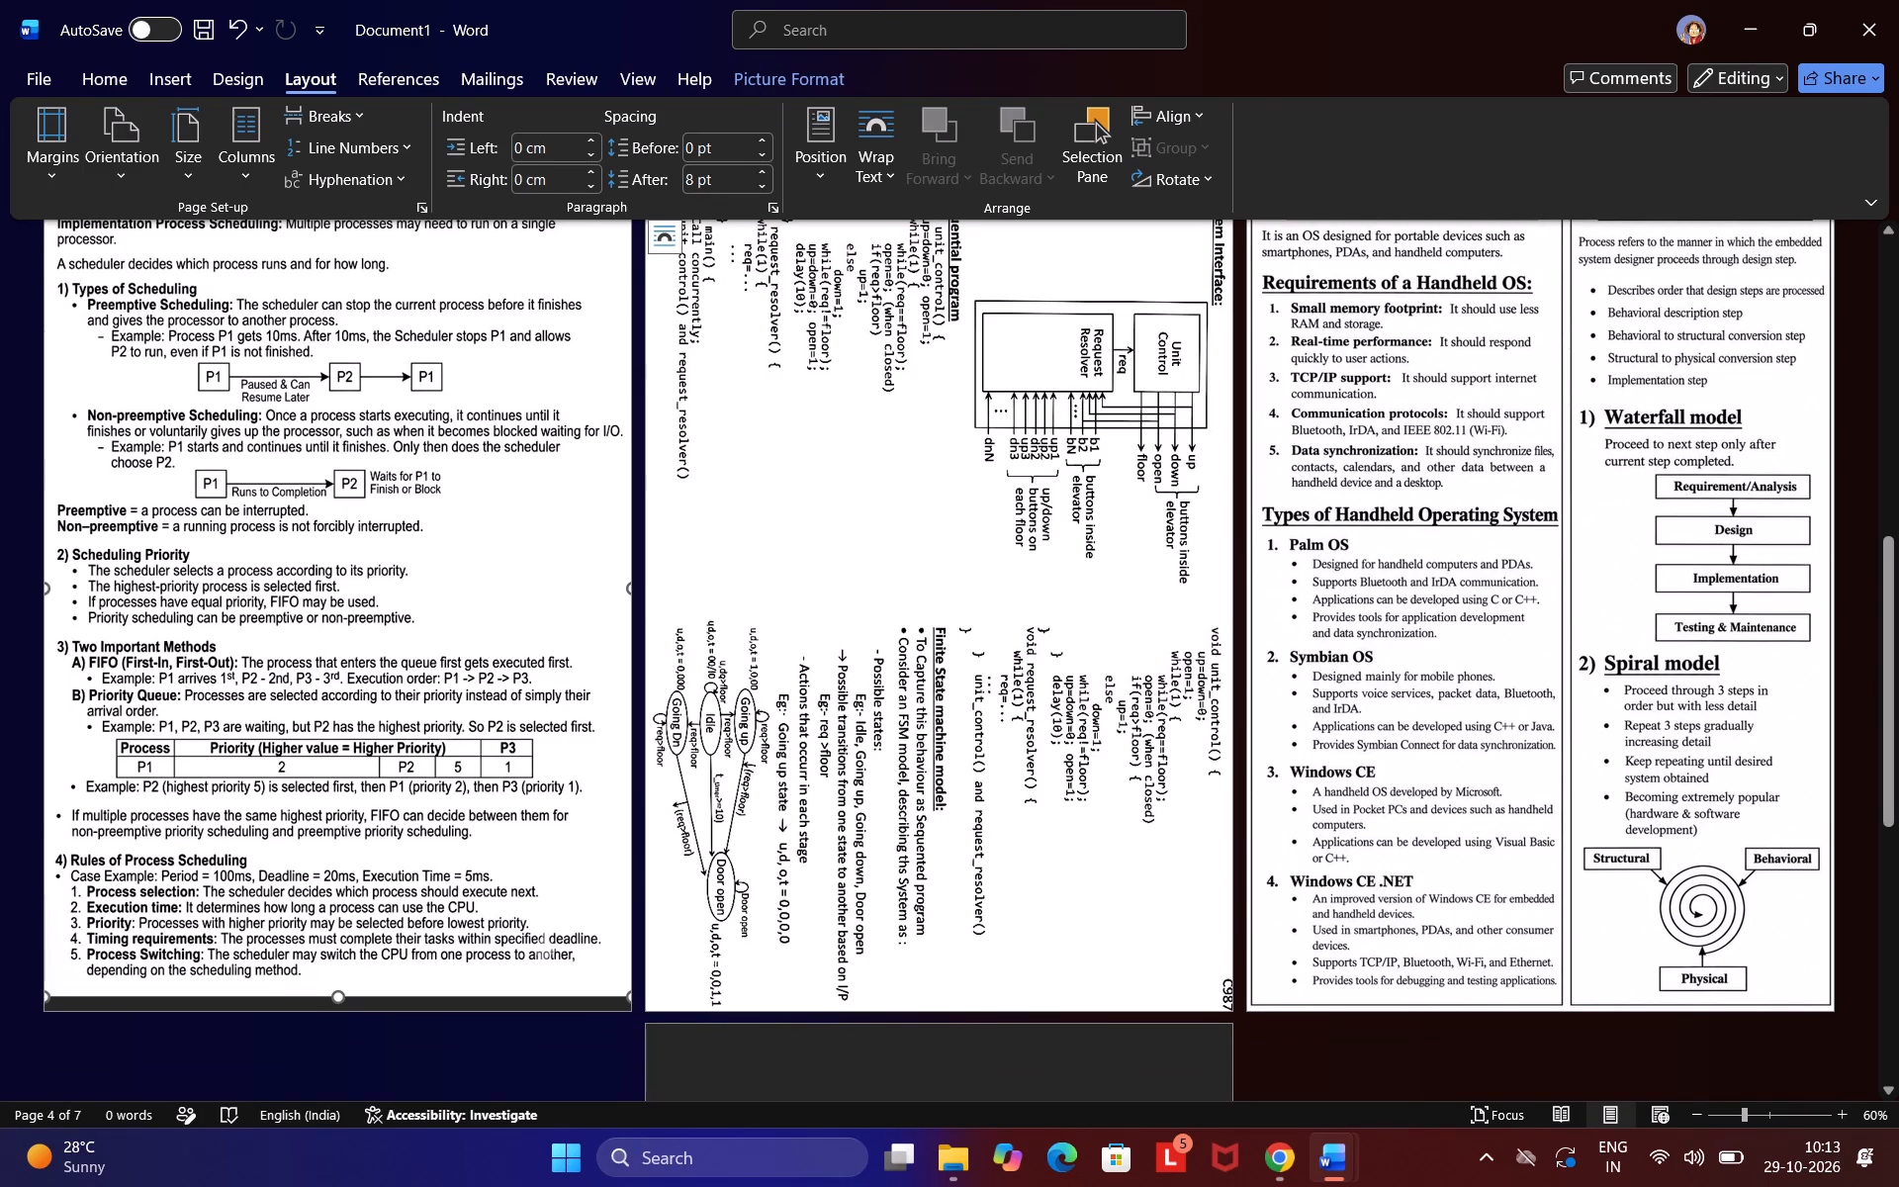
{"action": "scroll", "coordinate": [656, 542], "scroll_direction": "up", "scroll_amount": 1}
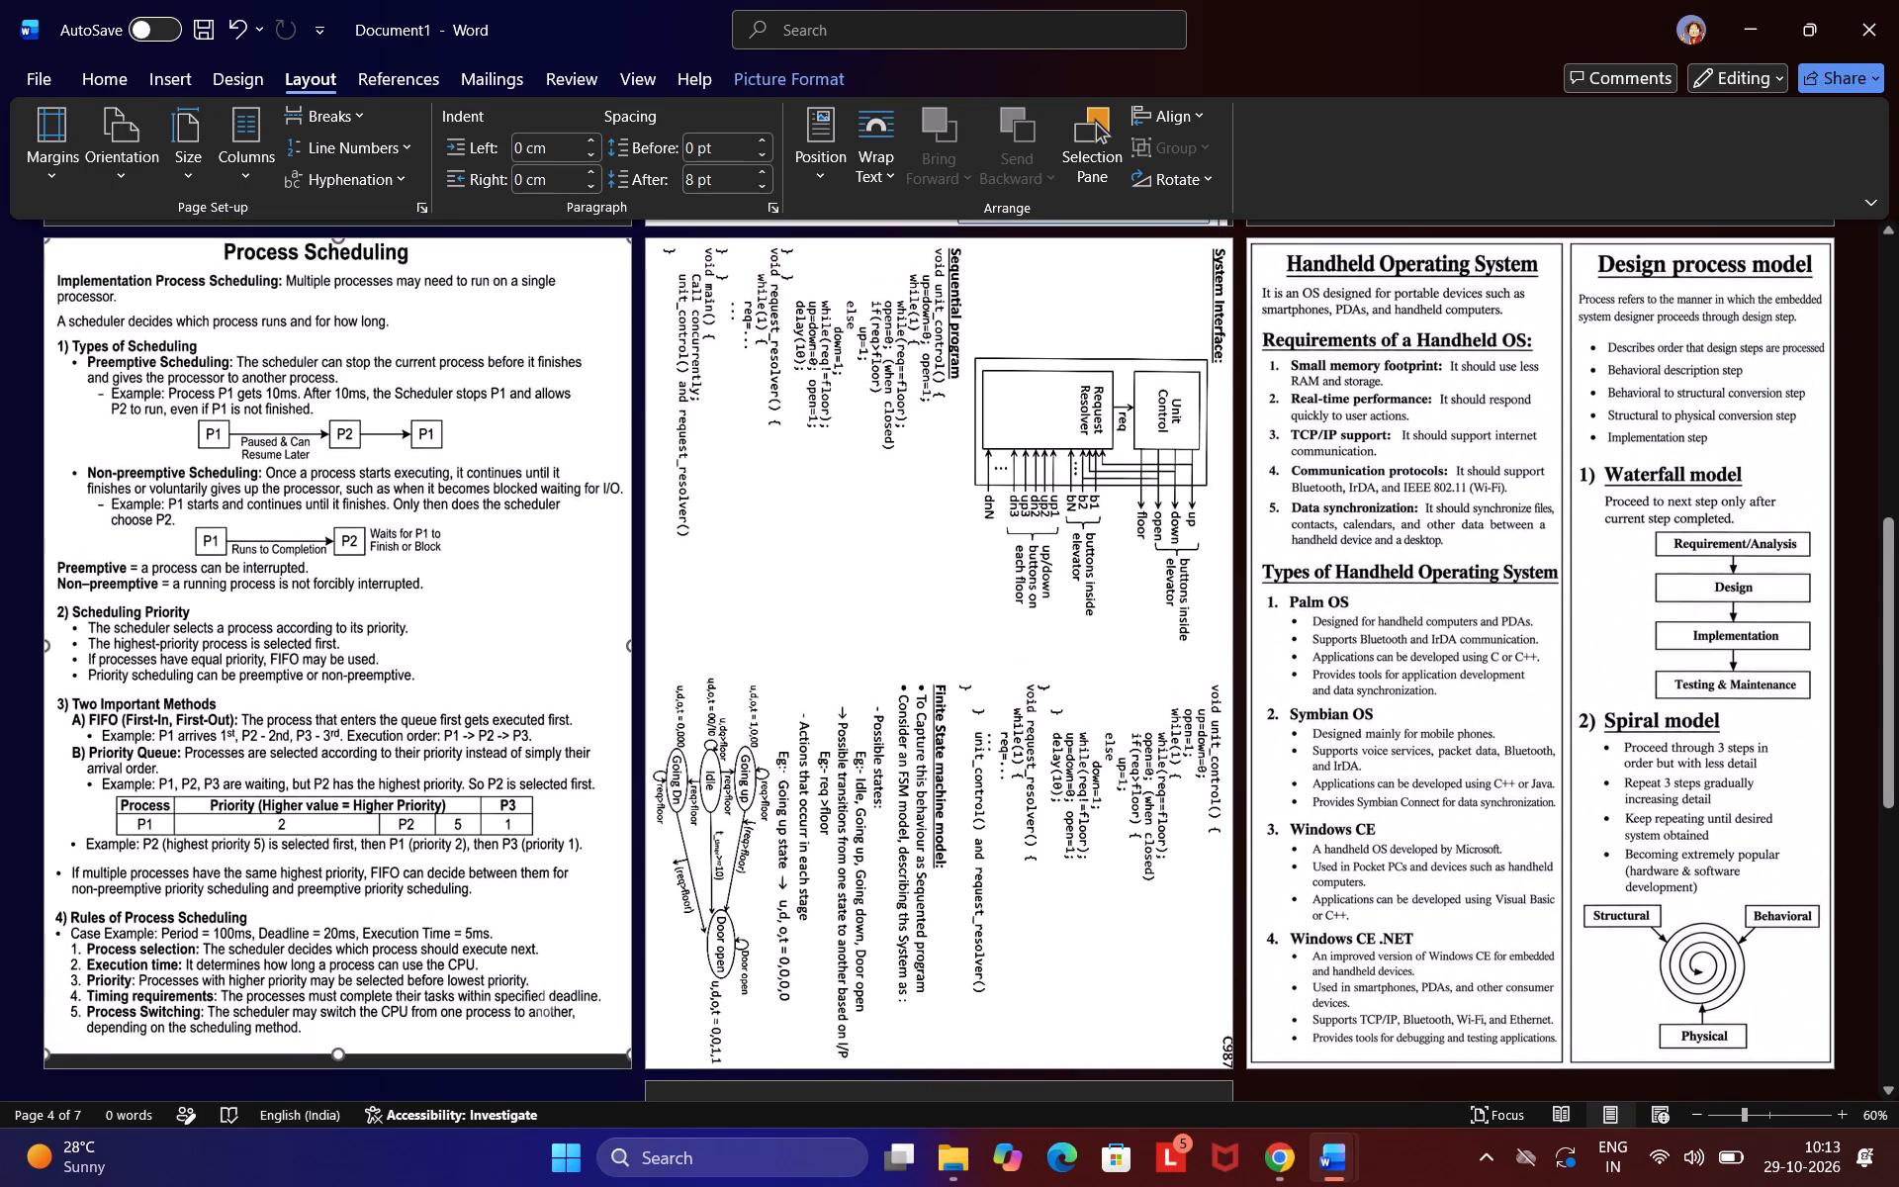
{"action": "left_click_drag", "start_coordinate": [339, 1053], "coordinate": [357, 995]}
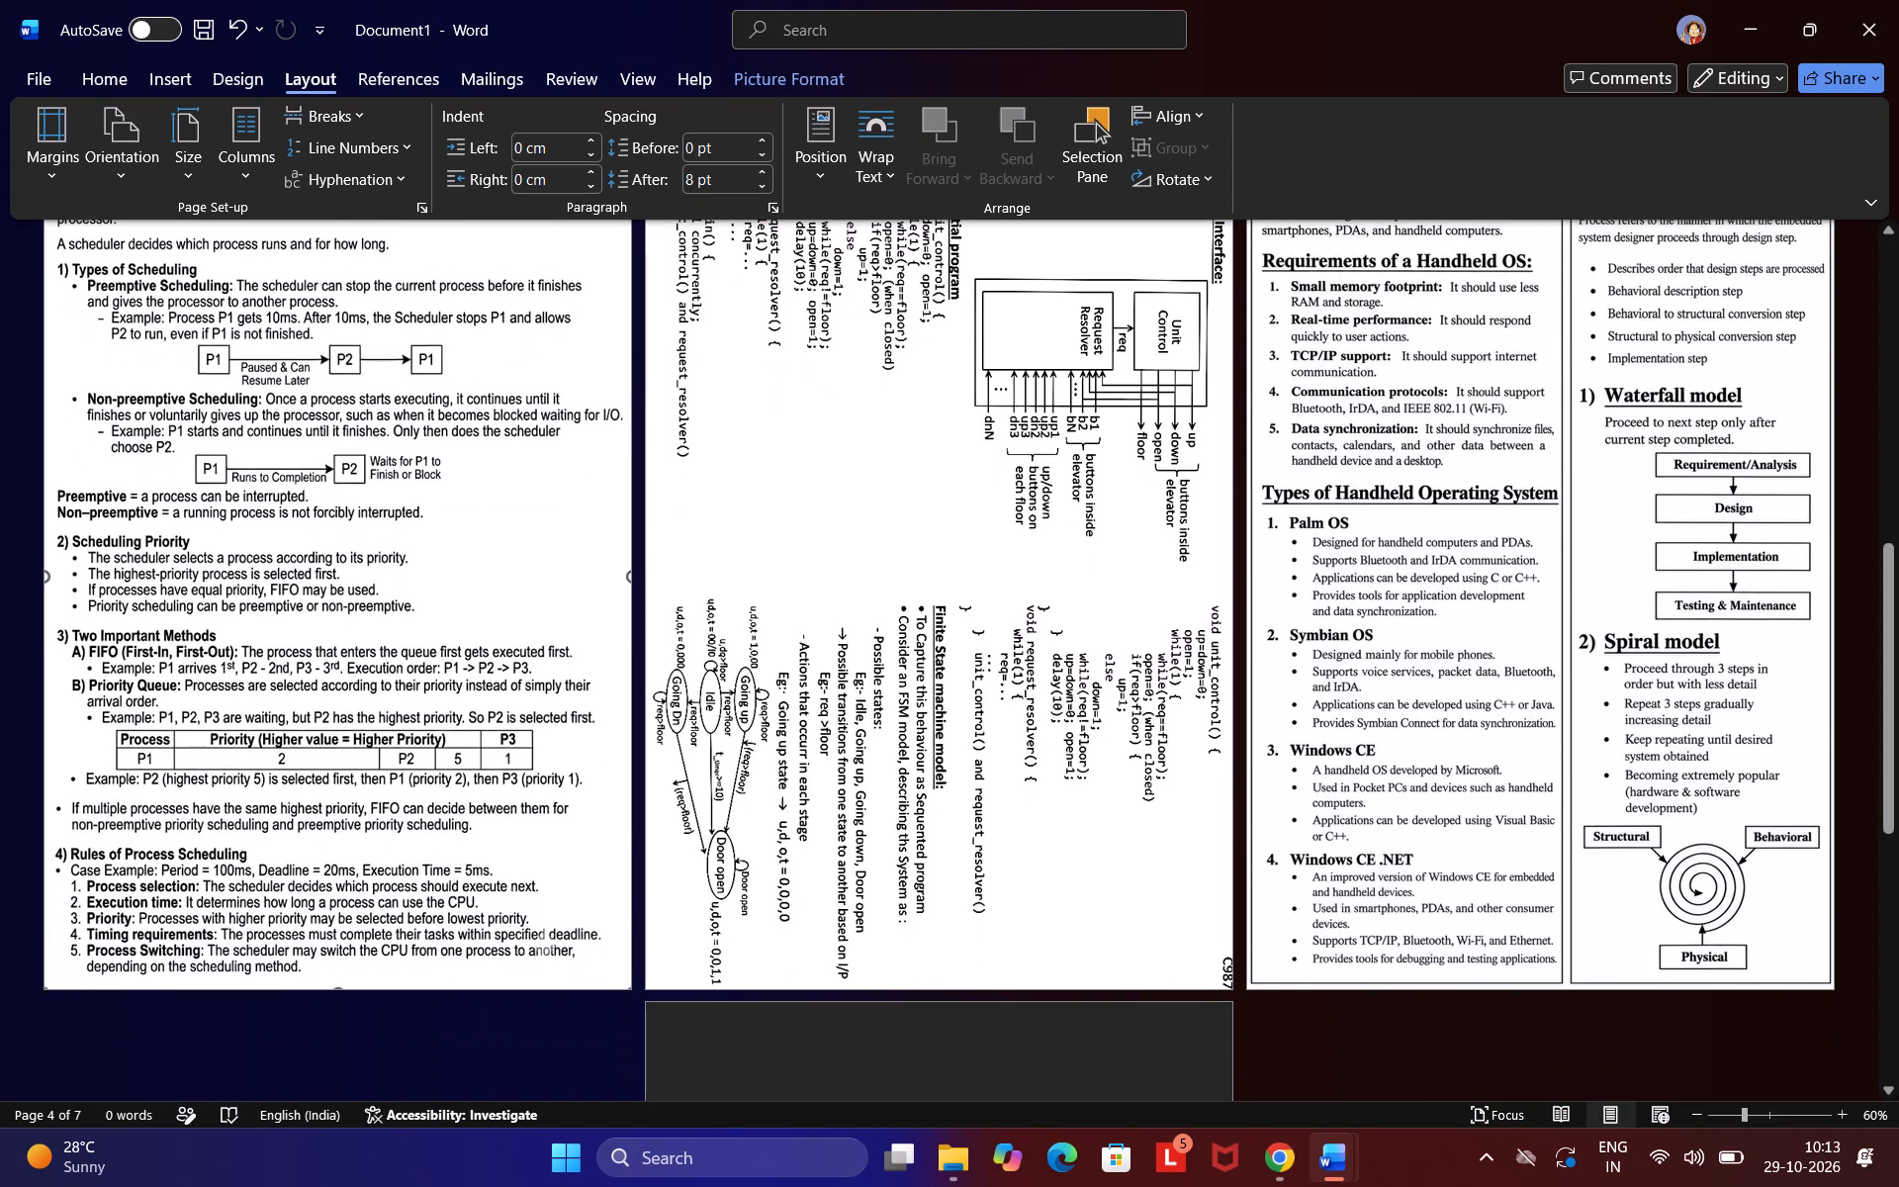
{"action": "left_click_drag", "start_coordinate": [357, 995], "coordinate": [364, 994]}
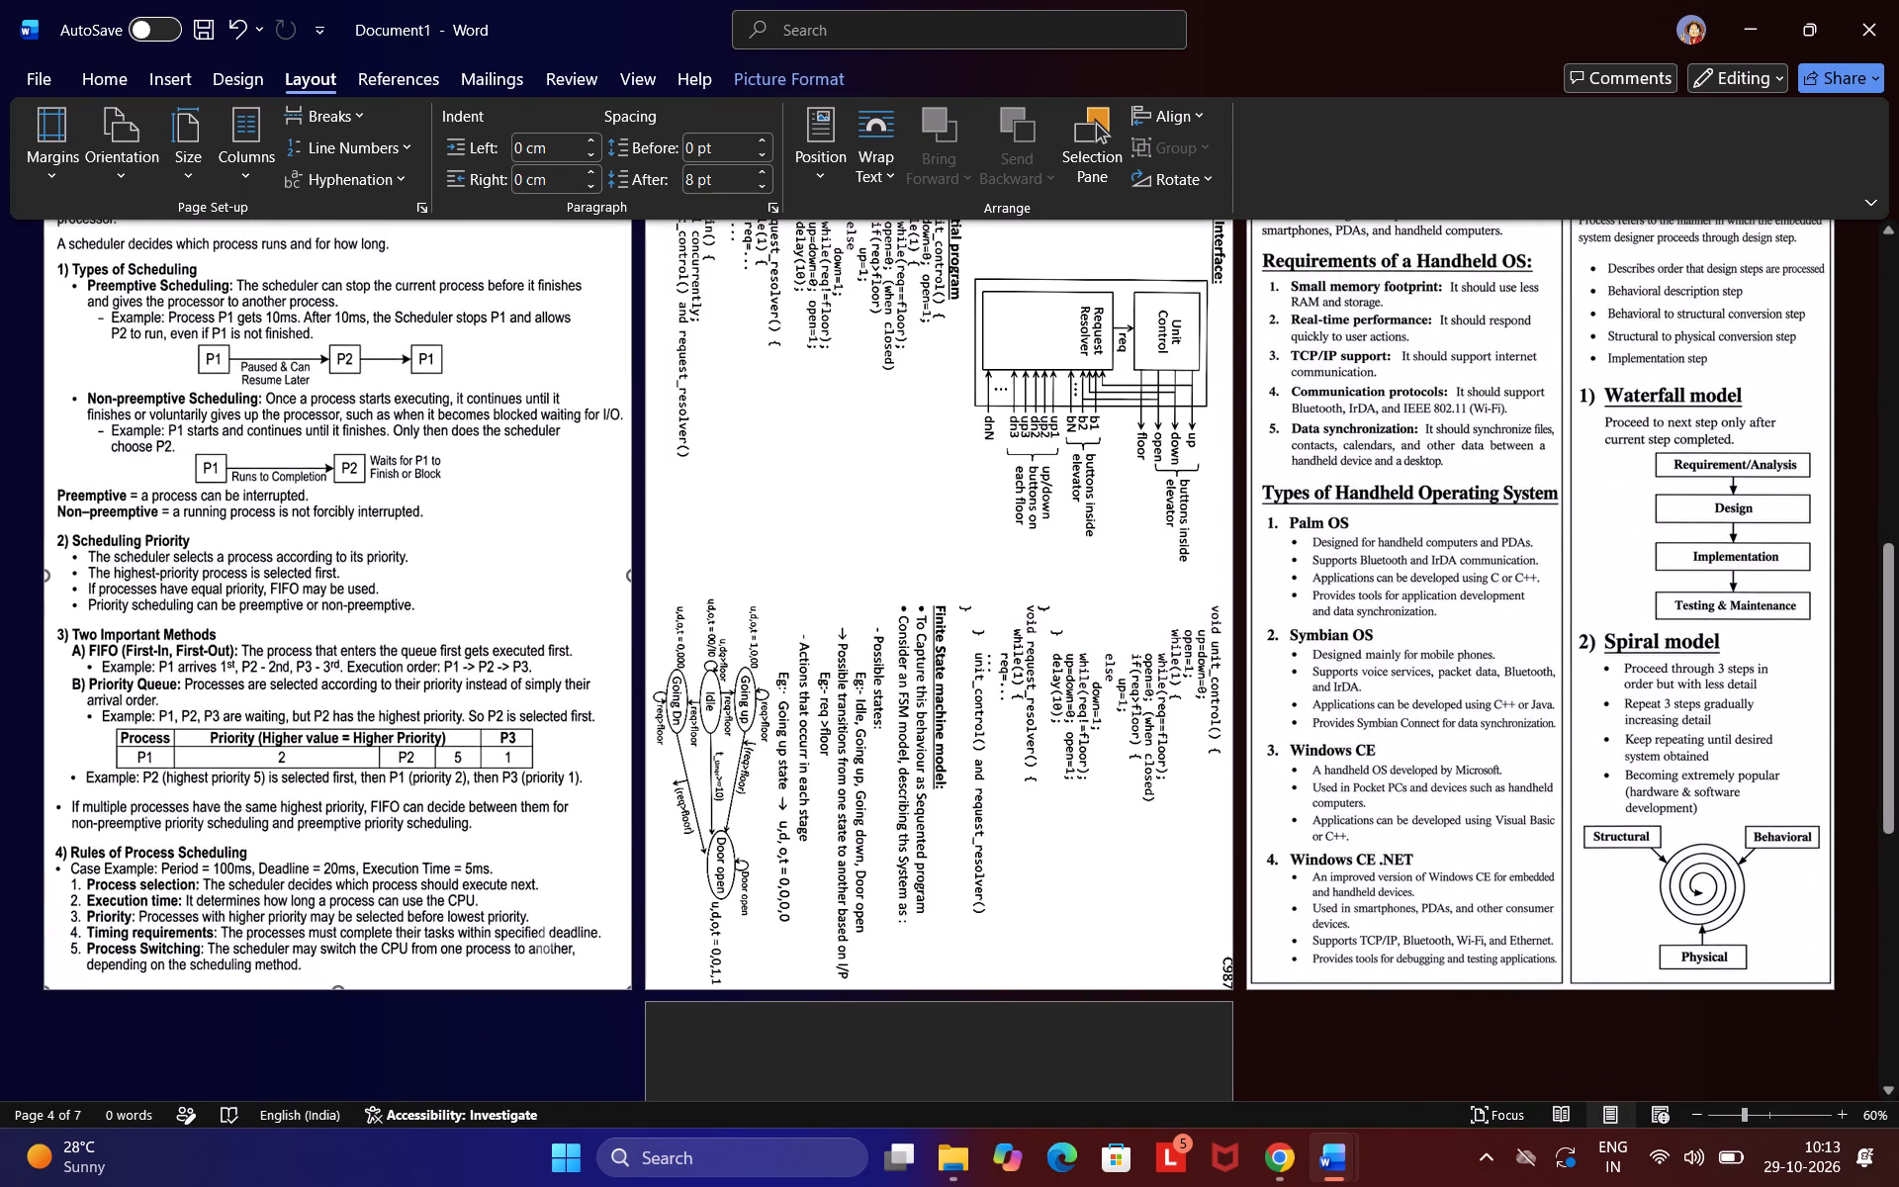
{"action": "left_click_drag", "start_coordinate": [364, 994], "coordinate": [366, 994]}
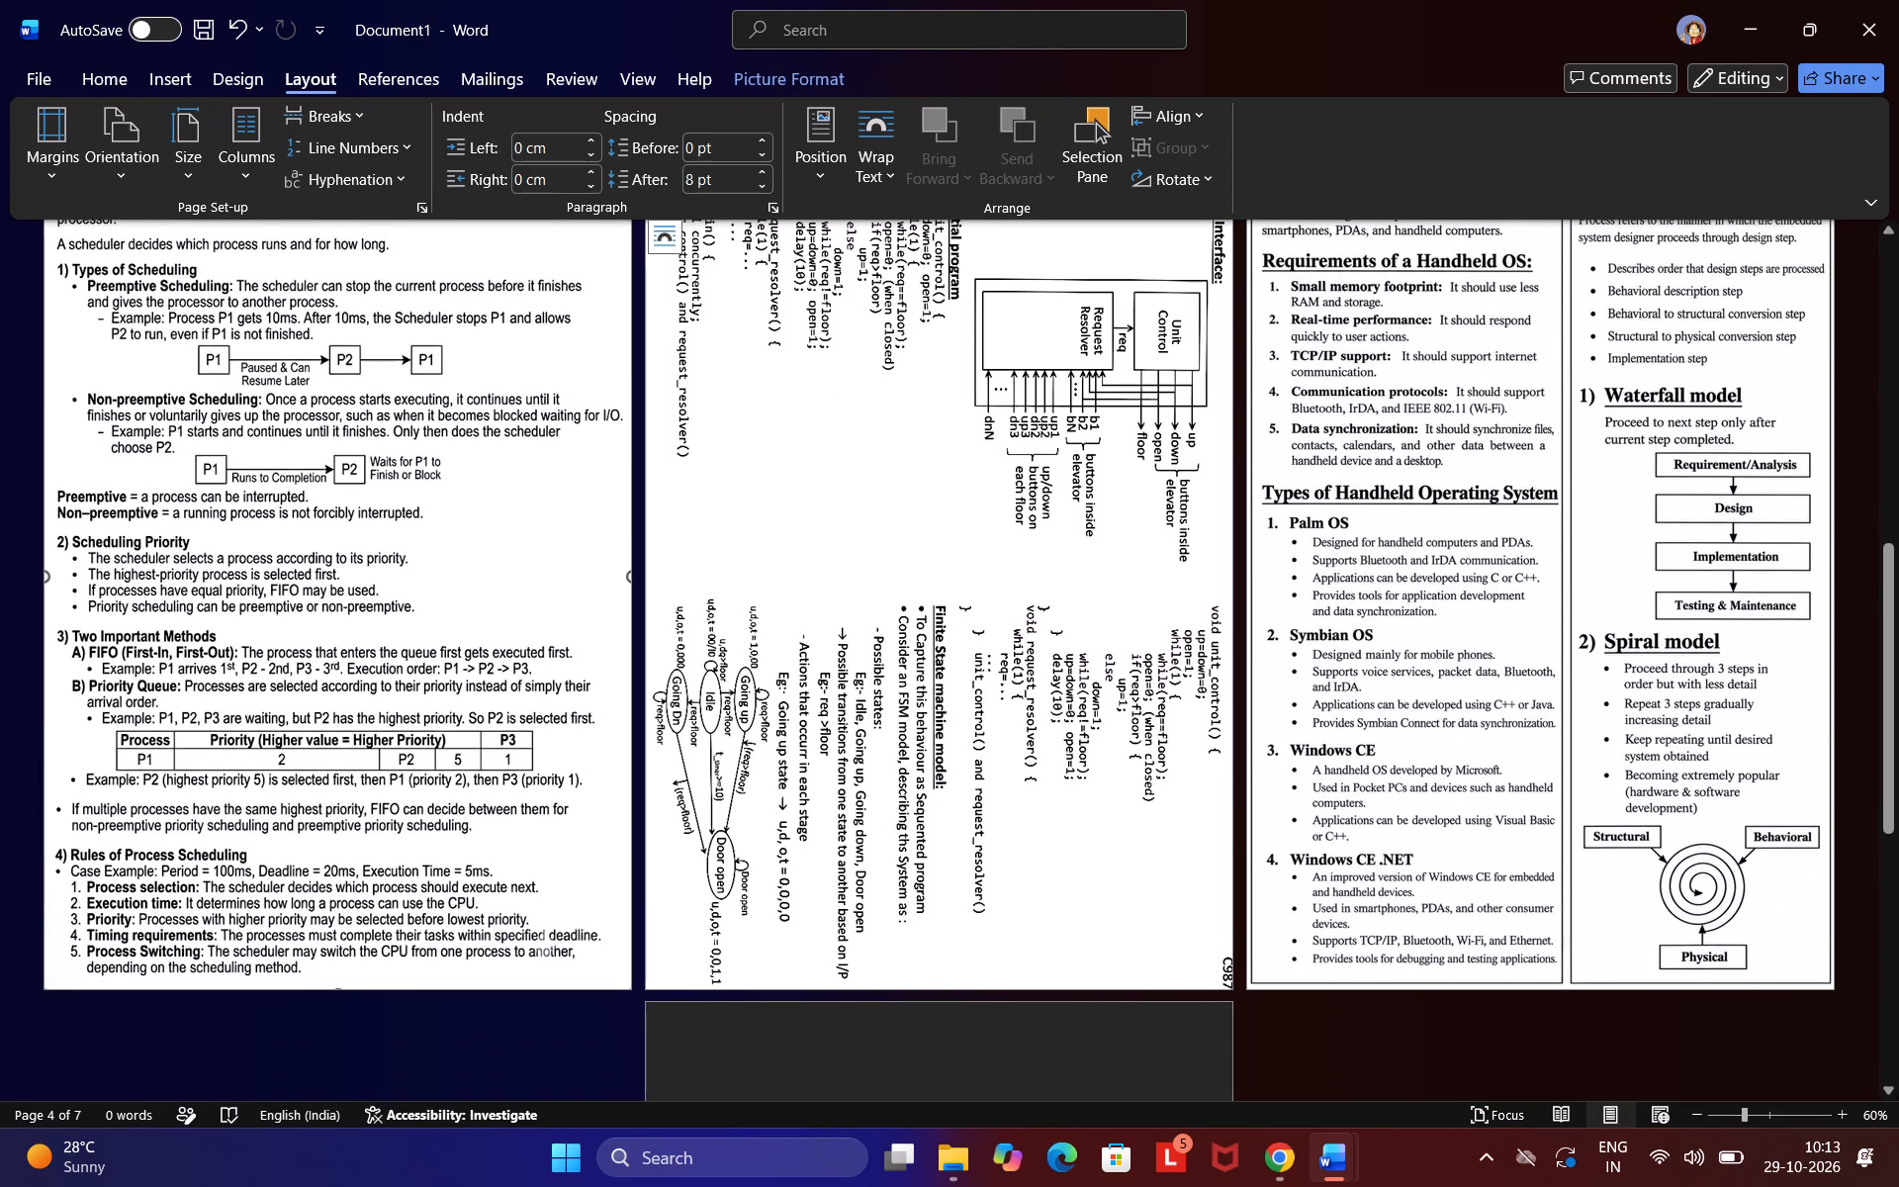
{"action": "left_click_drag", "start_coordinate": [625, 576], "coordinate": [658, 576]}
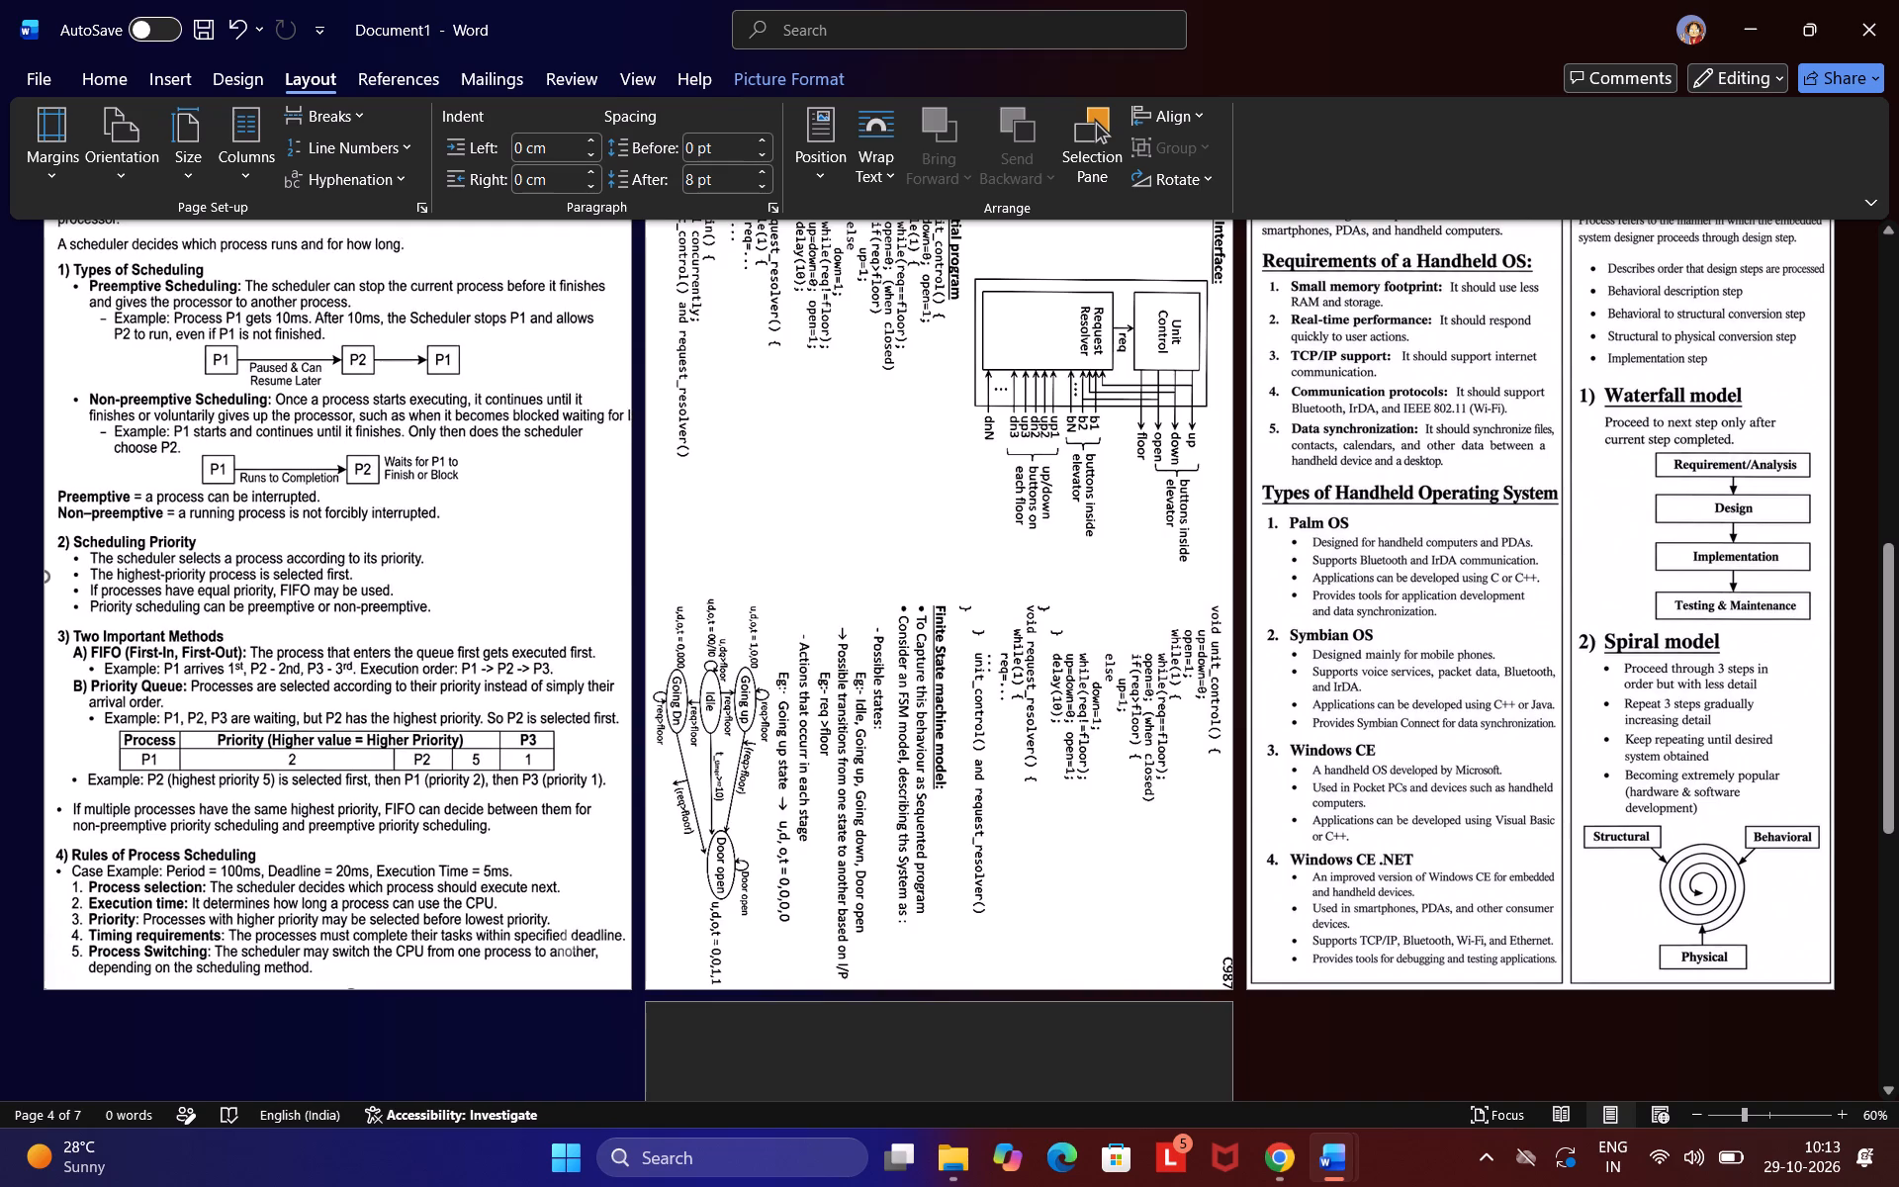
{"action": "left_click_drag", "start_coordinate": [658, 576], "coordinate": [637, 579]}
Stretch the picture with questions 1 and 2 on page 1 downward to the page's bottom edge.
{"action": "scroll", "coordinate": [637, 579], "scroll_direction": "up", "scroll_amount": 1}
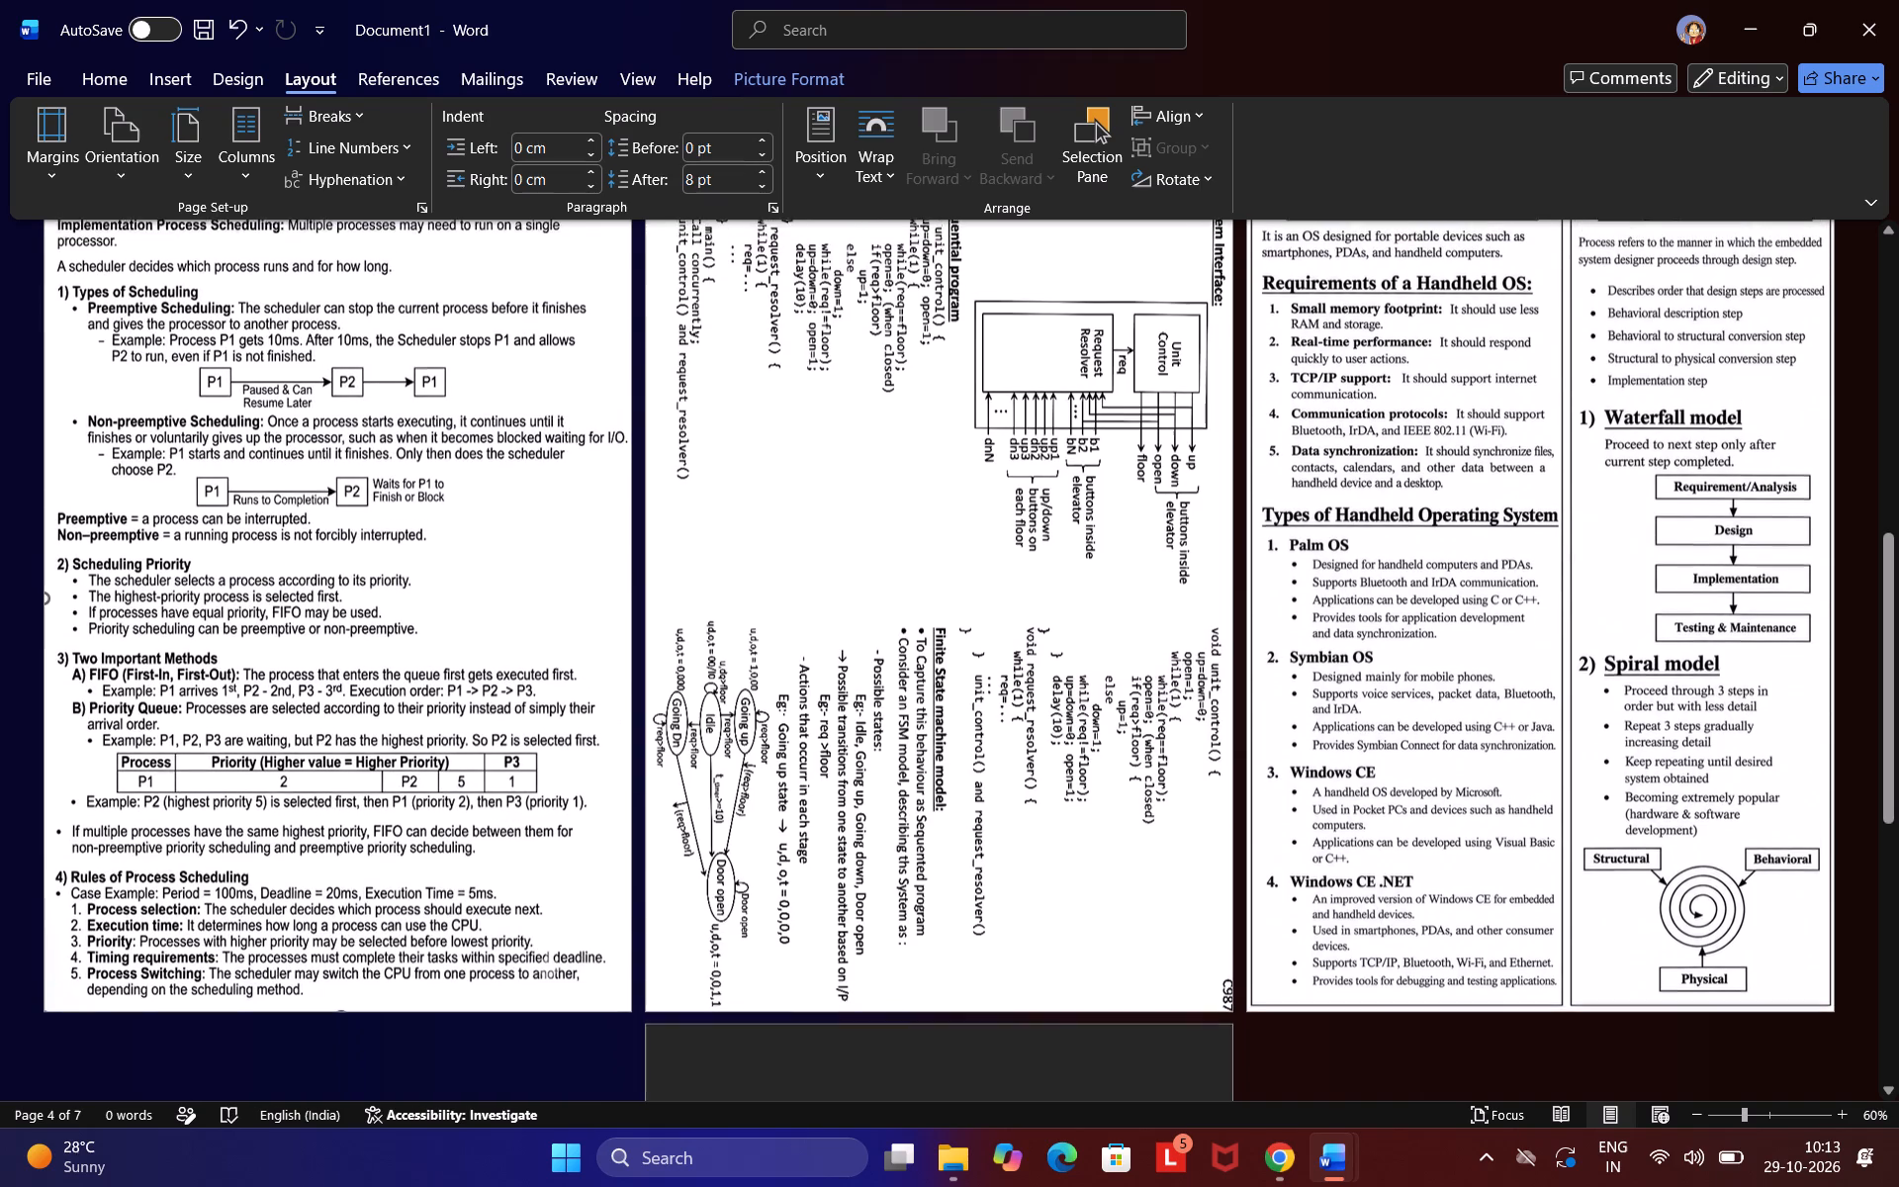
{"action": "scroll", "coordinate": [637, 579], "scroll_direction": "up", "scroll_amount": 4}
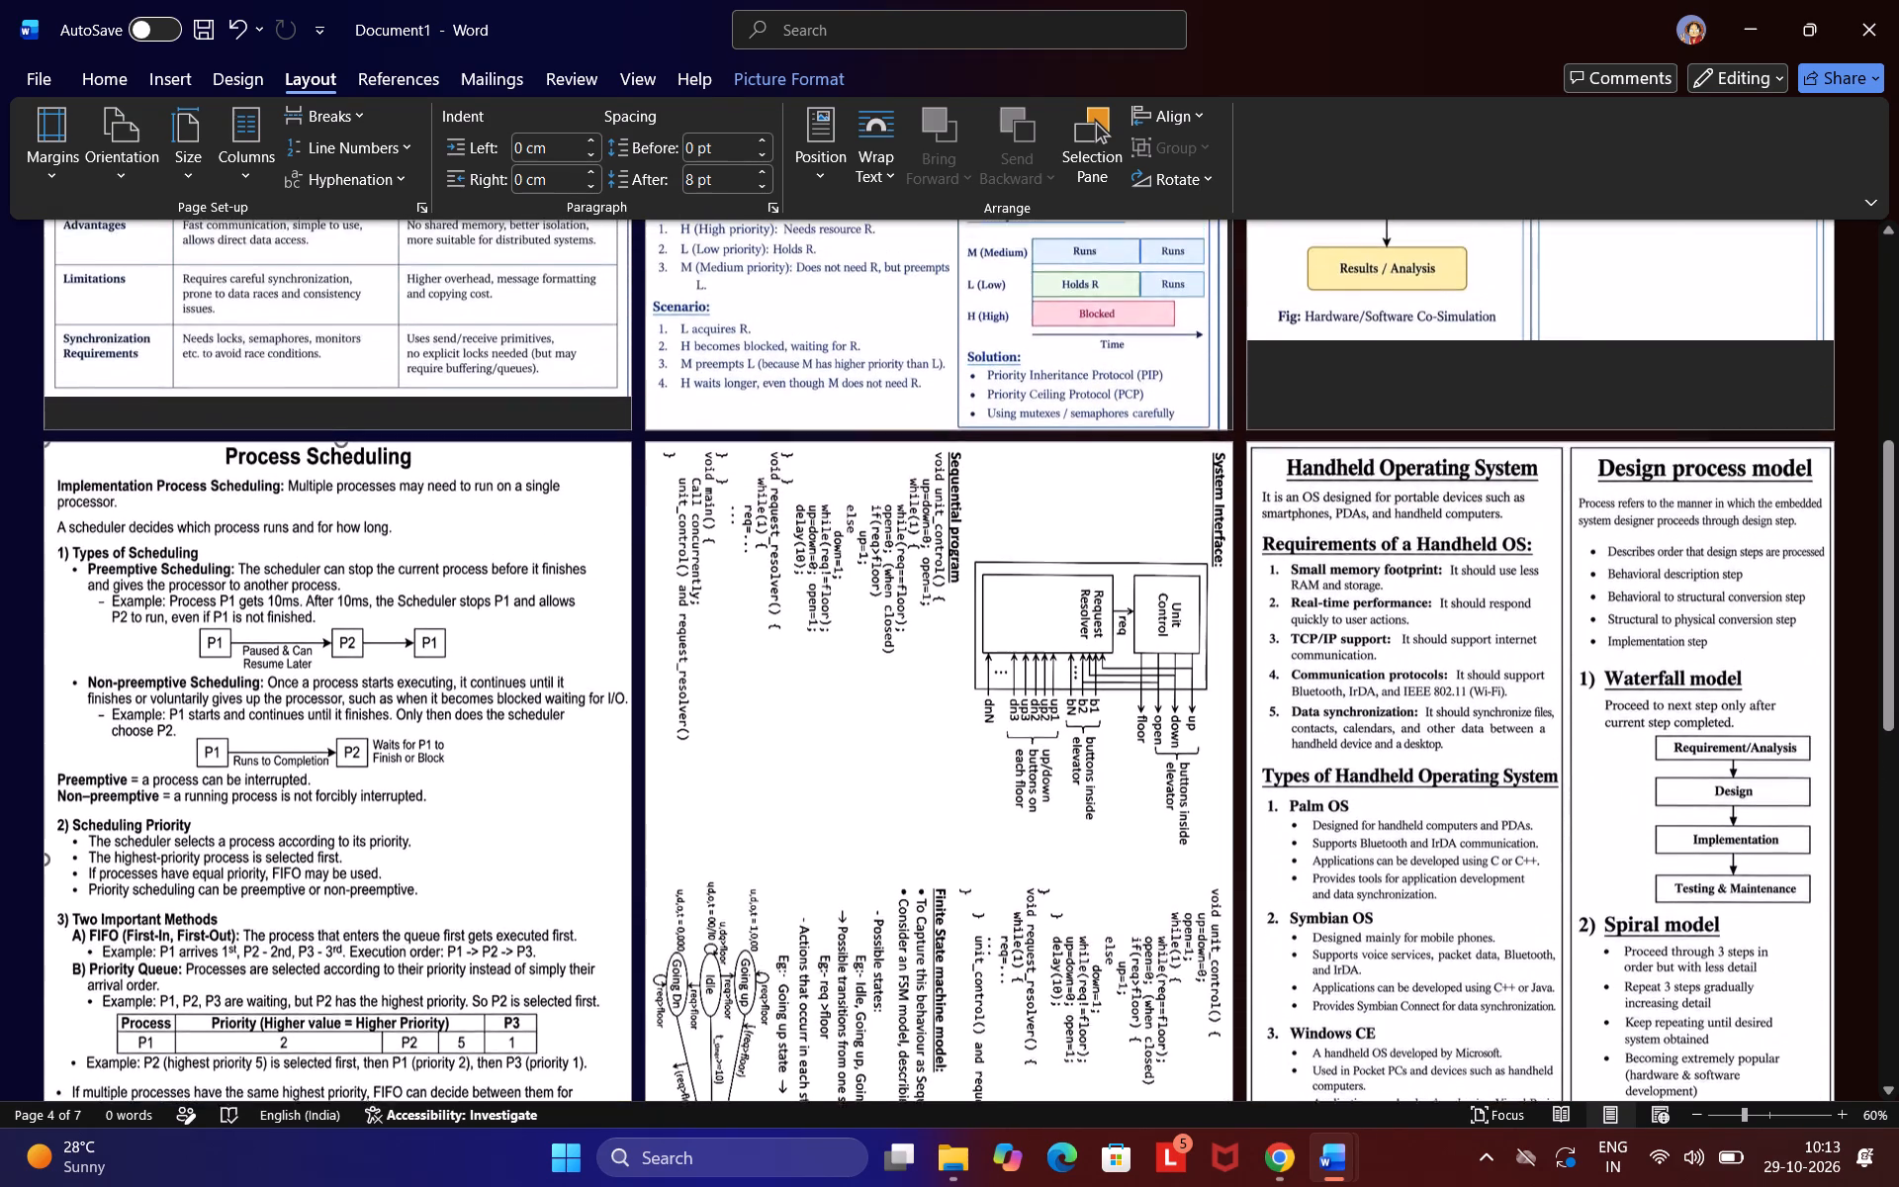
{"action": "scroll", "coordinate": [637, 579], "scroll_direction": "up", "scroll_amount": 6}
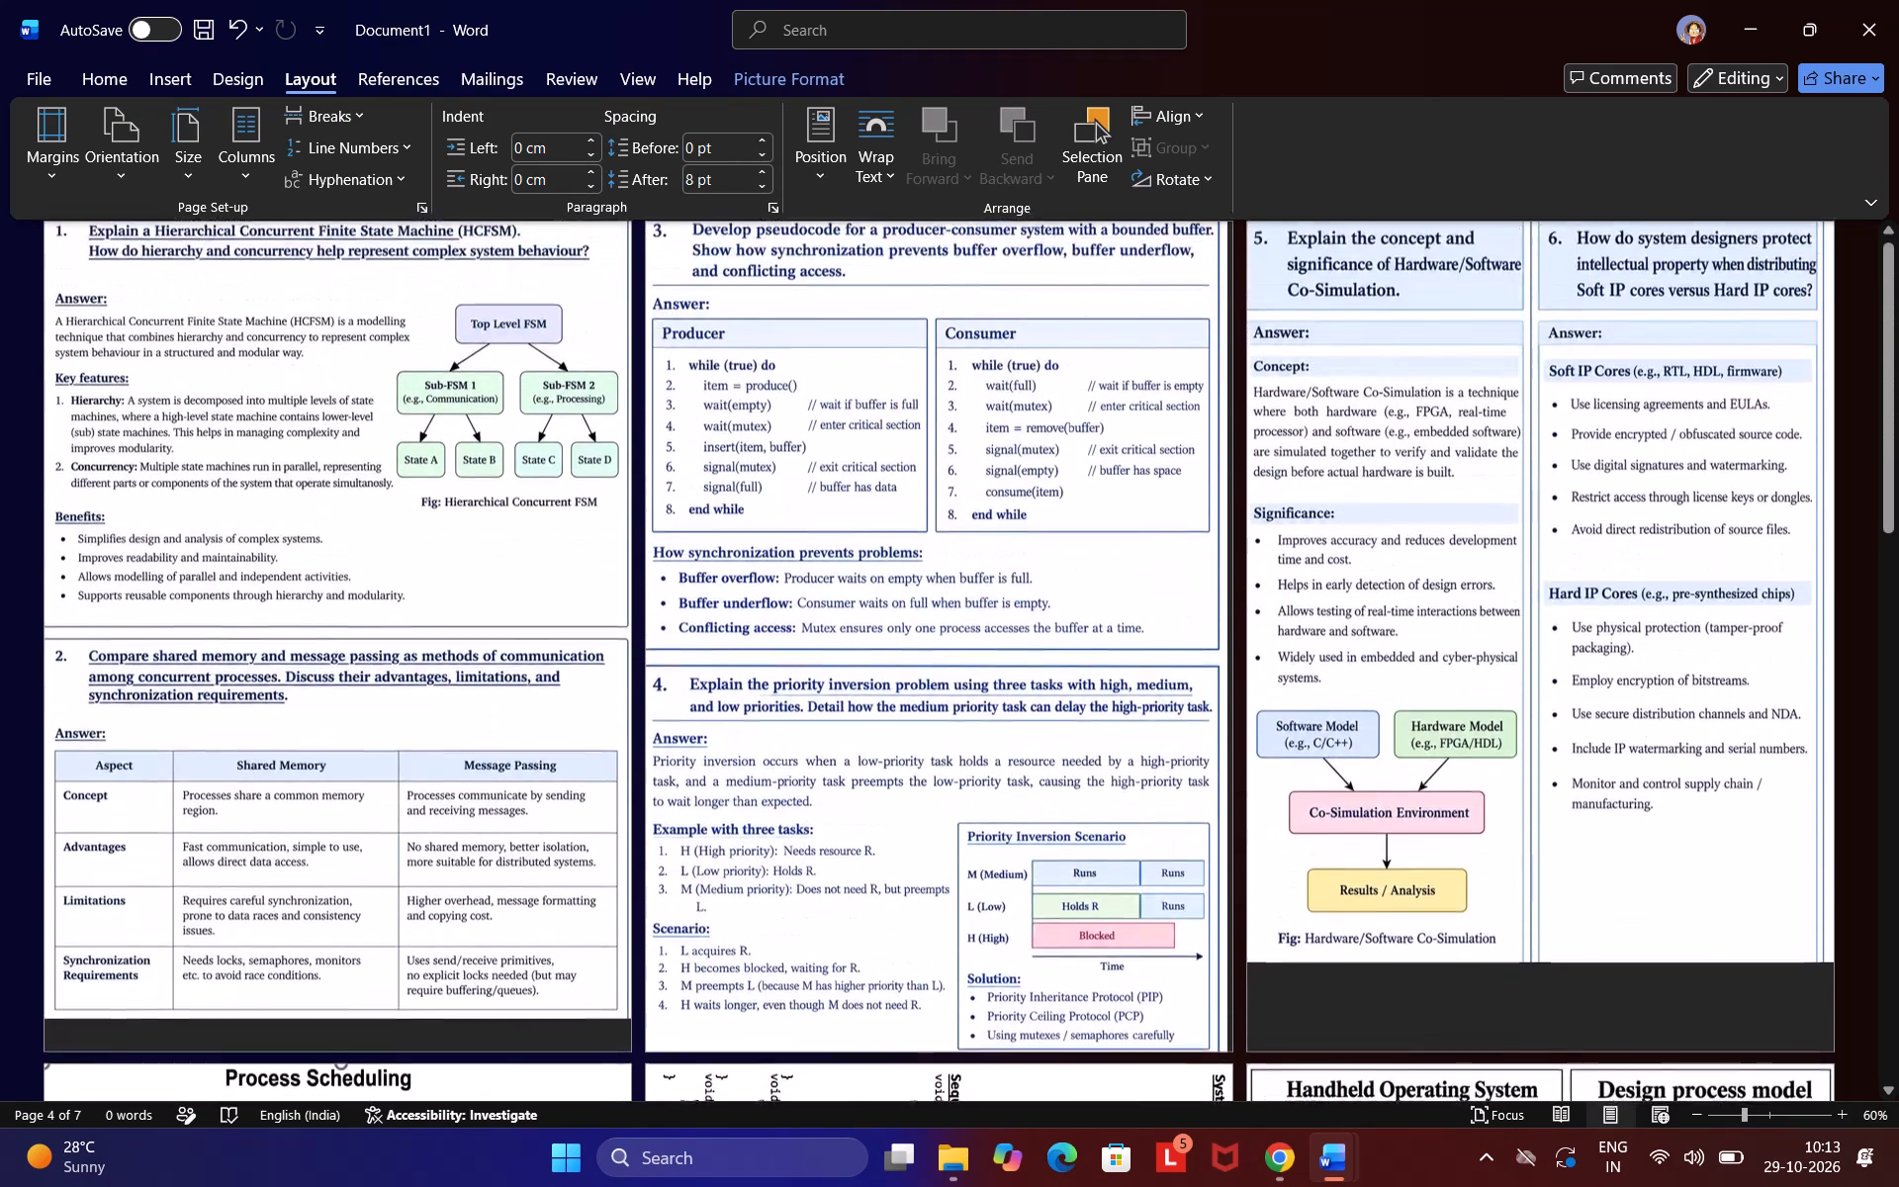
{"action": "left_click", "coordinate": [528, 629]}
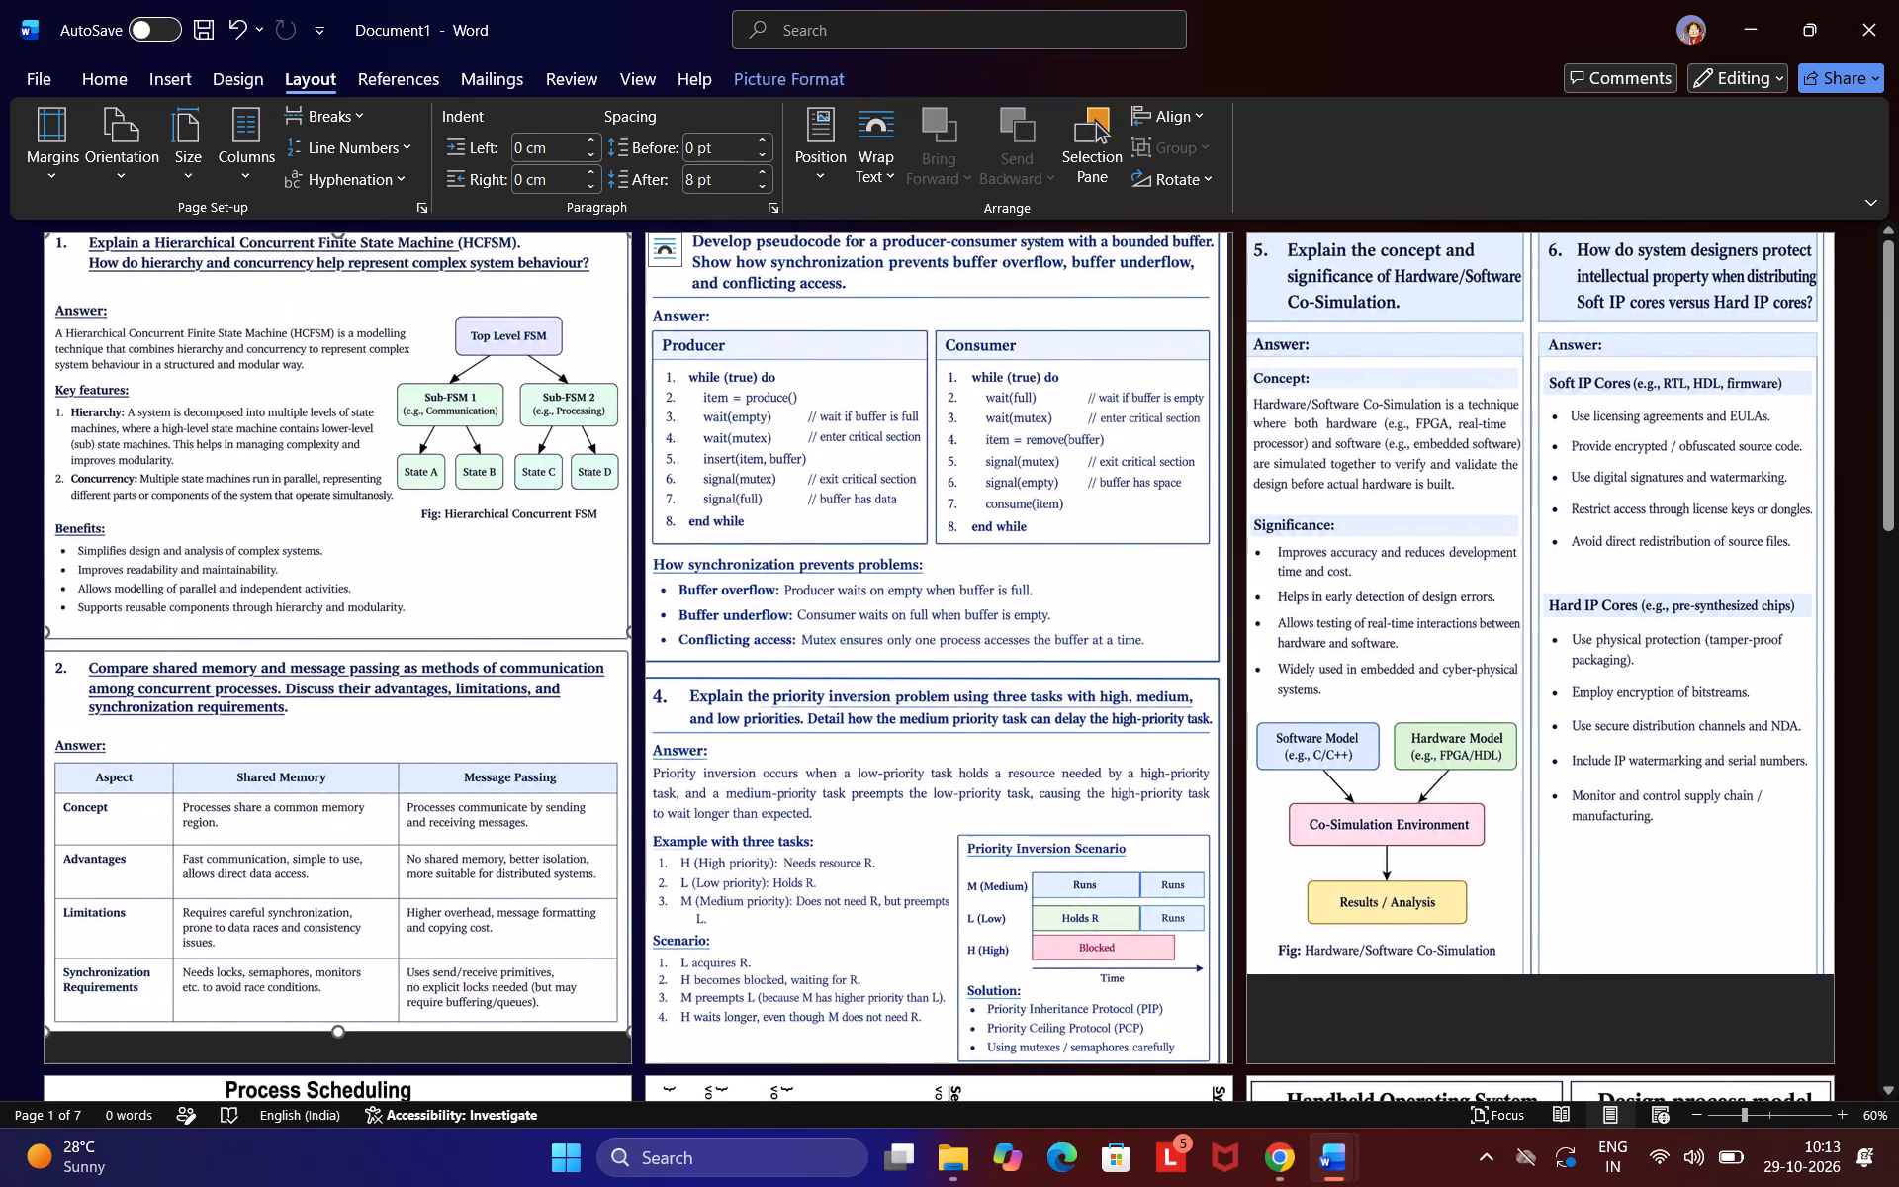
{"action": "left_click_drag", "start_coordinate": [336, 1029], "coordinate": [340, 1070]}
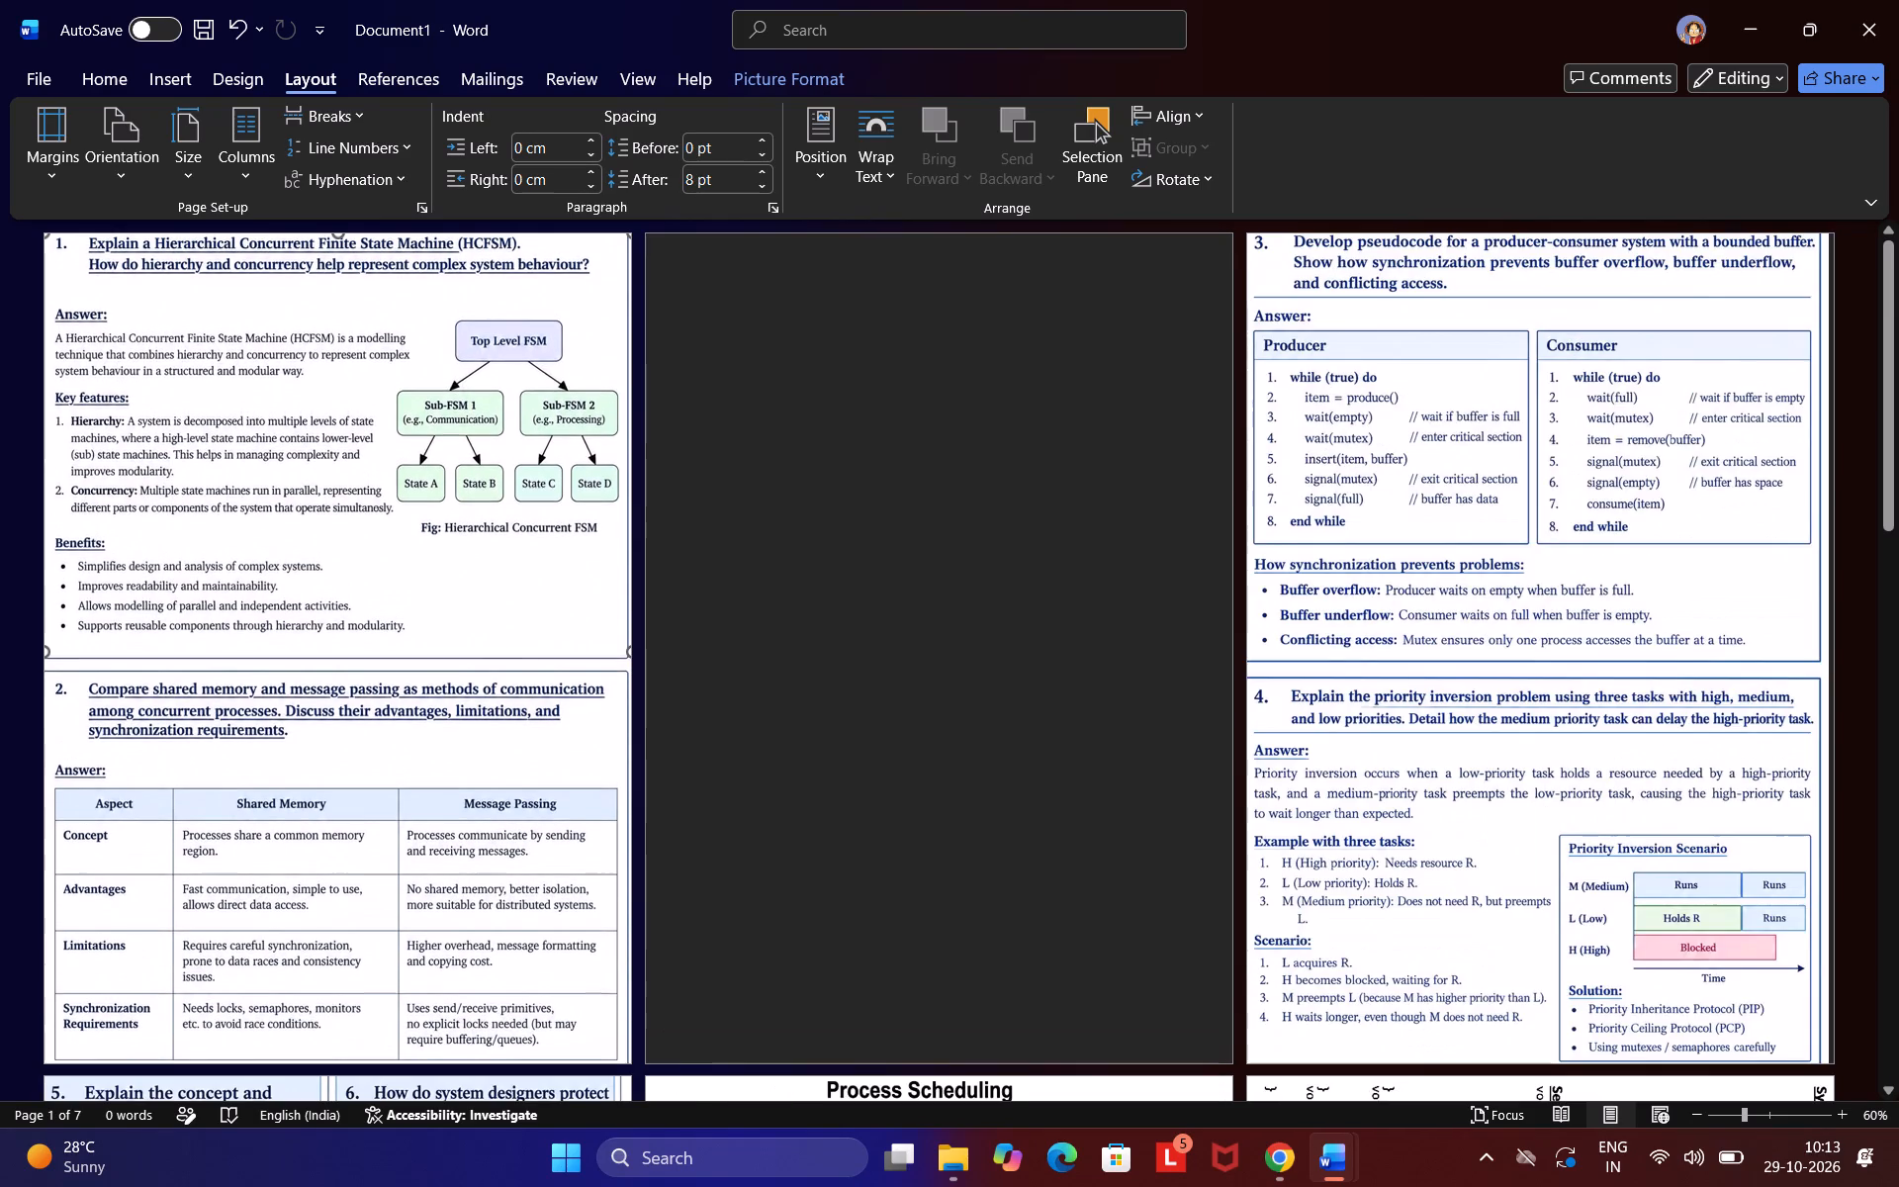
{"action": "left_click_drag", "start_coordinate": [340, 1070], "coordinate": [346, 1074]}
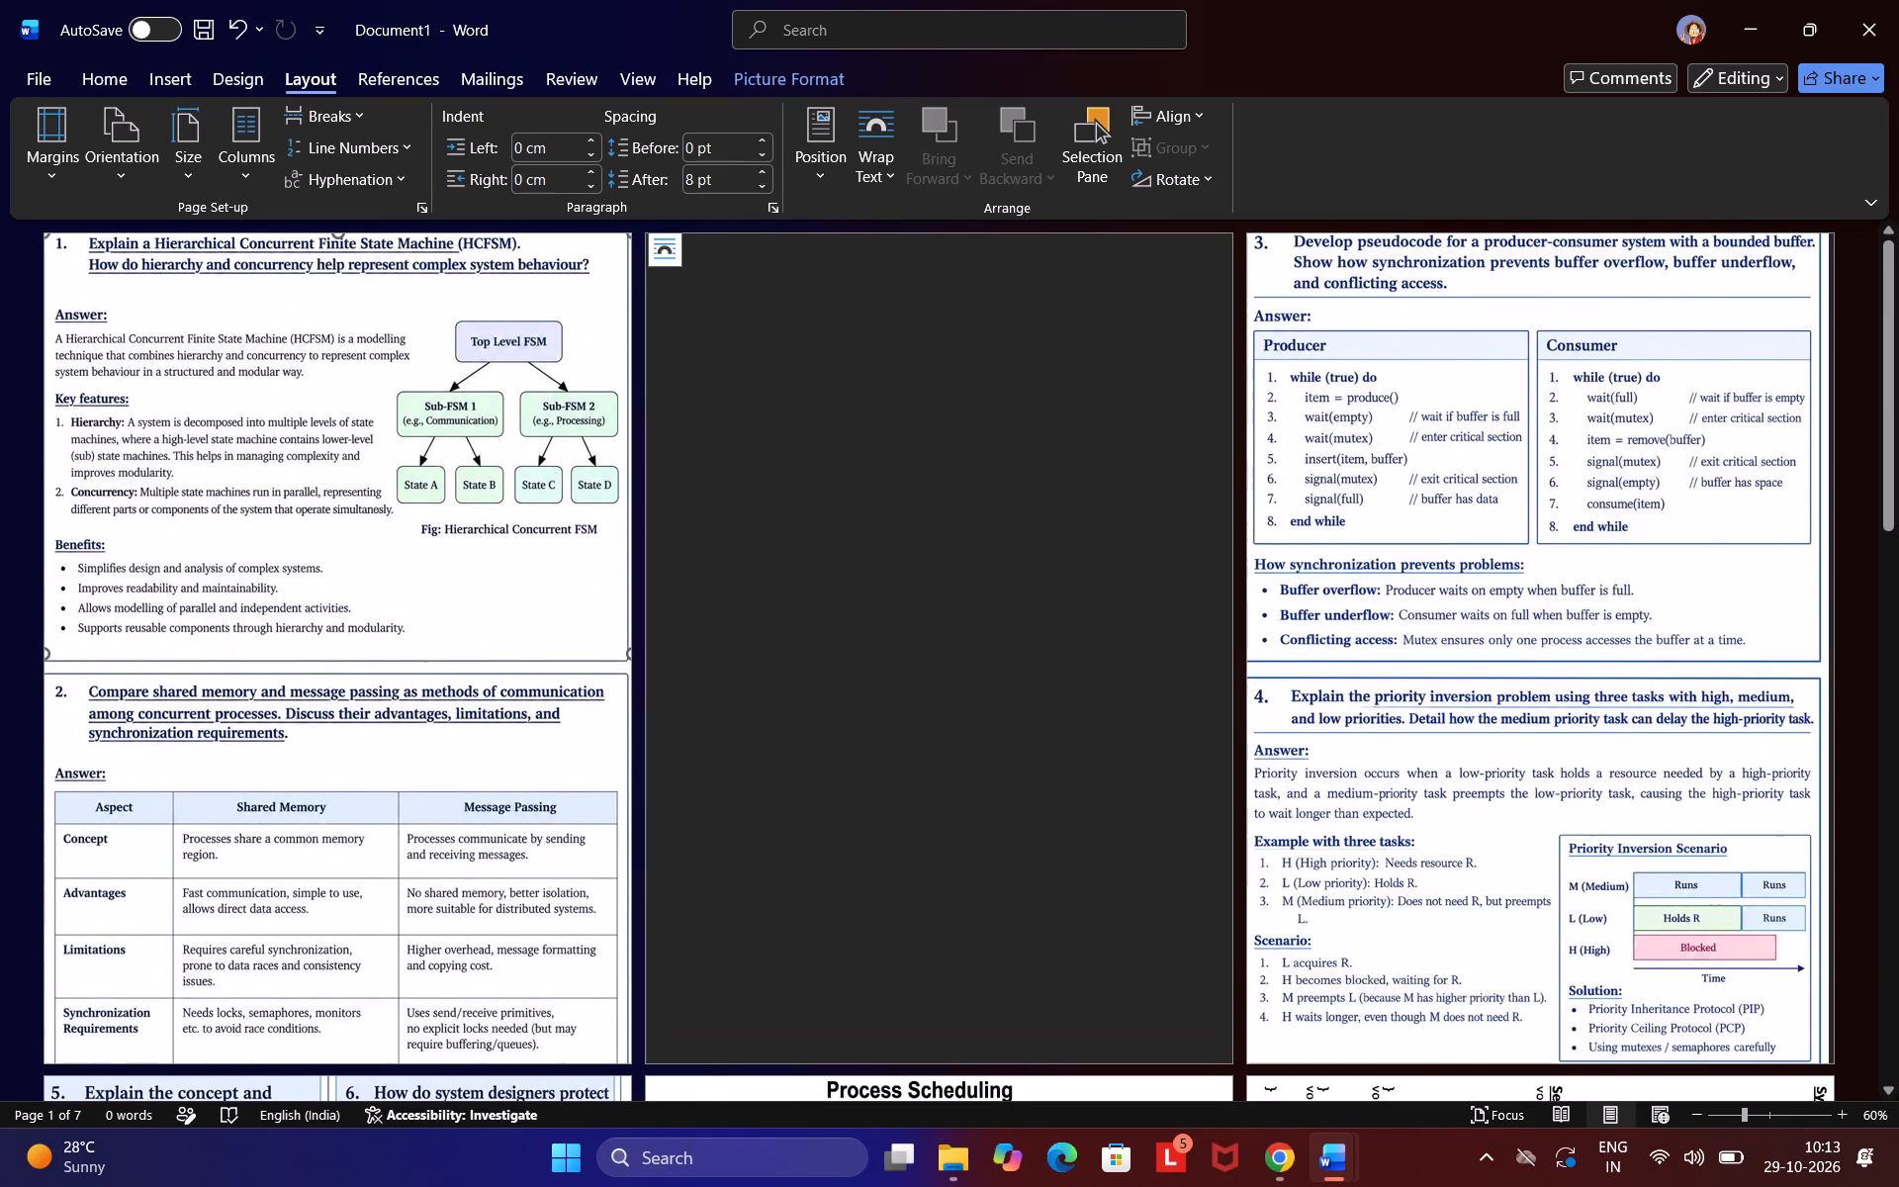
Delete the blank page between the page 1 picture and the picture with questions 3 and 4.
{"action": "left_click", "coordinate": [769, 905]}
{"action": "key", "text": "BackSpace"}
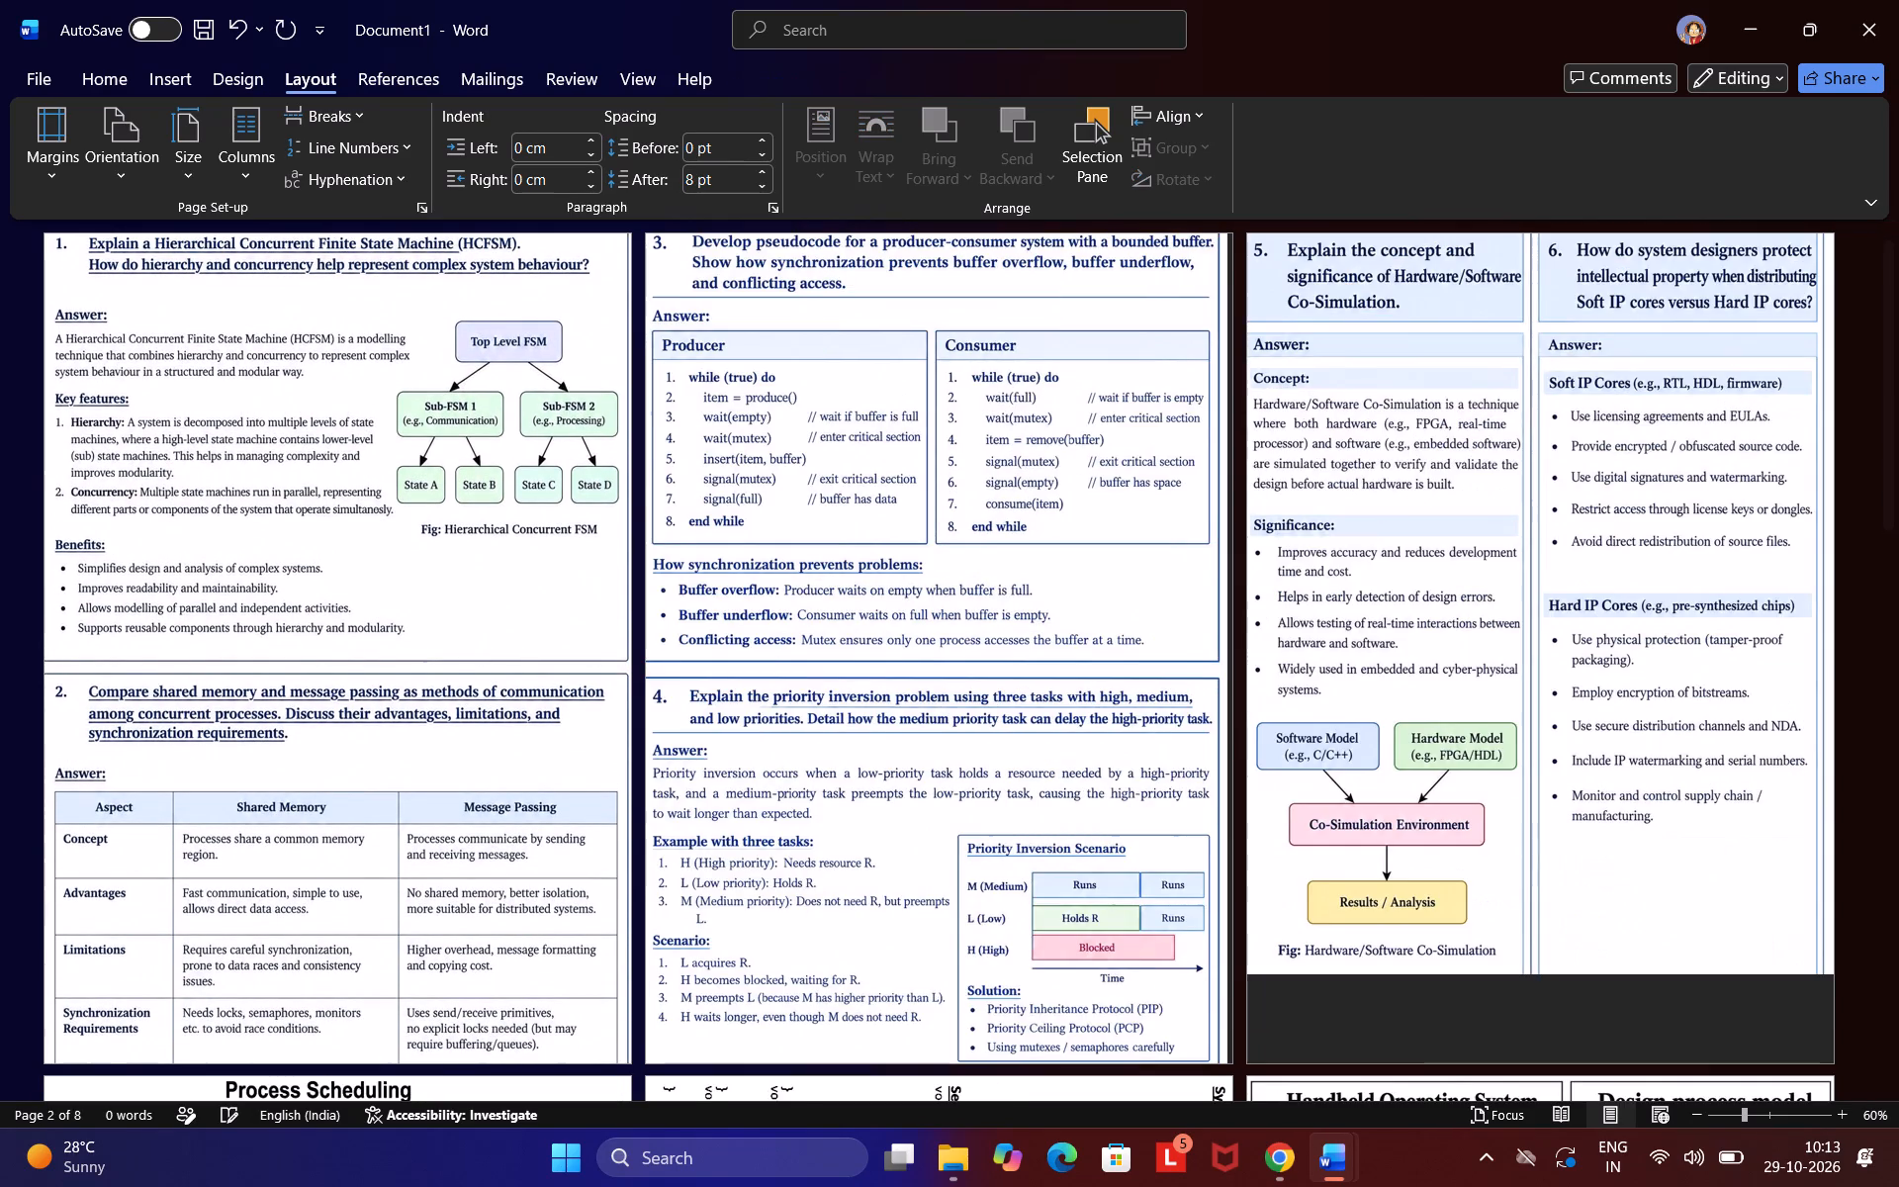
Stretch the picture with questions 5 and 6 on page 3 to the page's bottom edge and widen it slightly to the right edge.
{"action": "left_click", "coordinate": [1373, 857]}
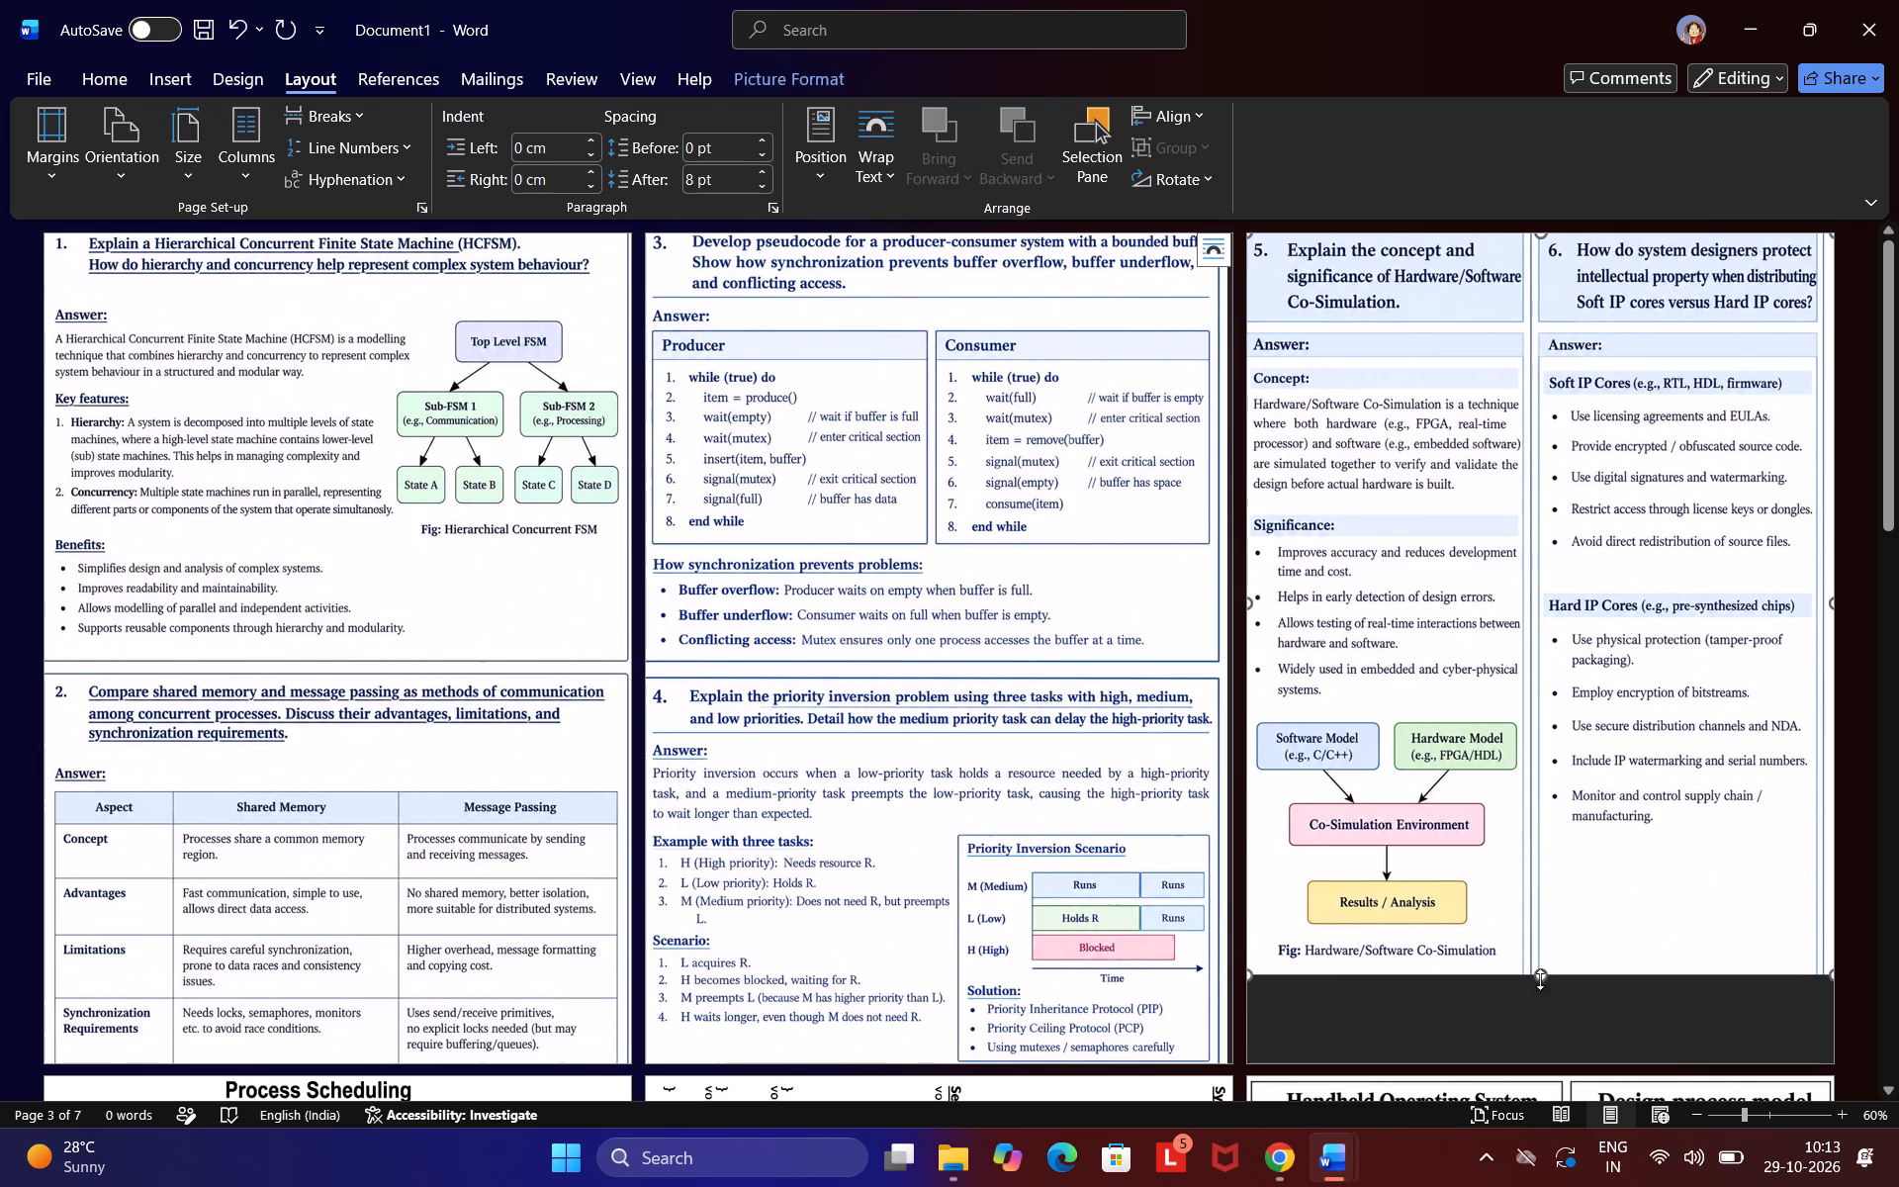
{"action": "left_click_drag", "start_coordinate": [1537, 976], "coordinate": [1554, 1072]}
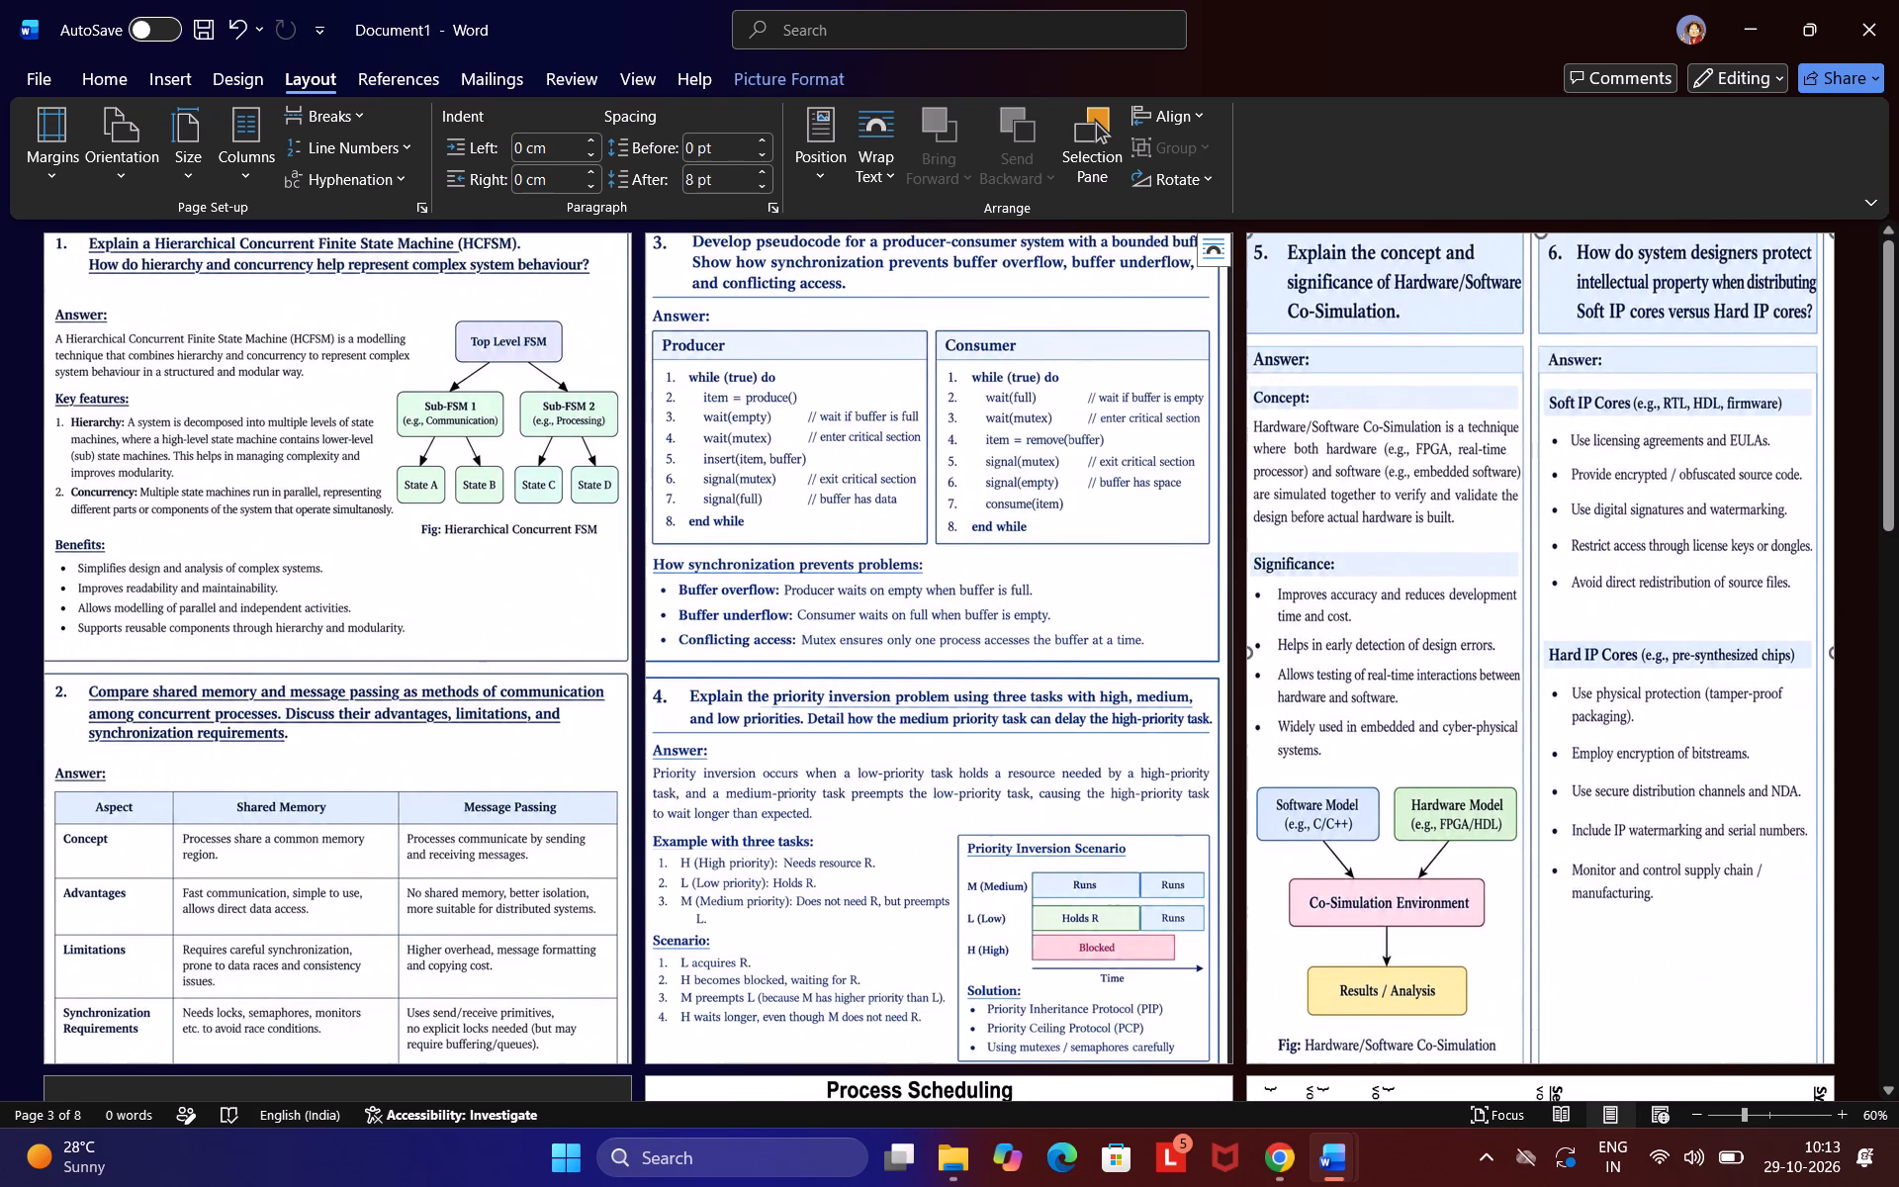
{"action": "left_click_drag", "start_coordinate": [1831, 656], "coordinate": [1849, 658]}
Delete the blank page before the Process Scheduling picture.
{"action": "scroll", "coordinate": [1849, 658], "scroll_direction": "down", "scroll_amount": 4}
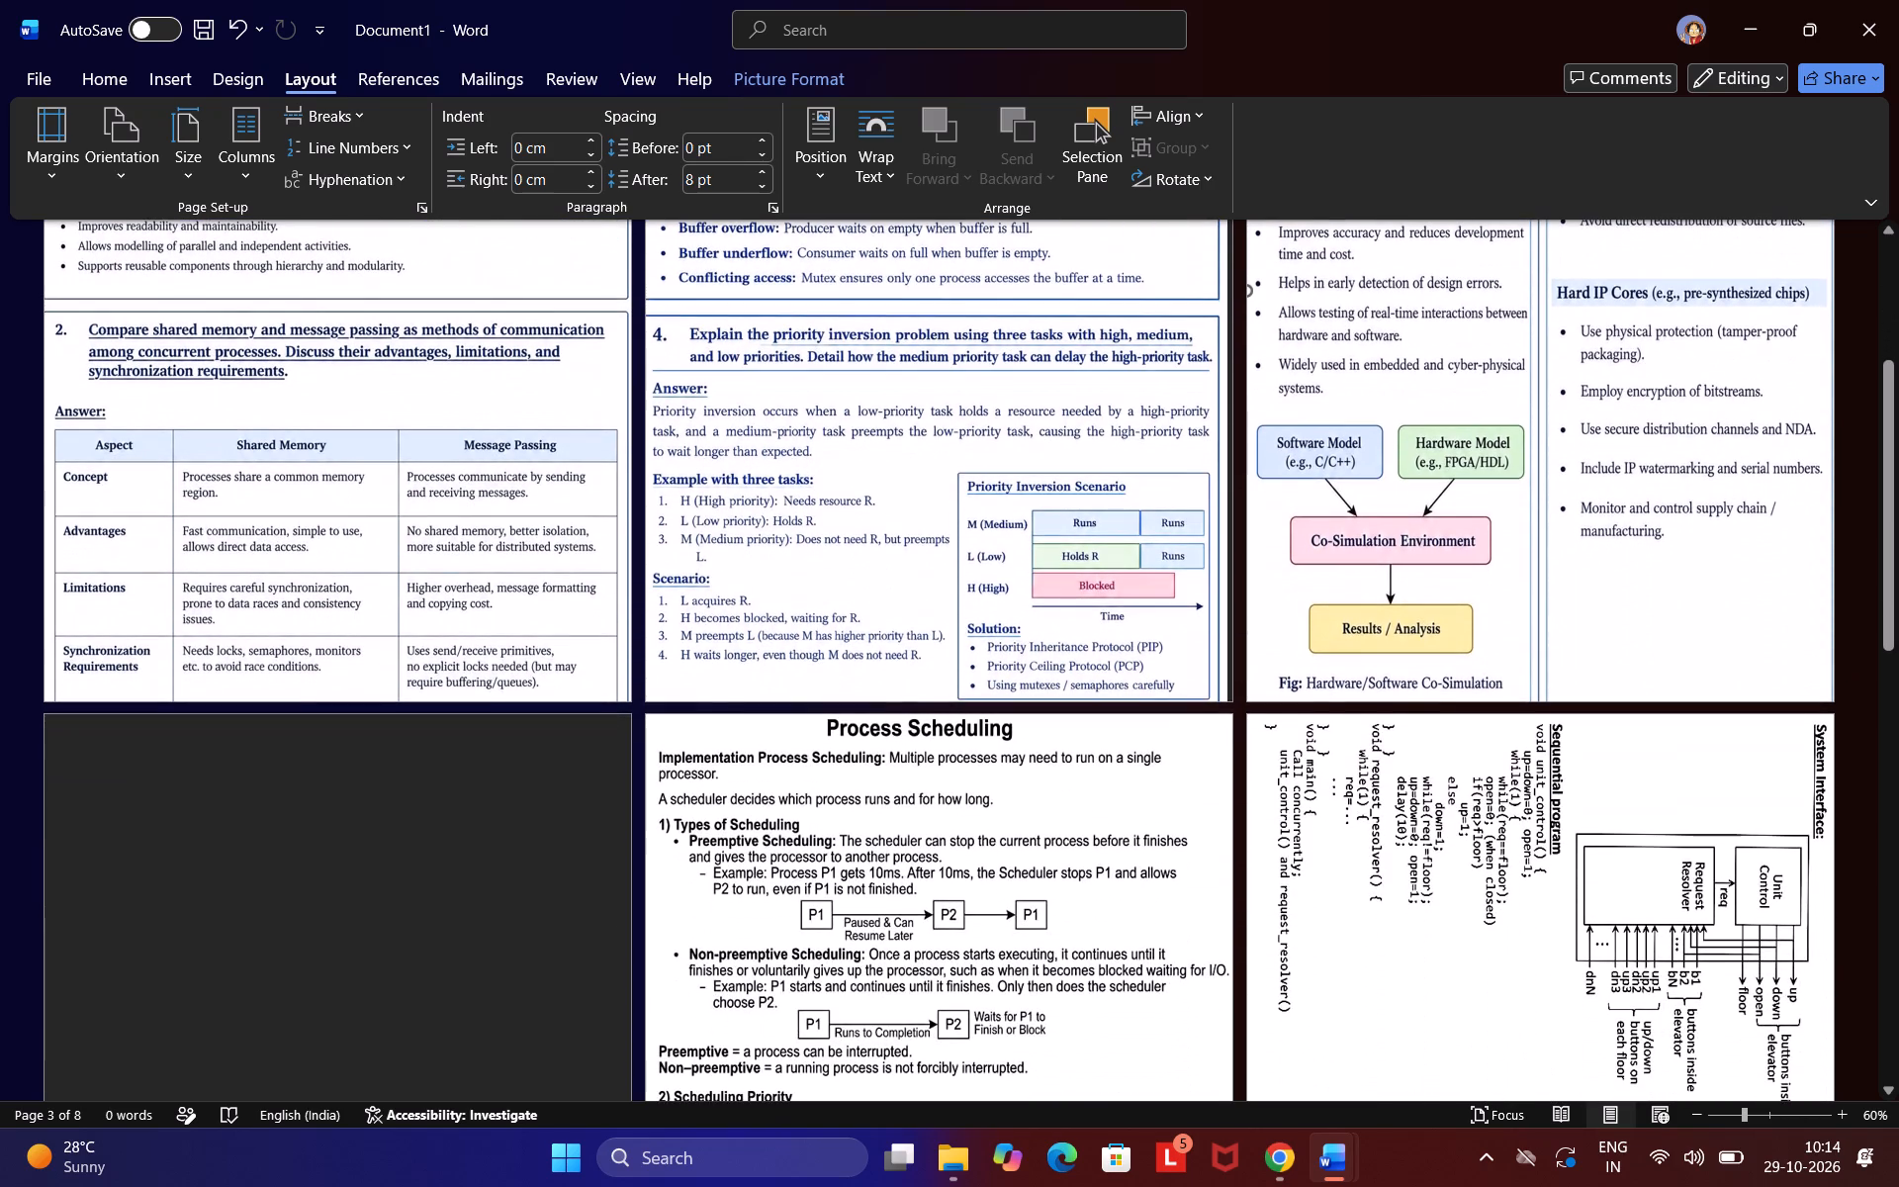
{"action": "left_click", "coordinate": [347, 836]}
{"action": "key", "text": "BackSpace"}
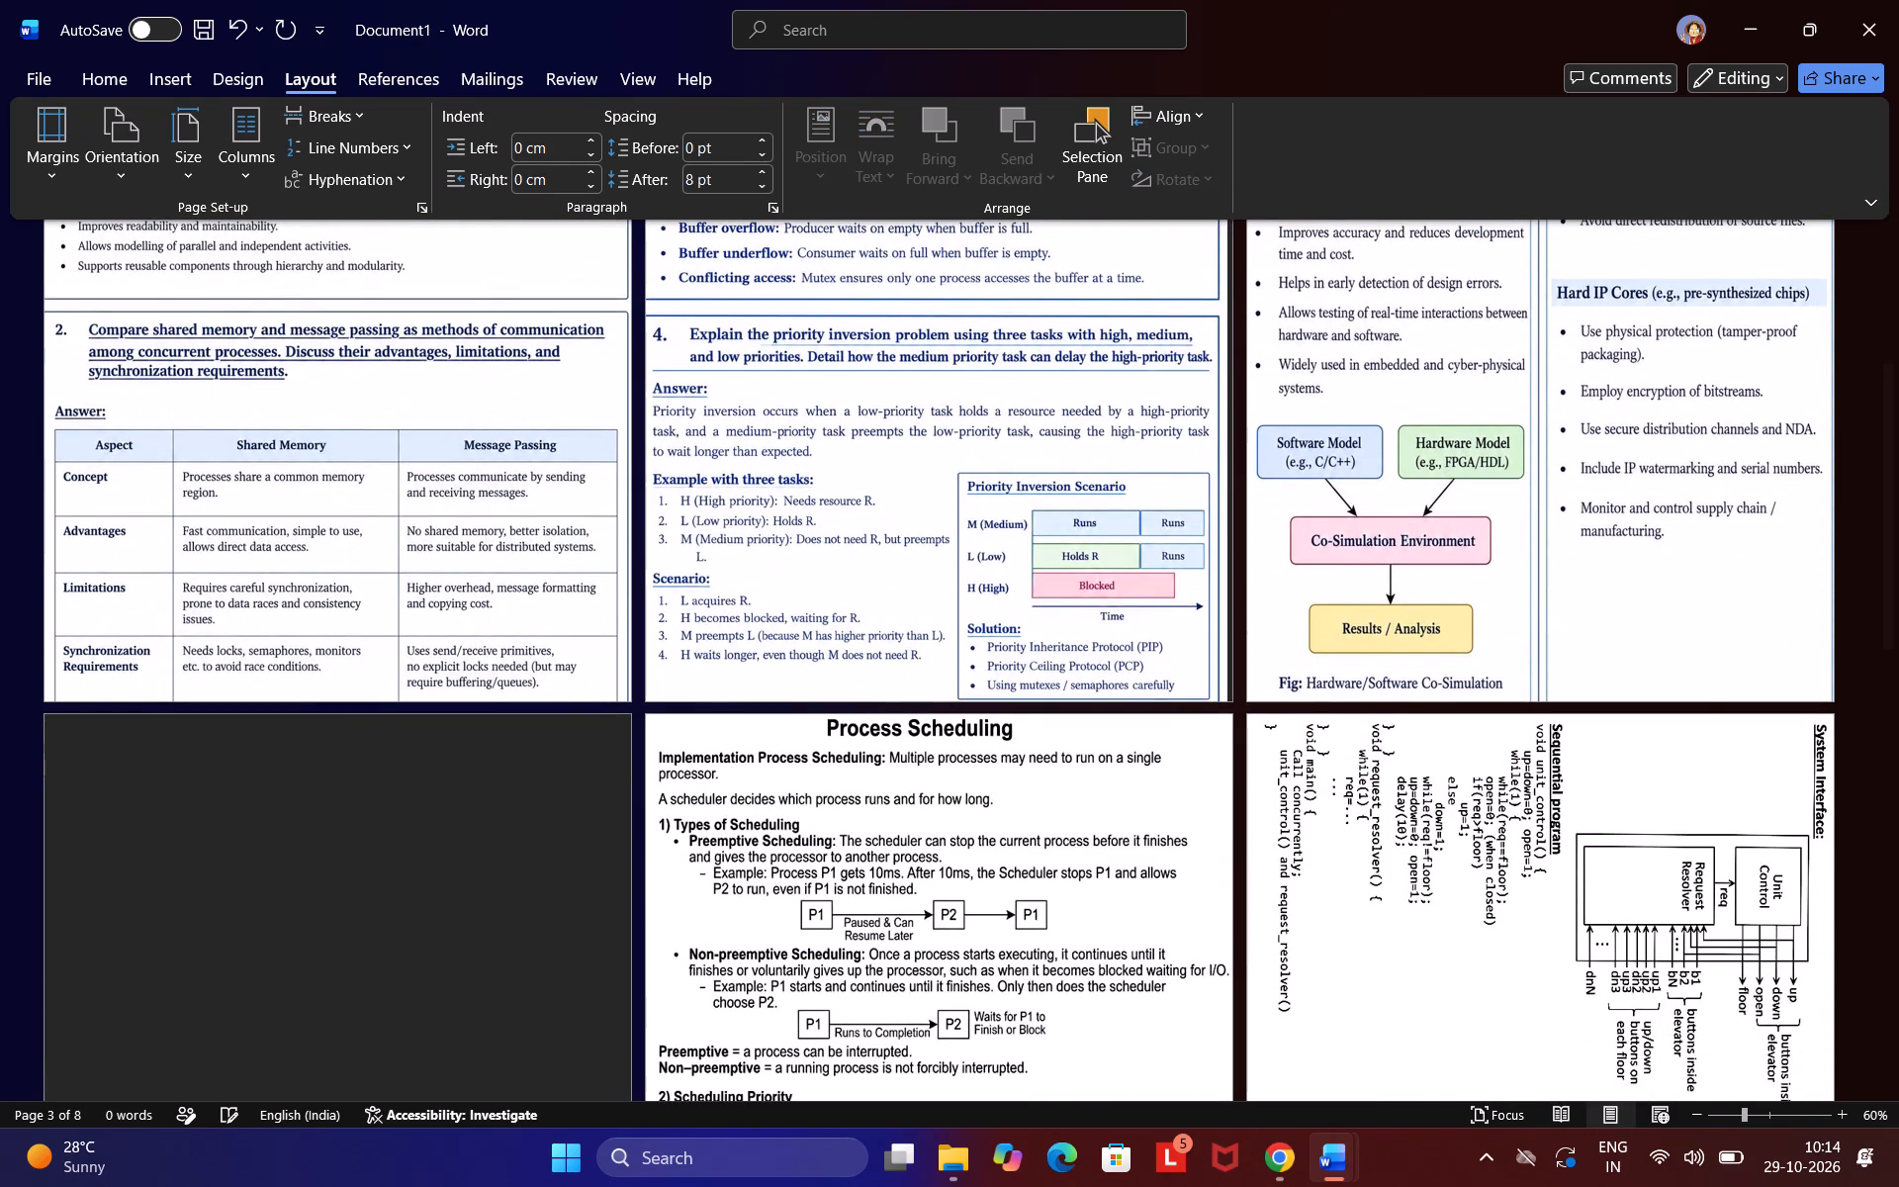
{"action": "key", "text": "BackSpace"}
{"action": "key", "text": "BackSpace"}
Delete the blank last page after the Handheld Operating System picture.
{"action": "scroll", "coordinate": [347, 836], "scroll_direction": "down", "scroll_amount": 1}
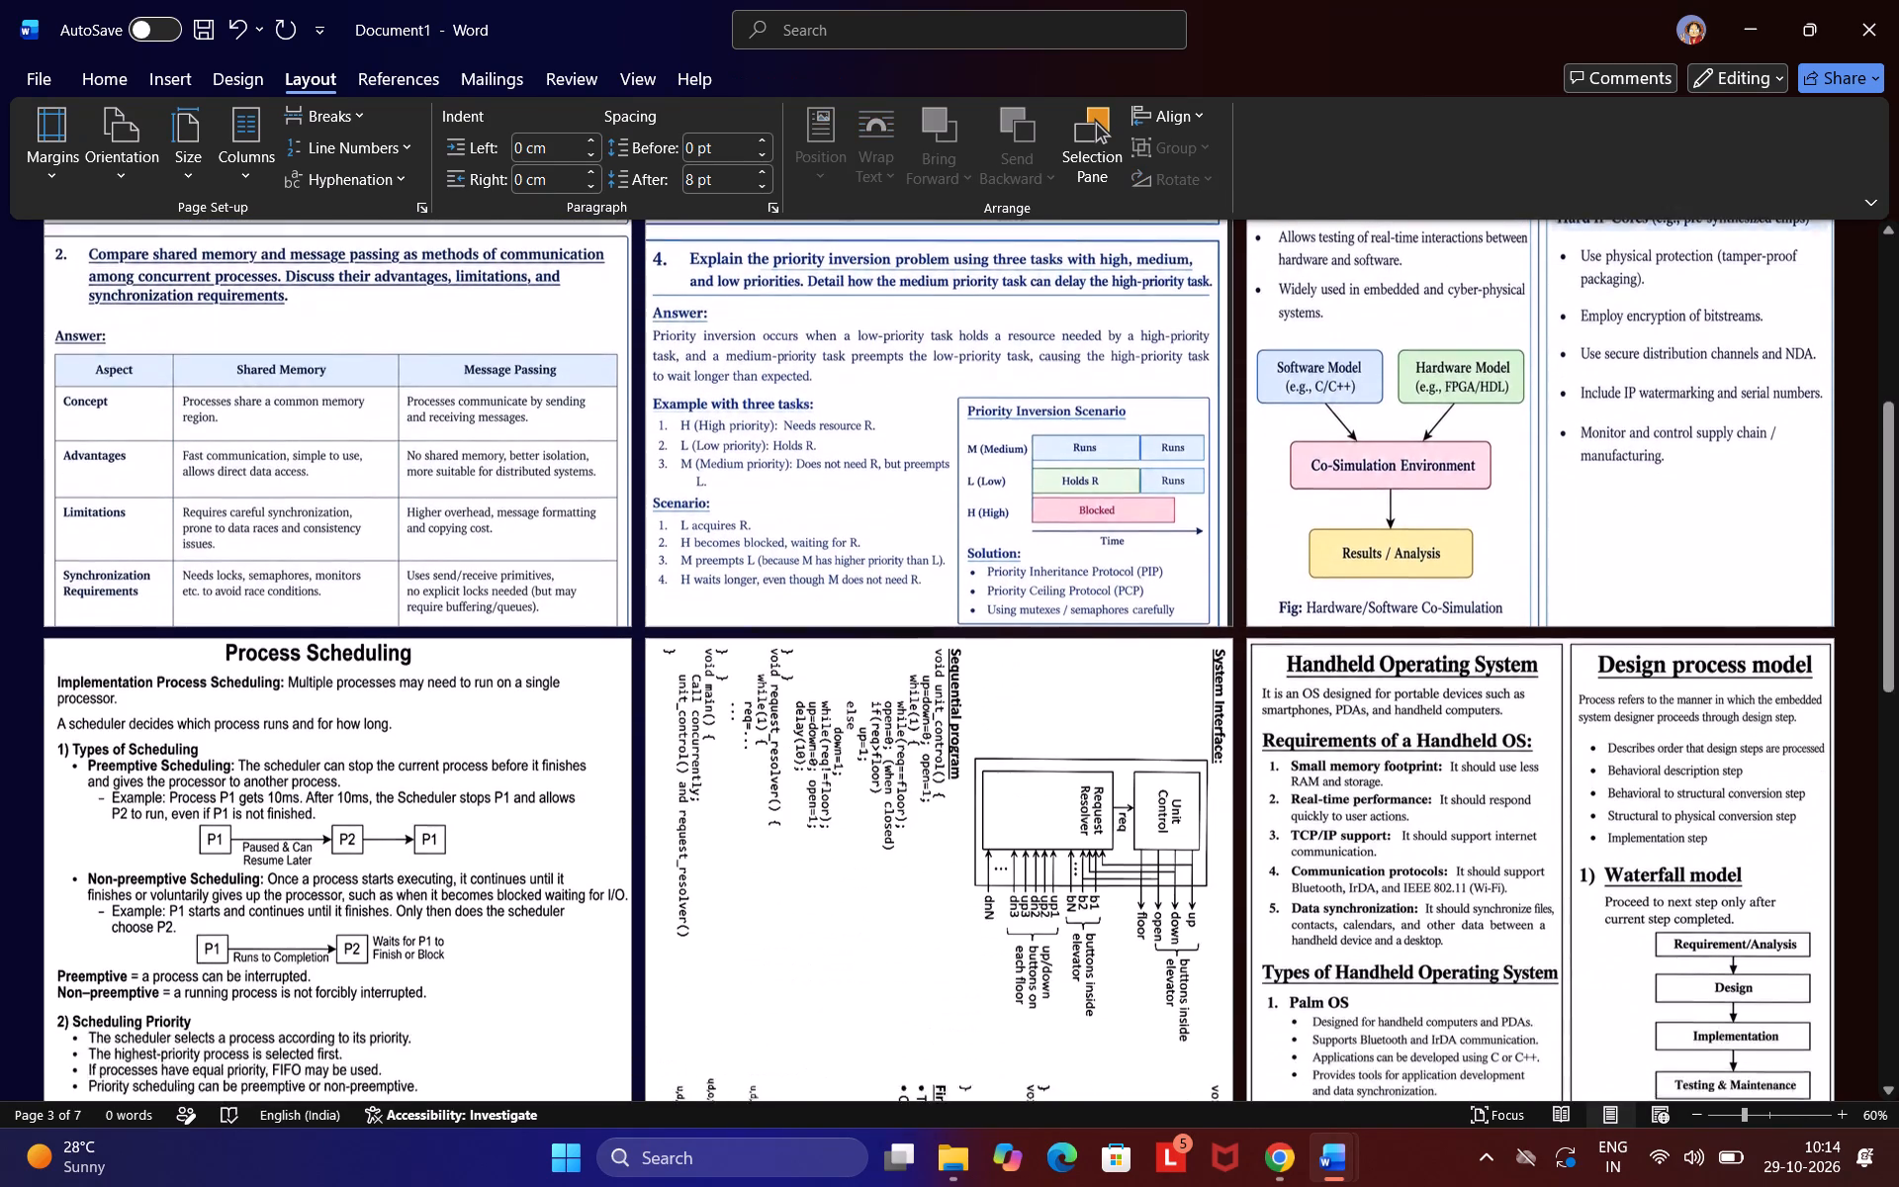
{"action": "scroll", "coordinate": [347, 836], "scroll_direction": "down", "scroll_amount": 8}
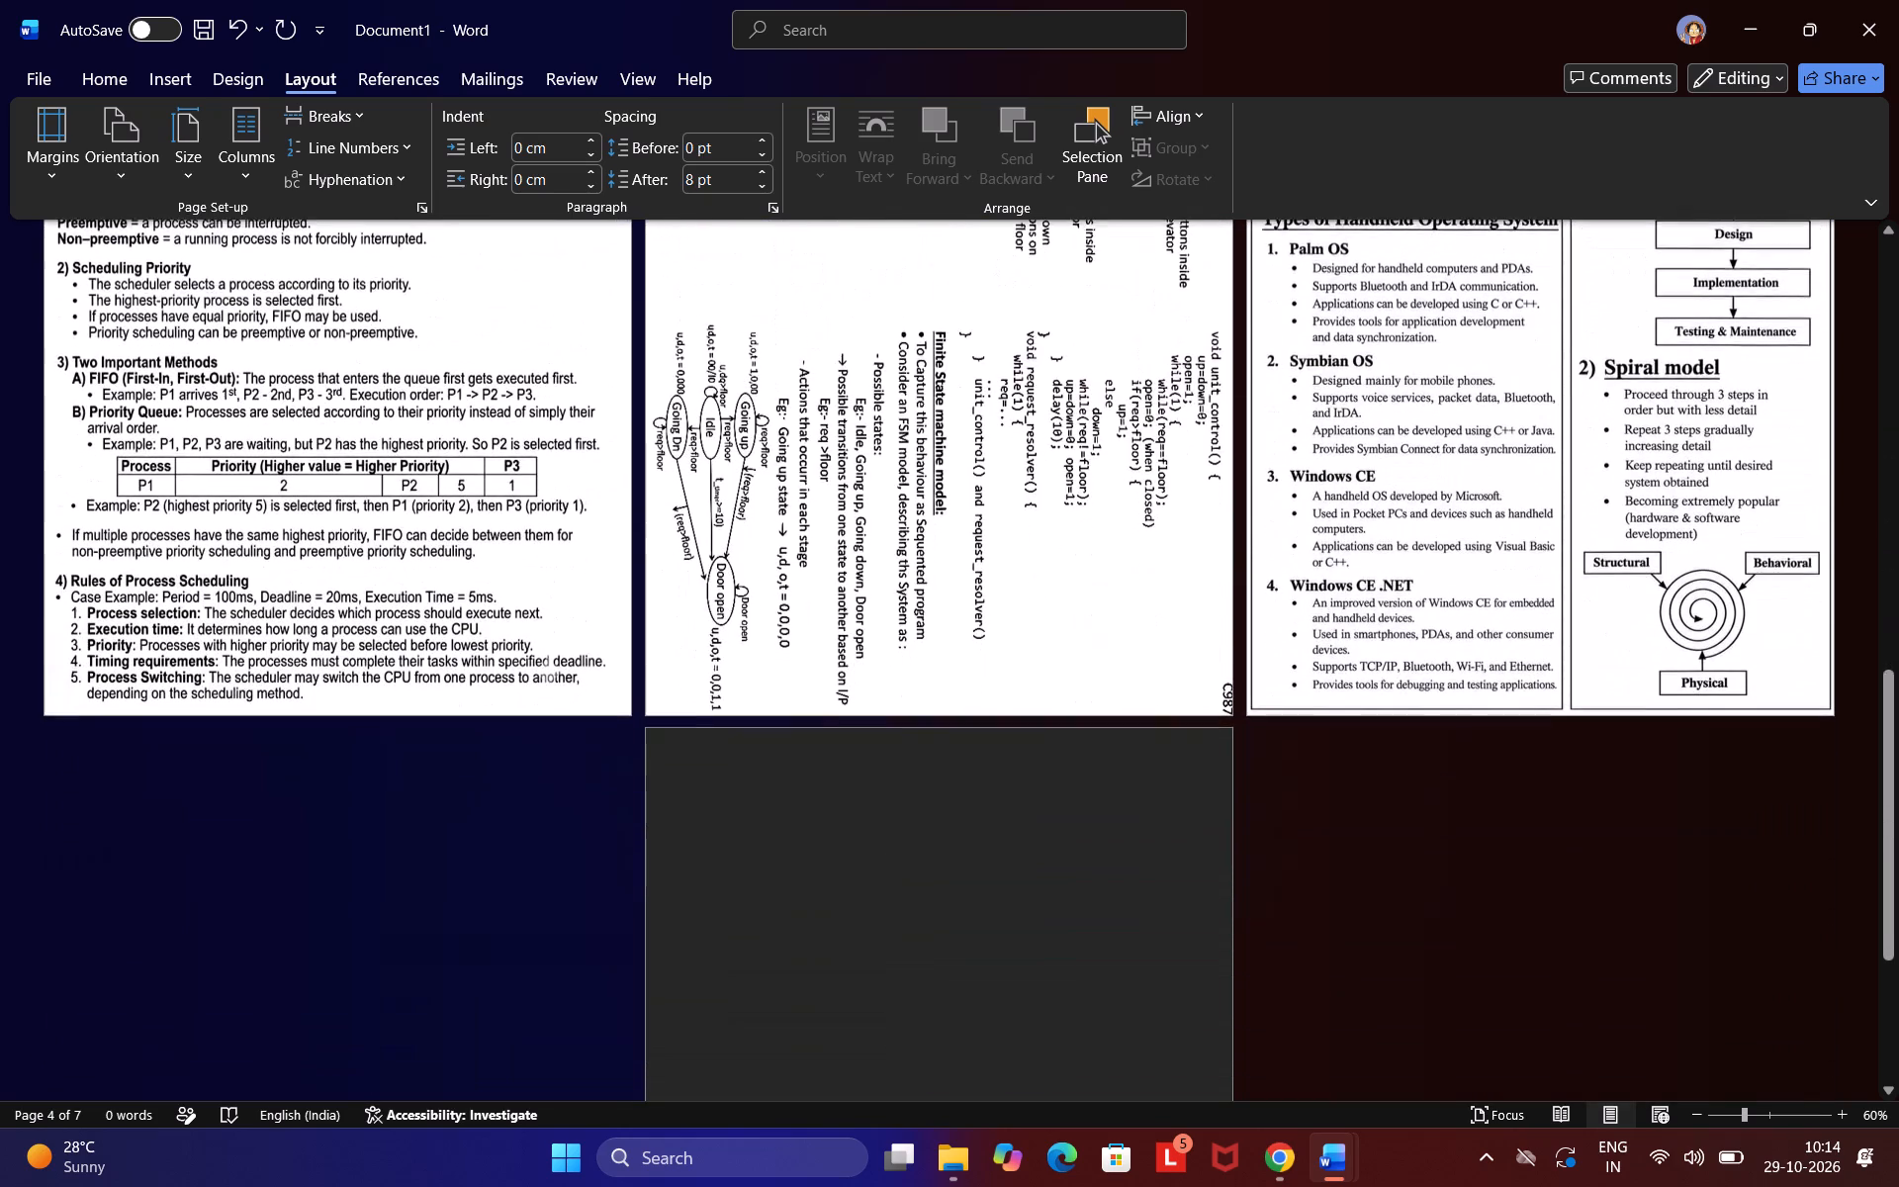
{"action": "left_click", "coordinate": [730, 1023]}
{"action": "key", "text": "BackSpace"}
{"action": "key", "text": "BackSpace"}
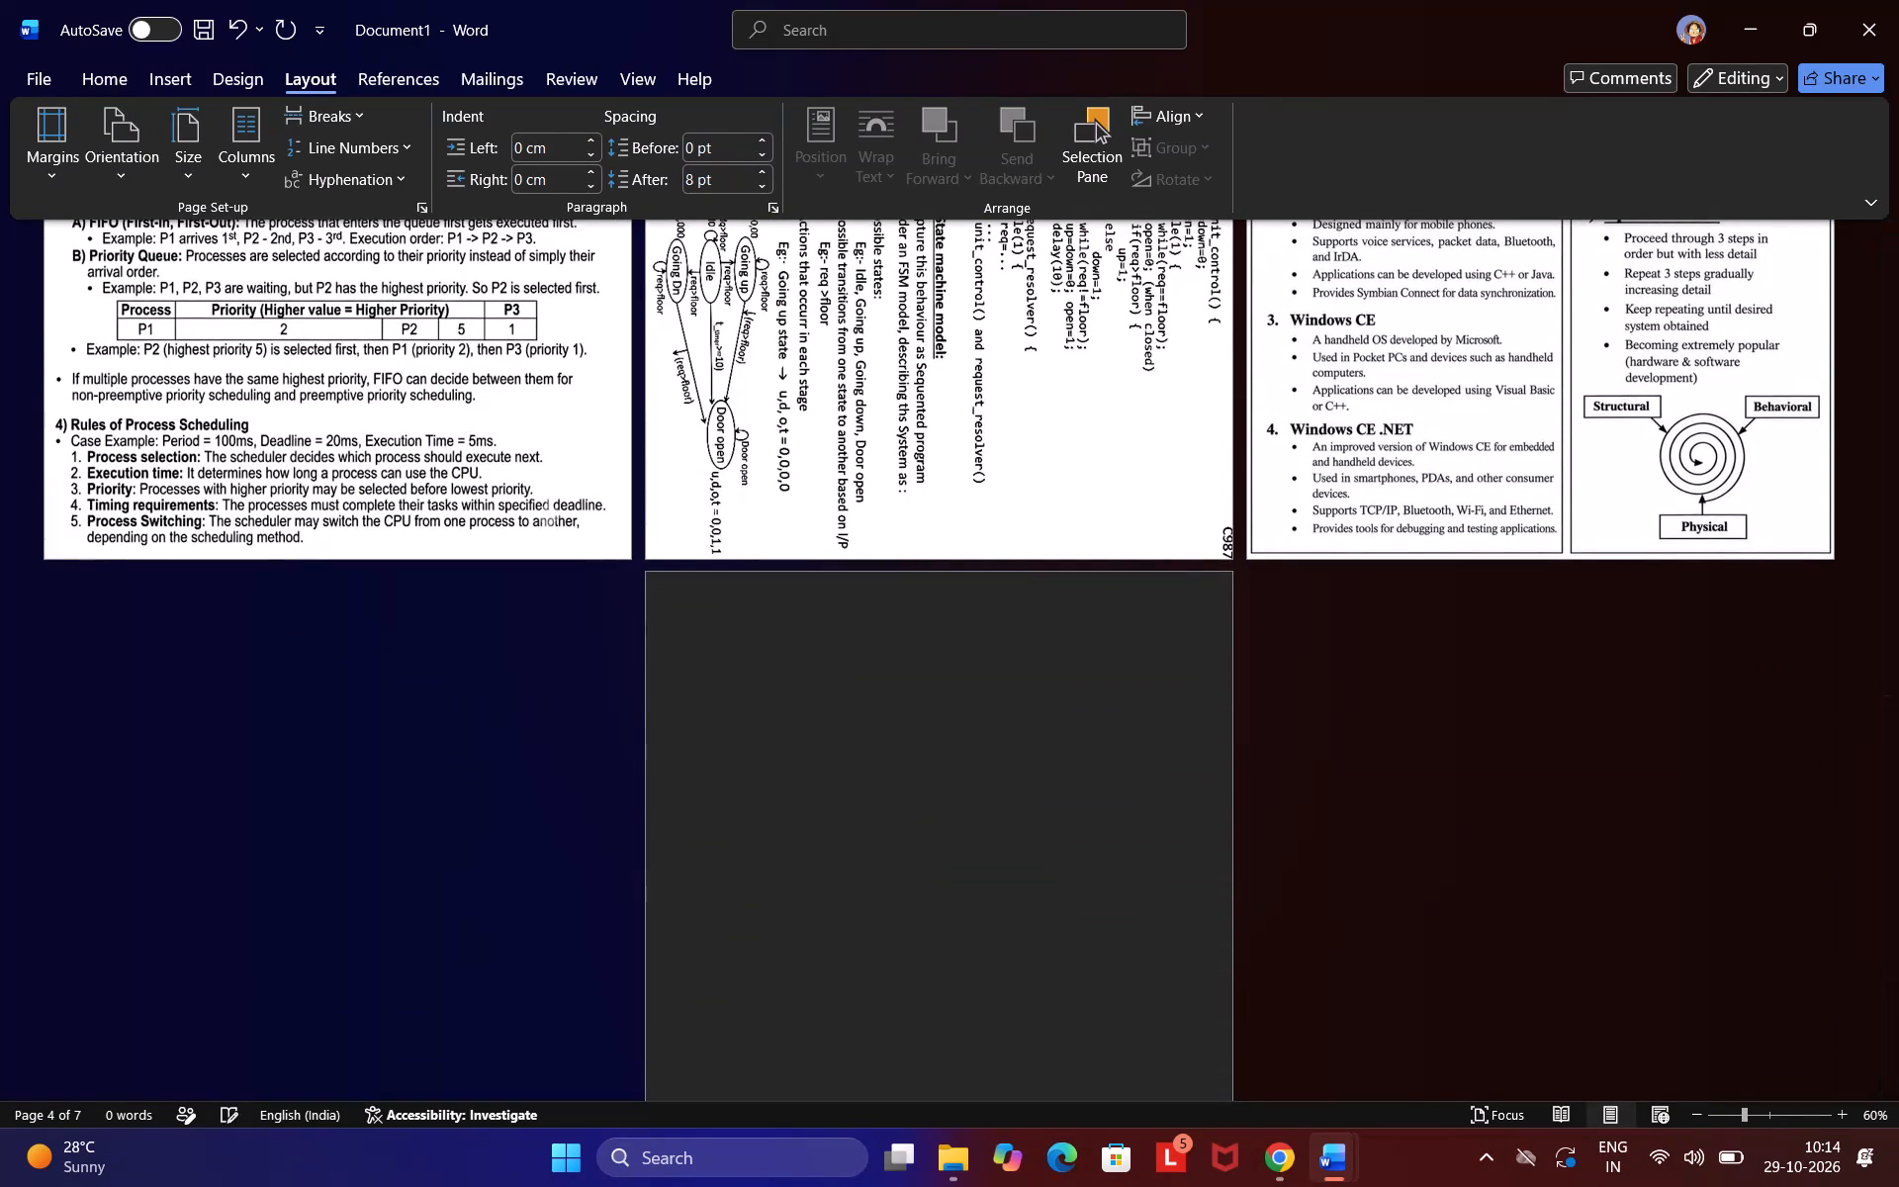
{"action": "key", "text": "BackSpace"}
{"action": "key", "text": "BackSpace"}
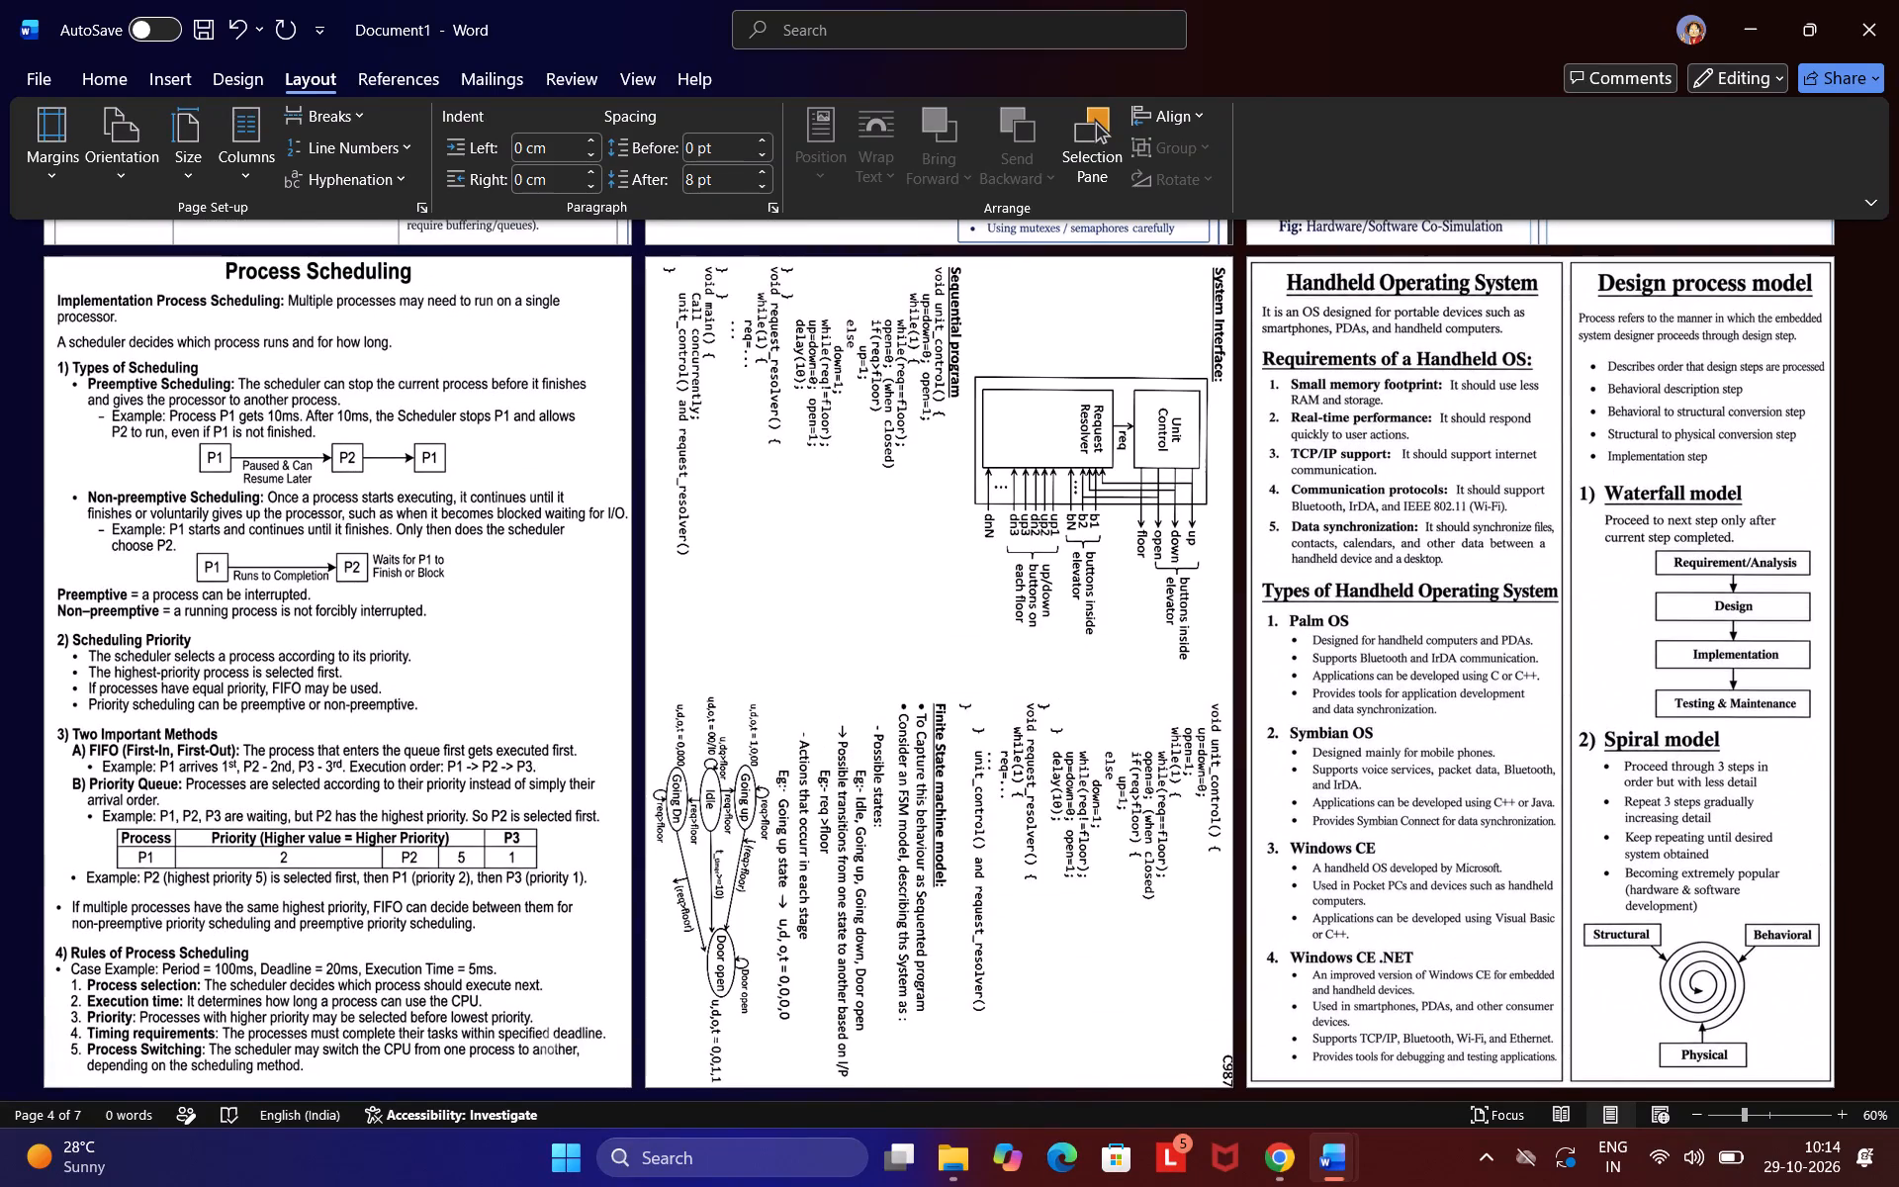
Save the document as a PDF named embd in the Downloads folder, replacing the existing file.
{"action": "scroll", "coordinate": [730, 1023], "scroll_direction": "up", "scroll_amount": 8}
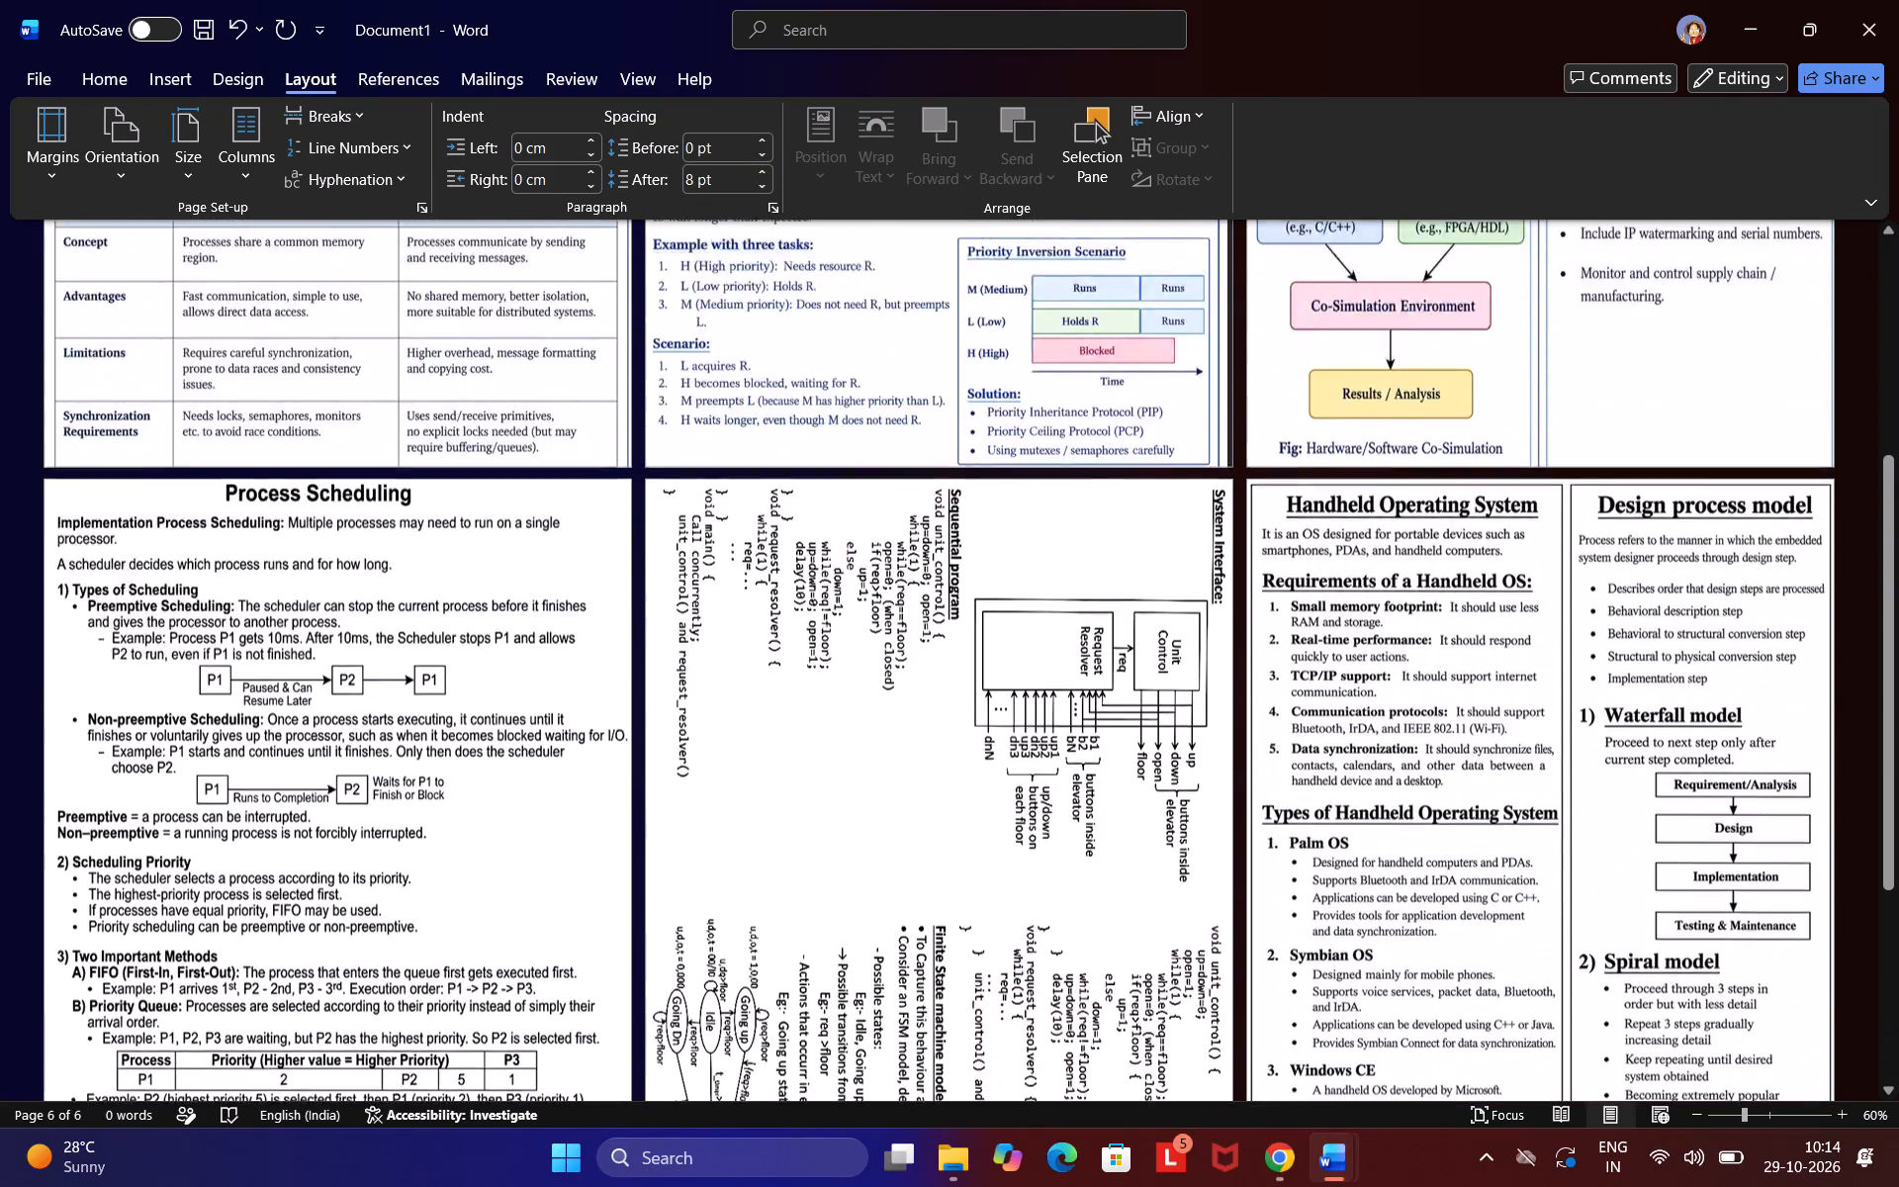
{"action": "scroll", "coordinate": [730, 1023], "scroll_direction": "up", "scroll_amount": 1}
{"action": "scroll", "coordinate": [730, 1023], "scroll_direction": "down", "scroll_amount": 4}
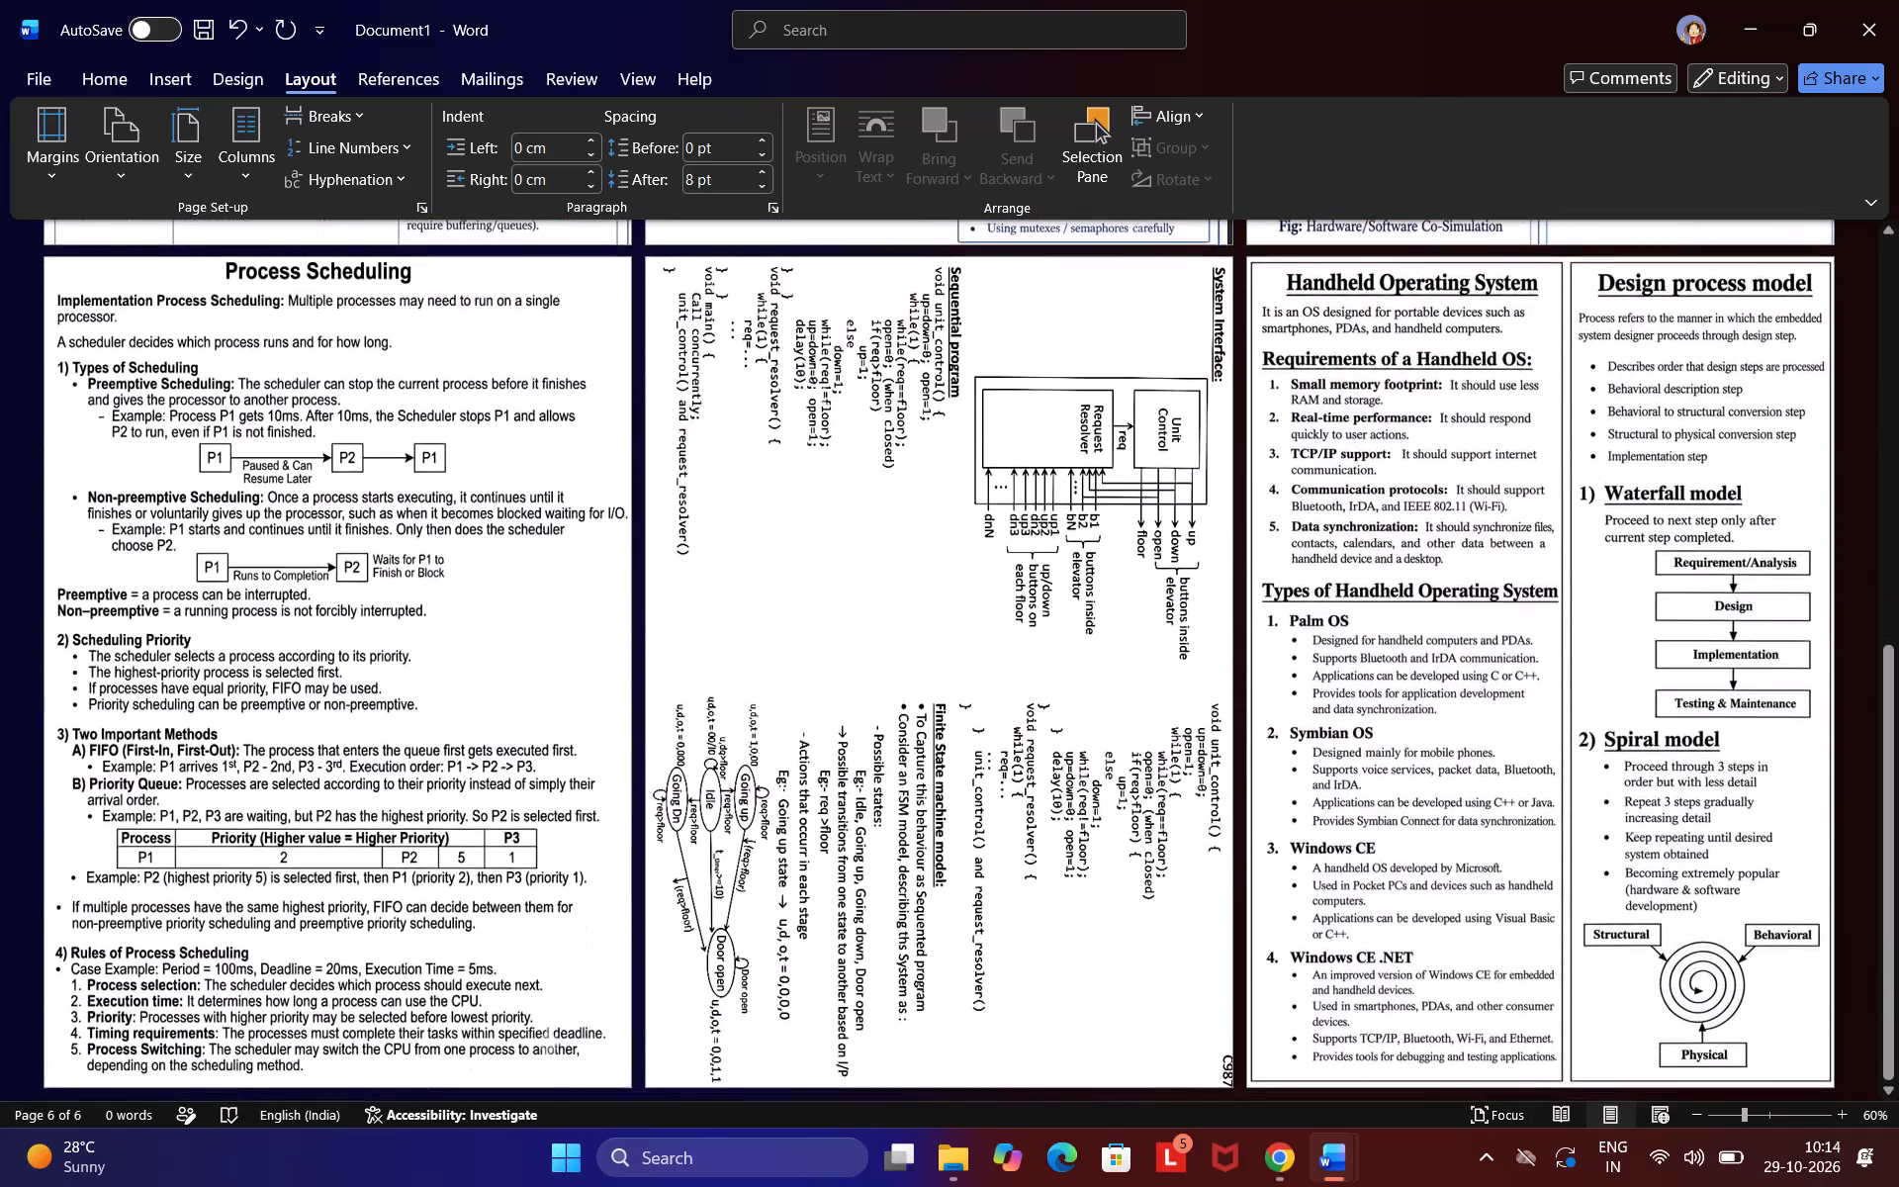
{"action": "scroll", "coordinate": [730, 1023], "scroll_direction": "down", "scroll_amount": 6}
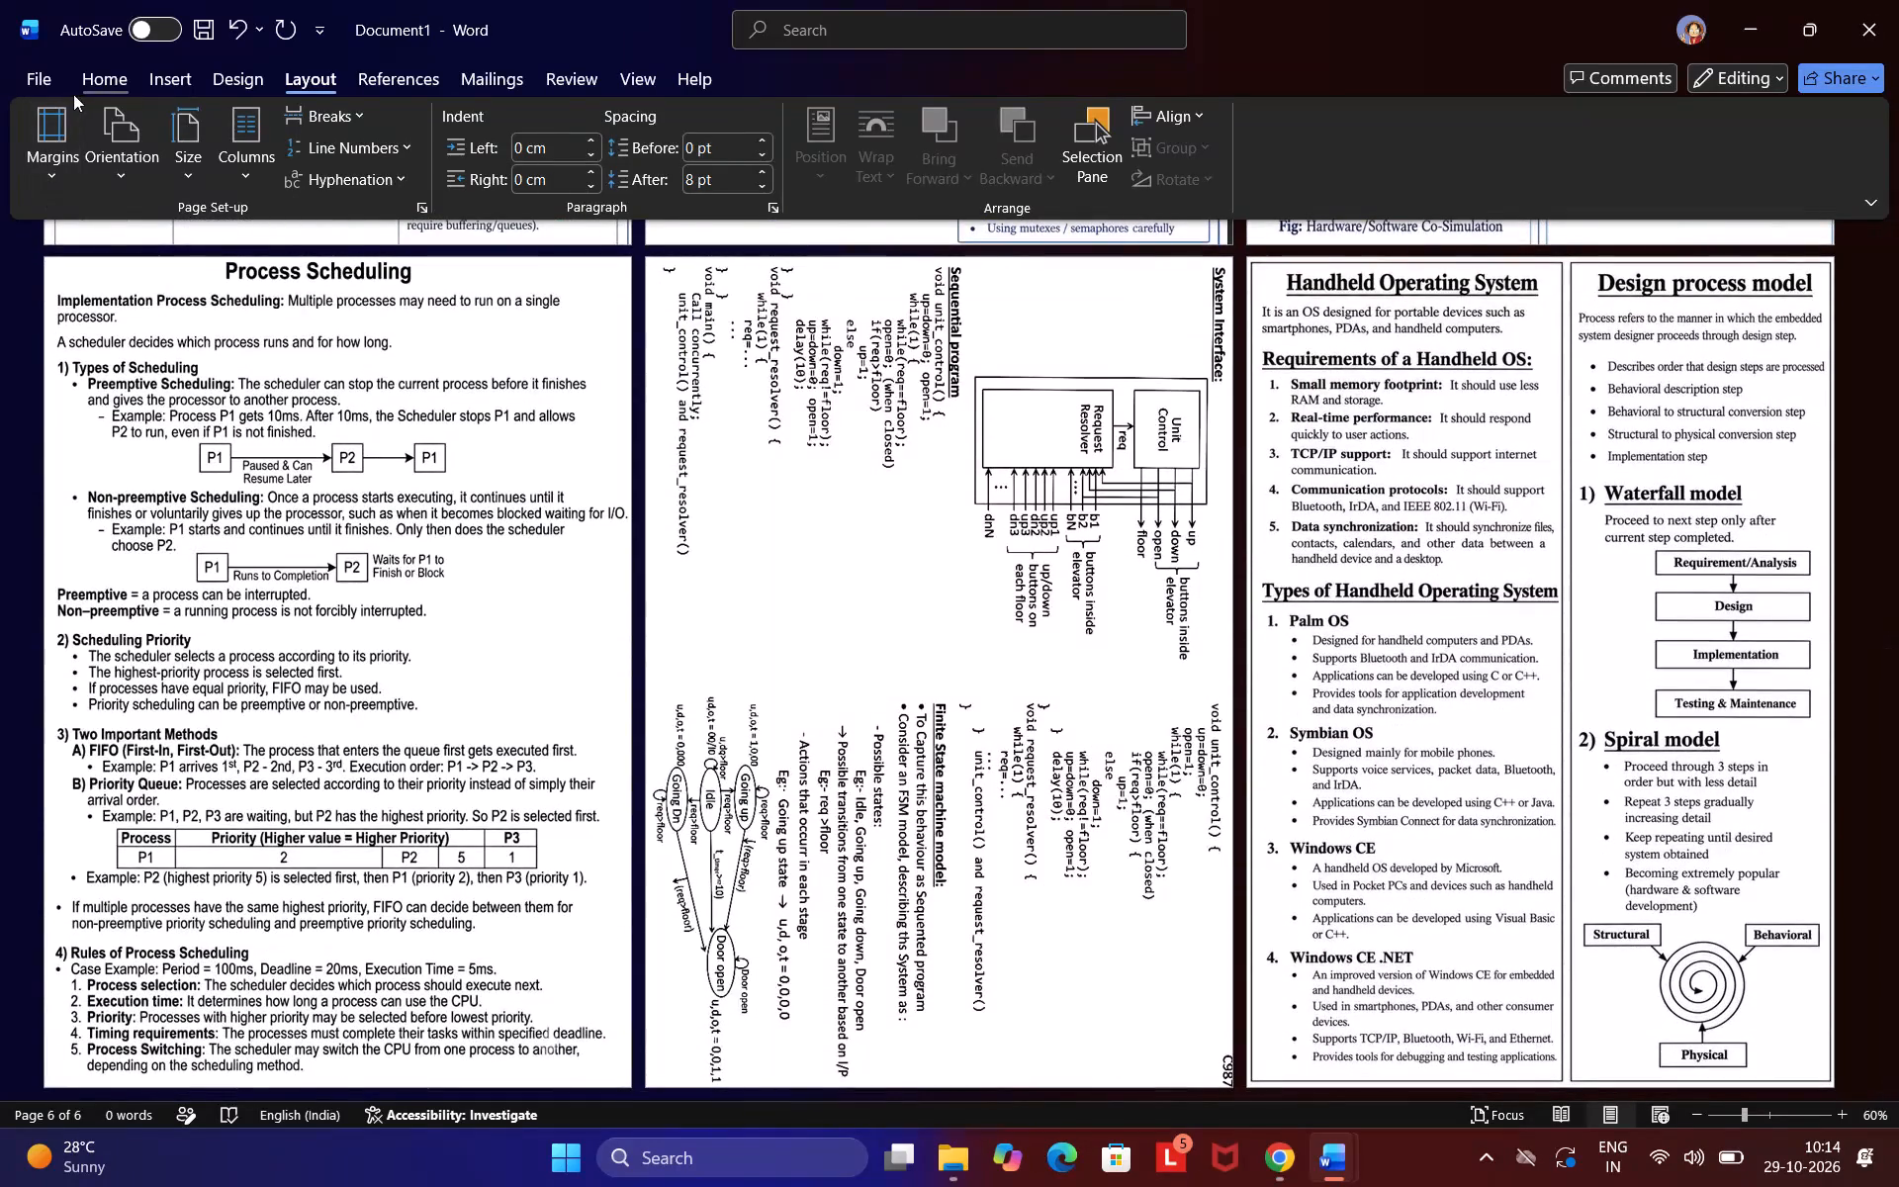
{"action": "left_click", "coordinate": [43, 93]}
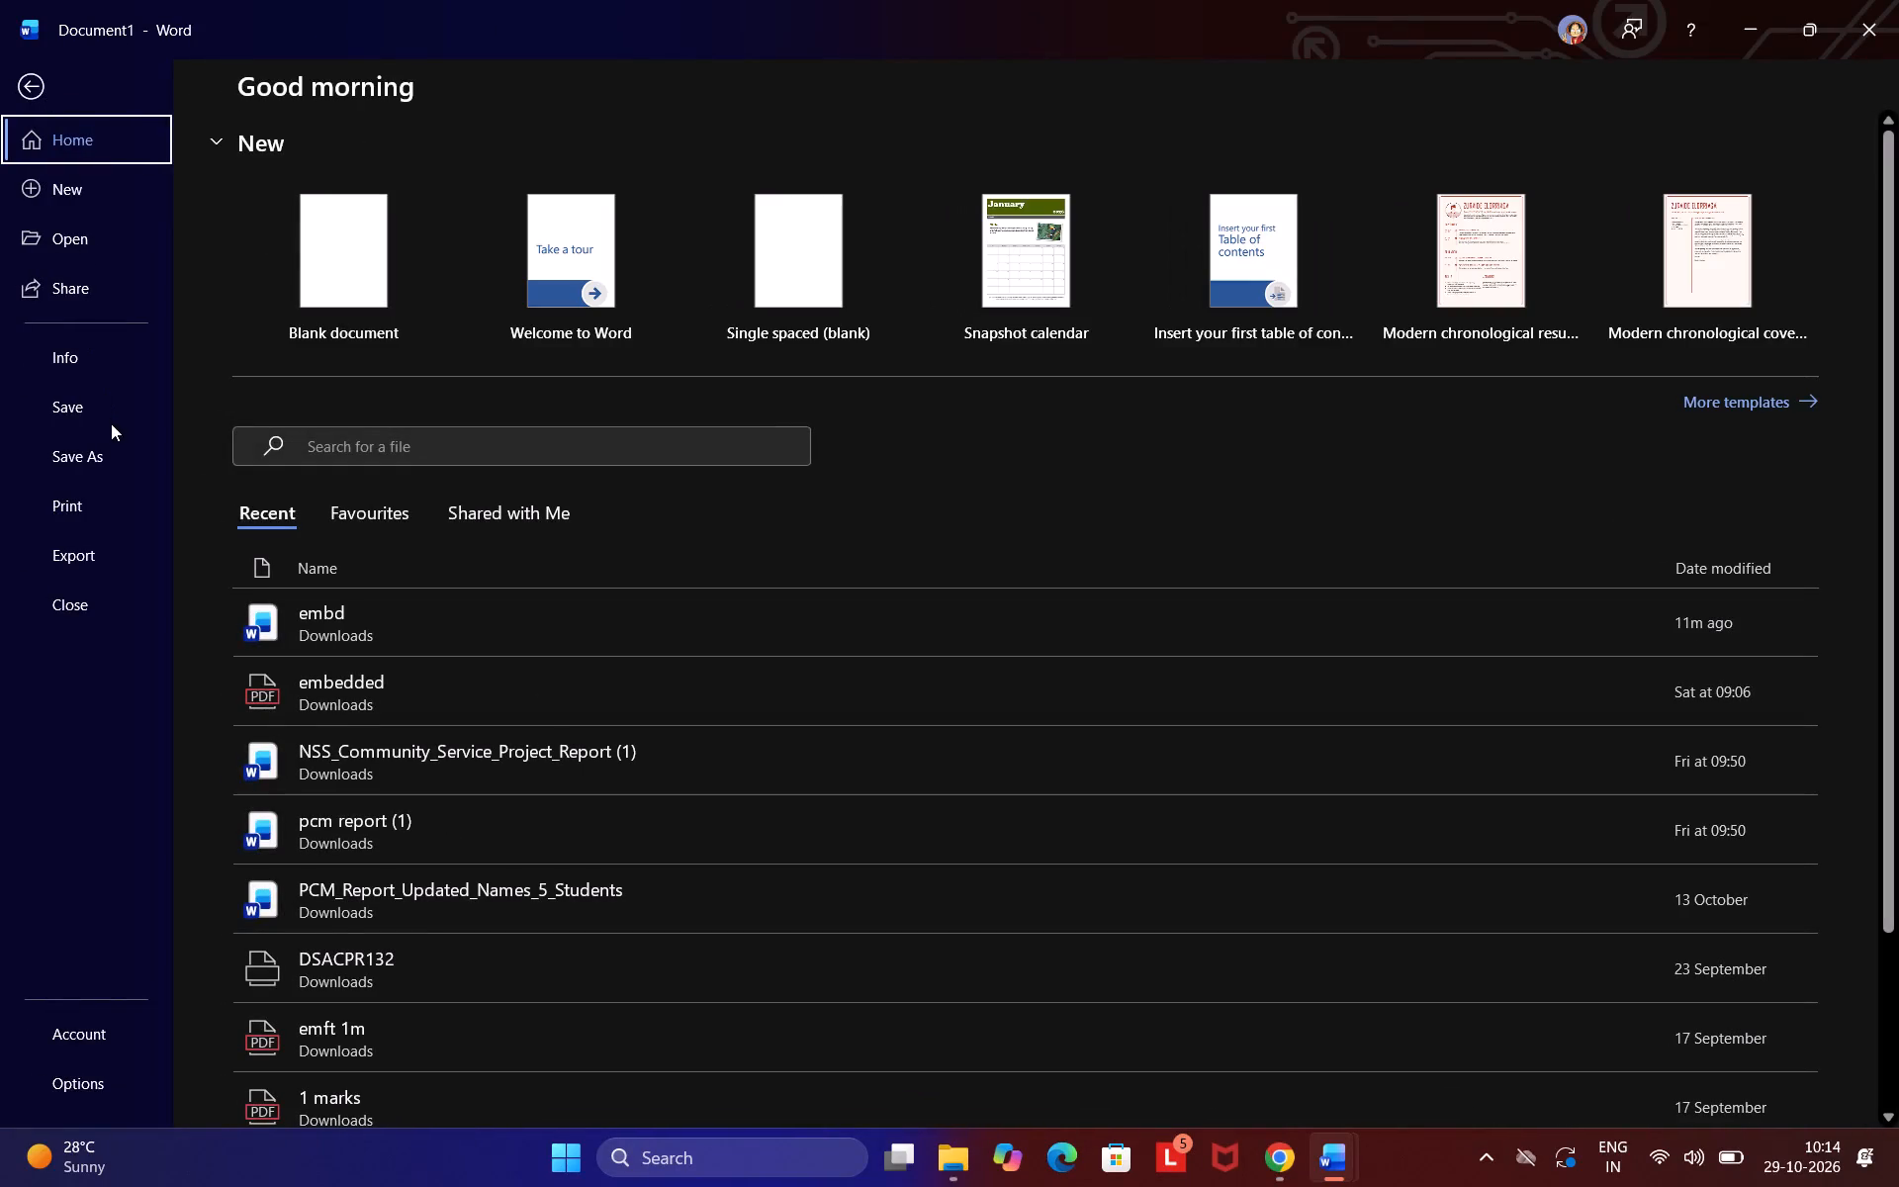
{"action": "left_click", "coordinate": [111, 446]}
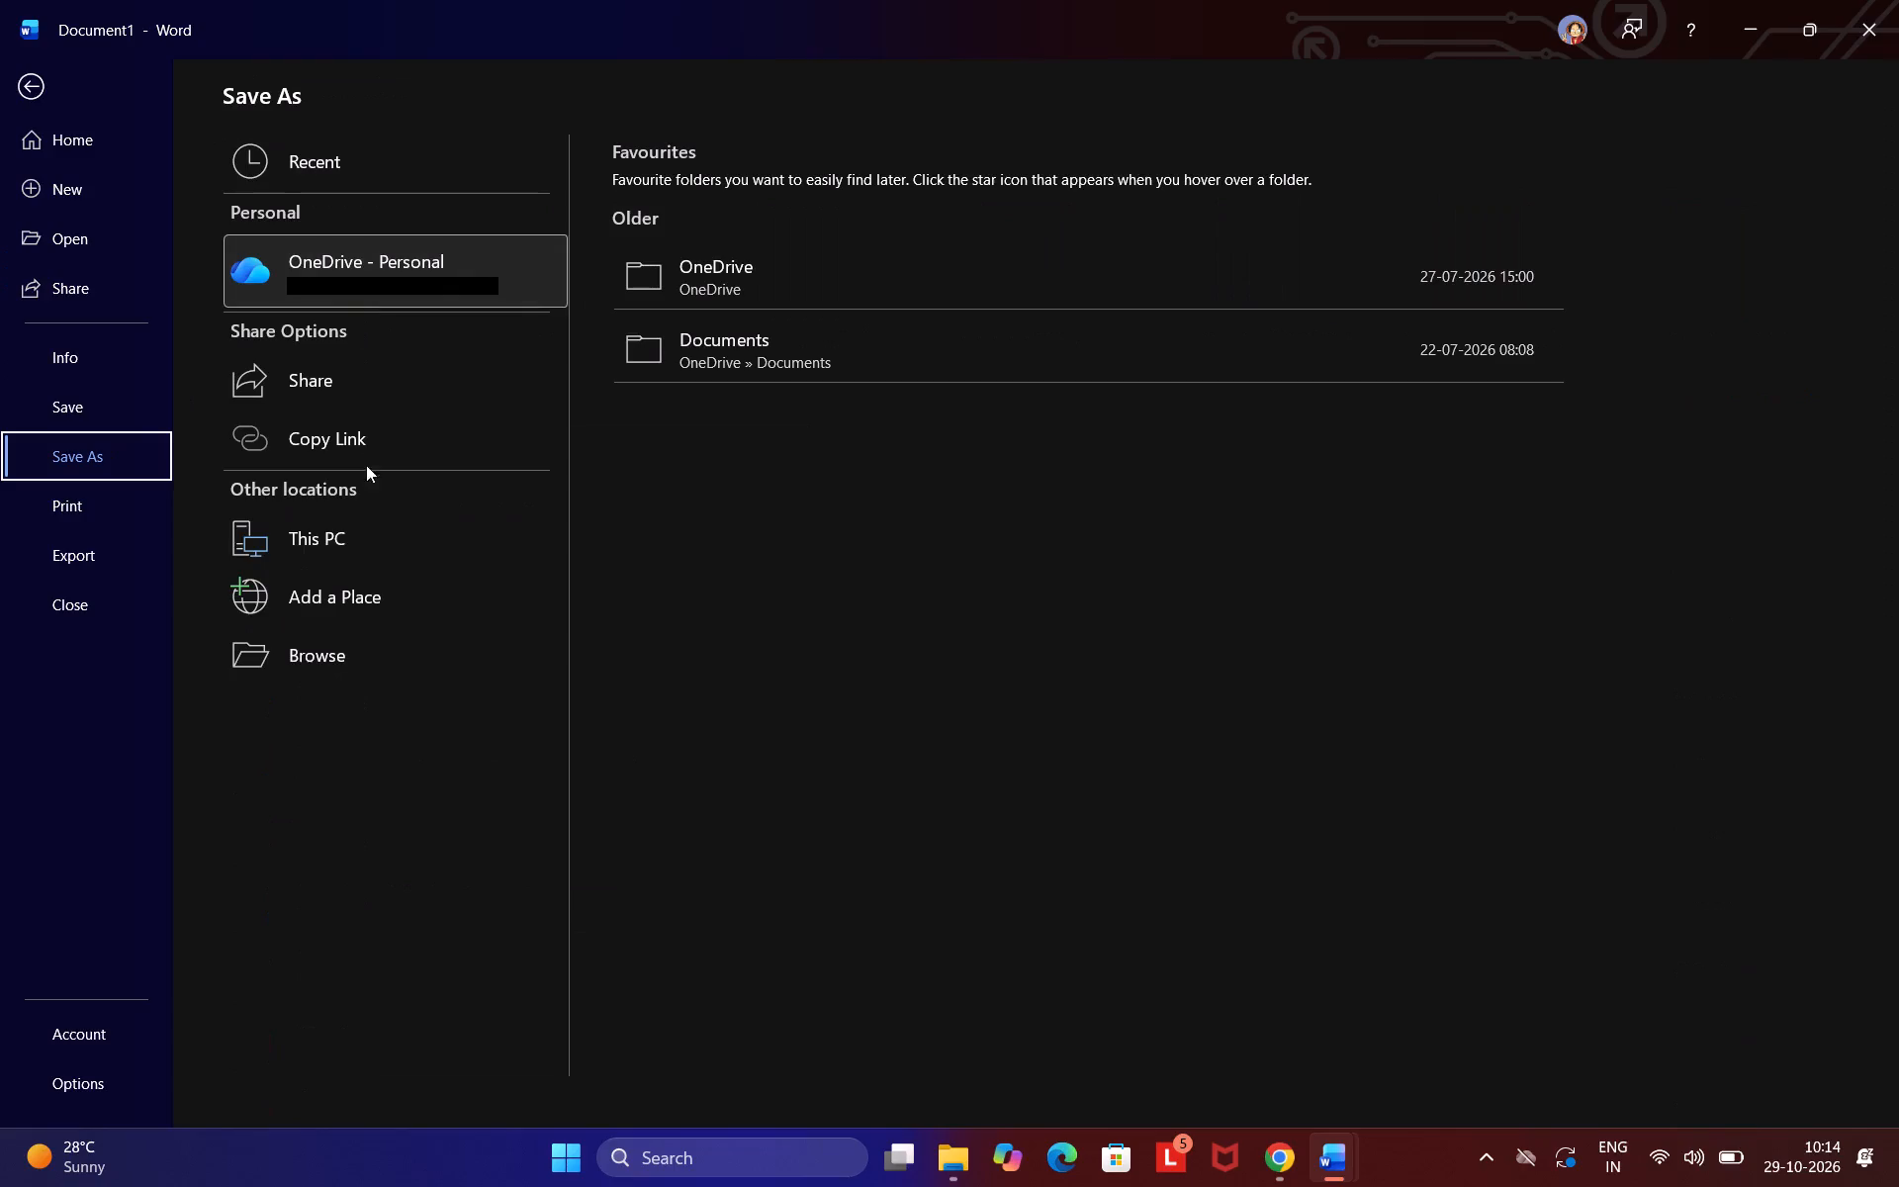
{"action": "double_click", "coordinate": [373, 527]}
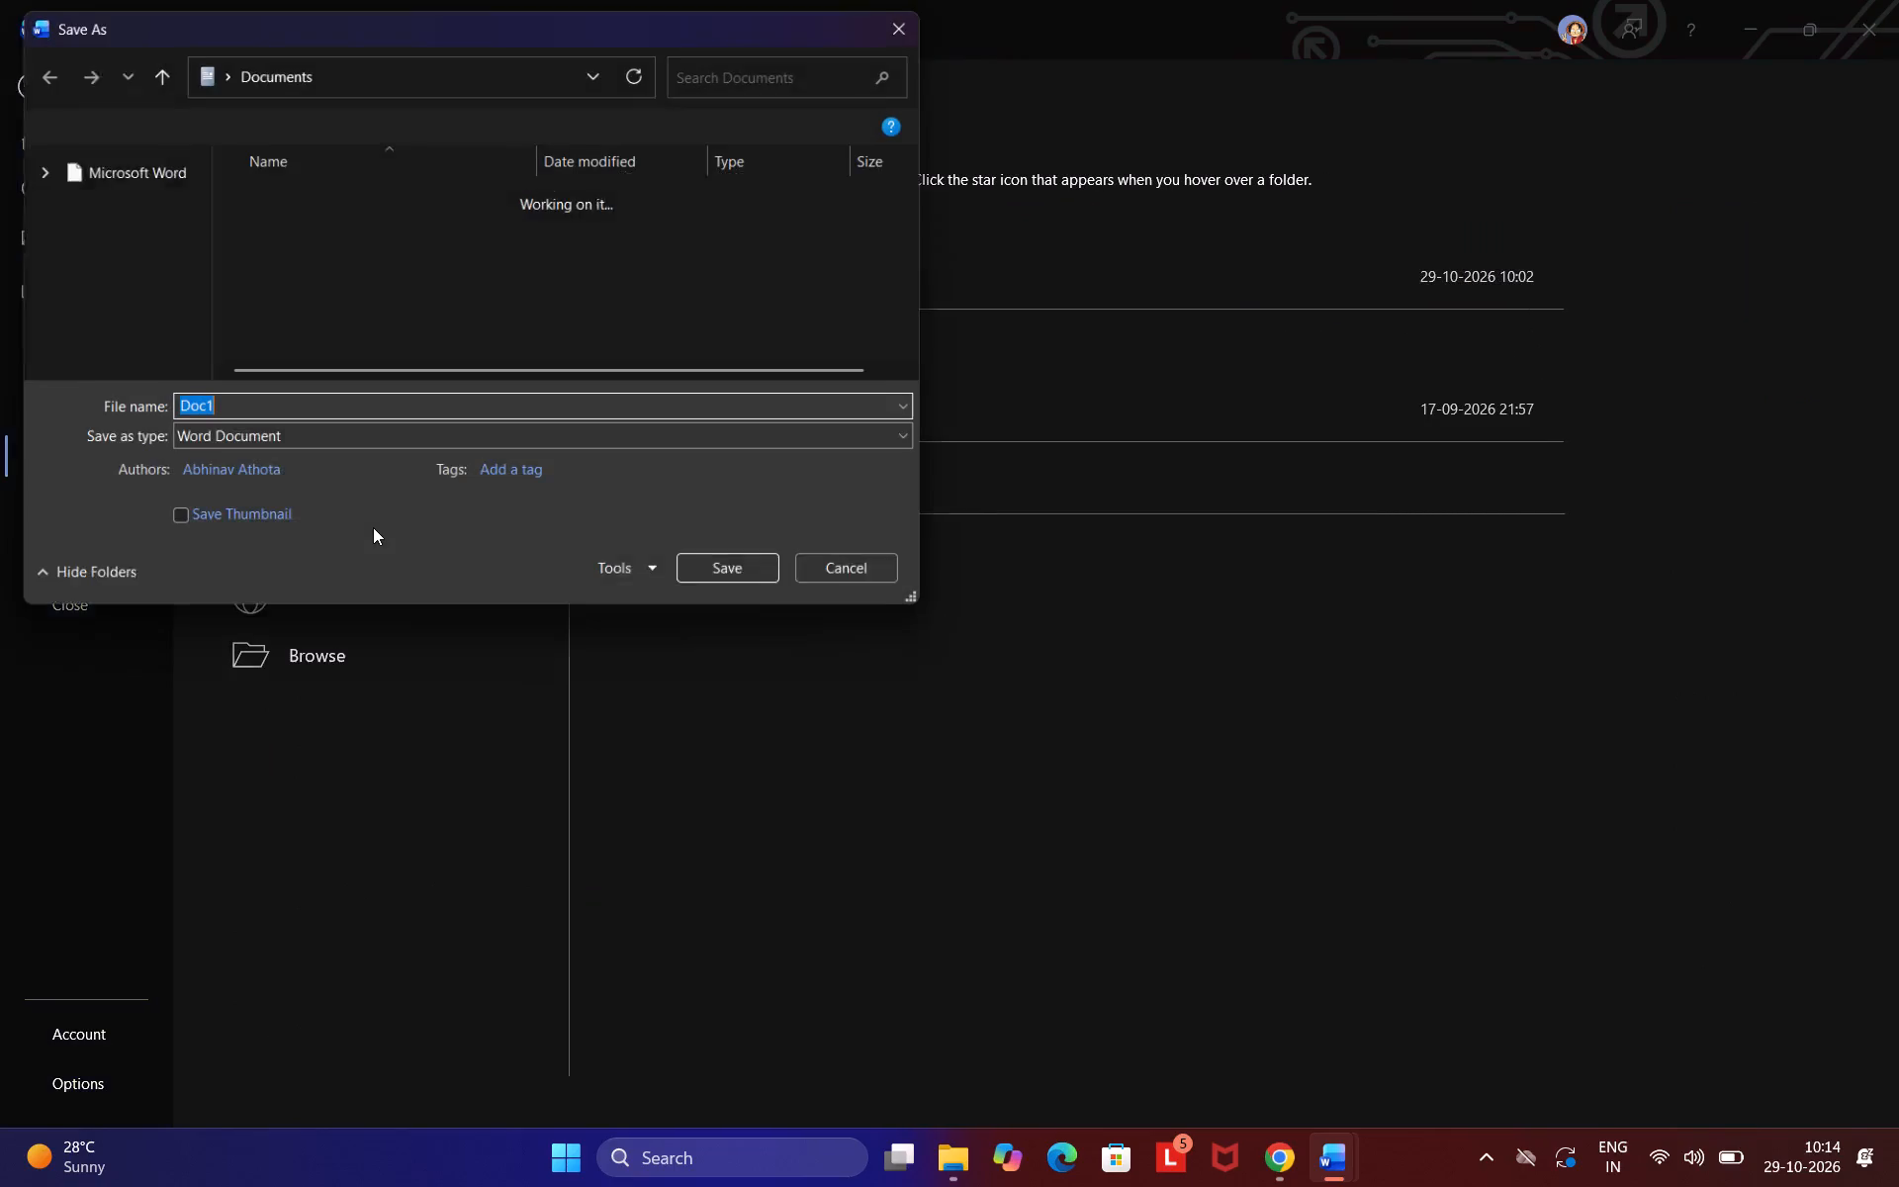
{"action": "left_click", "coordinate": [368, 444]}
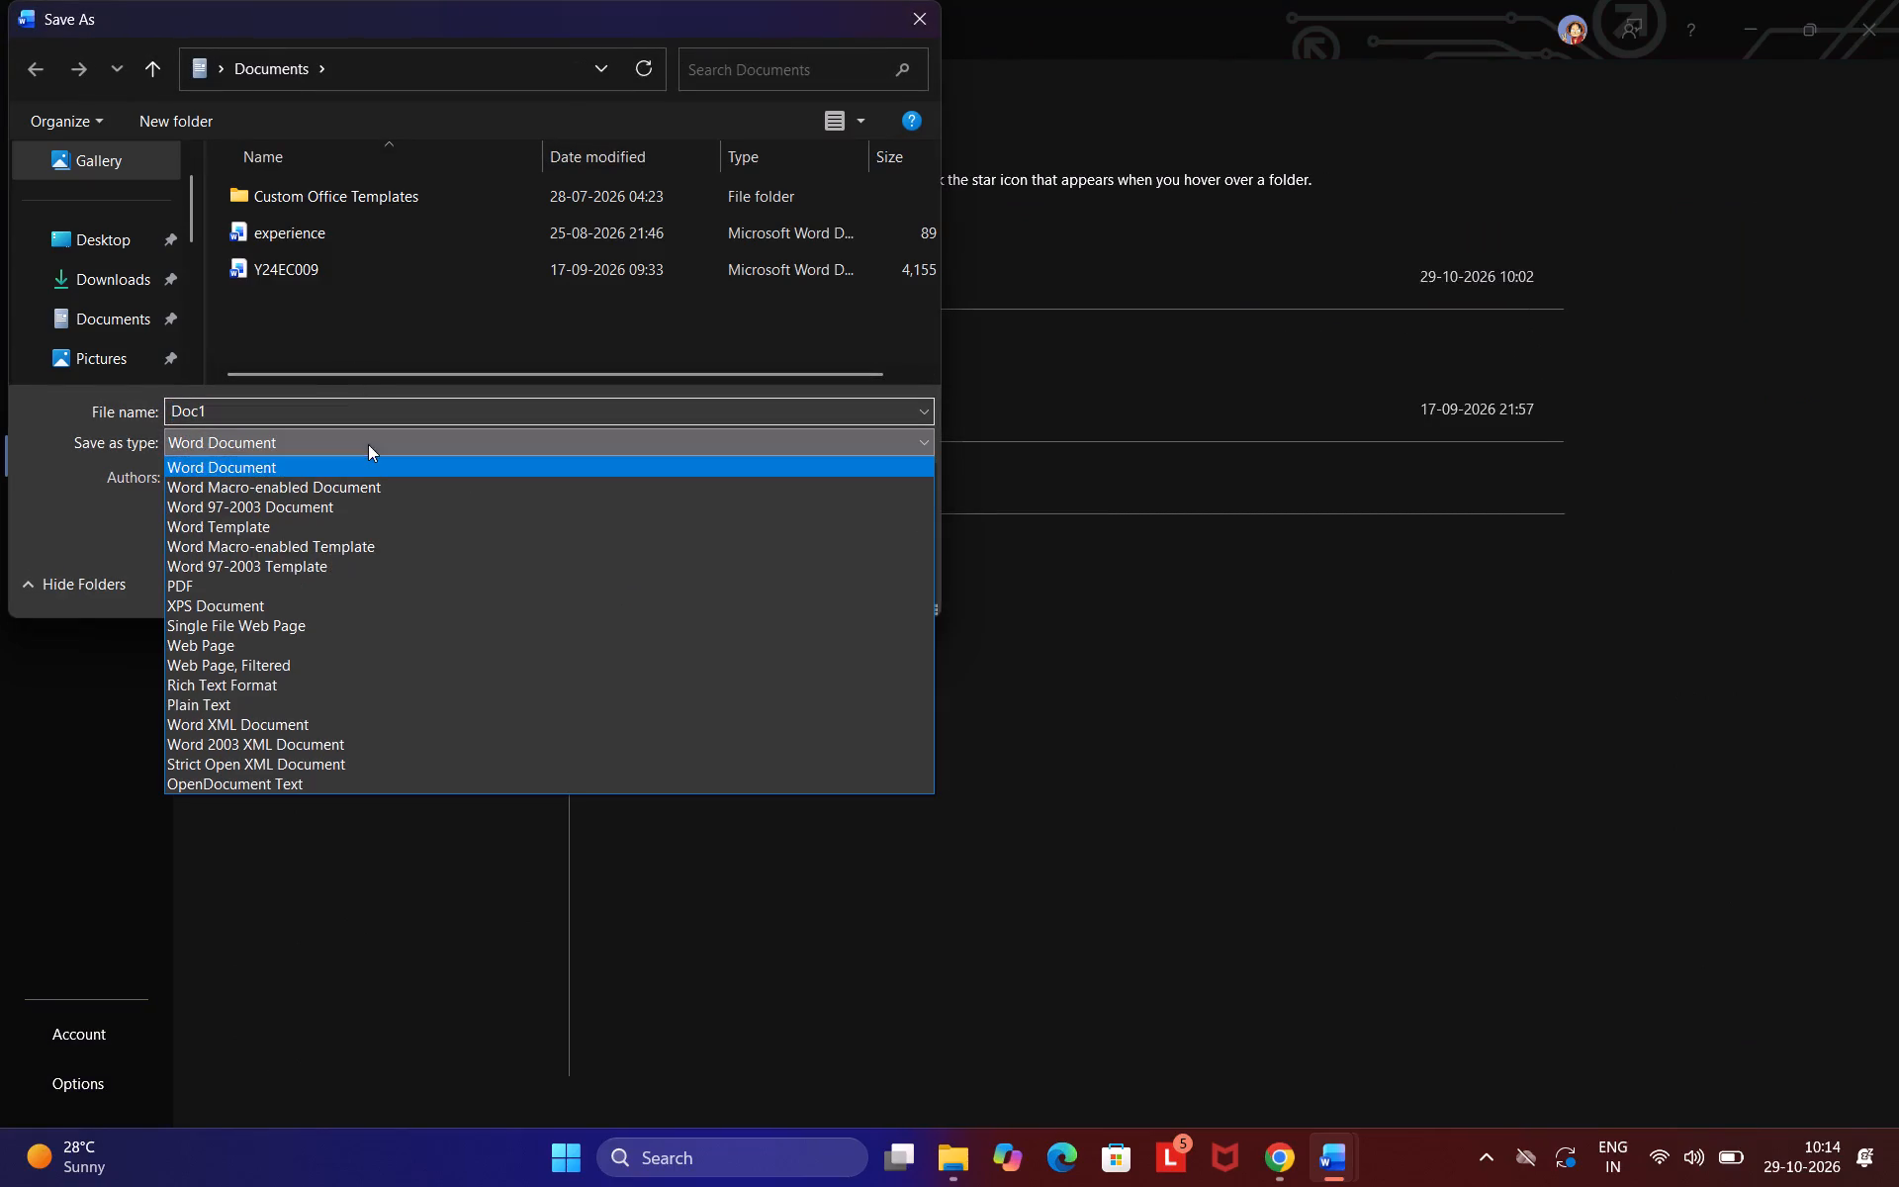
{"action": "left_click", "coordinate": [350, 581]}
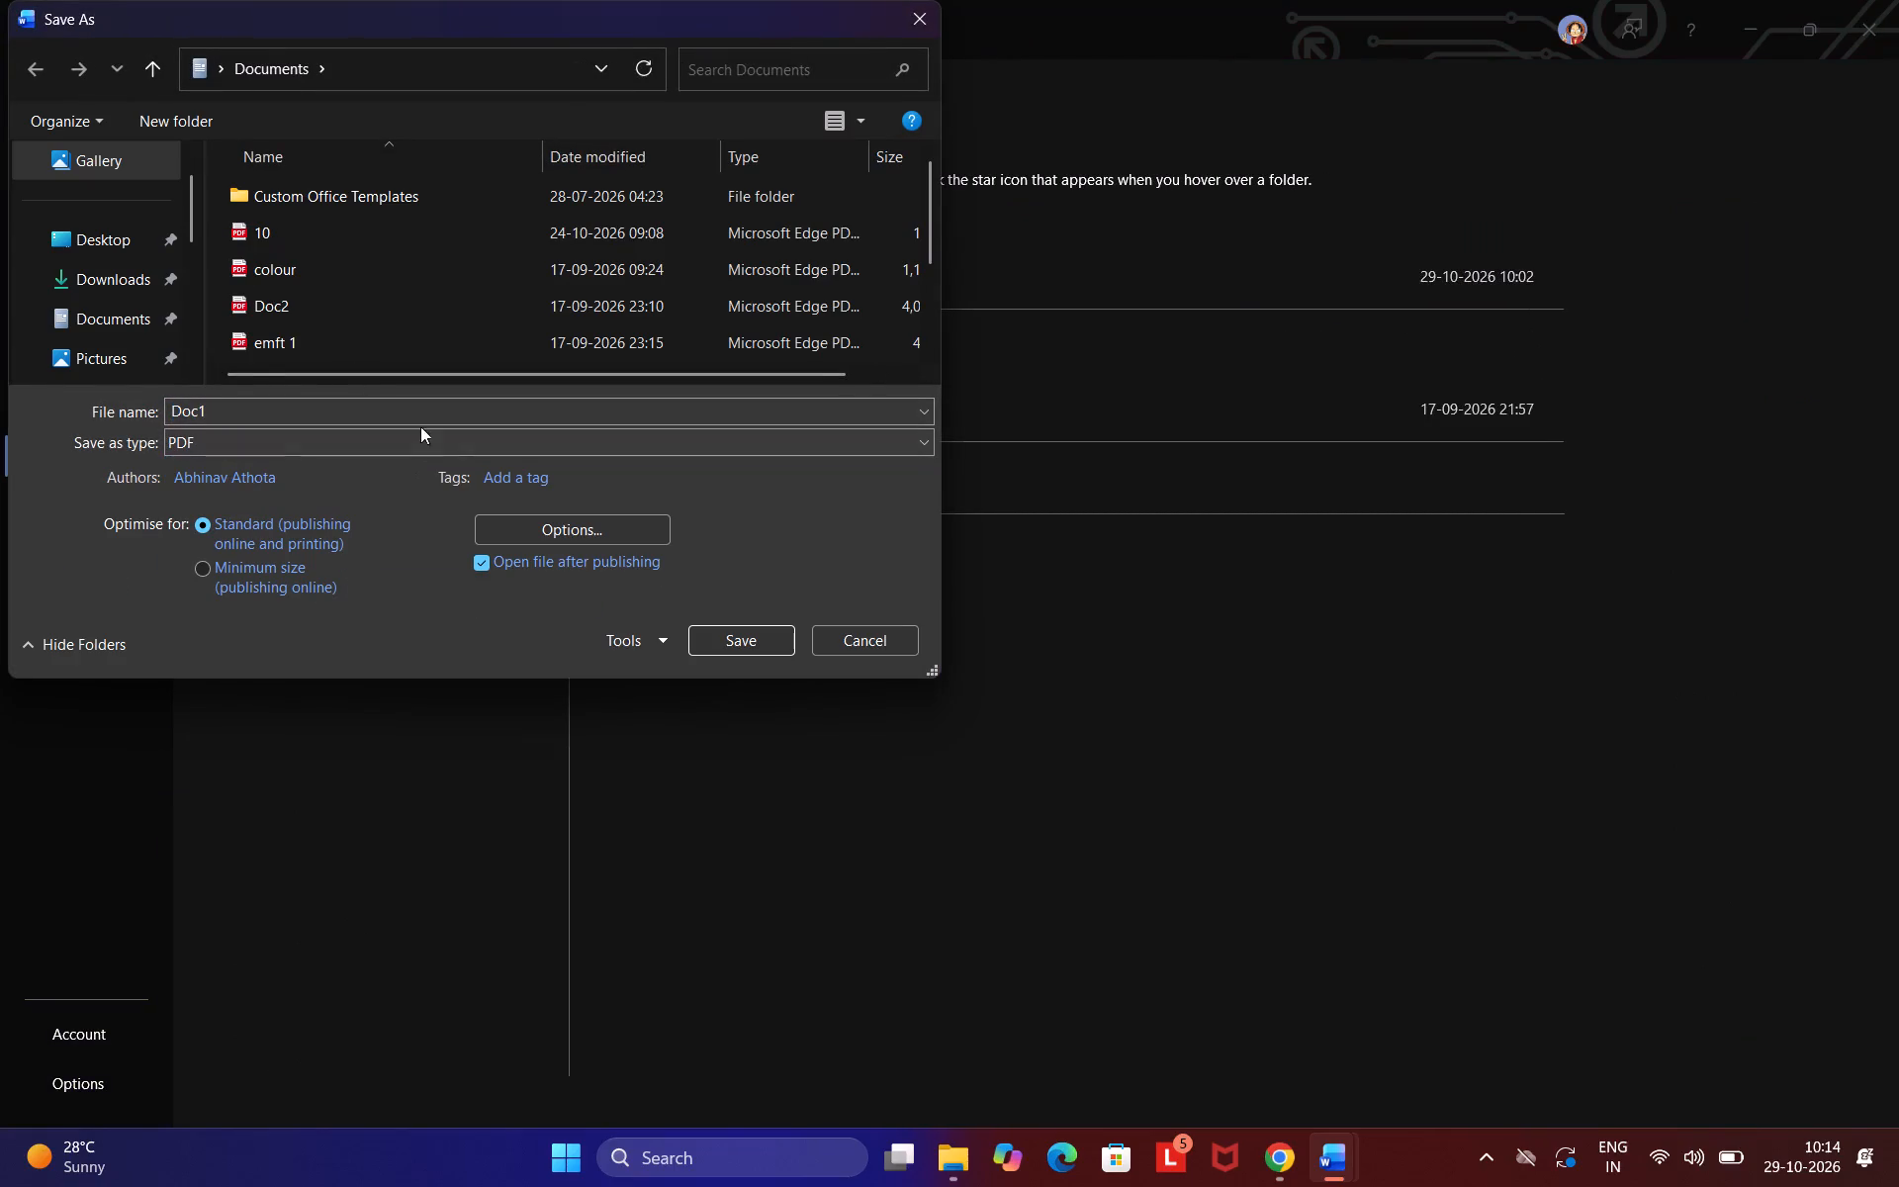
{"action": "left_click", "coordinate": [428, 408]}
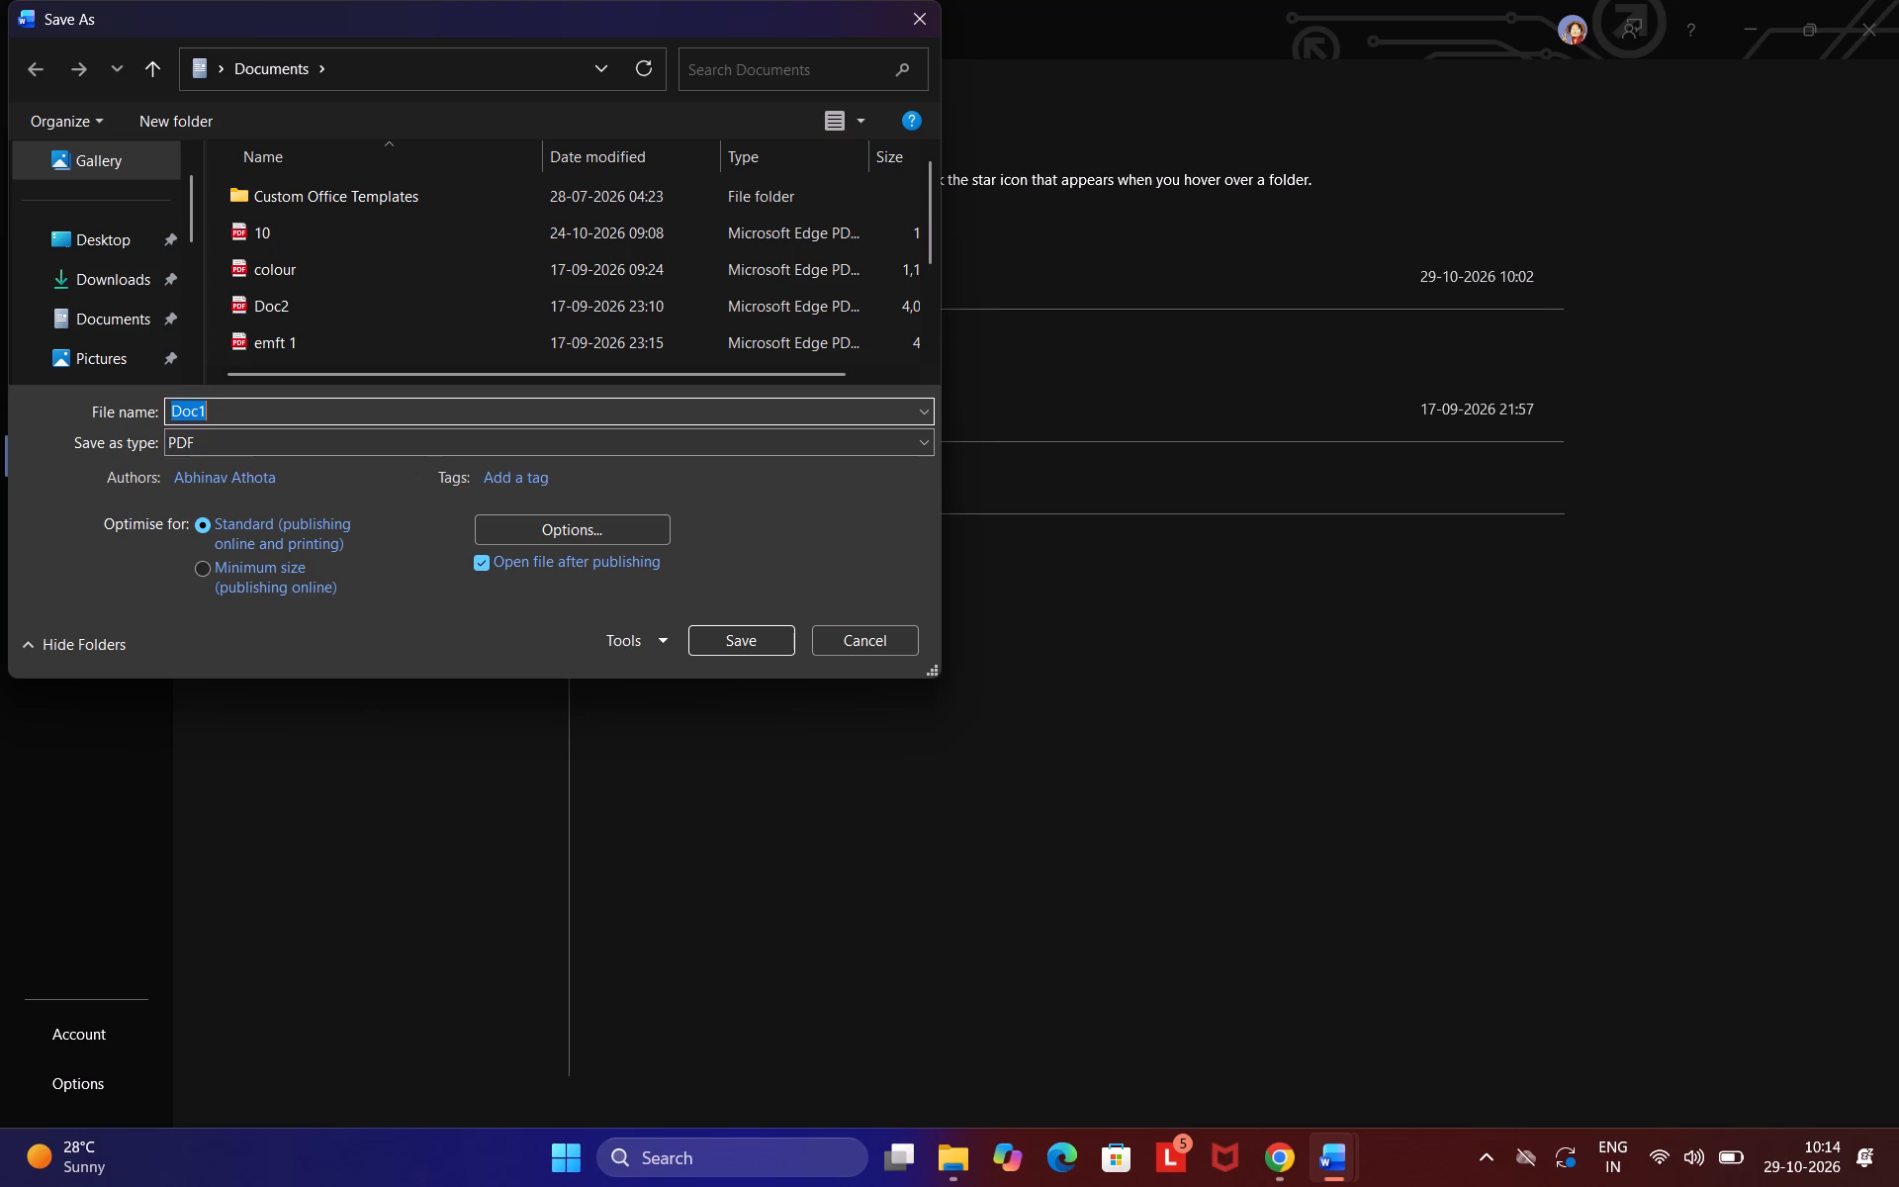
{"action": "type", "text": "embd"}
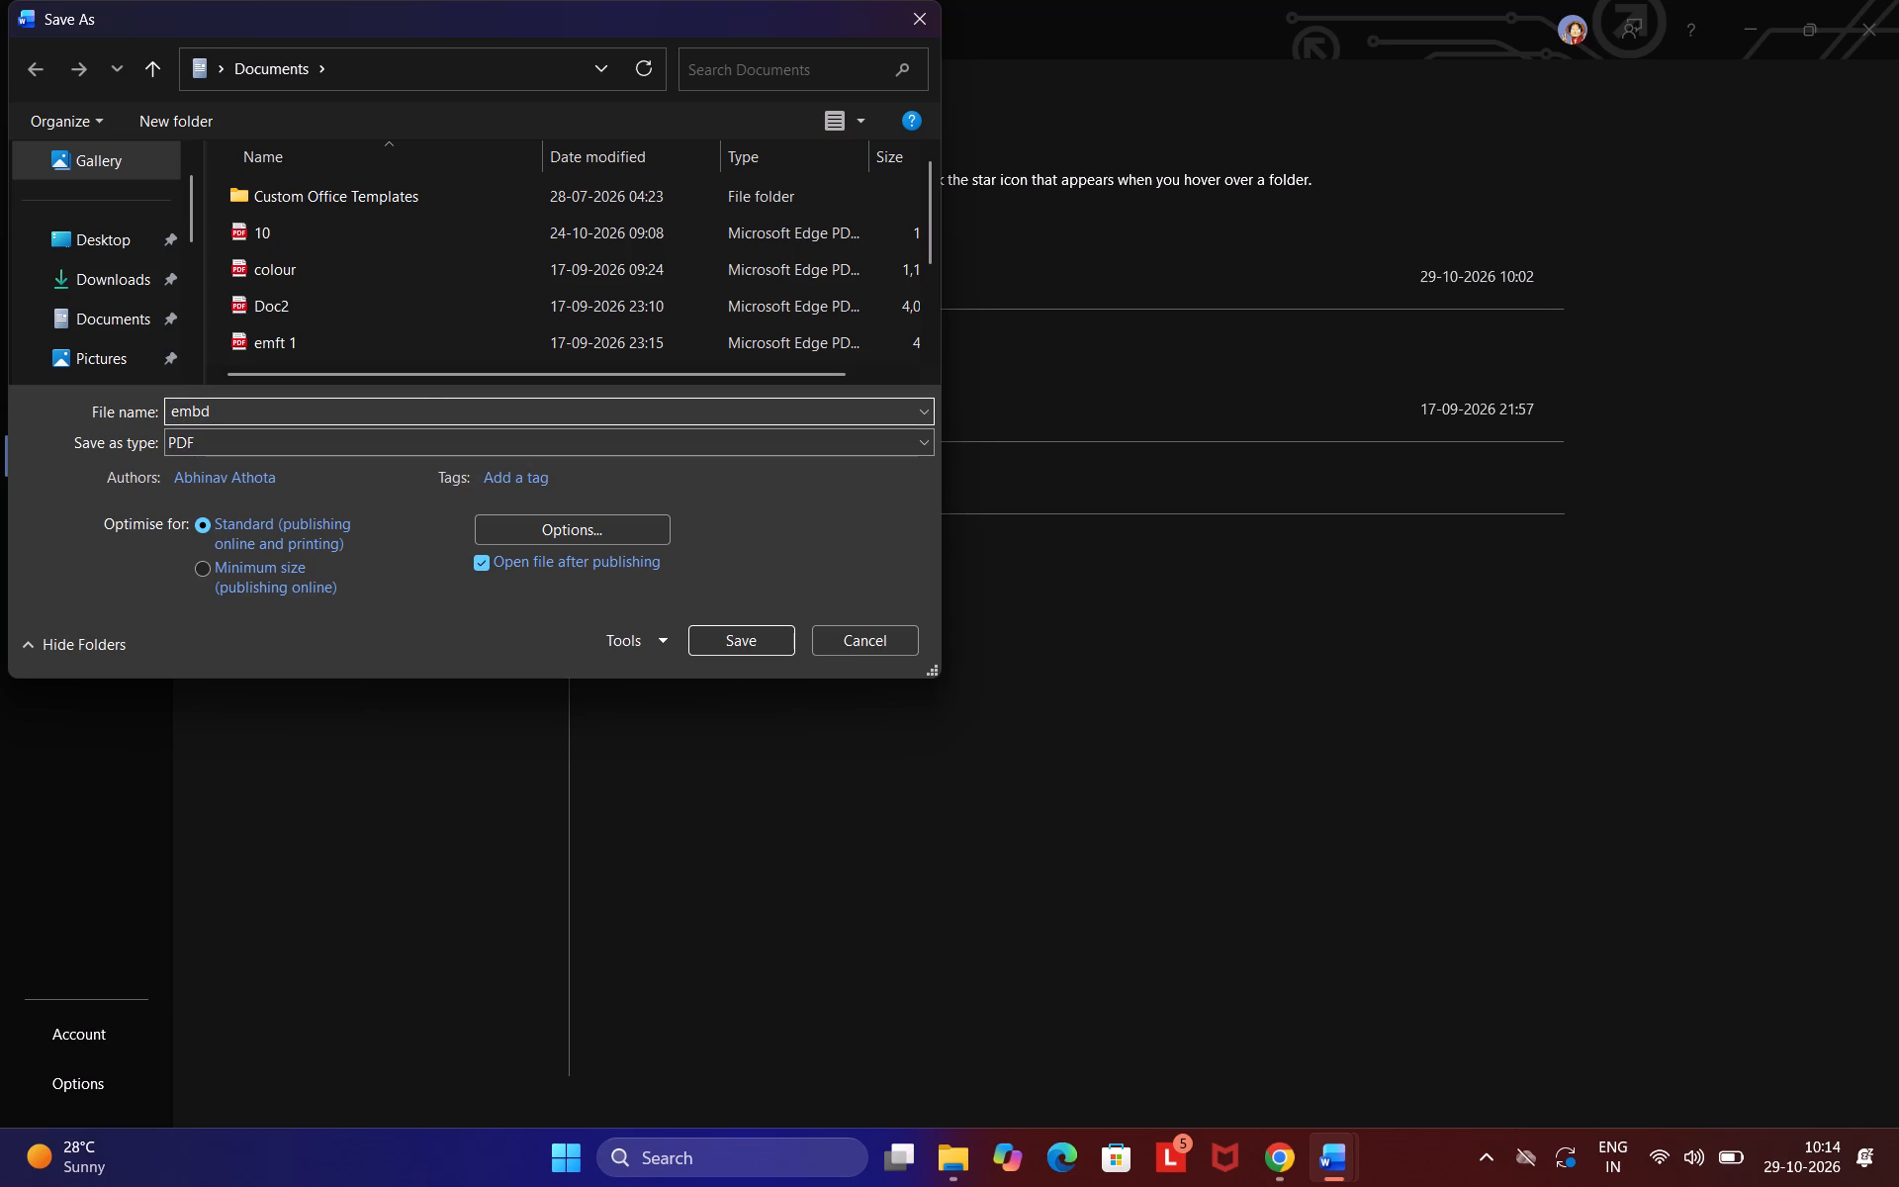
{"action": "double_click", "coordinate": [158, 292]}
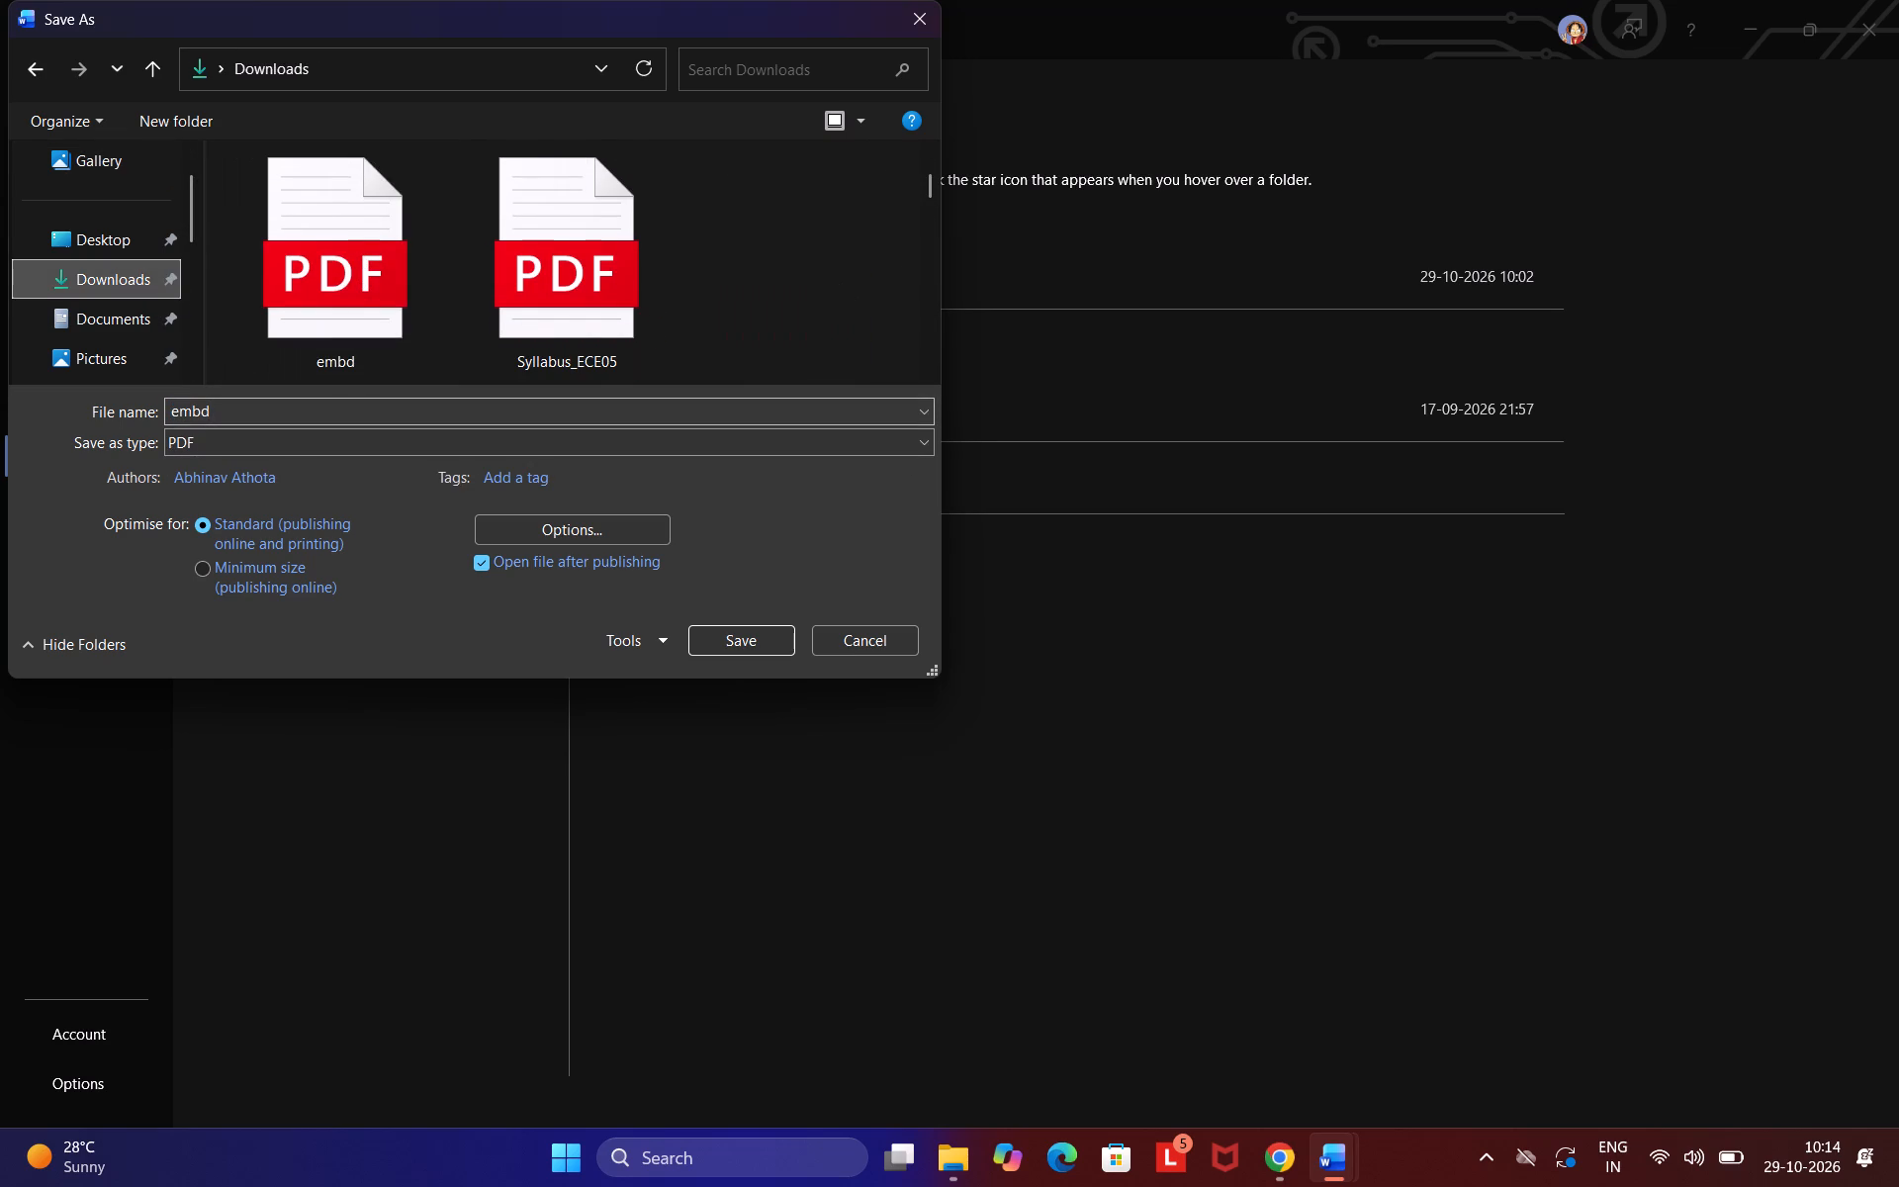
{"action": "left_click", "coordinate": [754, 652]}
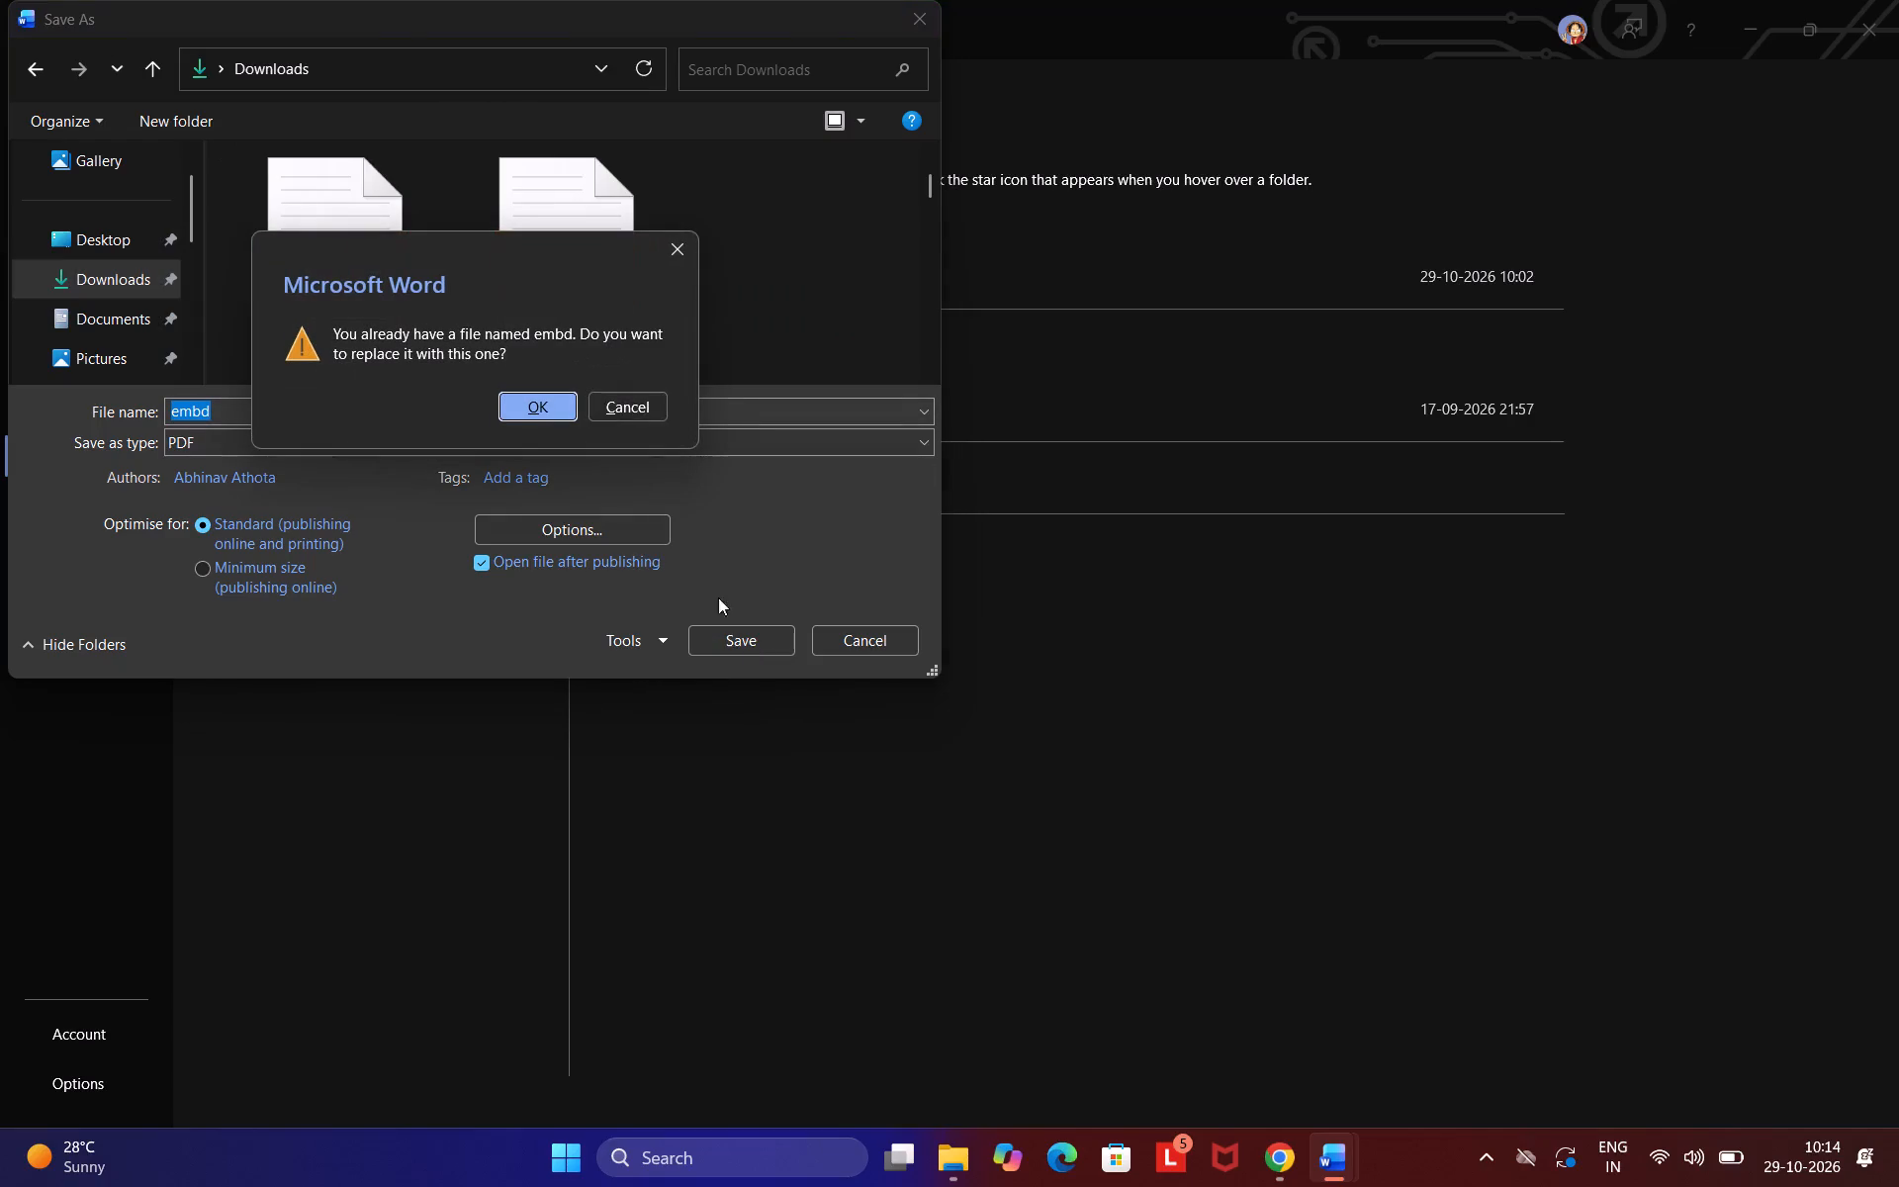
{"action": "left_click", "coordinate": [550, 404]}
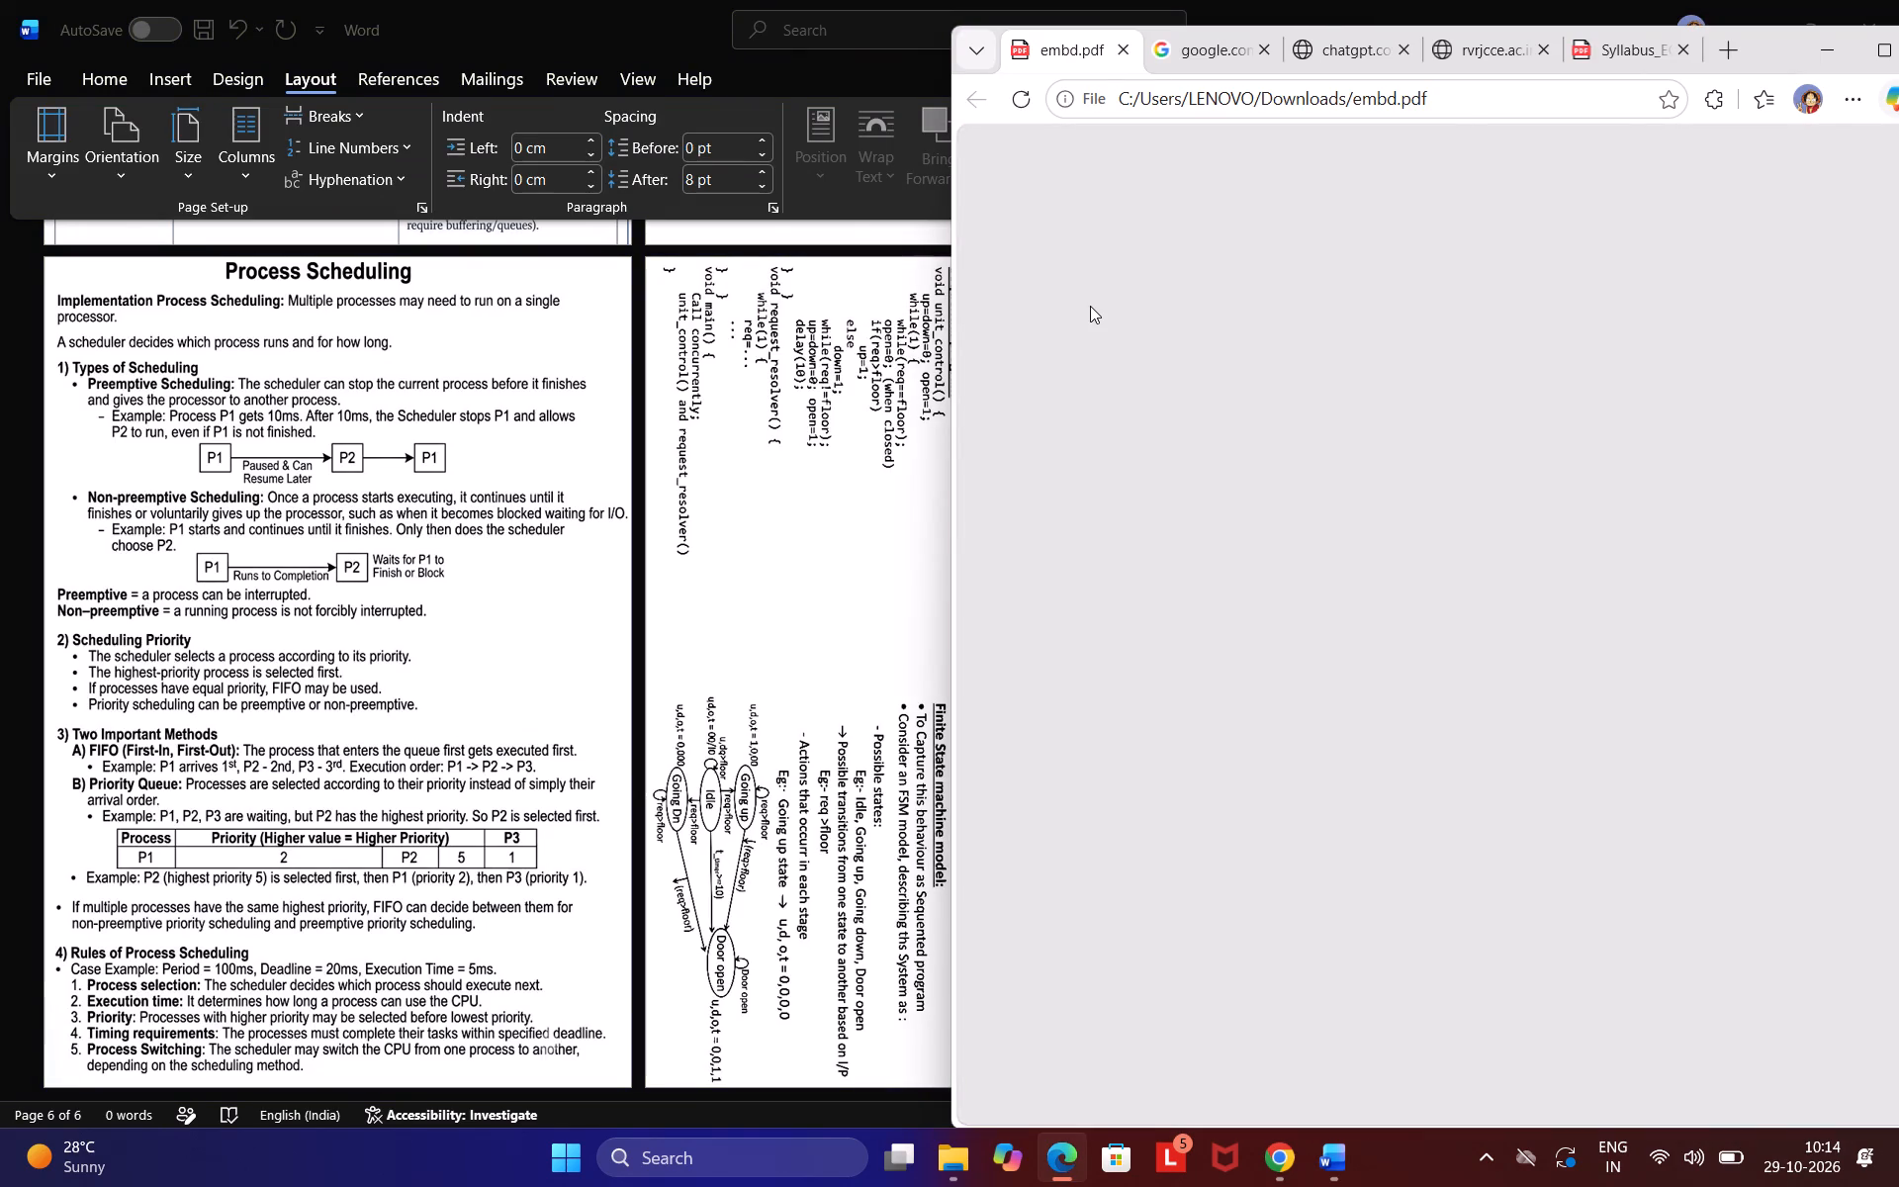
{"action": "scroll", "coordinate": [1090, 306], "scroll_direction": "down", "scroll_amount": 19}
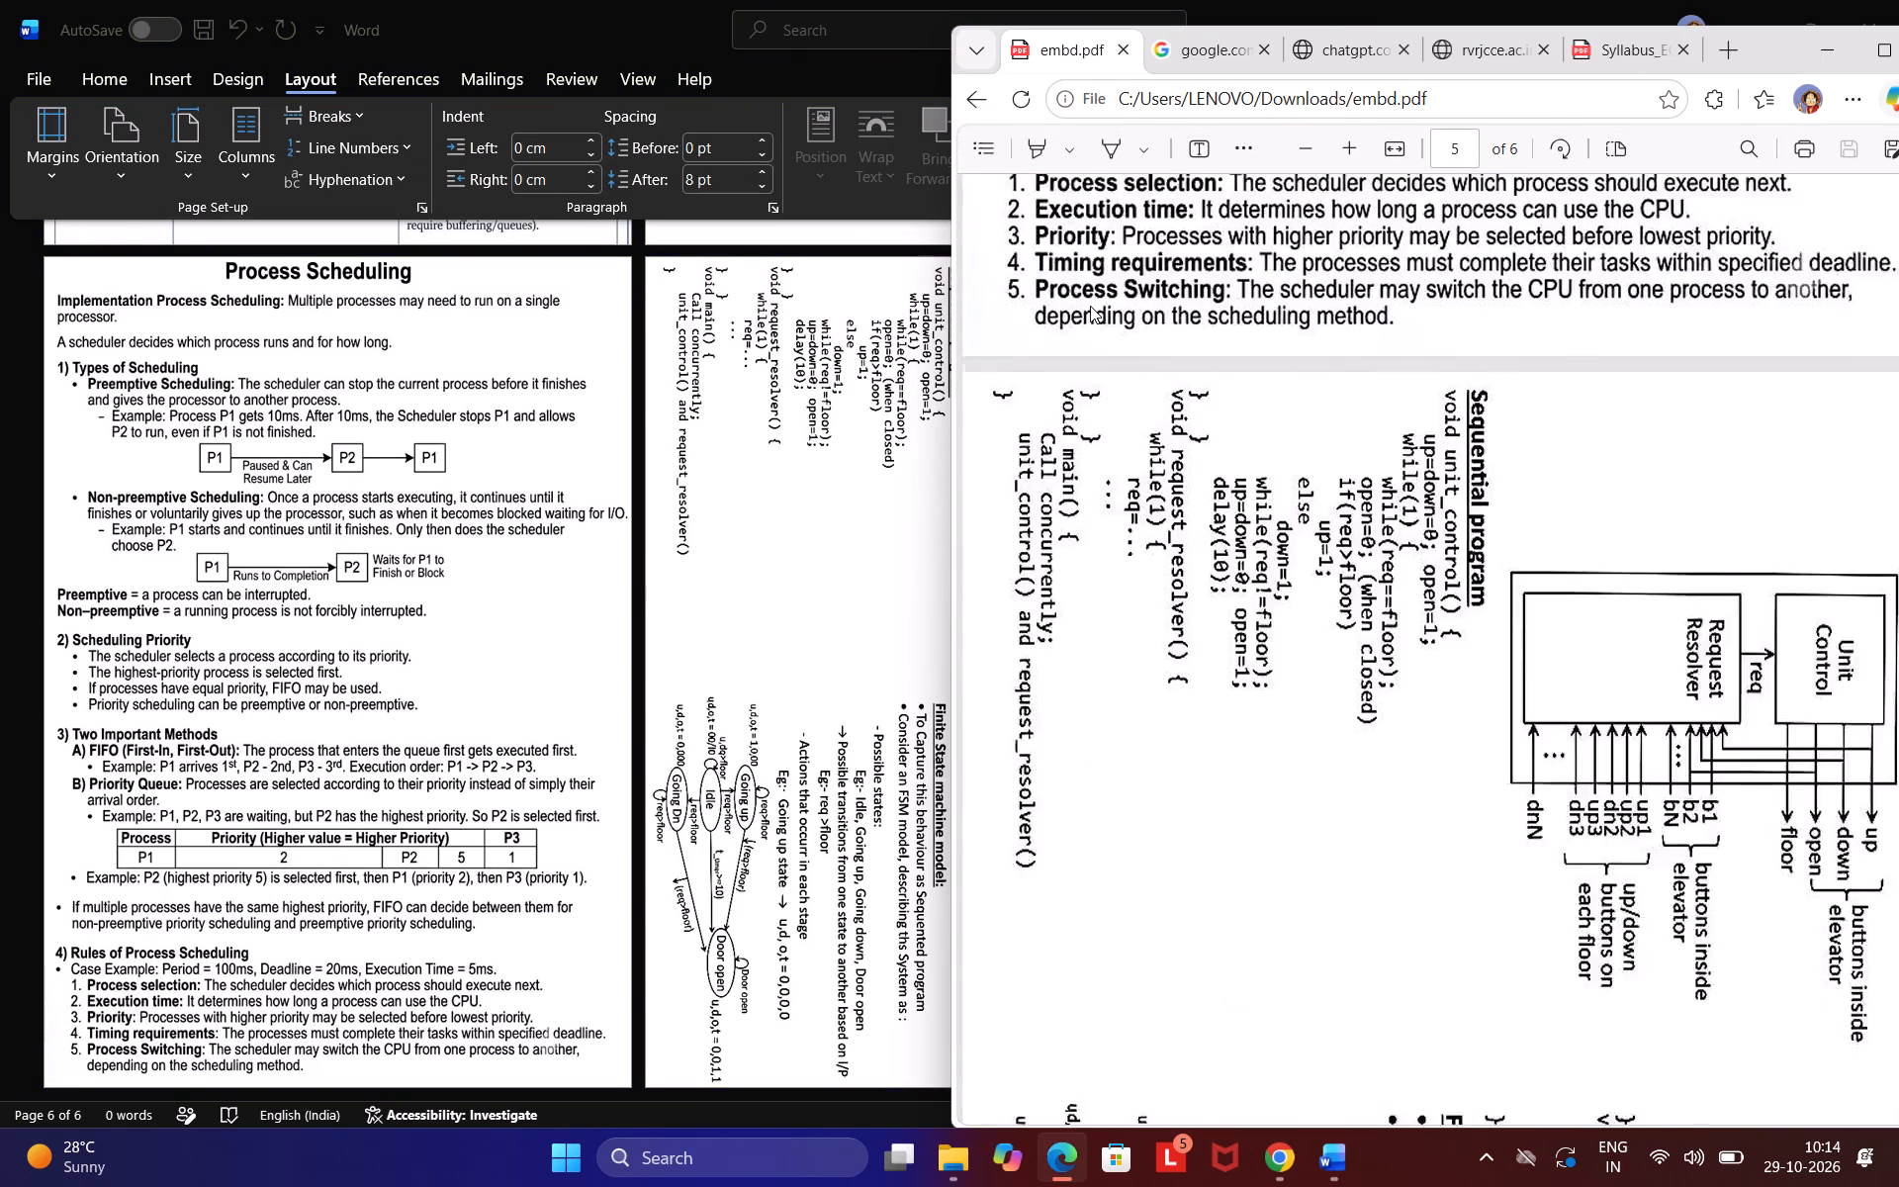
{"action": "scroll", "coordinate": [1090, 306], "scroll_direction": "down", "scroll_amount": 10}
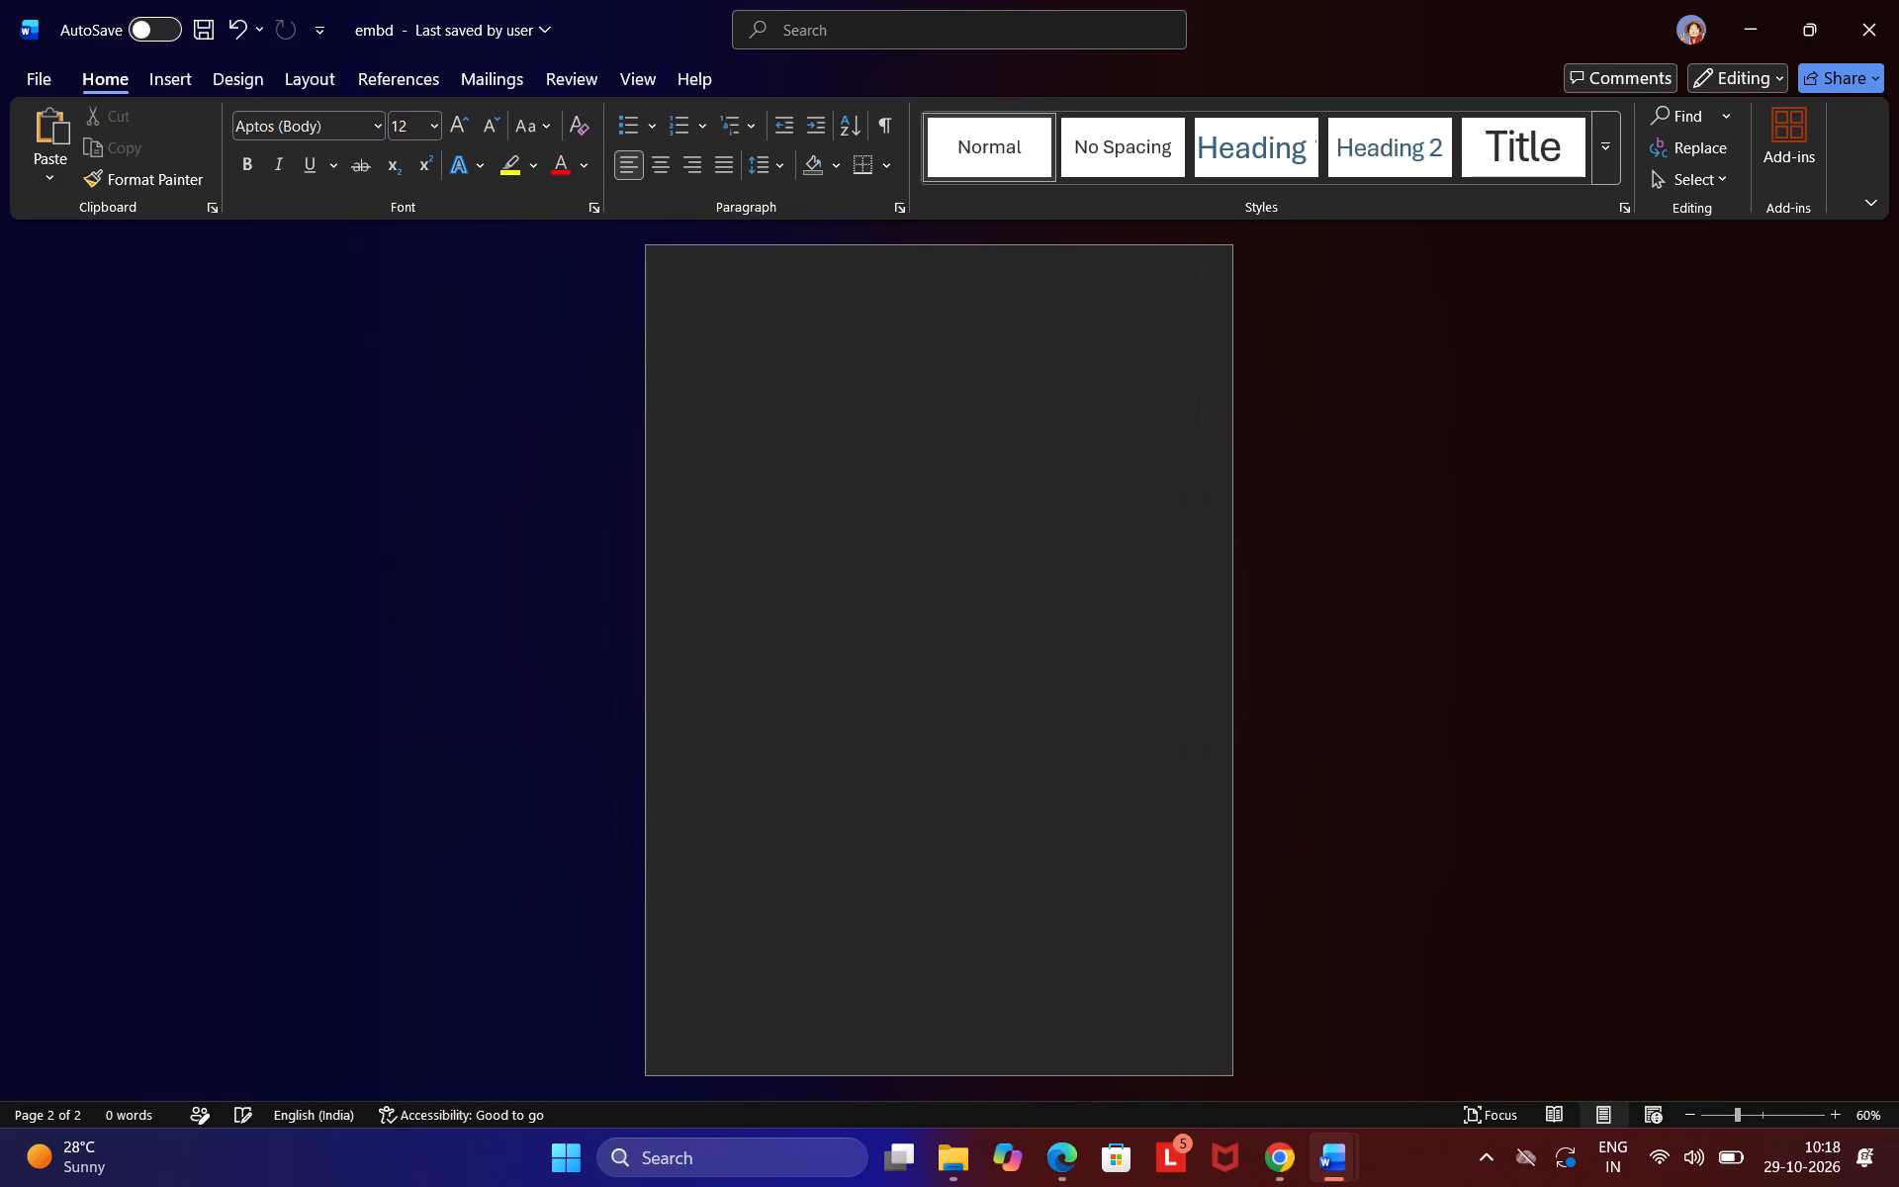
{"action": "key", "text": "ctrl+v"}
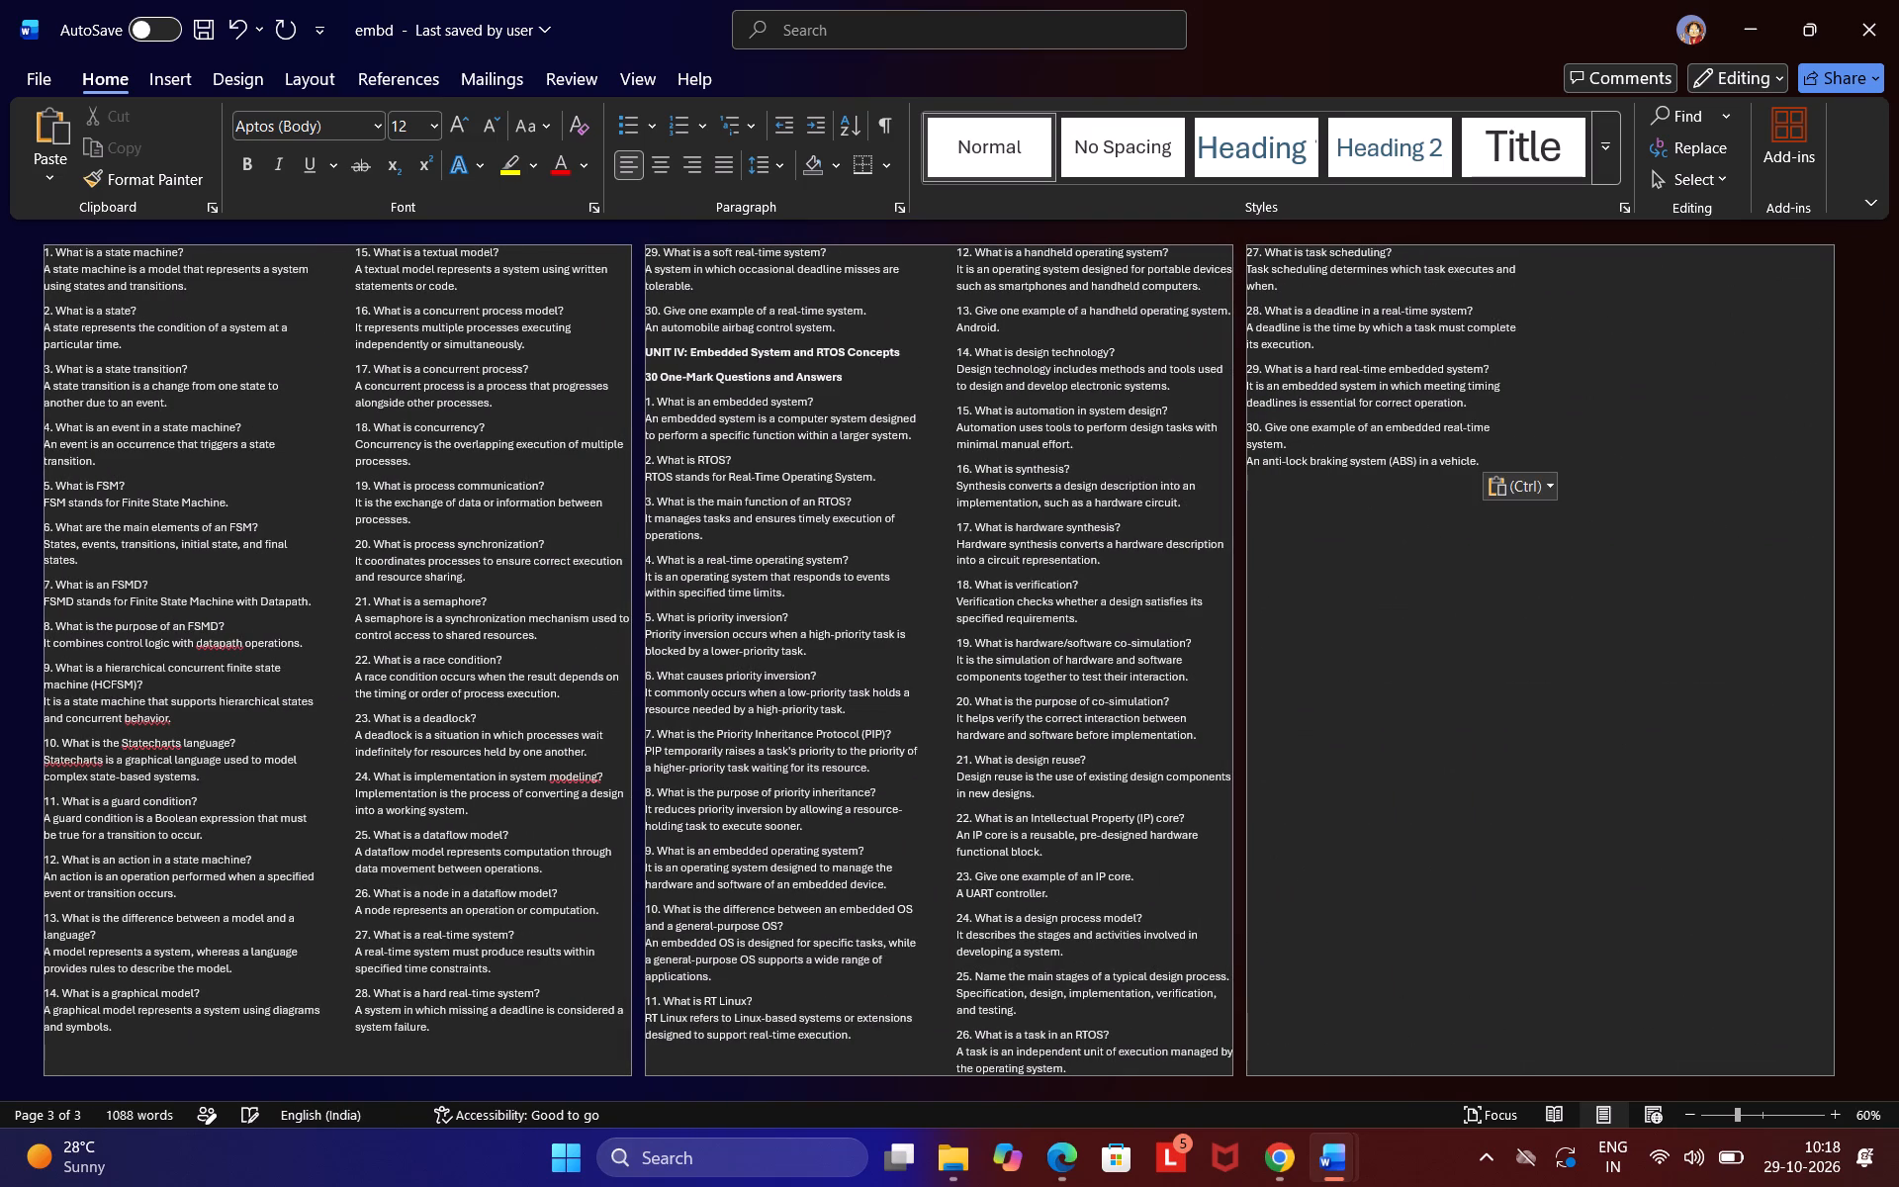
Remove the paragraph break between answer 14 and question 15 so that they share a line on the first page.
{"action": "left_click", "coordinate": [296, 1048]}
{"action": "key", "text": "Down"}
{"action": "key", "text": "Down"}
{"action": "key", "text": "Down"}
{"action": "key", "text": "Right"}
{"action": "key", "text": "BackSpace"}
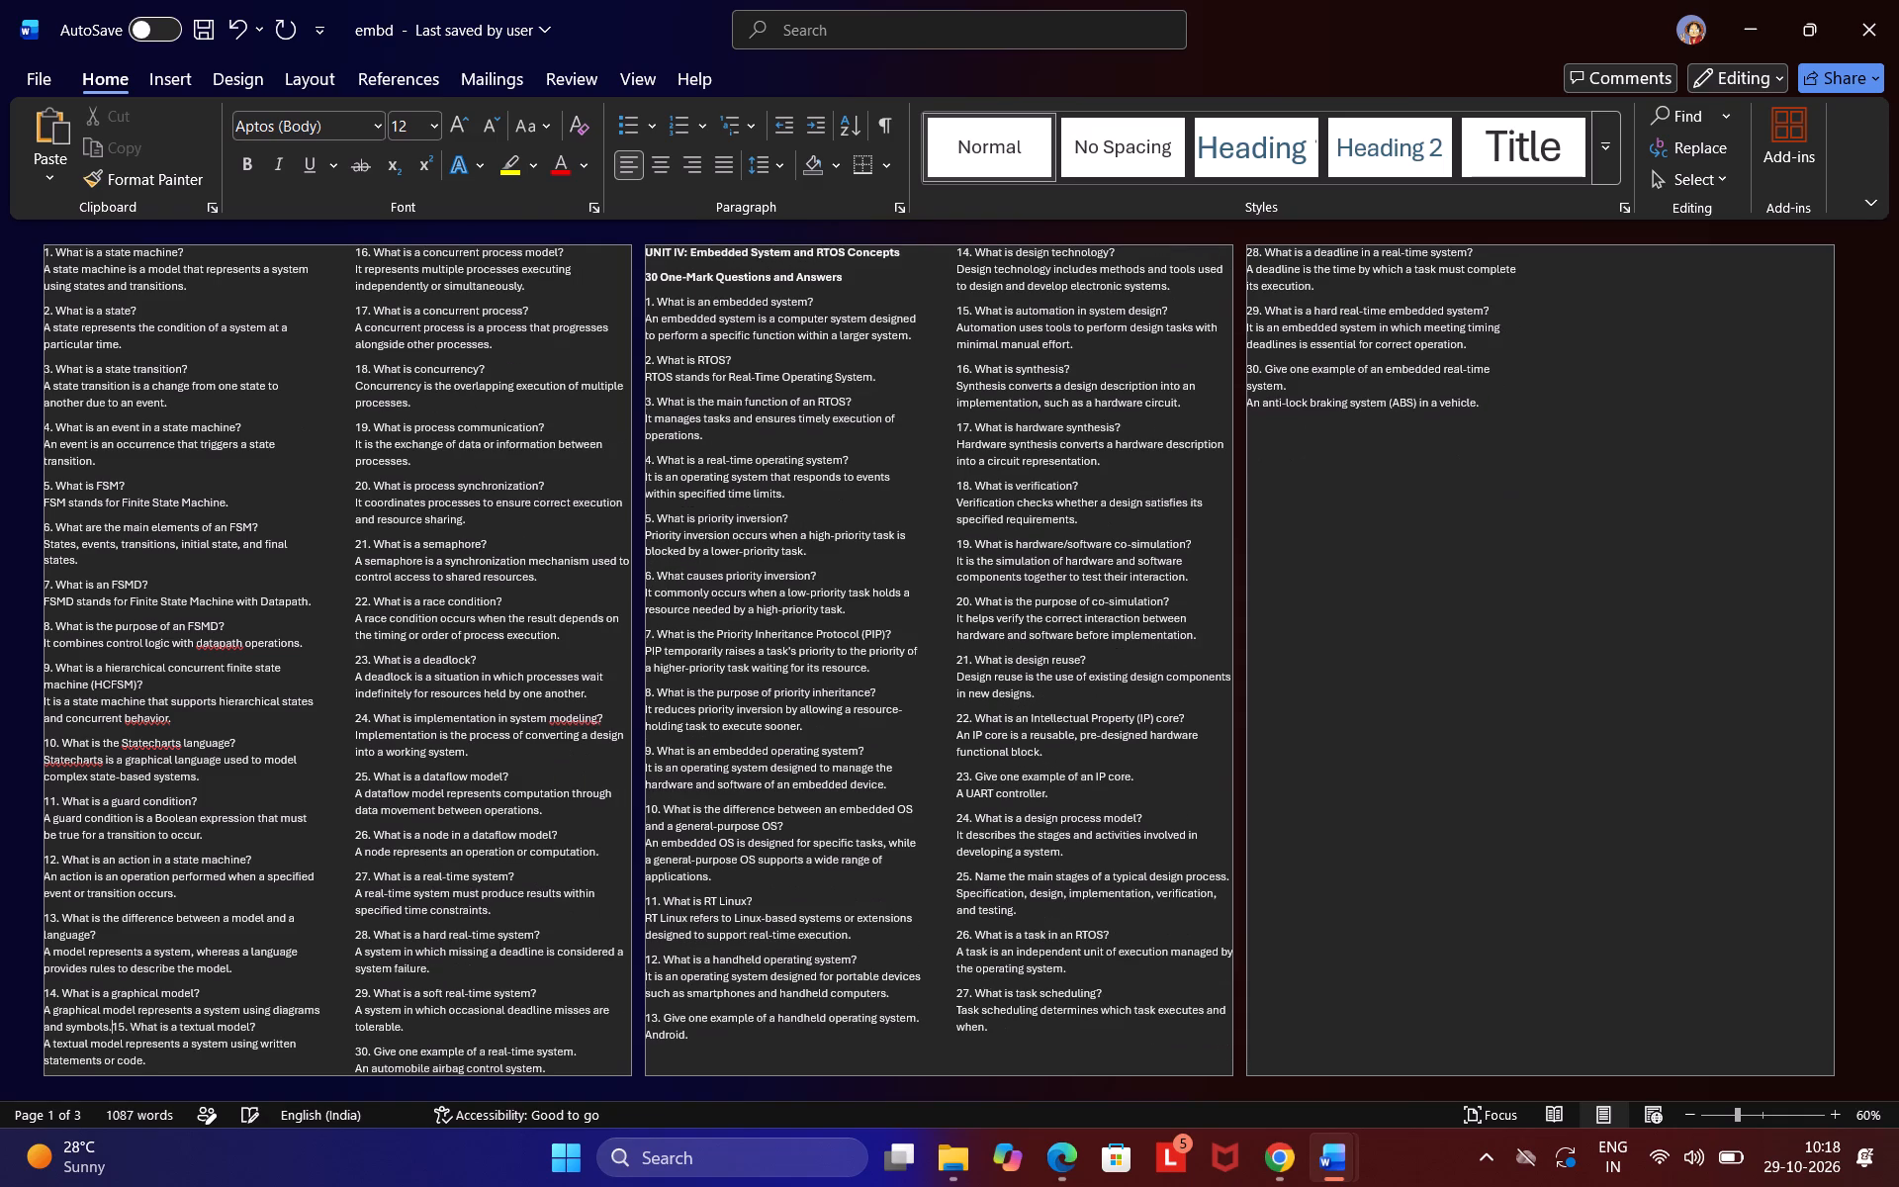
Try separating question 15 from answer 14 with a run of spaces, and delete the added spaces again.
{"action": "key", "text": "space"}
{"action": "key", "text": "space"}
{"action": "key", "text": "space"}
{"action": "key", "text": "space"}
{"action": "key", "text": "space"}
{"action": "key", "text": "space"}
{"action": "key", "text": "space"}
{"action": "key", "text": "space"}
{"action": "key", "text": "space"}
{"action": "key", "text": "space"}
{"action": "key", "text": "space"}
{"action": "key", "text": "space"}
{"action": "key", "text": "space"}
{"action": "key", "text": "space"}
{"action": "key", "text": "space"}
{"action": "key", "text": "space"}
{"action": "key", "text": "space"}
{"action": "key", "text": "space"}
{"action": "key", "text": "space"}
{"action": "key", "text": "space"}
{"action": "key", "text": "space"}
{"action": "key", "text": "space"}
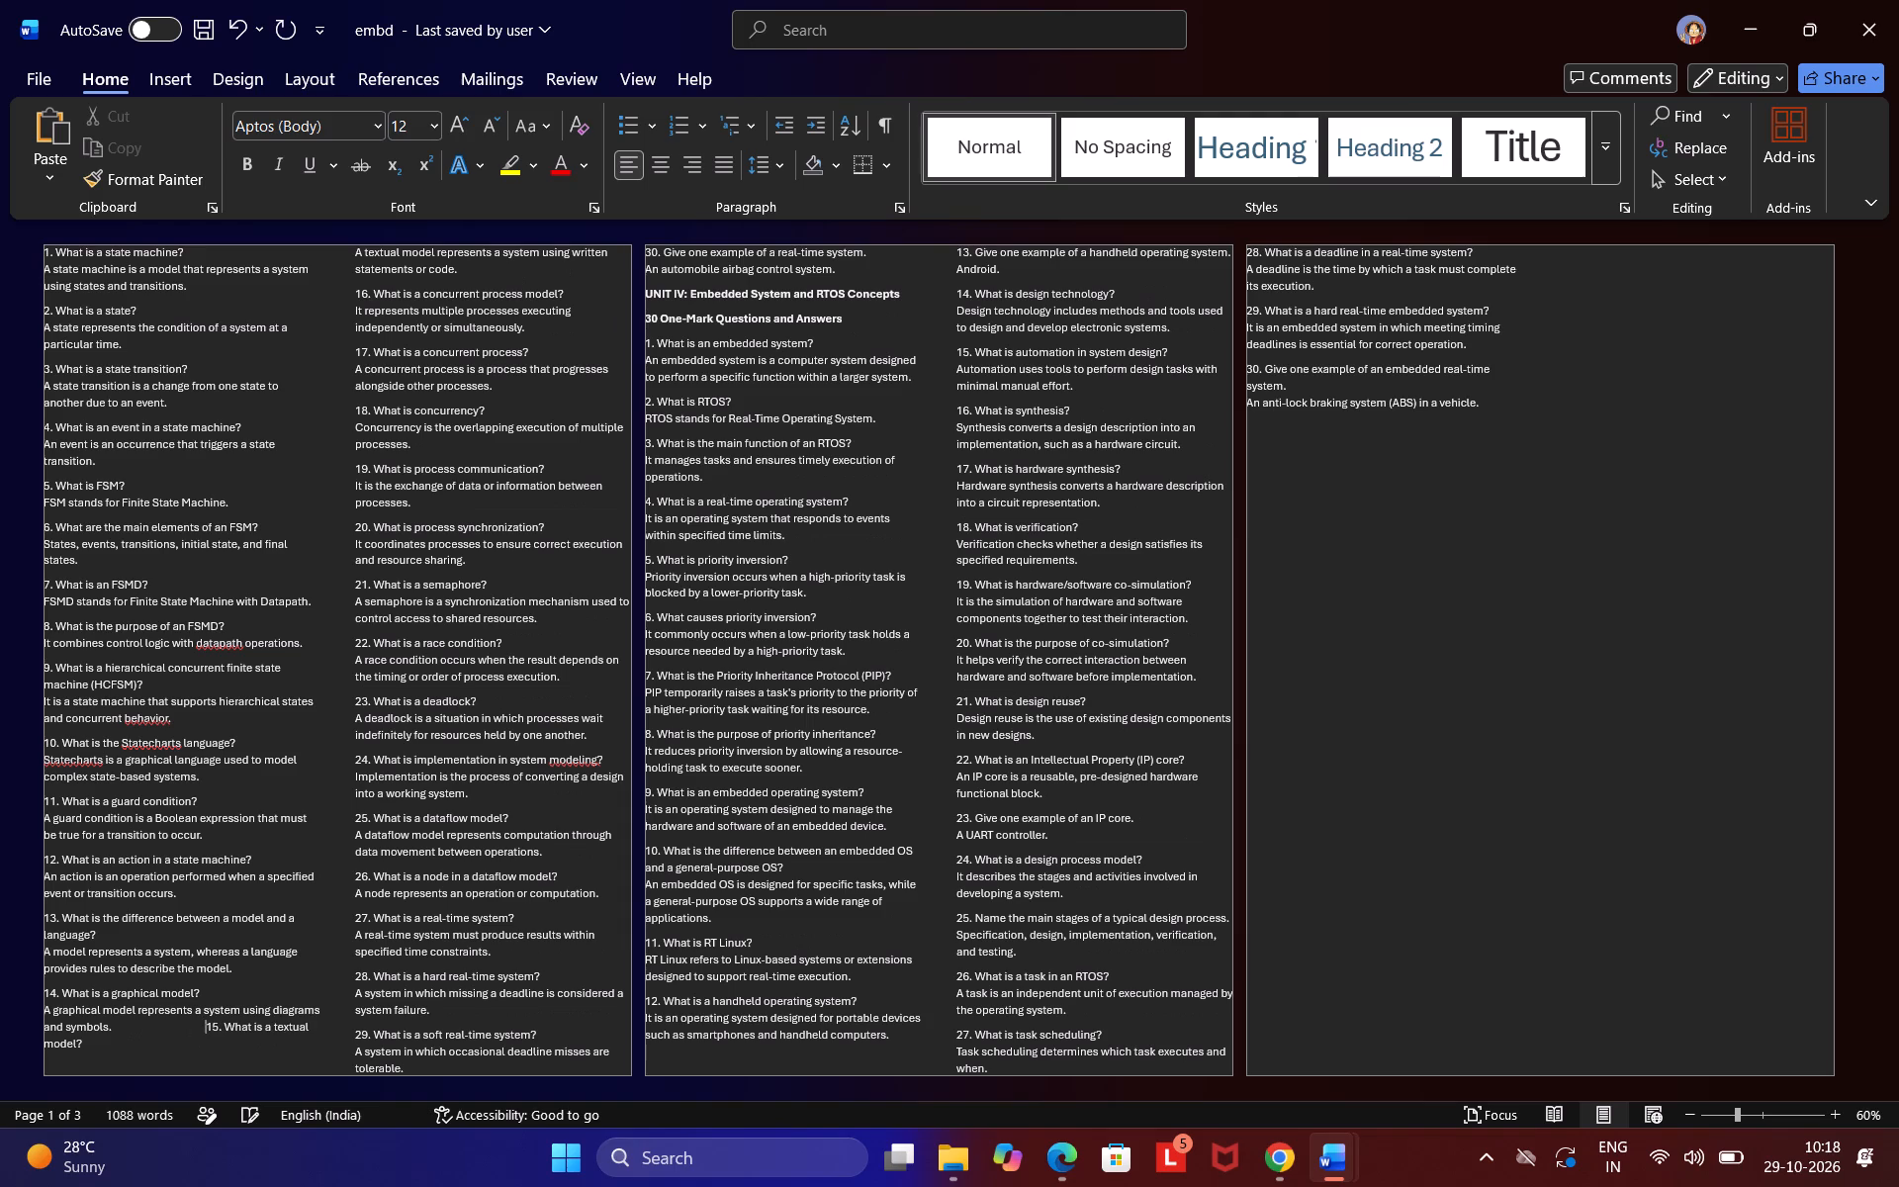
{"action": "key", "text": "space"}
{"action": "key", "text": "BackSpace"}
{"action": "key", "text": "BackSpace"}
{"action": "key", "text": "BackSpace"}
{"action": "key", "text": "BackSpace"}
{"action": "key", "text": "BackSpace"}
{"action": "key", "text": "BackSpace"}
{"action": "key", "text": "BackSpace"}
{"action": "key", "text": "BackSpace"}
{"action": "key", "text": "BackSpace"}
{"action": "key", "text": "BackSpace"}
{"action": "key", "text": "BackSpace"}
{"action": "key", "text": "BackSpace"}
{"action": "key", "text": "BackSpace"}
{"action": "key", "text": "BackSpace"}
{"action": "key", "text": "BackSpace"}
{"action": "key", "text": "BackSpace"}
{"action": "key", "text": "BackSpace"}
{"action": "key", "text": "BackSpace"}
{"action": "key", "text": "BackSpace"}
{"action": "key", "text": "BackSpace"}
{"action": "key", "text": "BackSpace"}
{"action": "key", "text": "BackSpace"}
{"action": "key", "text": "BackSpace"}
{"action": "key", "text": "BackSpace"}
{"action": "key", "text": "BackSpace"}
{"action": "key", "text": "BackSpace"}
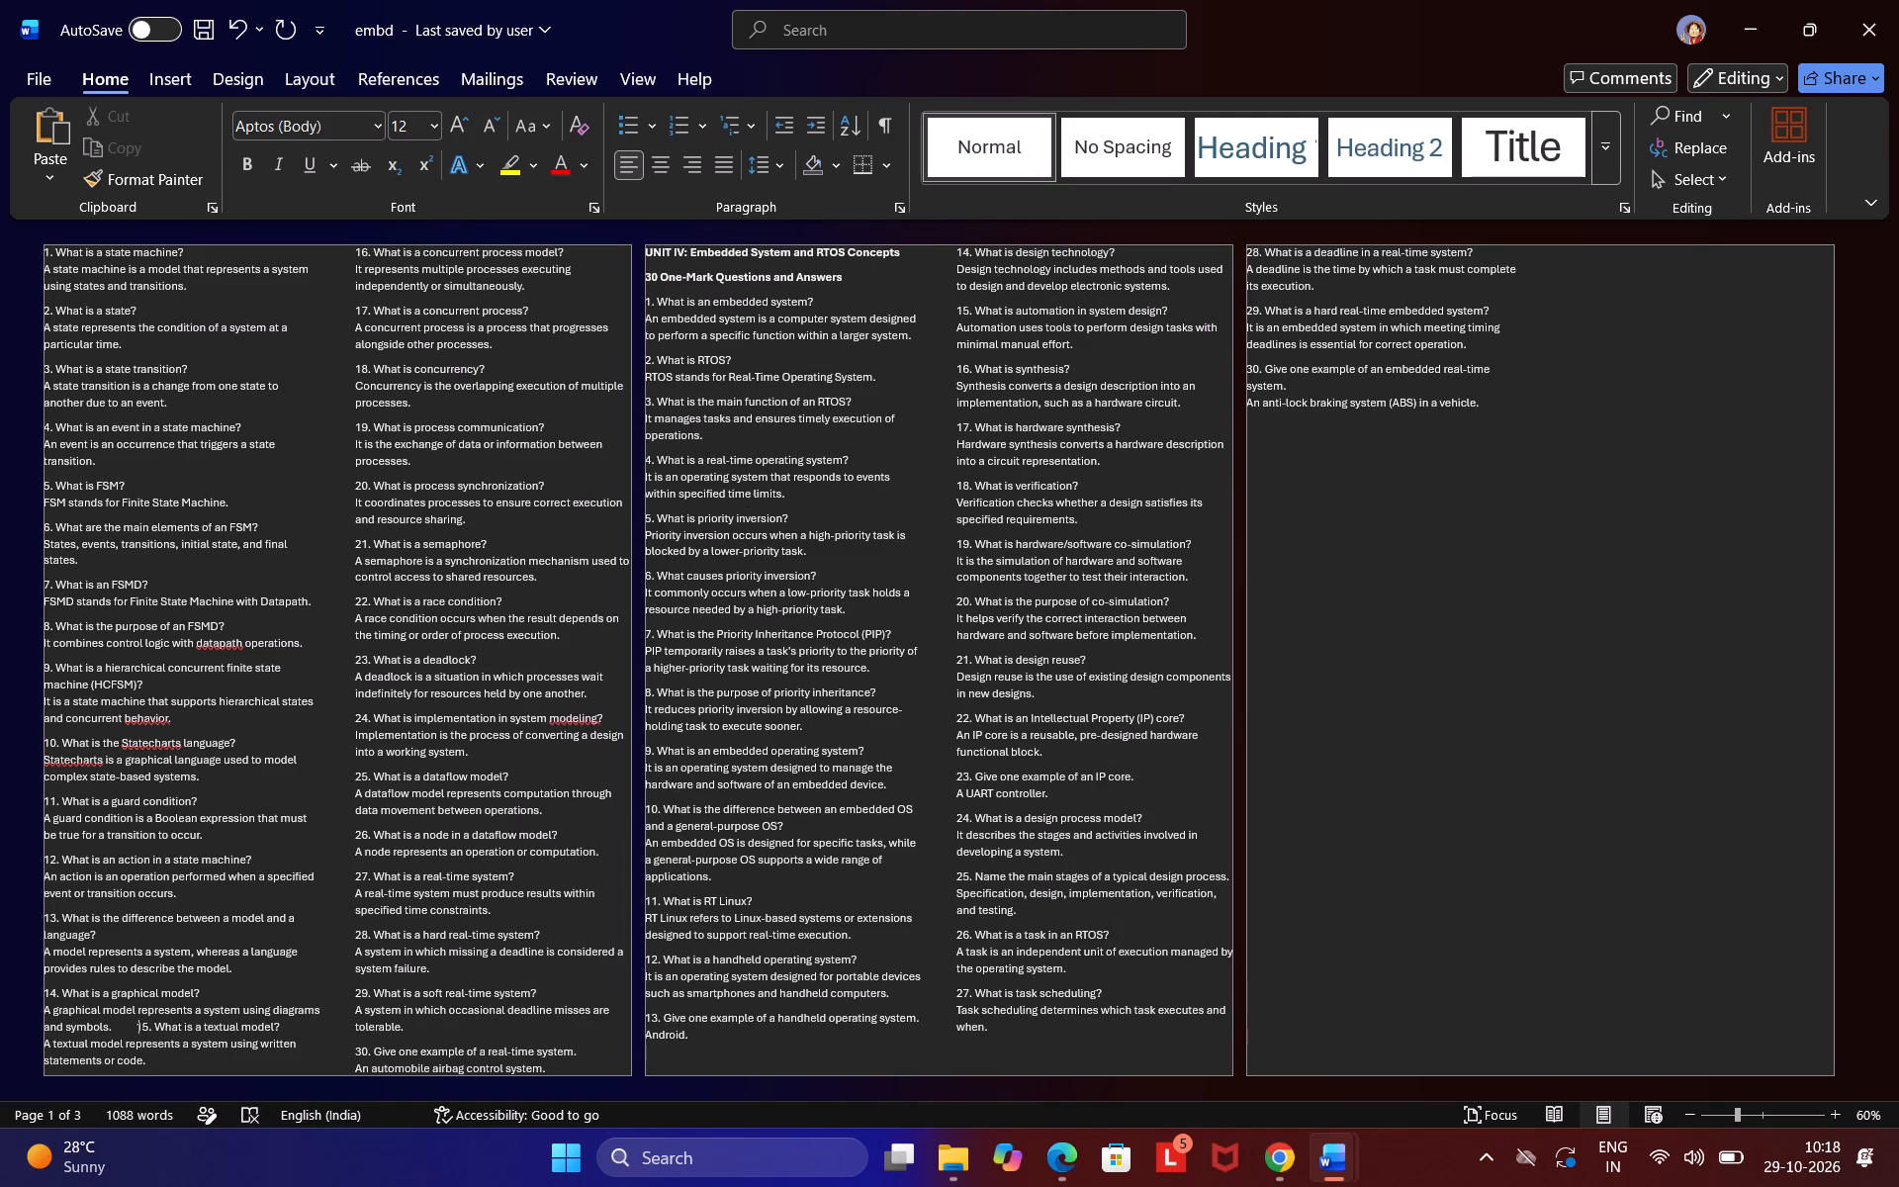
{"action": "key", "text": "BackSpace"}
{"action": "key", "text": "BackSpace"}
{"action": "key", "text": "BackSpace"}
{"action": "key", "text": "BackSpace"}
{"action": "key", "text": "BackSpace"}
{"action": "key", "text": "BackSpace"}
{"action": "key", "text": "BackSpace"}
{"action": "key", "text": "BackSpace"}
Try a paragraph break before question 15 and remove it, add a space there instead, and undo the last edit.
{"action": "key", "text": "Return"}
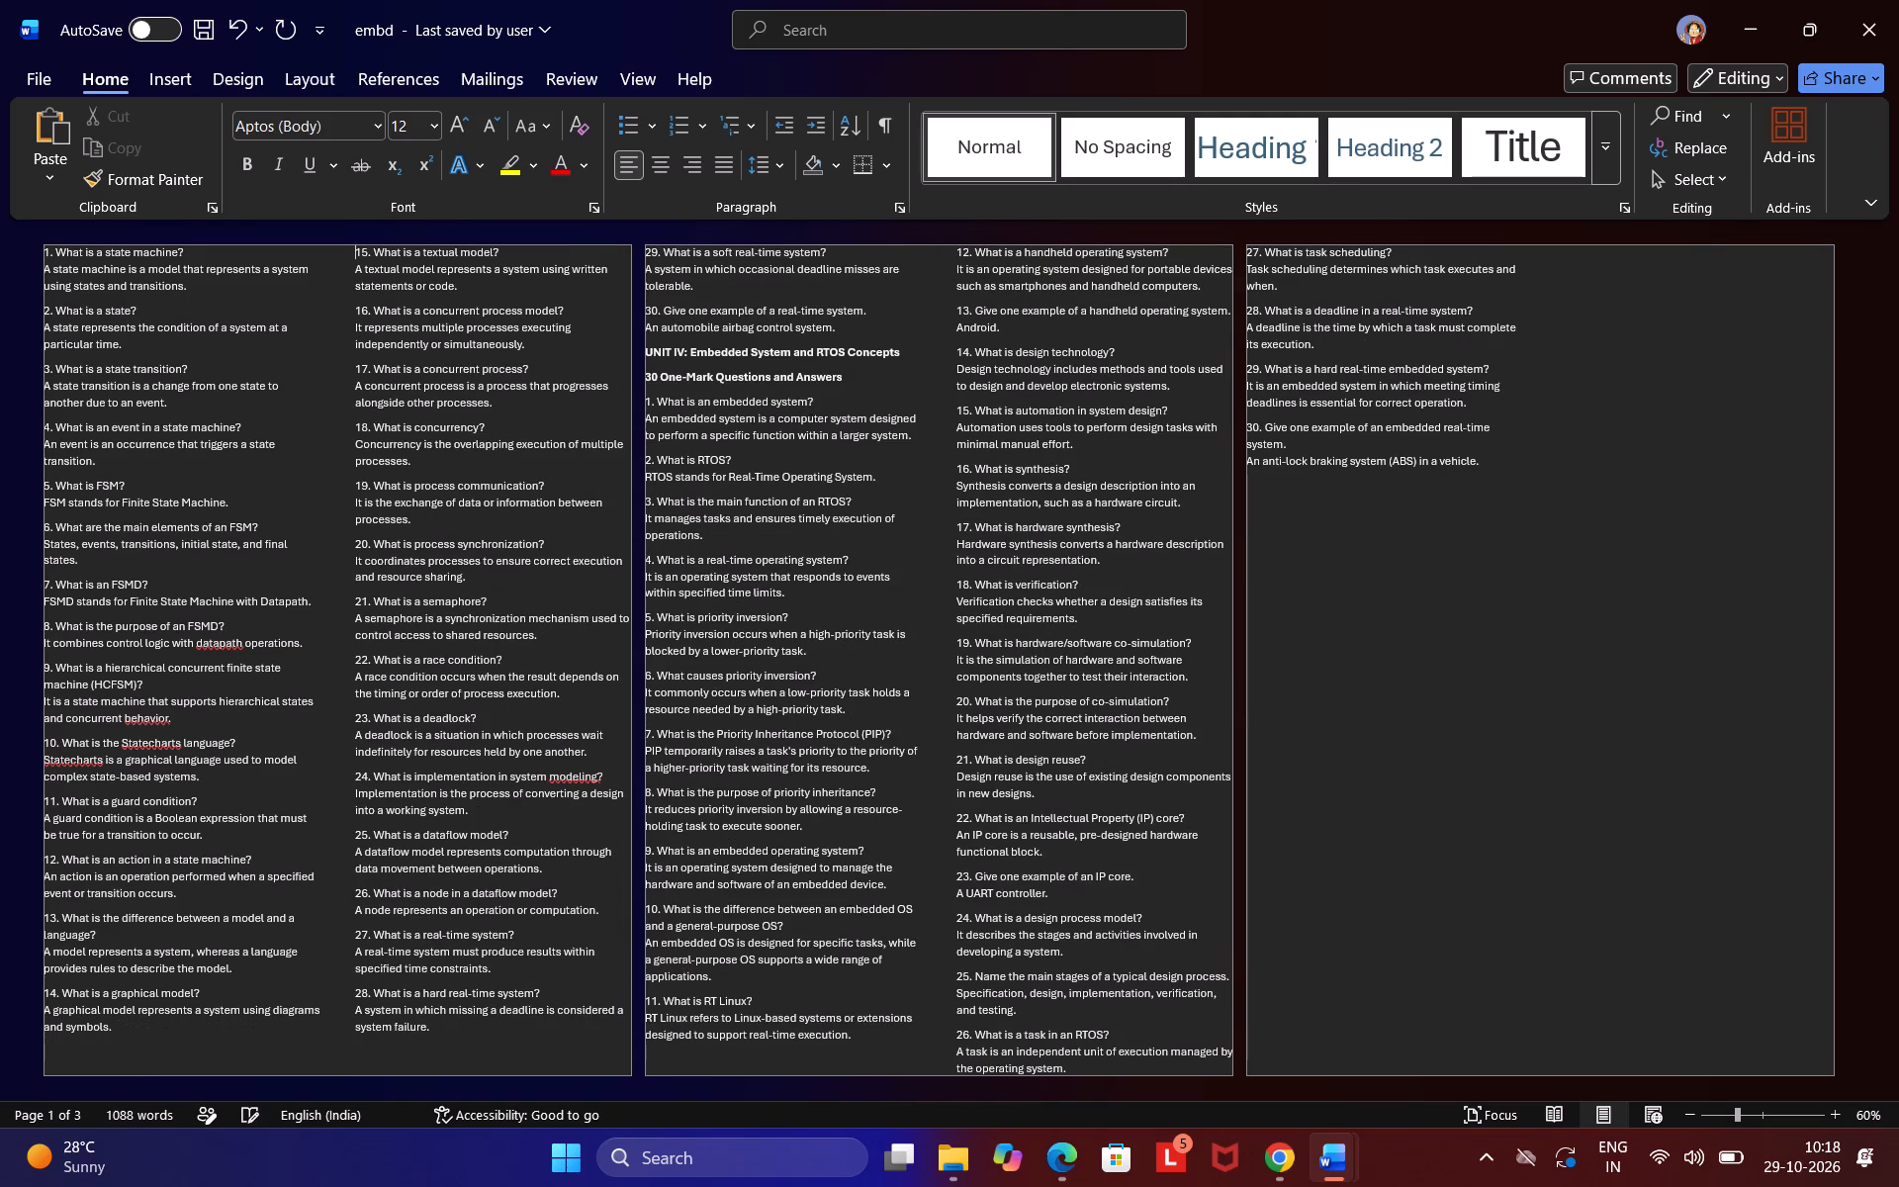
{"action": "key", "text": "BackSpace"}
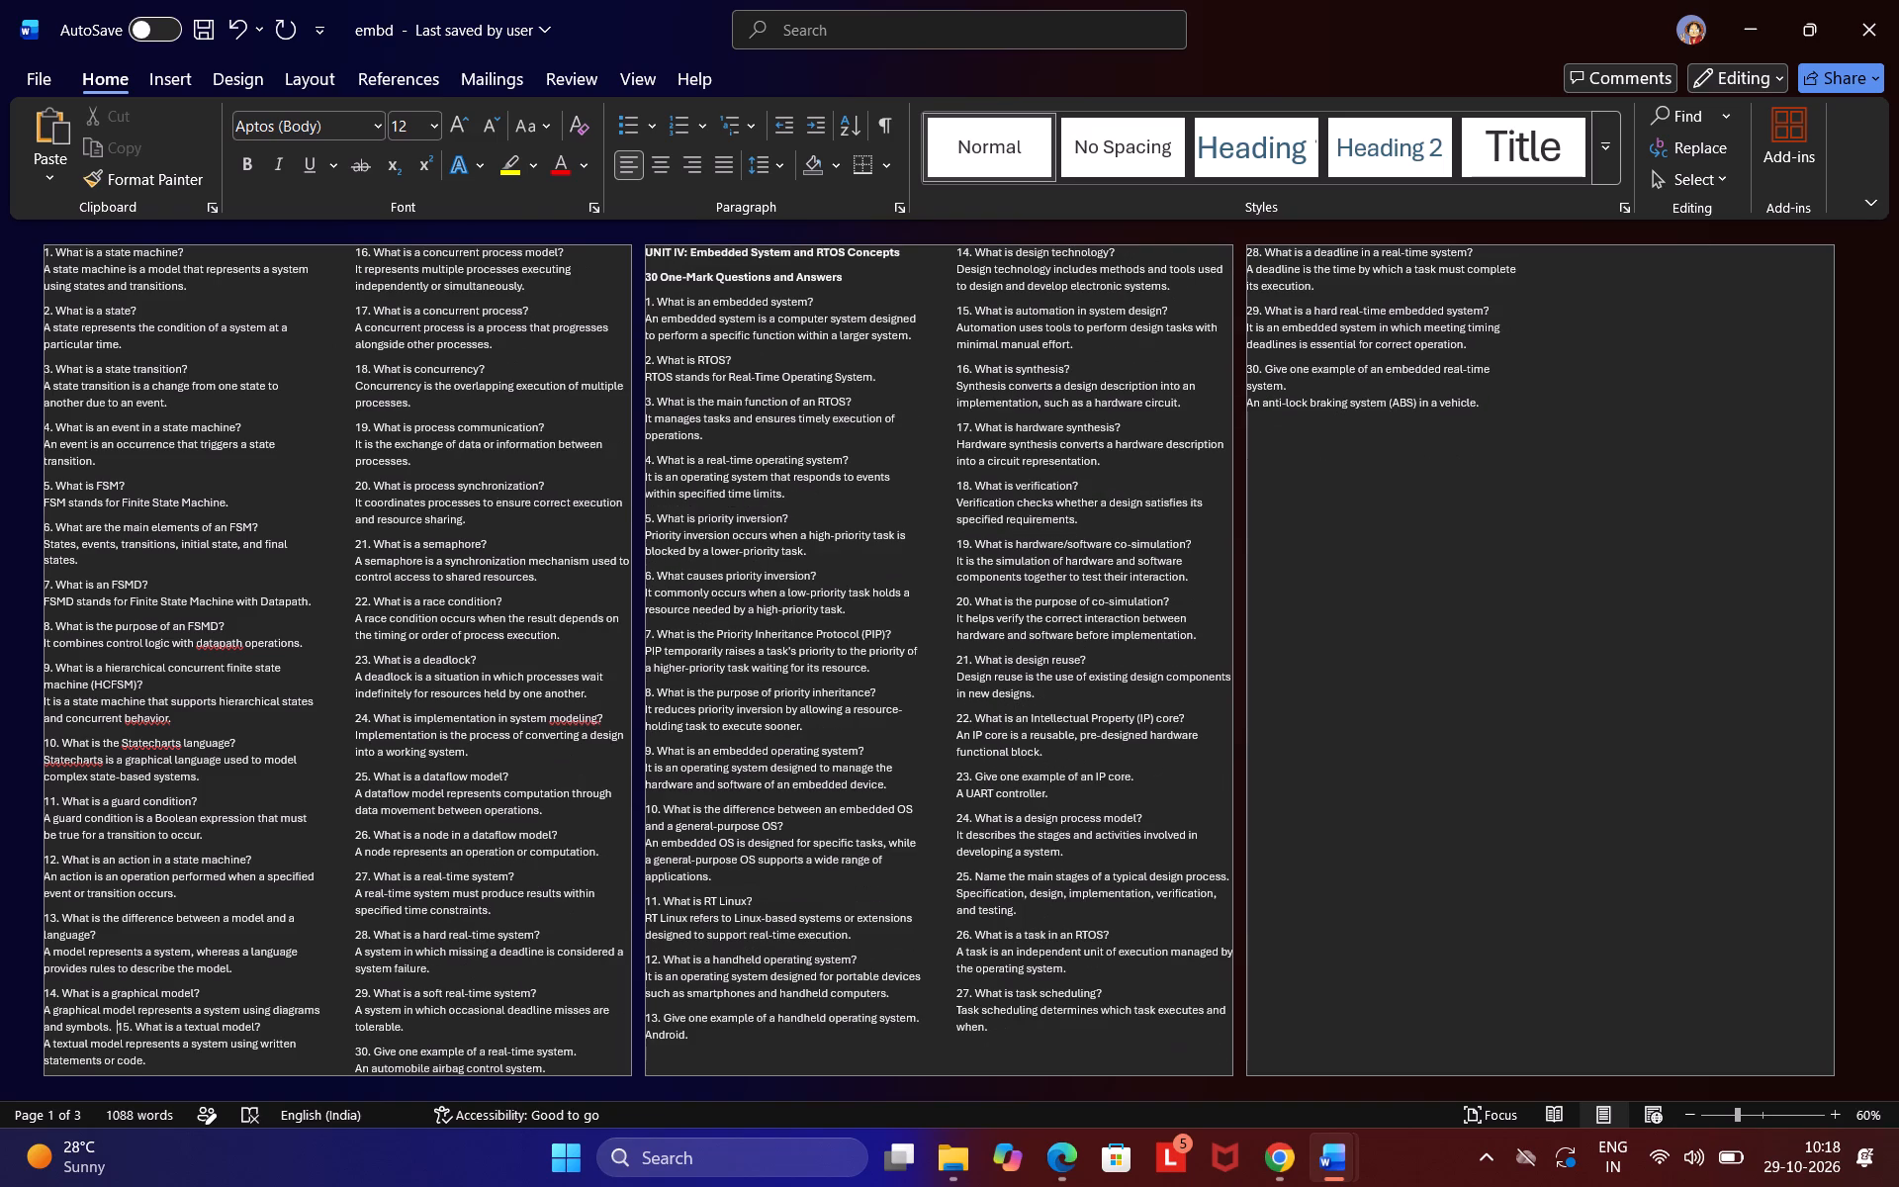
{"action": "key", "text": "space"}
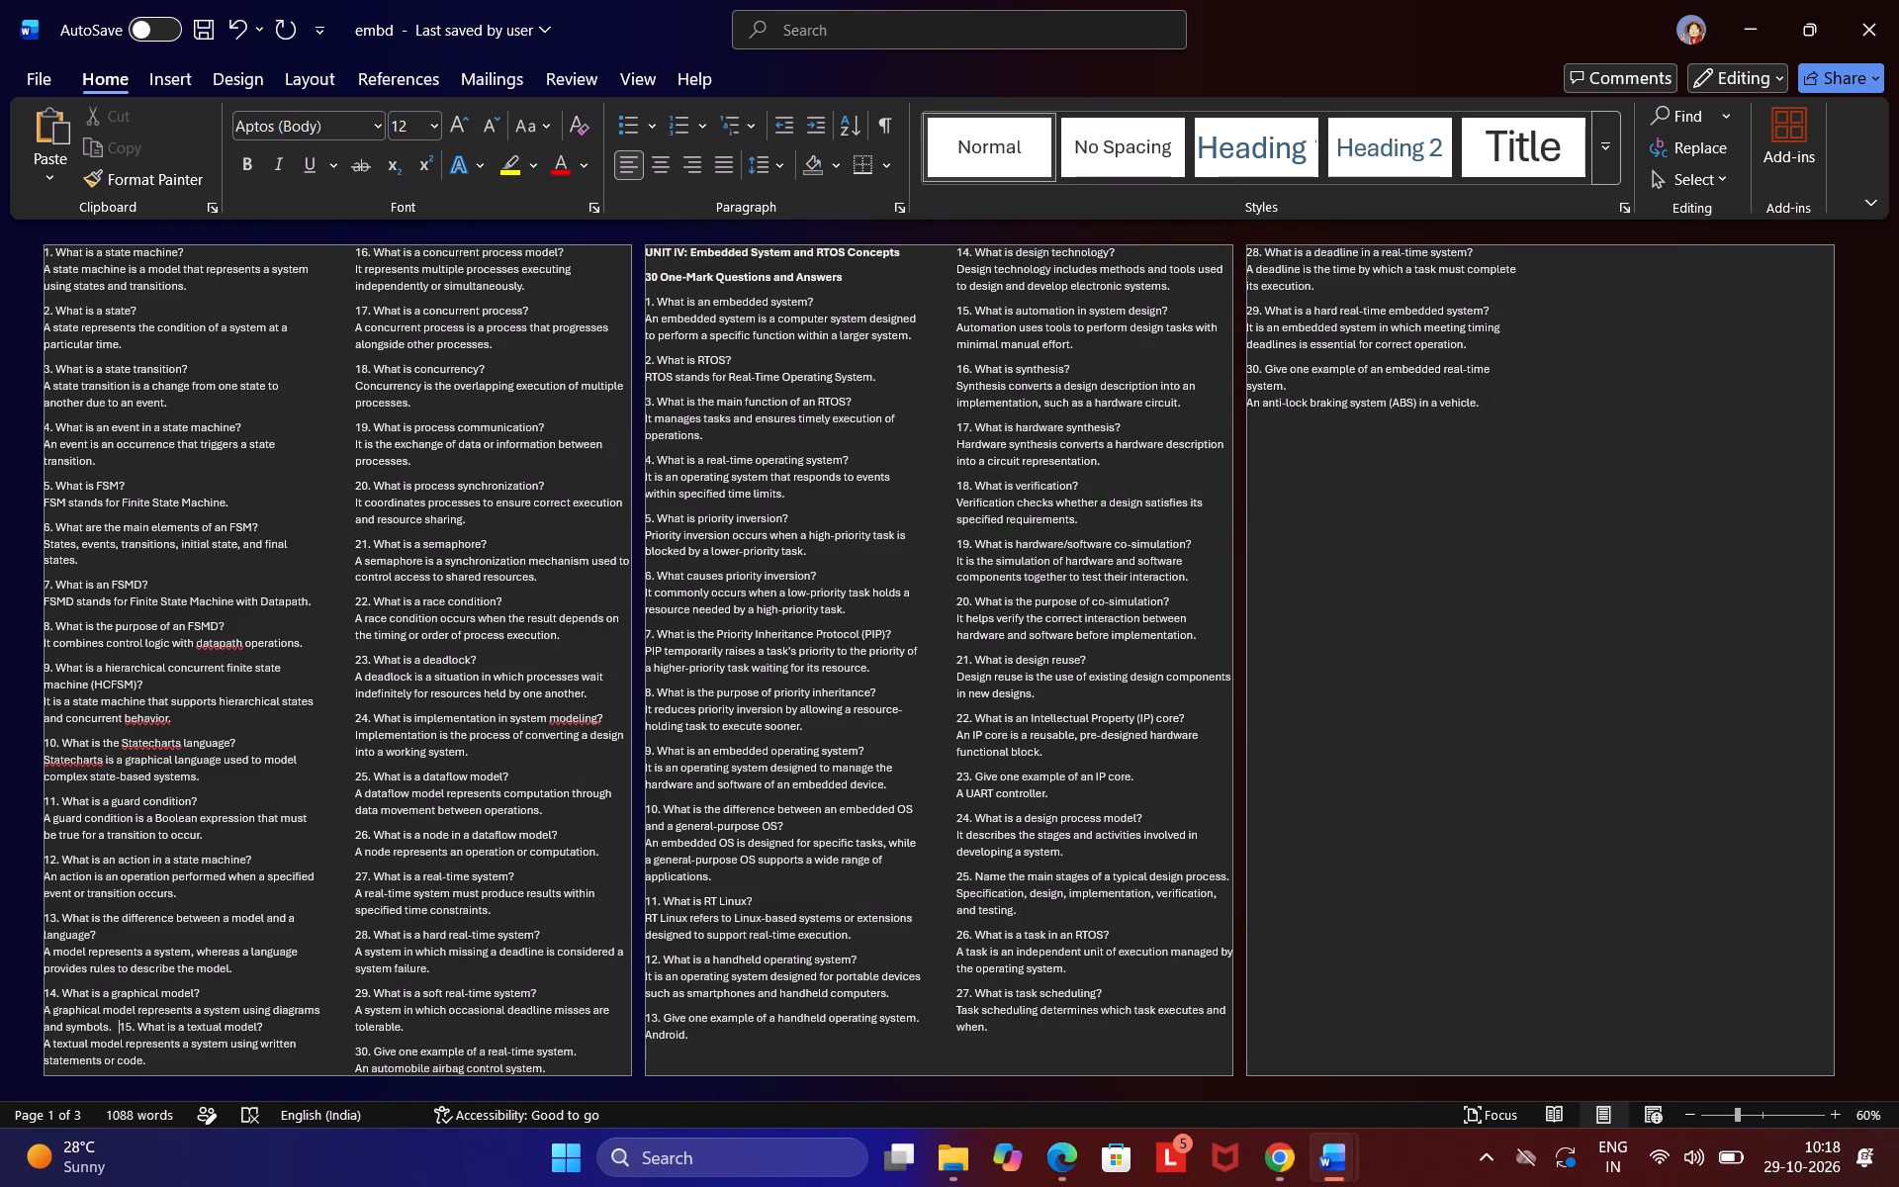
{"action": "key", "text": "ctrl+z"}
Undo the joining of question 15 to answer 14, and clear the document's entire contents.
{"action": "key", "text": "ctrl+z"}
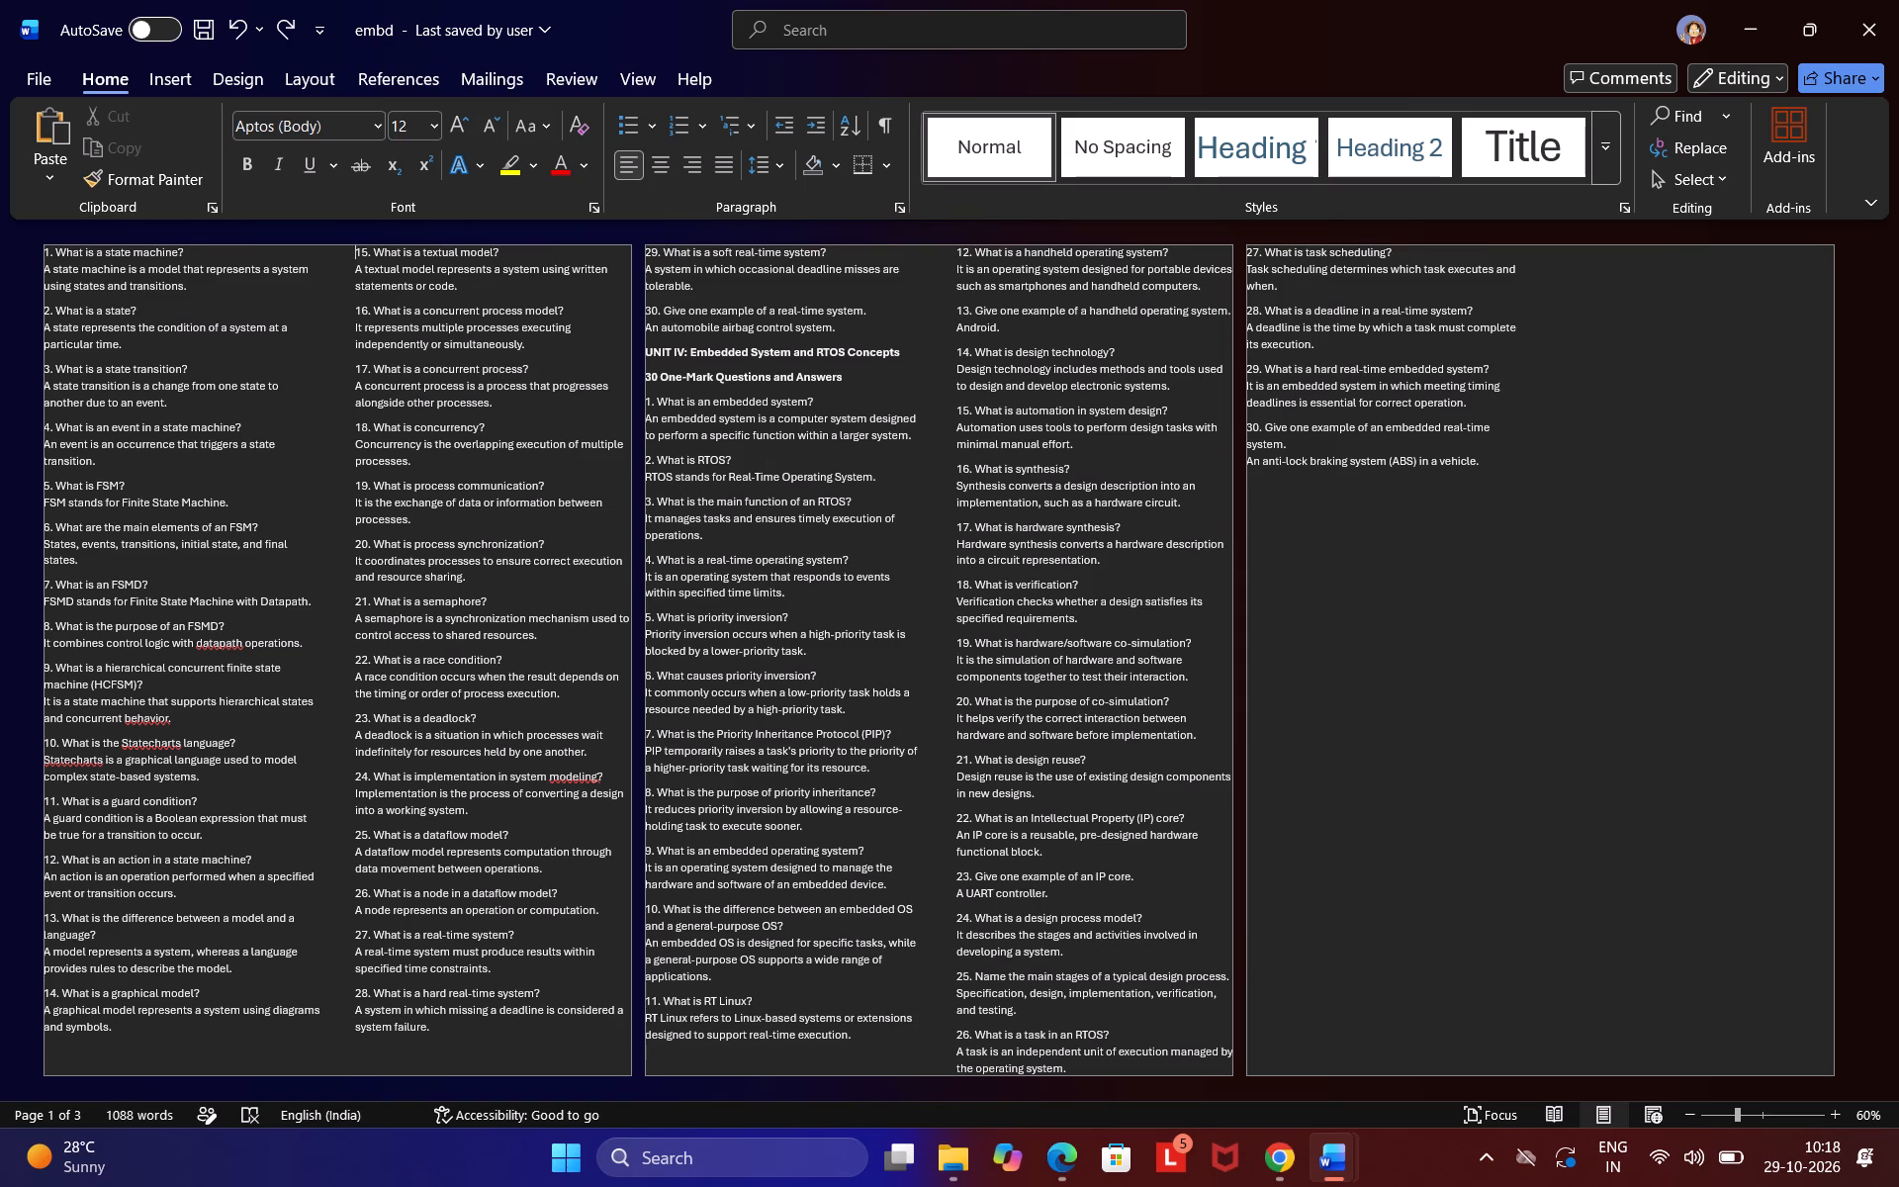
{"action": "key", "text": "ctrl+a"}
{"action": "key", "text": "BackSpace"}
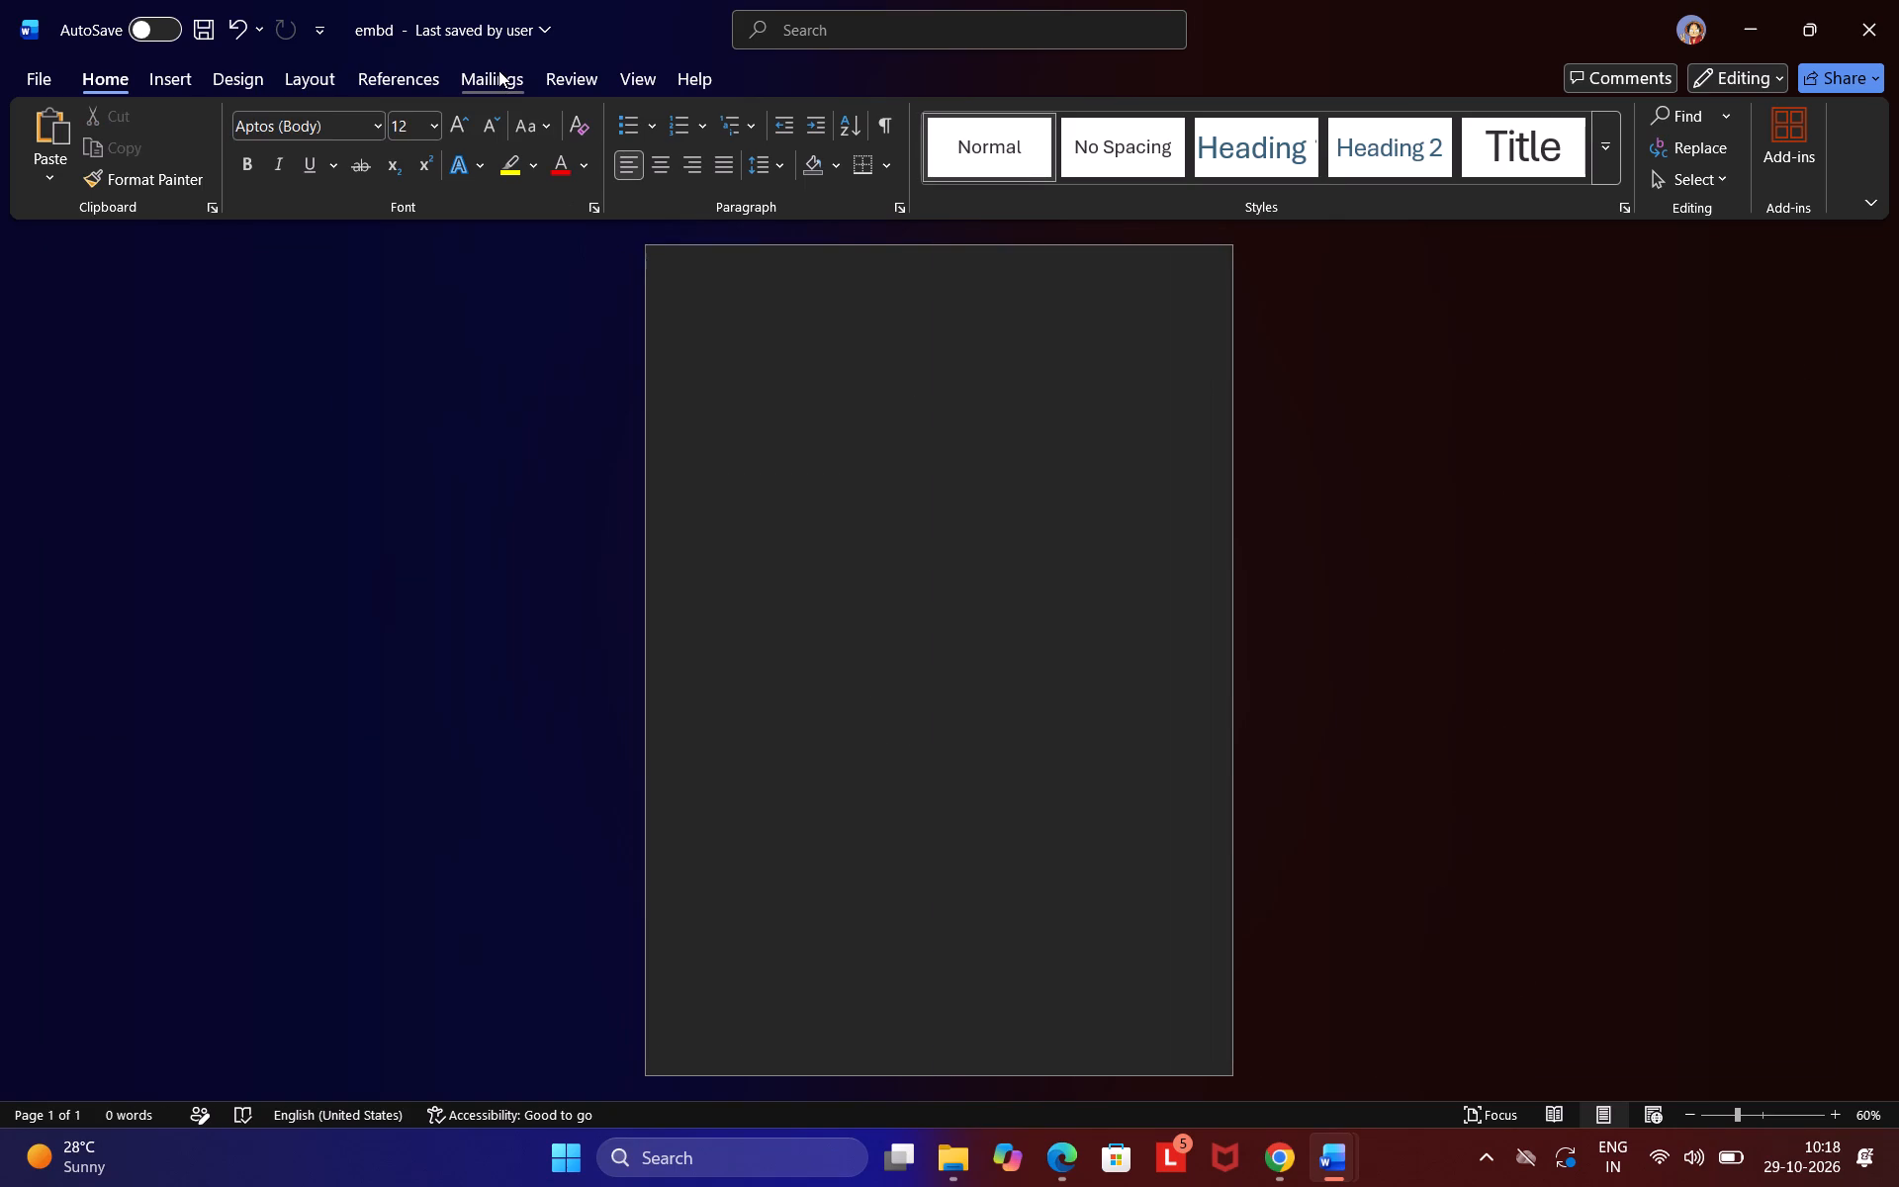
Set custom top, bottom, left and right page margins of 0.5 cm for the whole document.
{"action": "left_click", "coordinate": [318, 74]}
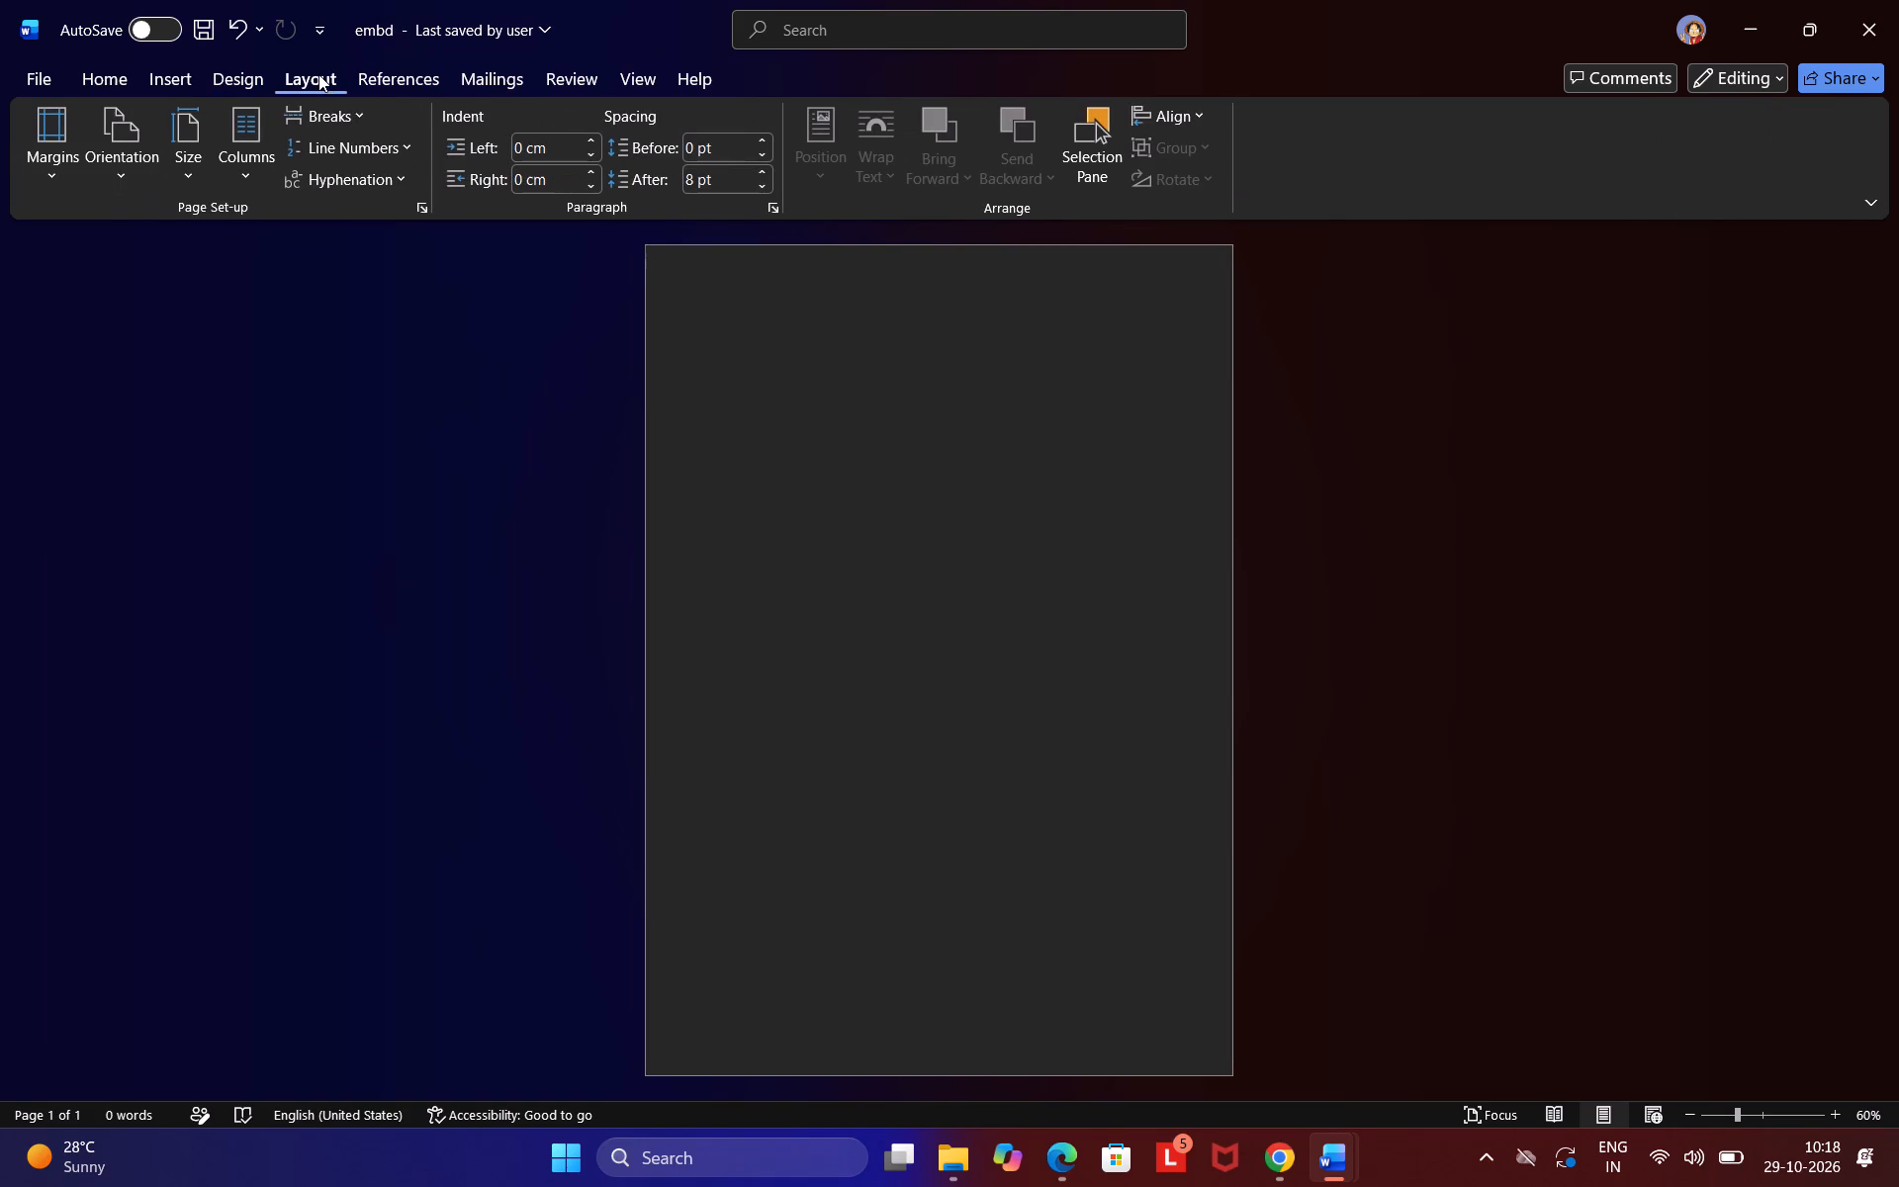
{"action": "left_click", "coordinate": [69, 179]}
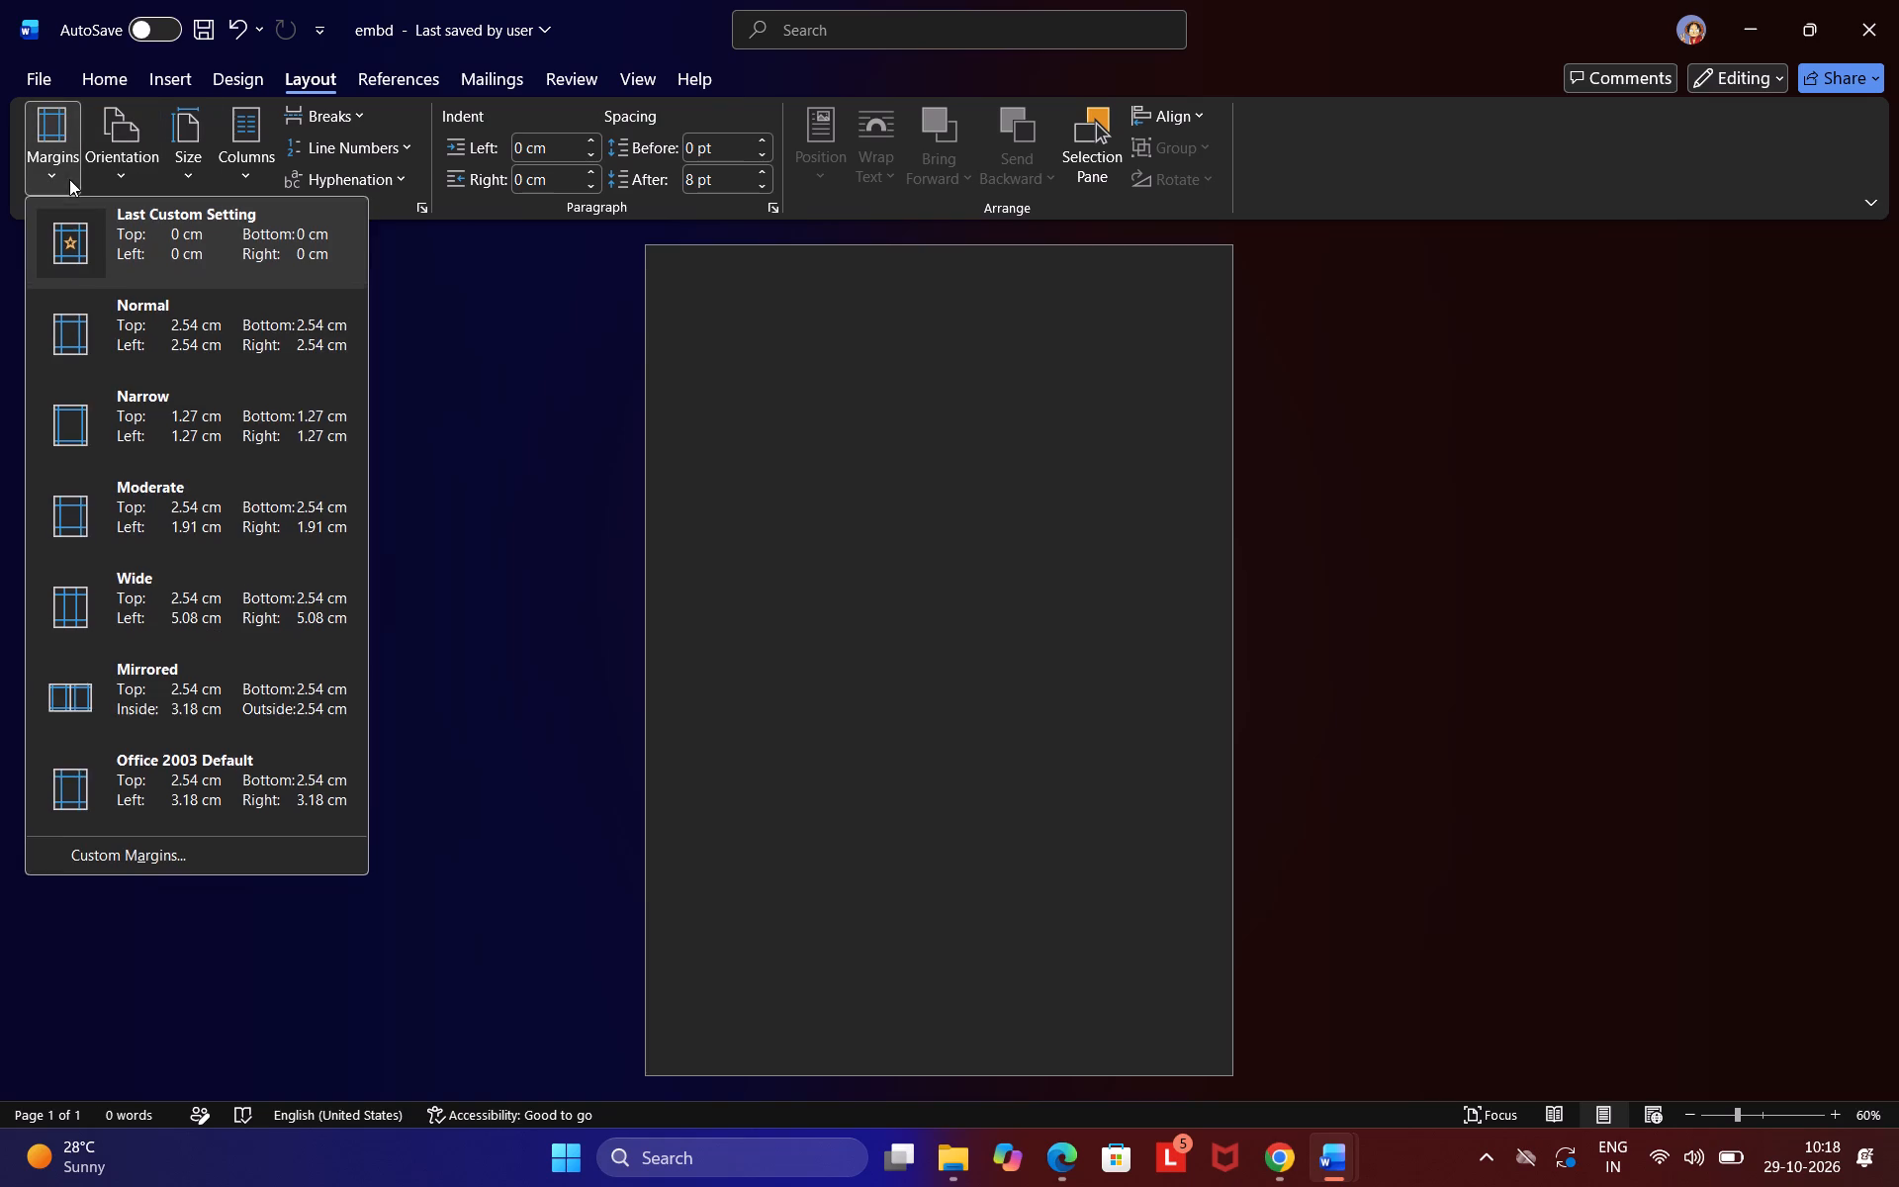
{"action": "left_click", "coordinate": [316, 849]}
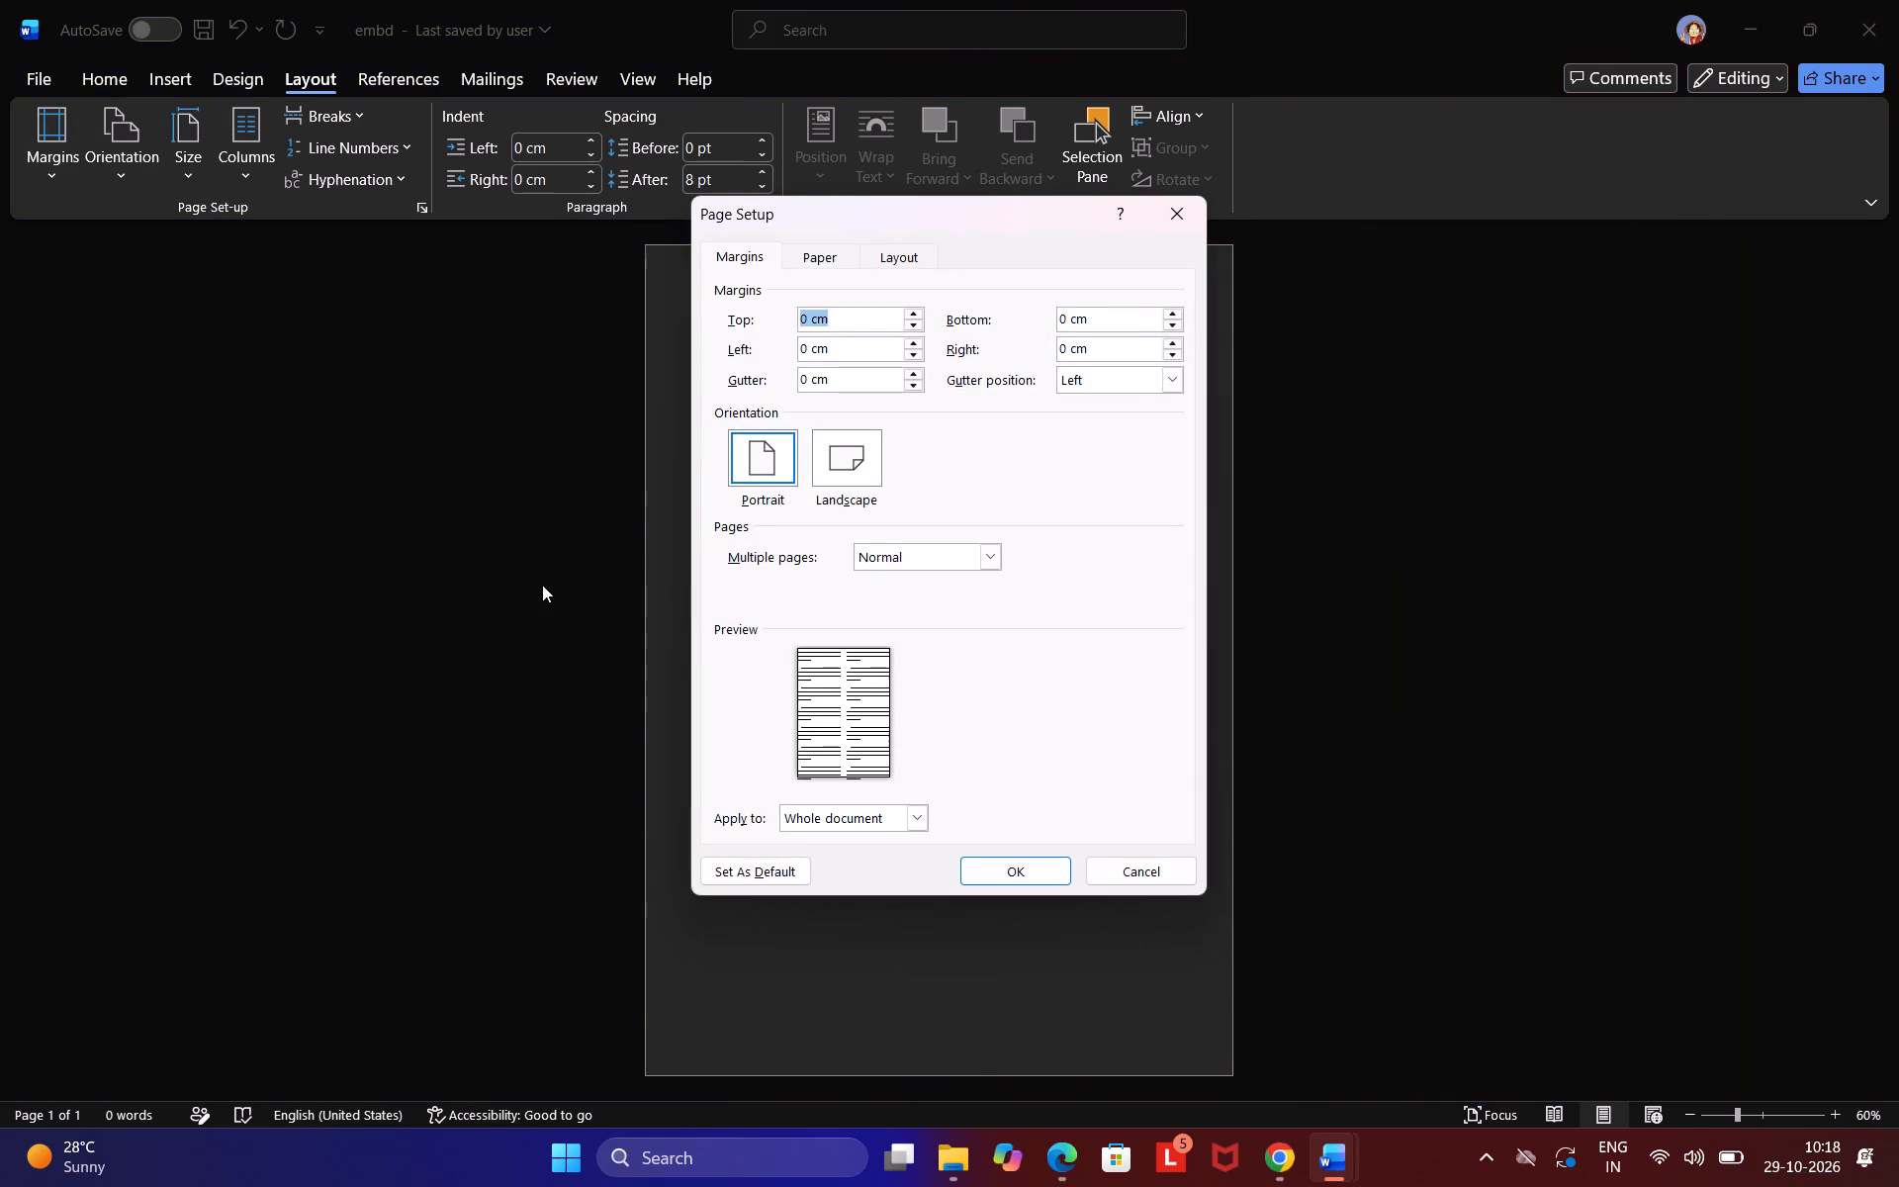
{"action": "type", "text": "0.5"}
{"action": "key", "text": "Tab"}
{"action": "type", "text": "0.5"}
{"action": "key", "text": "Tab"}
{"action": "type", "text": "0.5"}
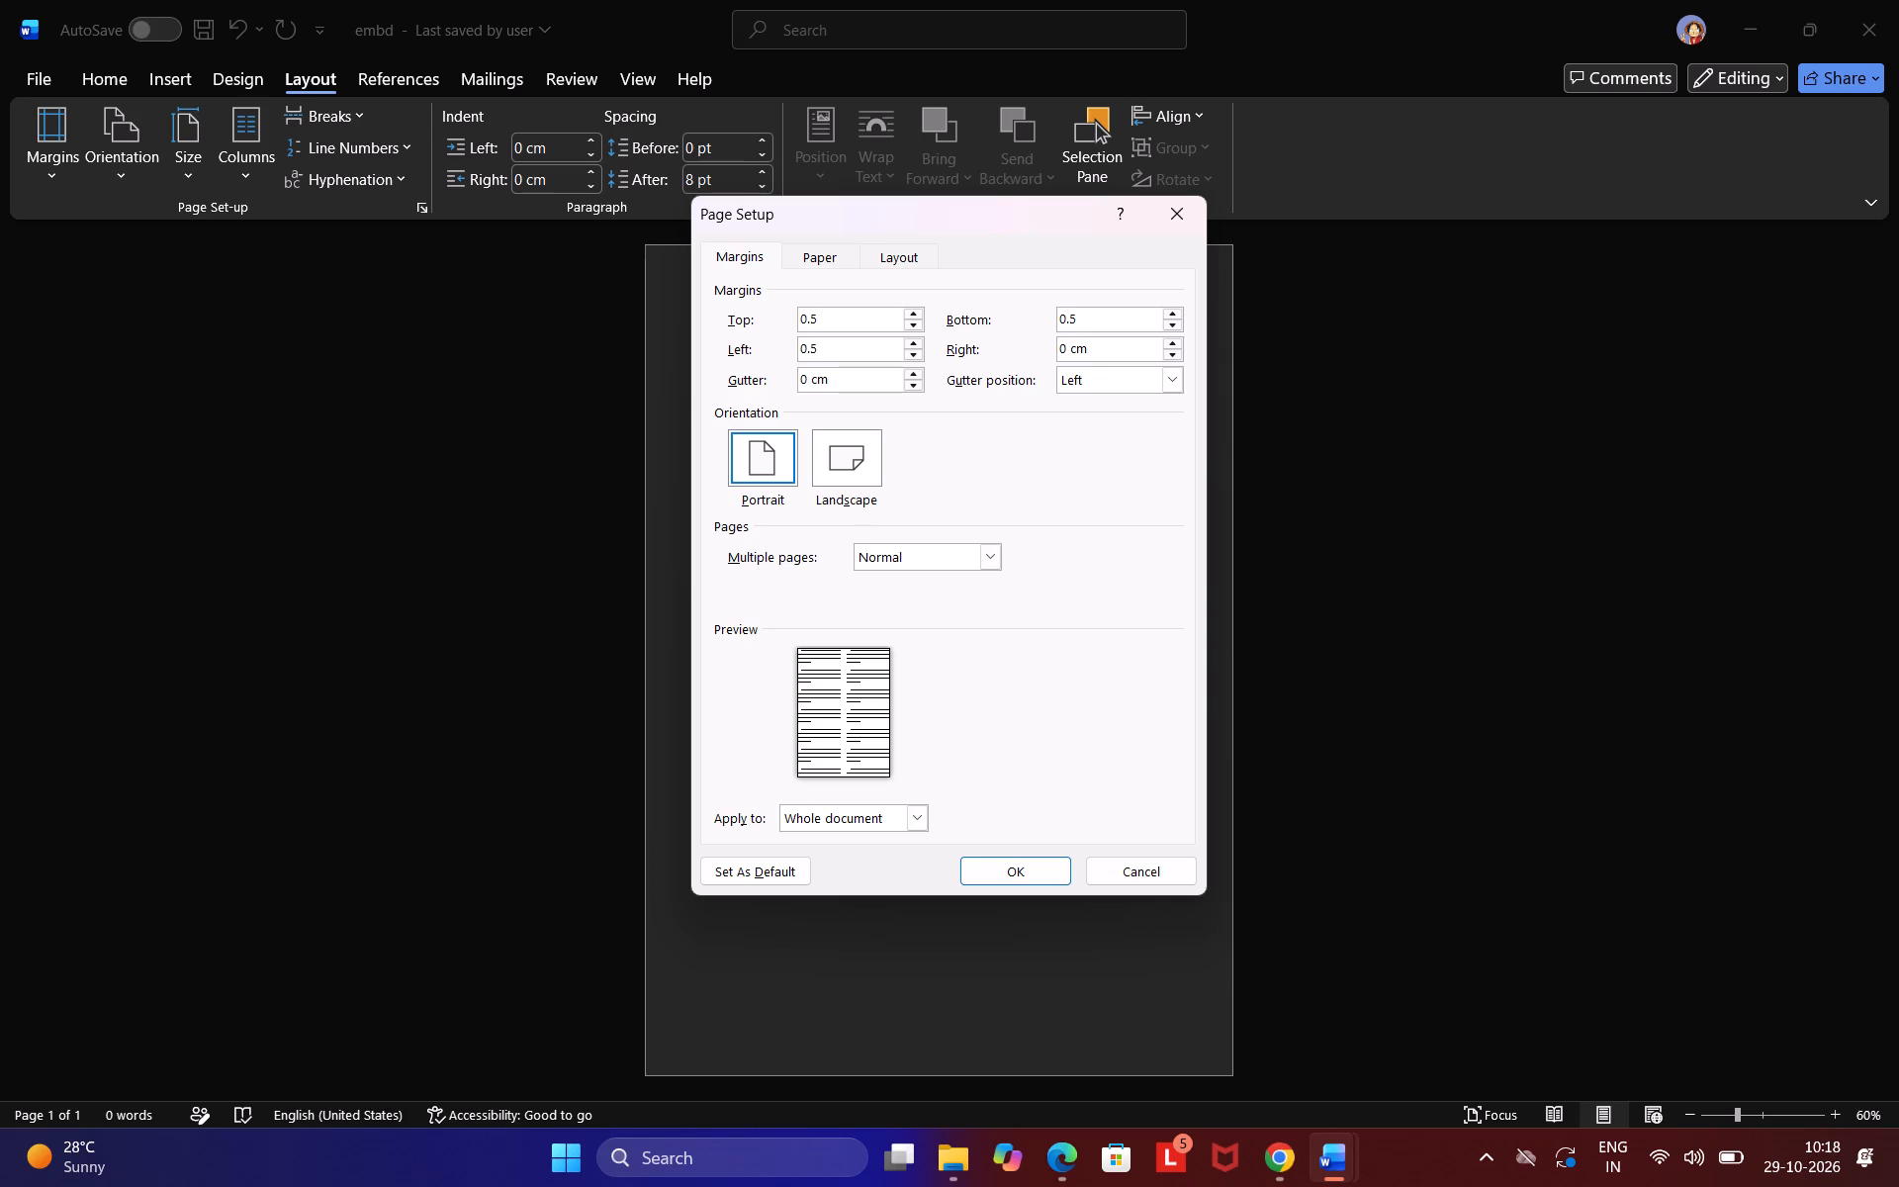
{"action": "key", "text": "Tab"}
{"action": "type", "text": "0.5"}
{"action": "key", "text": "Return"}
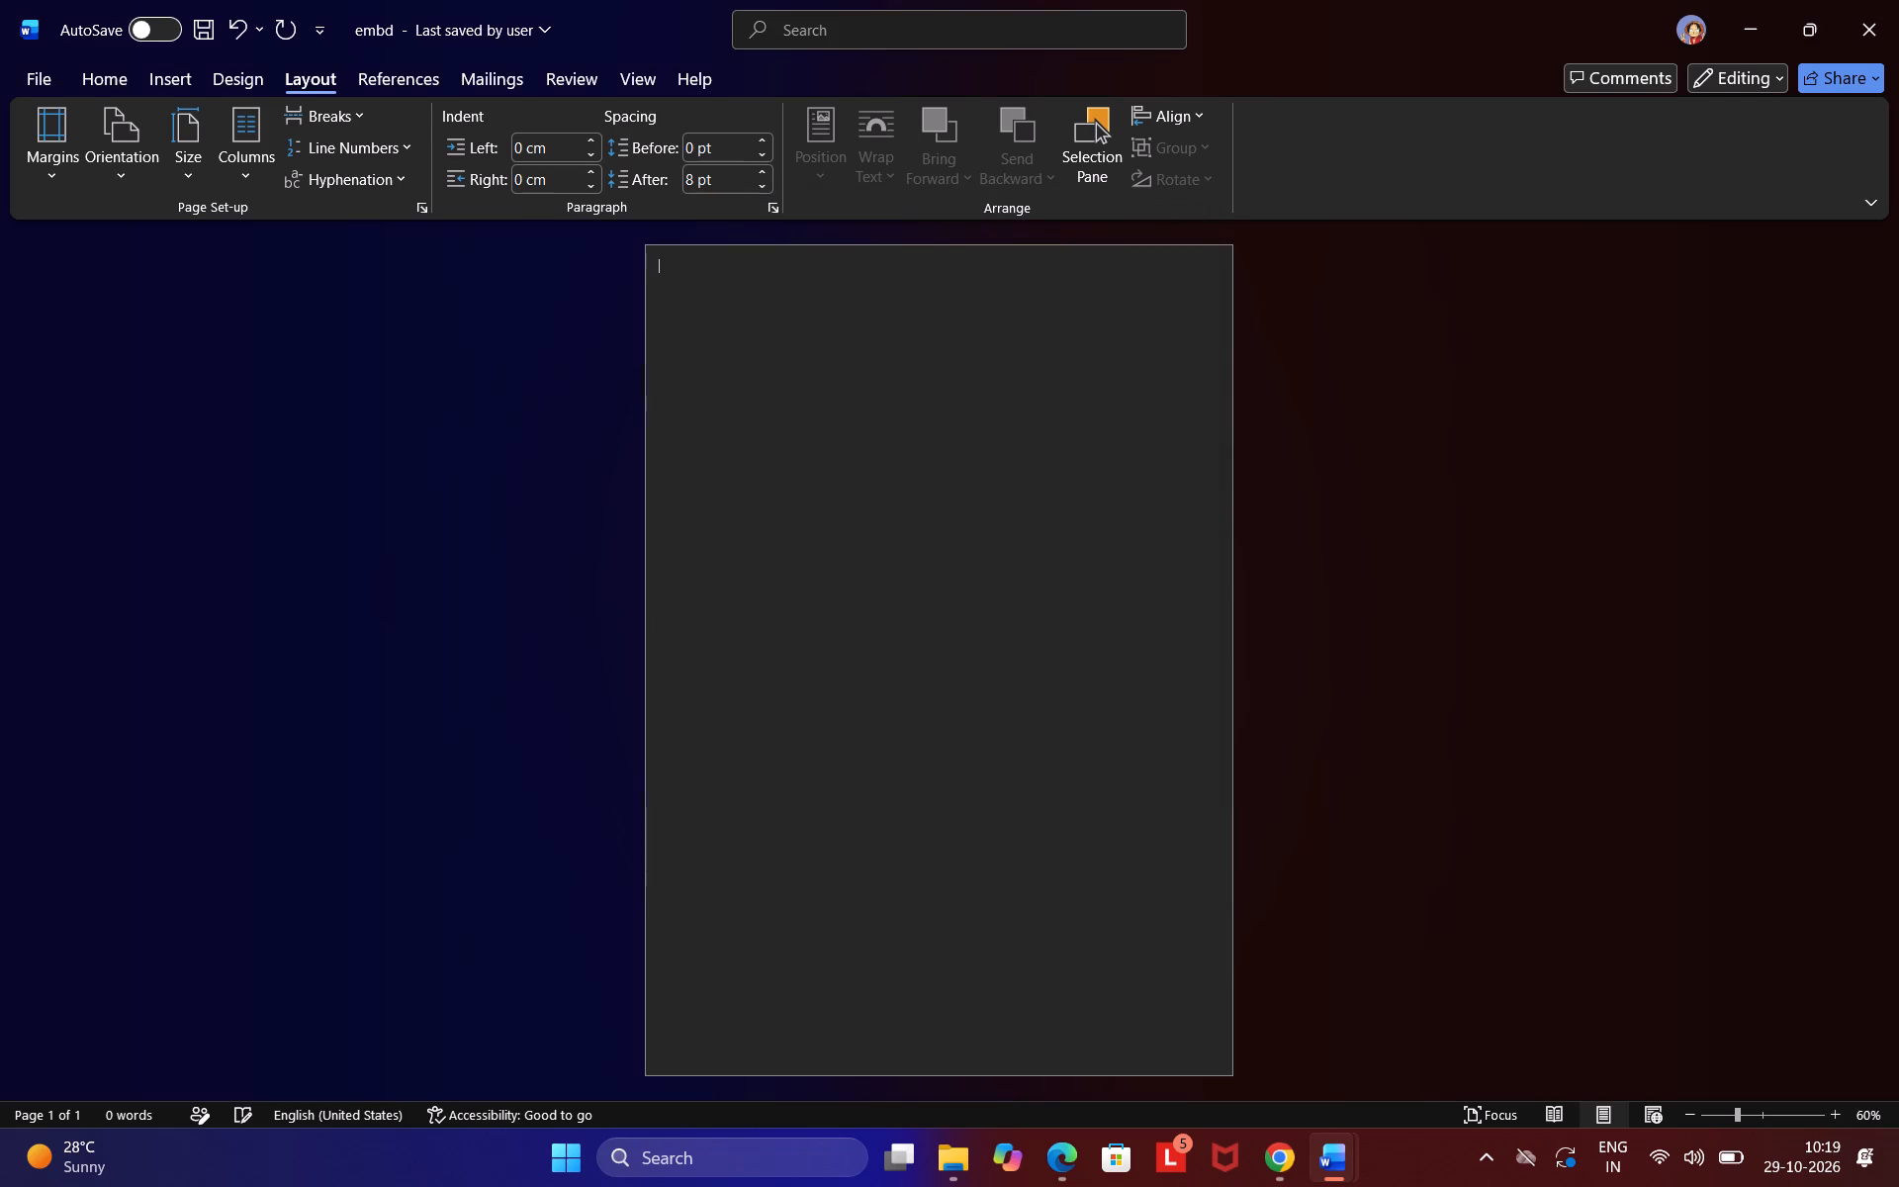
Paste the copied questions and answers into the empty document.
{"action": "key", "text": "ctrl+v"}
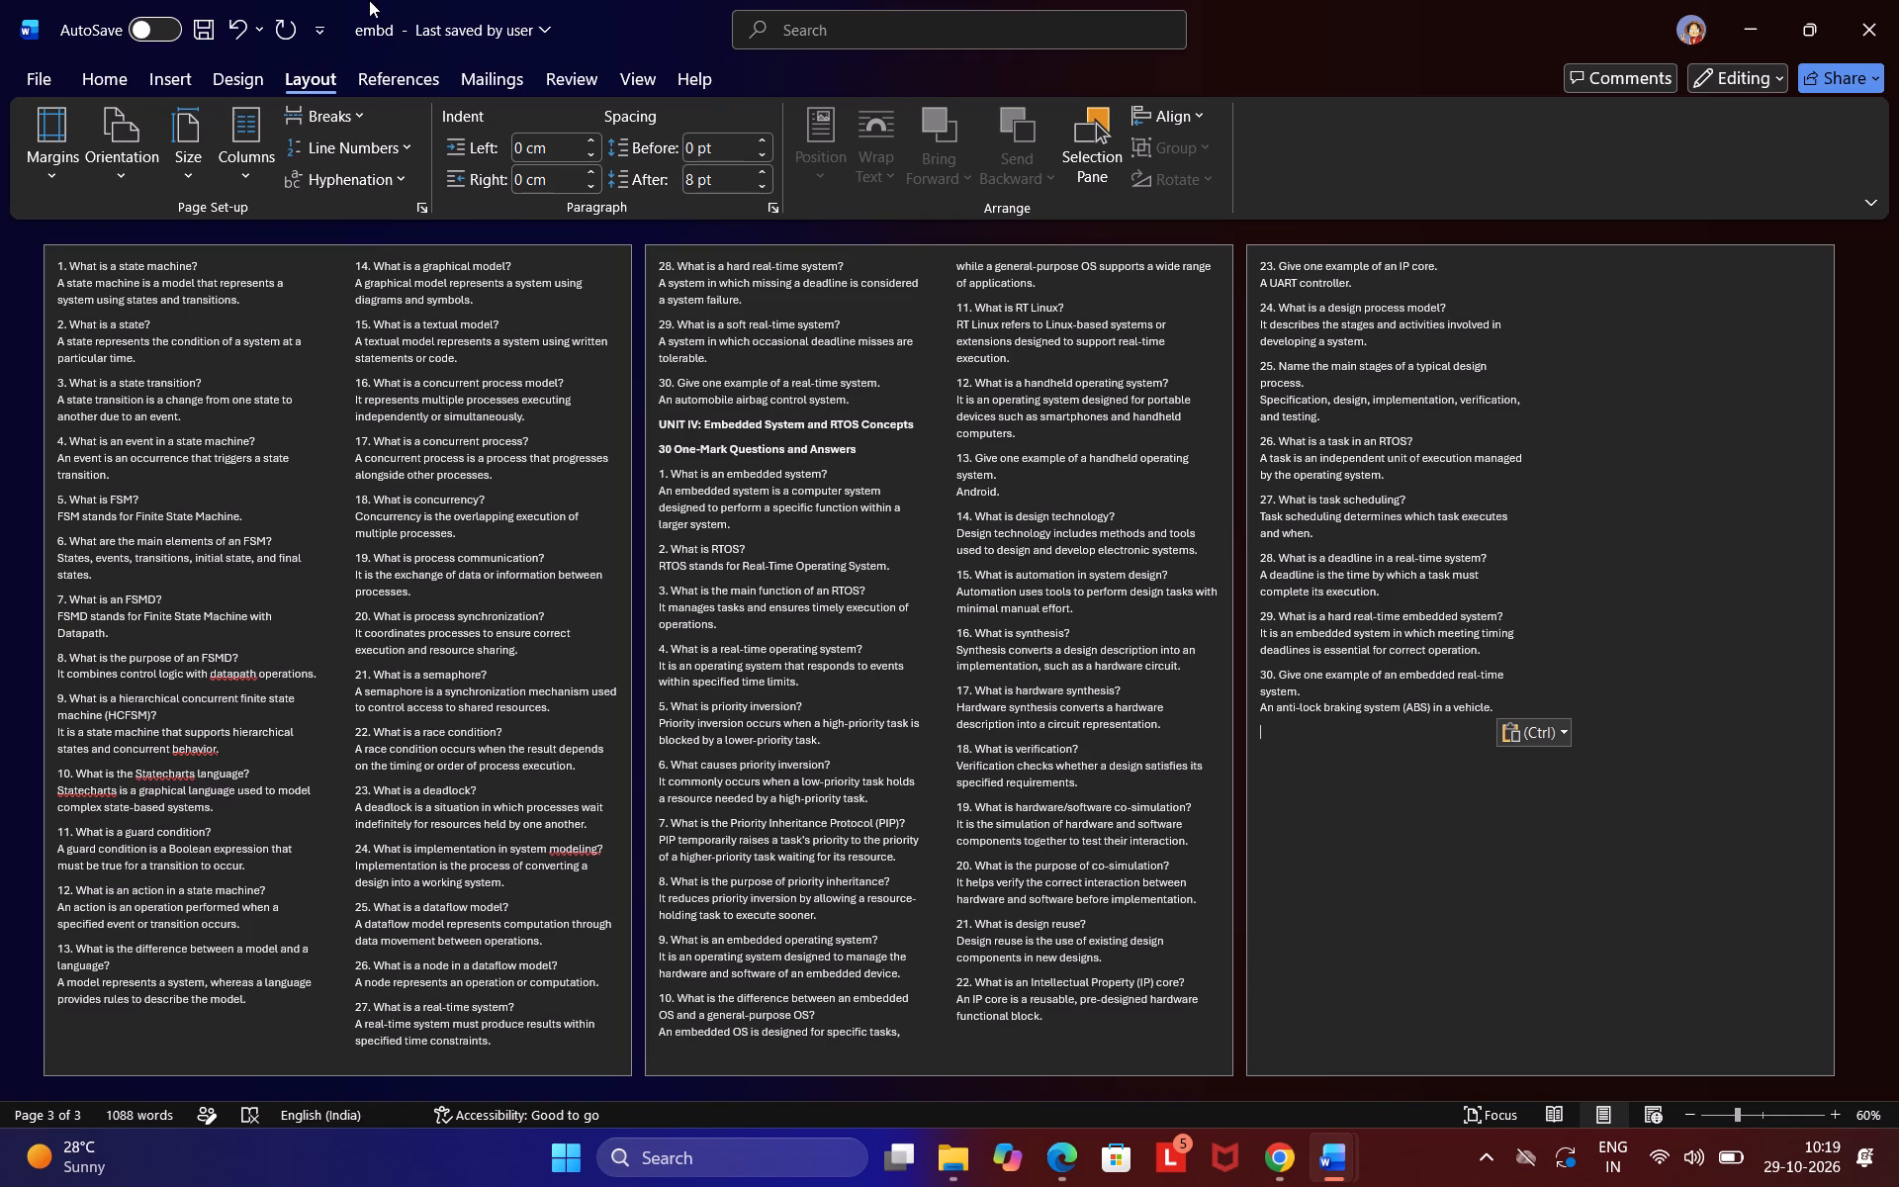
Join the state machine answer onto the line of question 1, separated by a single space.
{"action": "left_click", "coordinate": [358, 257]}
{"action": "left_click", "coordinate": [48, 290]}
{"action": "key", "text": "BackSpace"}
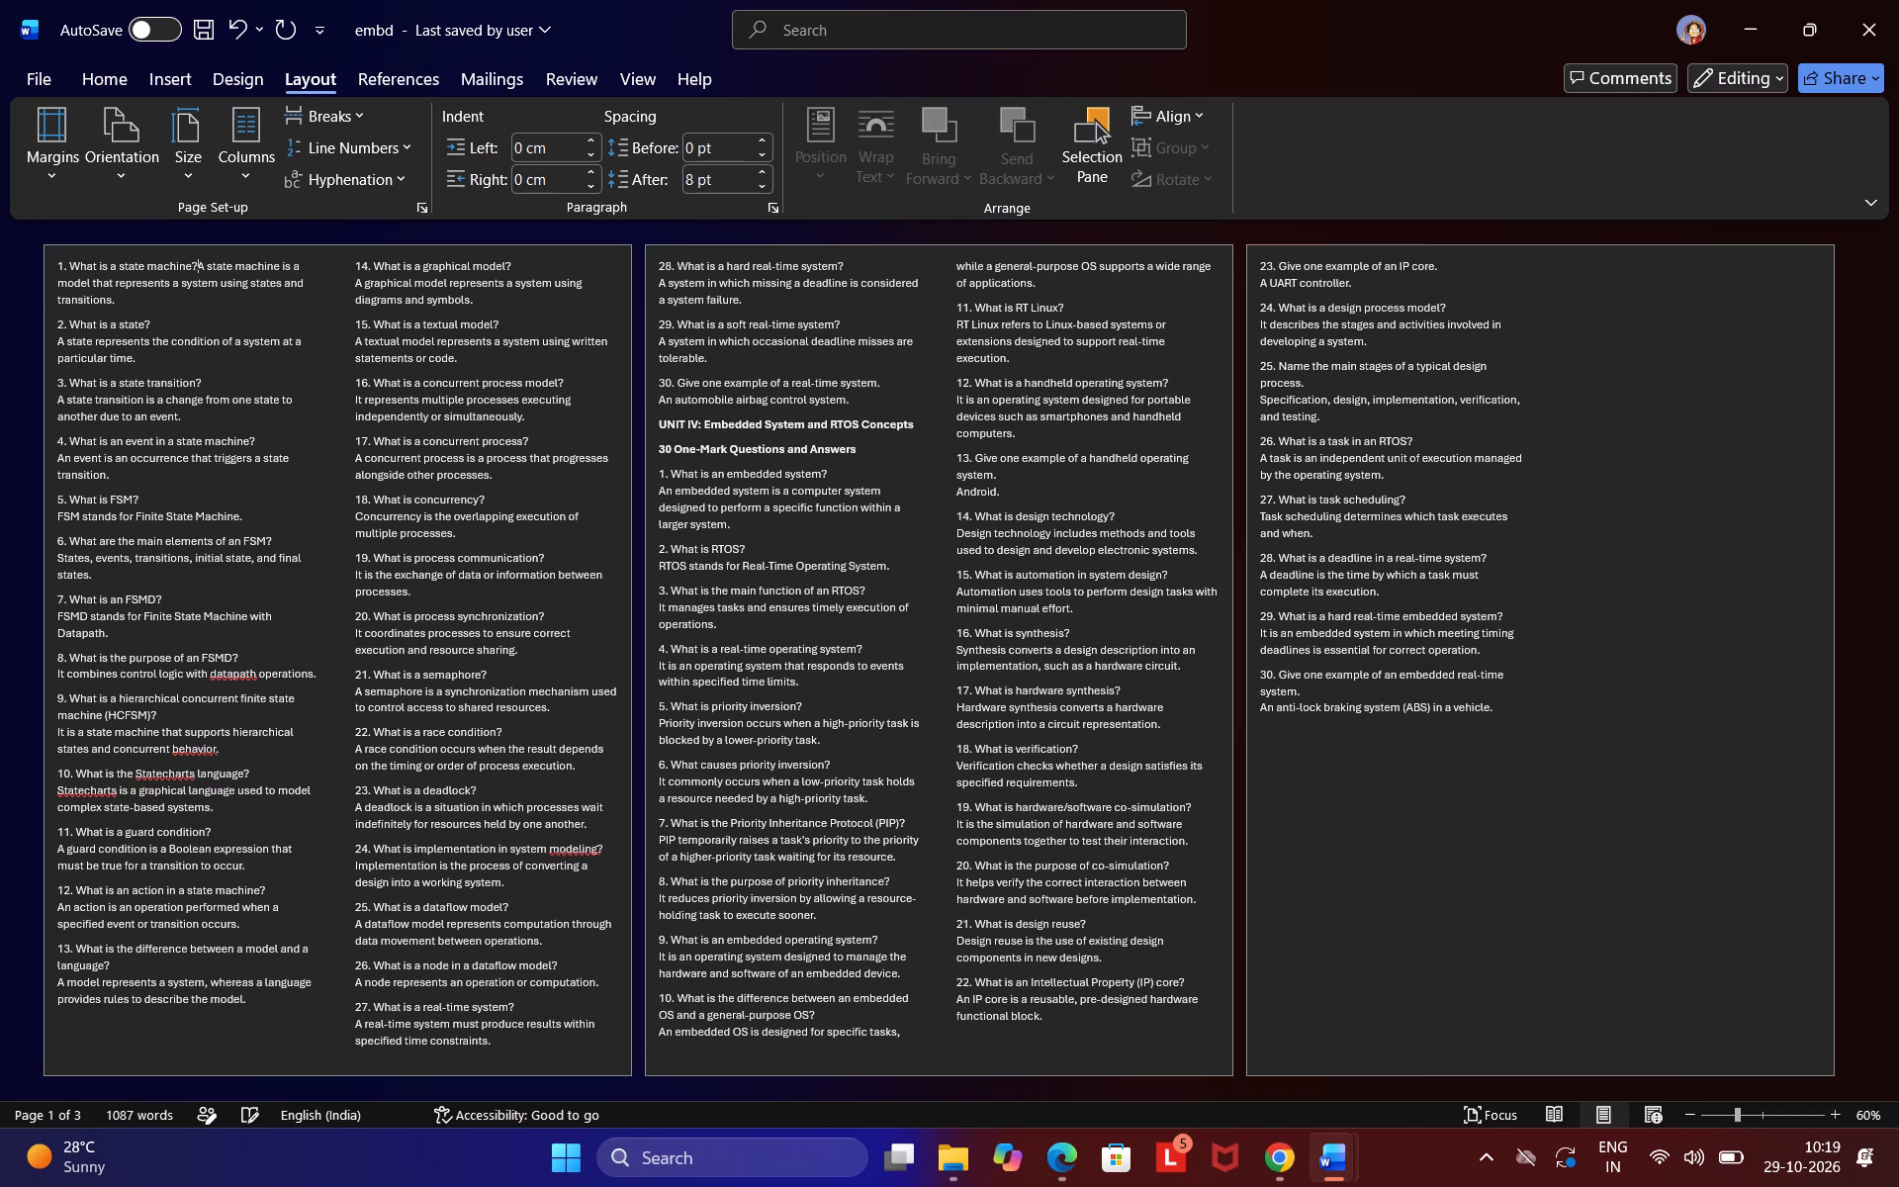
{"action": "key", "text": "Down"}
{"action": "key", "text": "Down"}
{"action": "key", "text": "Down"}
{"action": "key", "text": "Up"}
{"action": "key", "text": "Up"}
{"action": "key", "text": "Up"}
{"action": "key", "text": "space"}
Join the answer to question 2, "What is a state?", onto its question line with a single space between them.
{"action": "key", "text": "Down"}
{"action": "key", "text": "Down"}
{"action": "key", "text": "Down"}
{"action": "key", "text": "Down"}
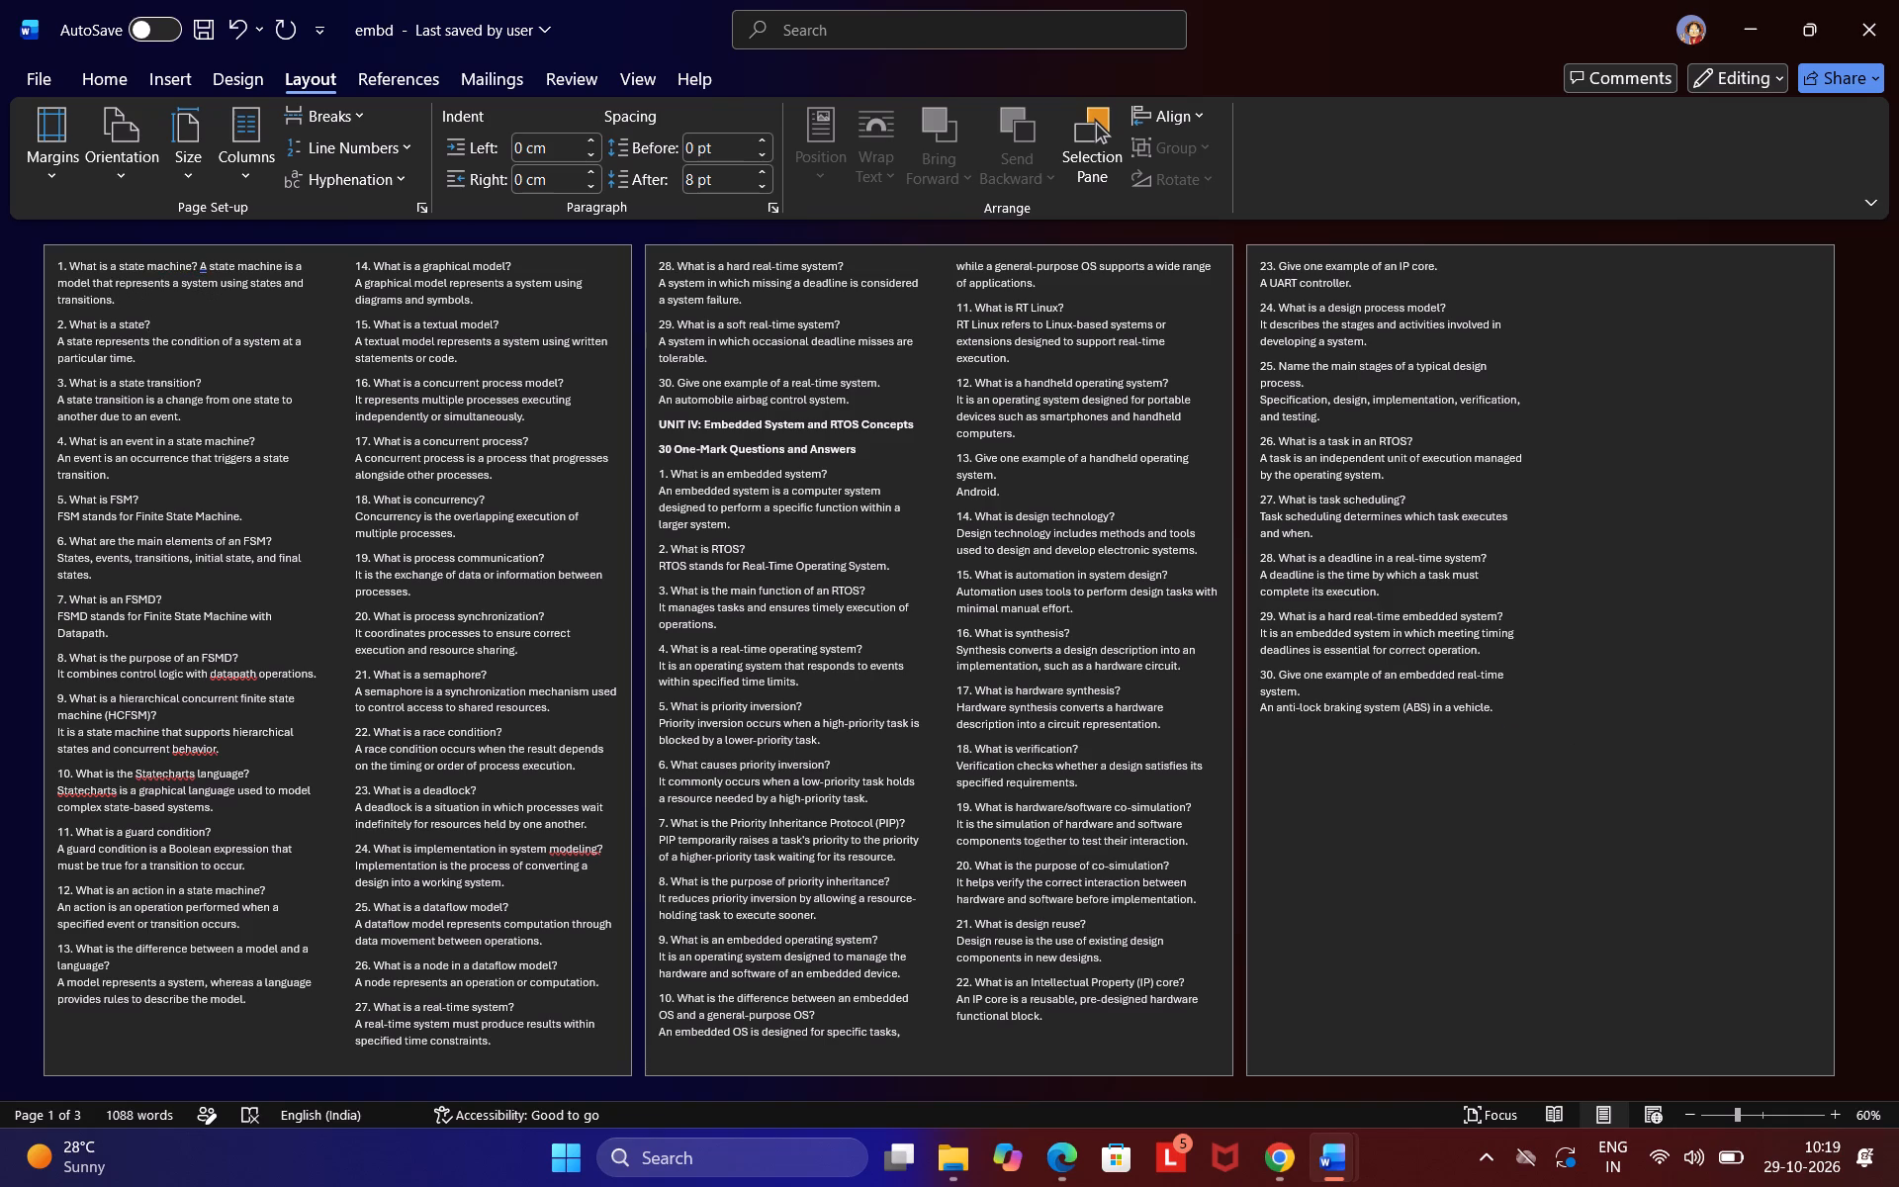
{"action": "key", "text": "Home"}
{"action": "key", "text": "space"}
{"action": "key", "text": "BackSpace"}
{"action": "key", "text": "BackSpace"}
{"action": "key", "text": "space"}
Join the state transition answer onto the line of question 3, separated by a single space.
{"action": "key", "text": "Down"}
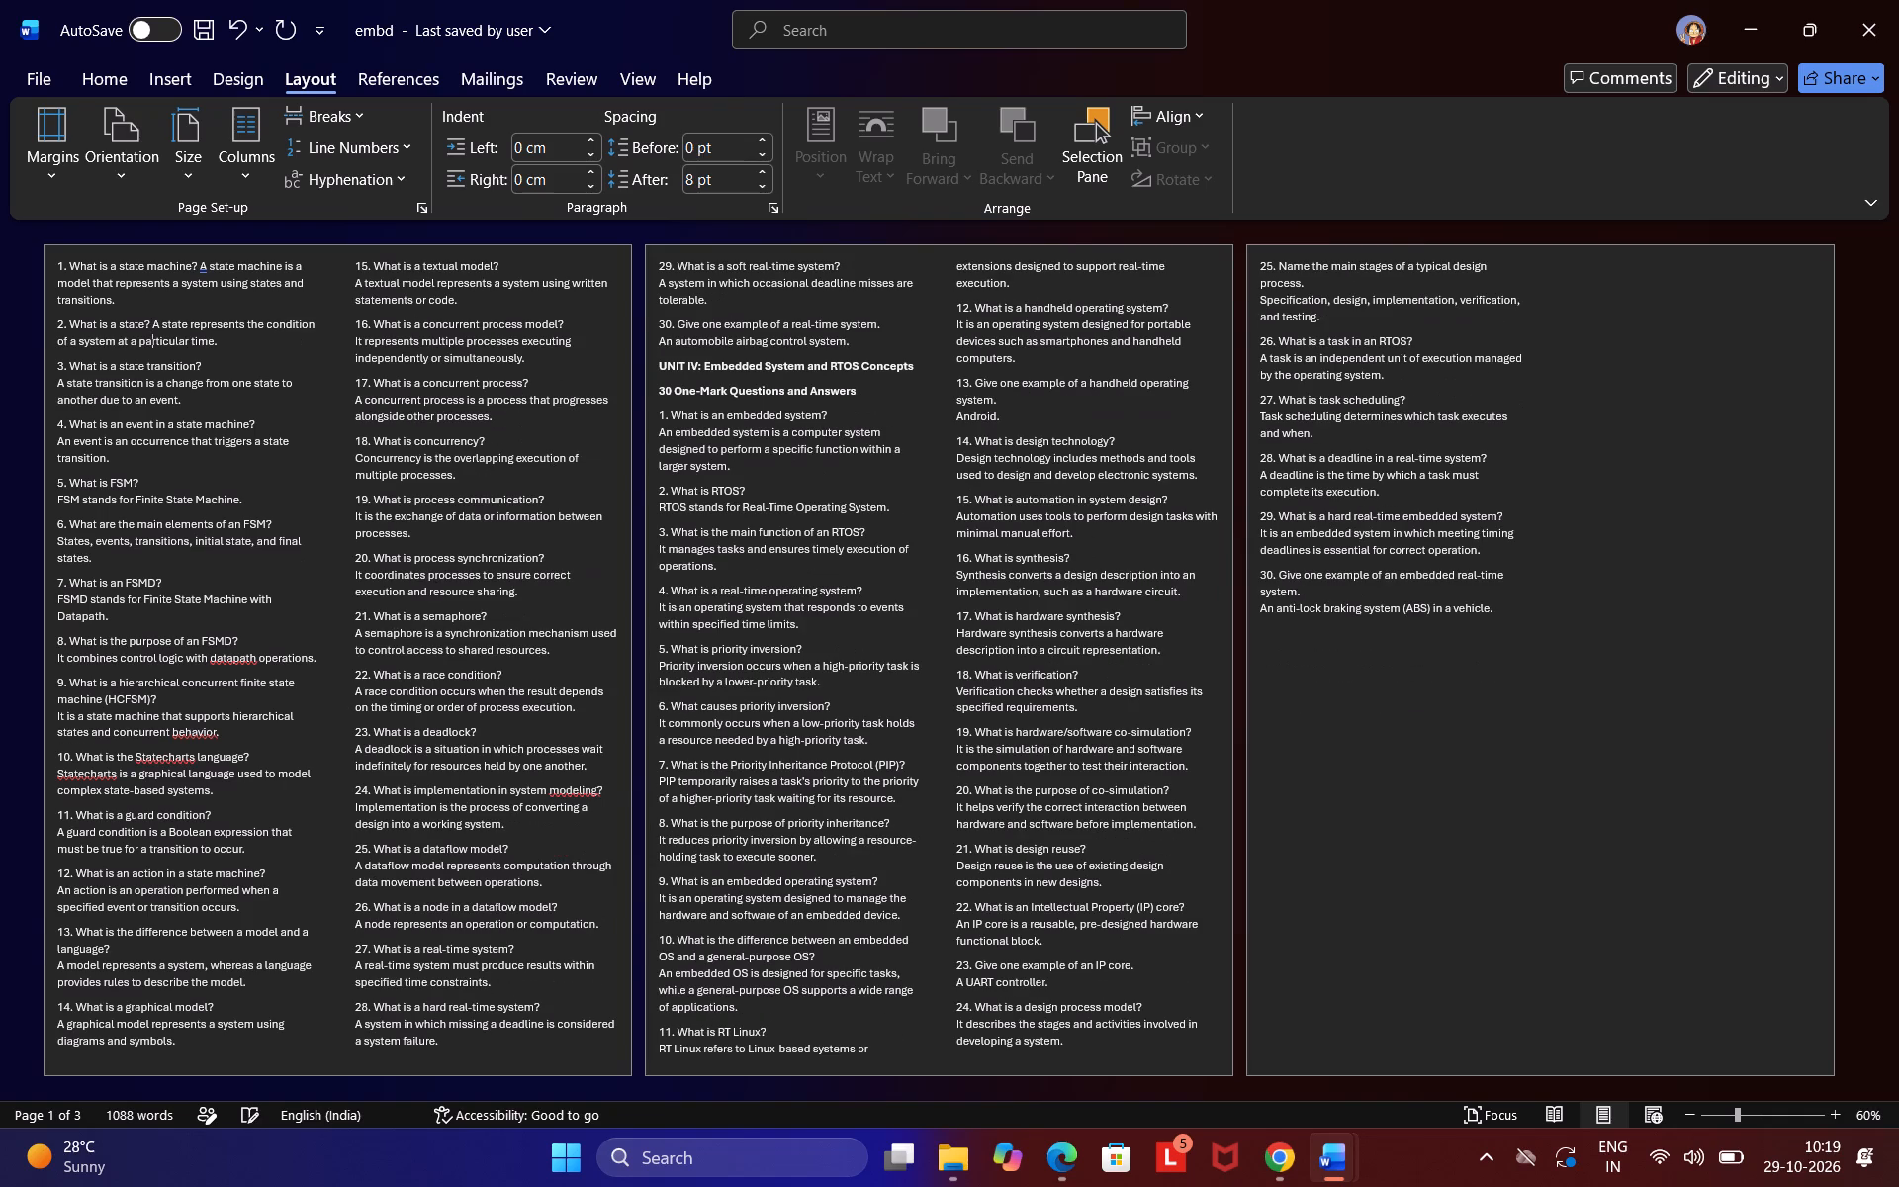
{"action": "key", "text": "Down"}
{"action": "key", "text": "Home"}
{"action": "key", "text": "Down"}
{"action": "key", "text": "BackSpace"}
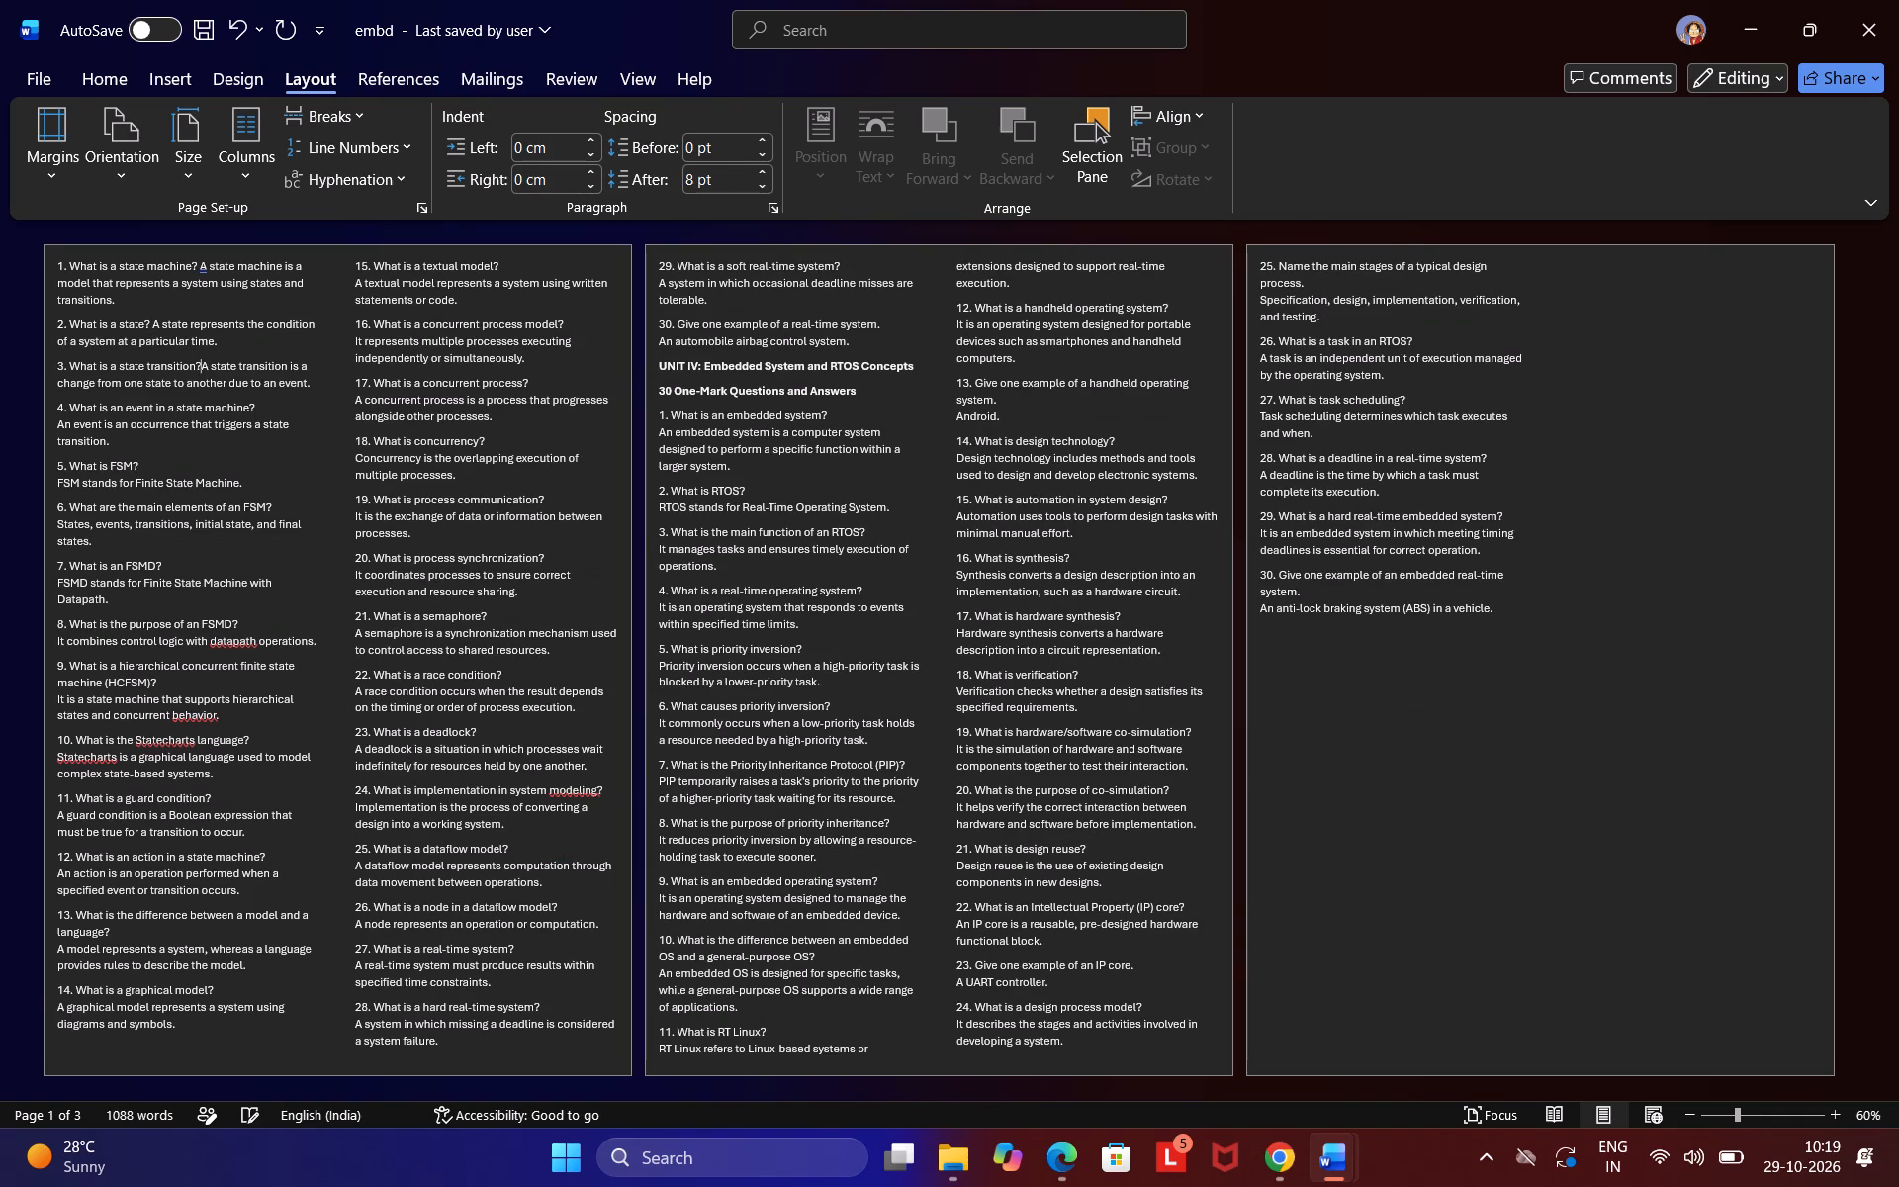
{"action": "key", "text": "space"}
Join the answer about state machine events onto the line of question 4, separated by a single space.
{"action": "key", "text": "Down"}
{"action": "key", "text": "Down"}
{"action": "key", "text": "Home"}
{"action": "key", "text": "Down"}
{"action": "key", "text": "BackSpace"}
{"action": "key", "text": "space"}
Join the answer to question 5, "What is FSM?", onto its question line with a single space between them.
{"action": "key", "text": "Down"}
{"action": "key", "text": "Down"}
{"action": "key", "text": "Down"}
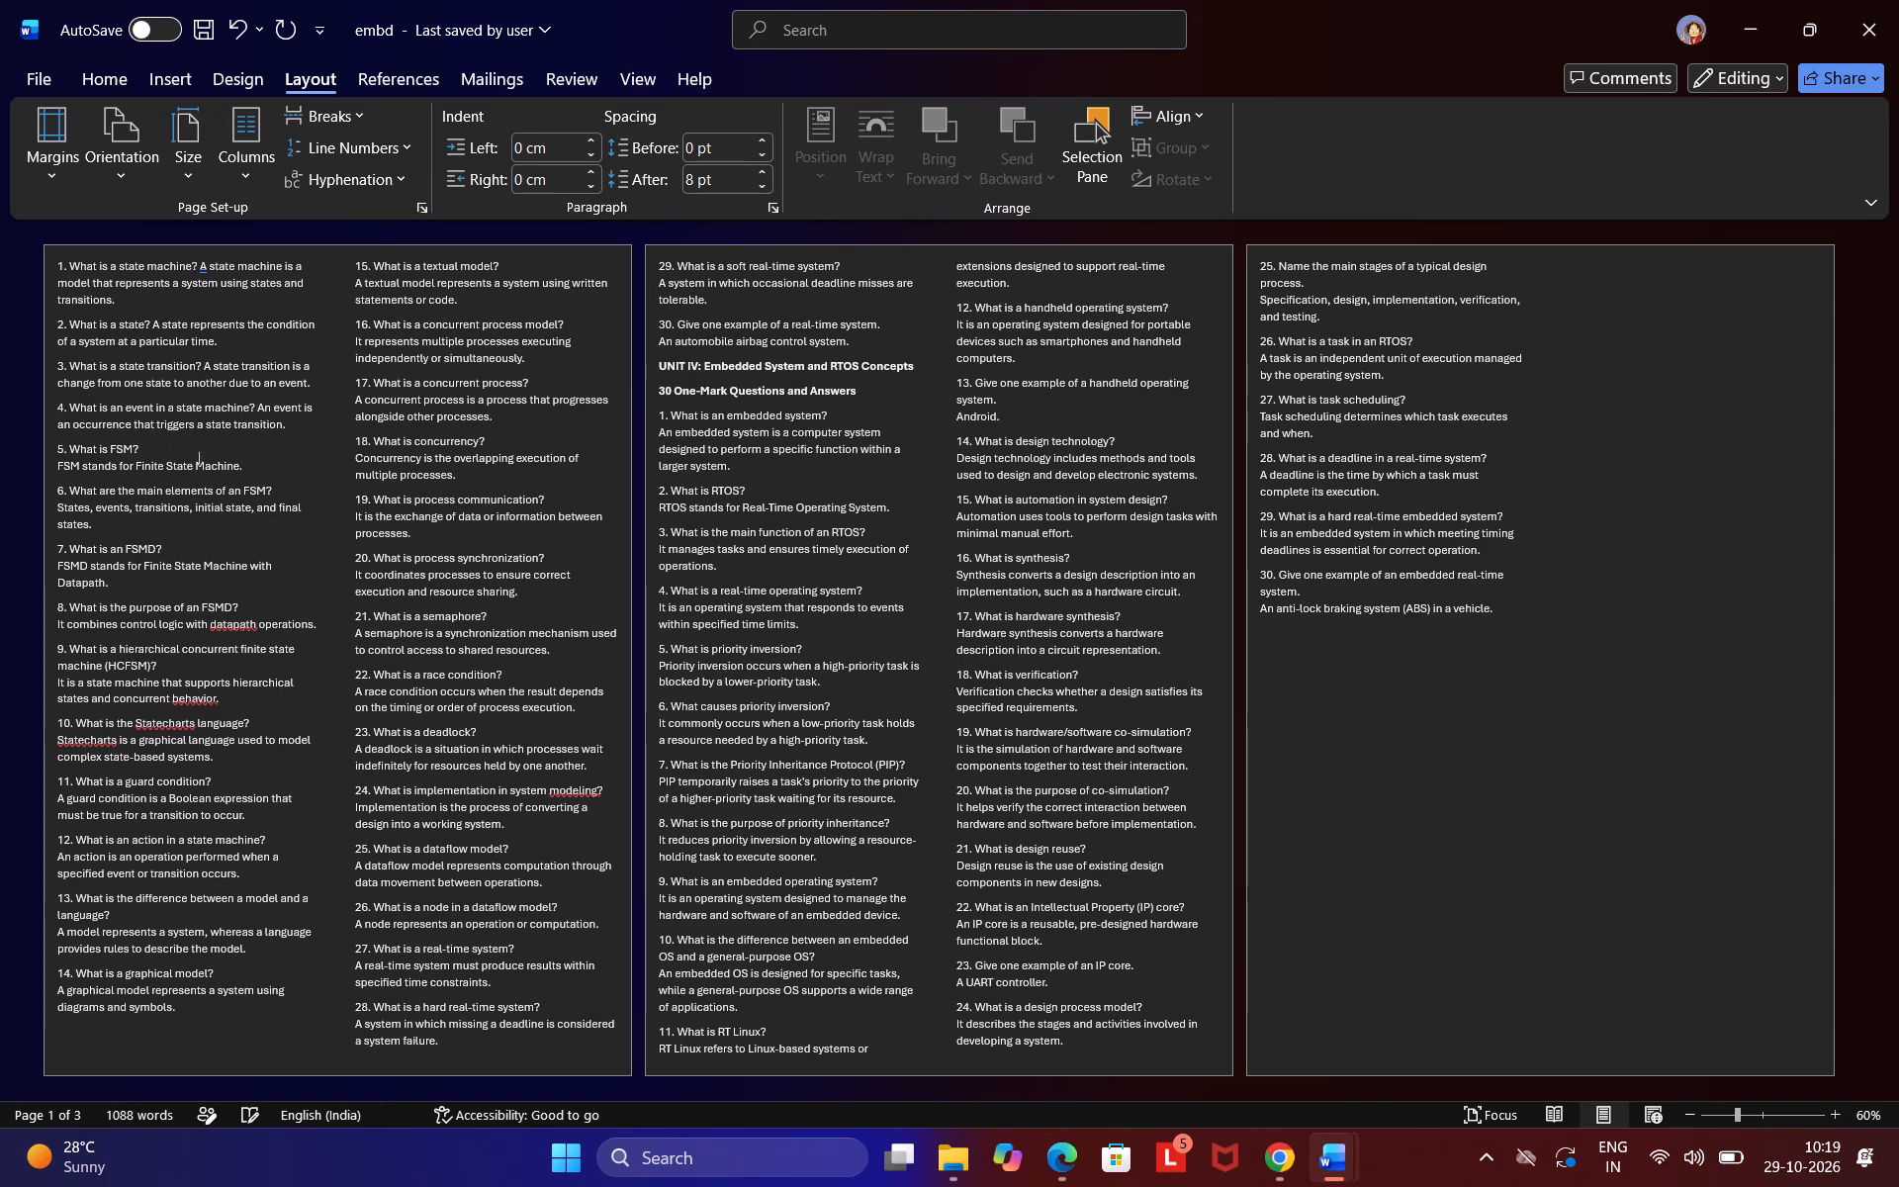
{"action": "key", "text": "Home"}
{"action": "key", "text": "BackSpace"}
{"action": "key", "text": "space"}
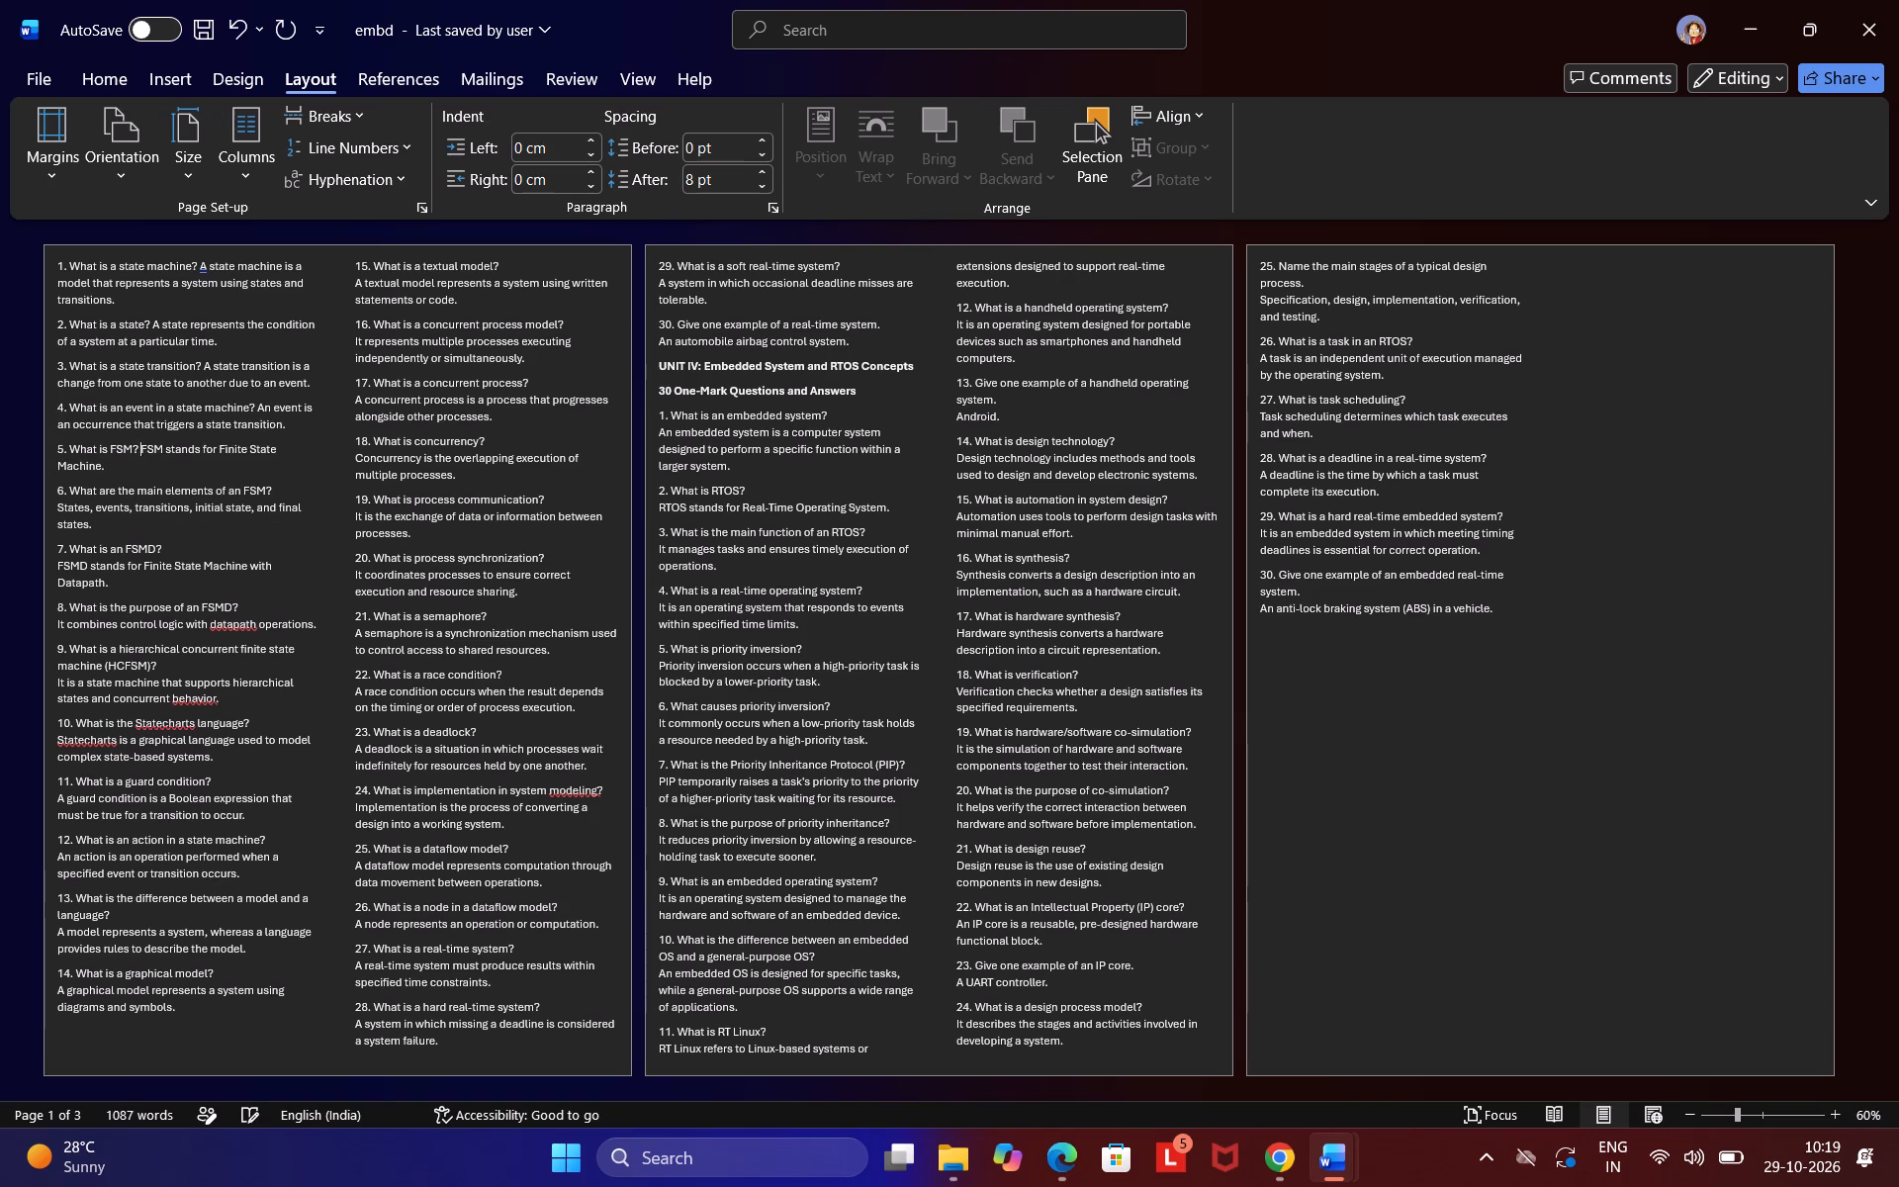
Join the FSMD answer onto the line of question 7, keeping the question mark and a single space between them.
{"action": "key", "text": "Down"}
{"action": "key", "text": "Down"}
{"action": "key", "text": "Down"}
{"action": "key", "text": "Down"}
{"action": "key", "text": "Down"}
{"action": "key", "text": "Down"}
{"action": "key", "text": "Home"}
{"action": "key", "text": "BackSpace"}
{"action": "key", "text": "BackSpace"}
{"action": "key", "text": "space"}
{"action": "key", "text": "BackSpace"}
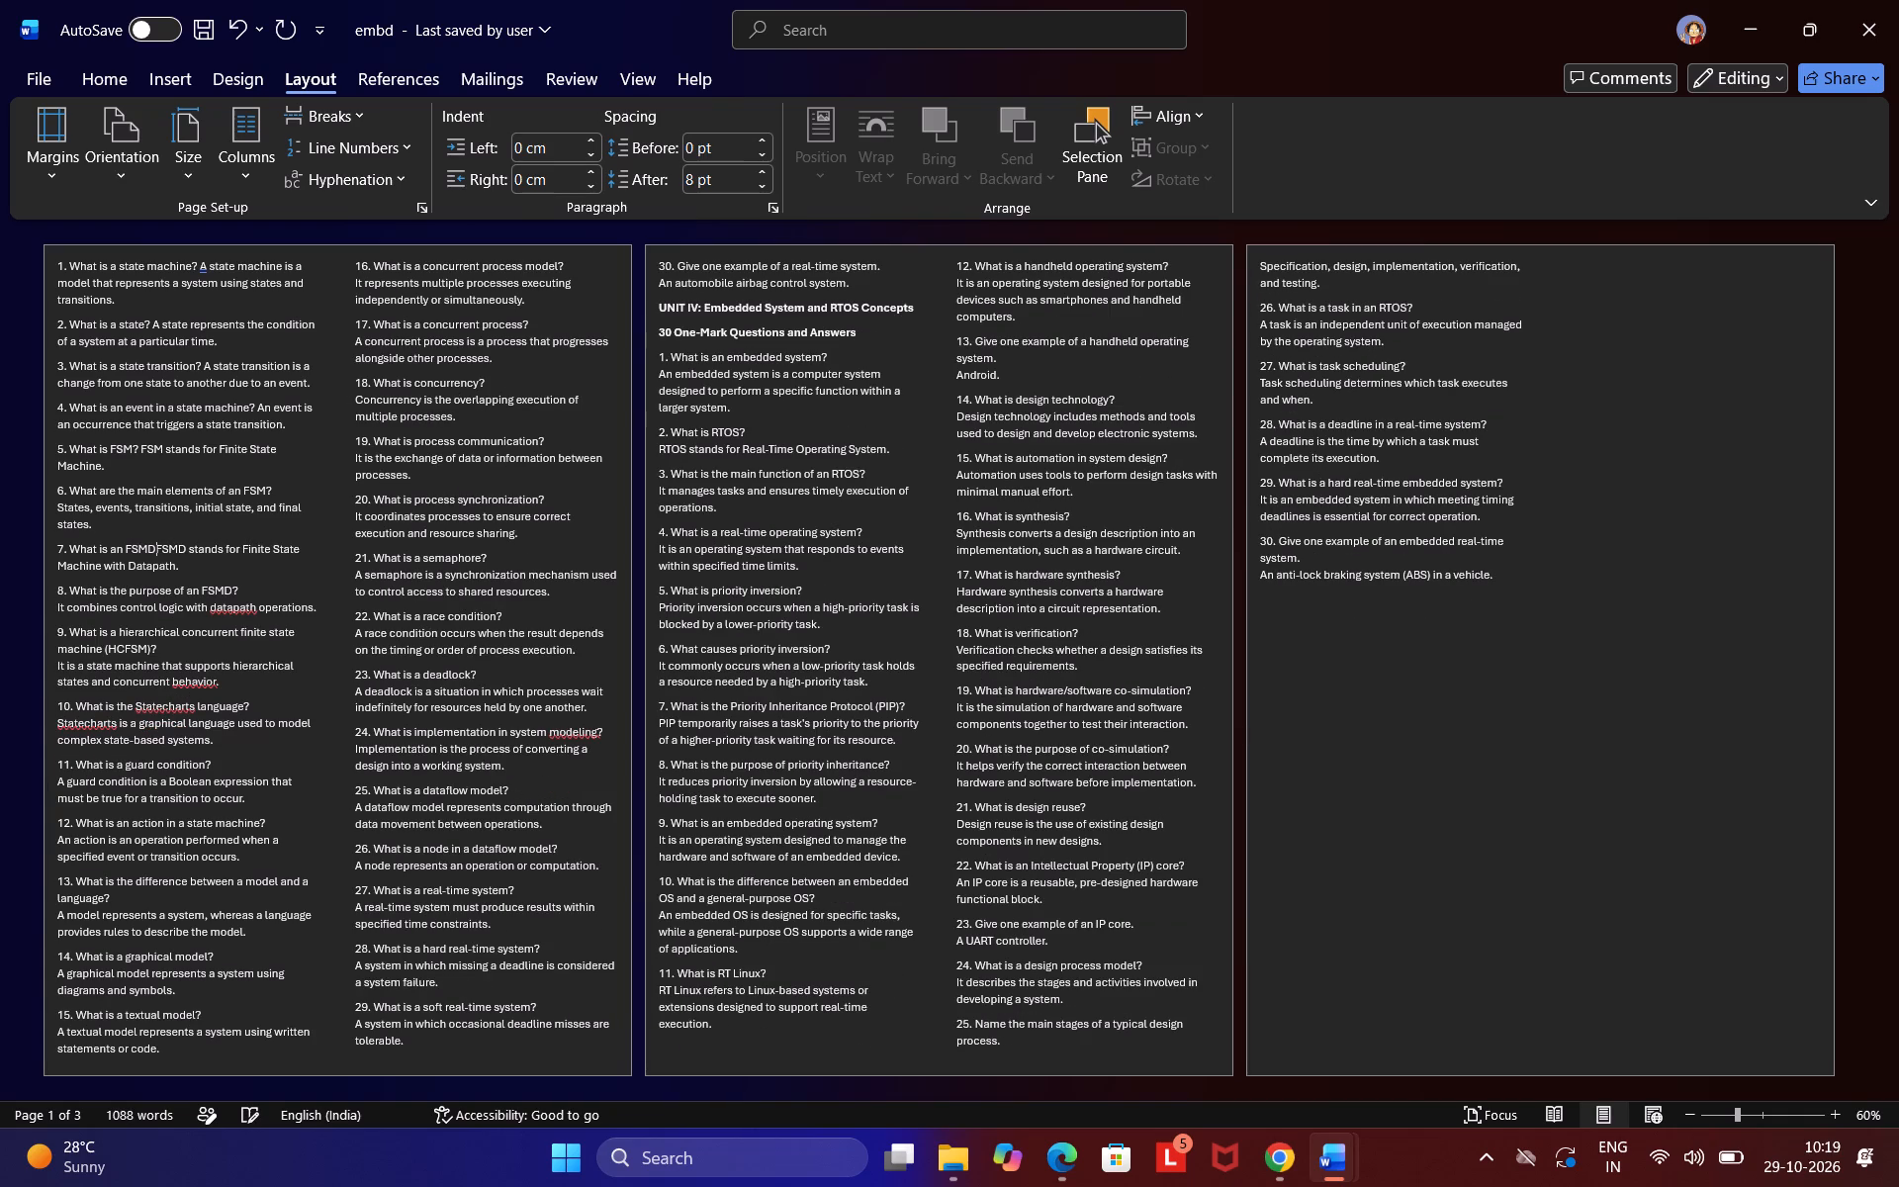
{"action": "type", "text": "?"}
{"action": "key", "text": "space"}
Join the answer on the purpose of an FSMD onto the line of question 8, separated by a single space.
{"action": "key", "text": "Down"}
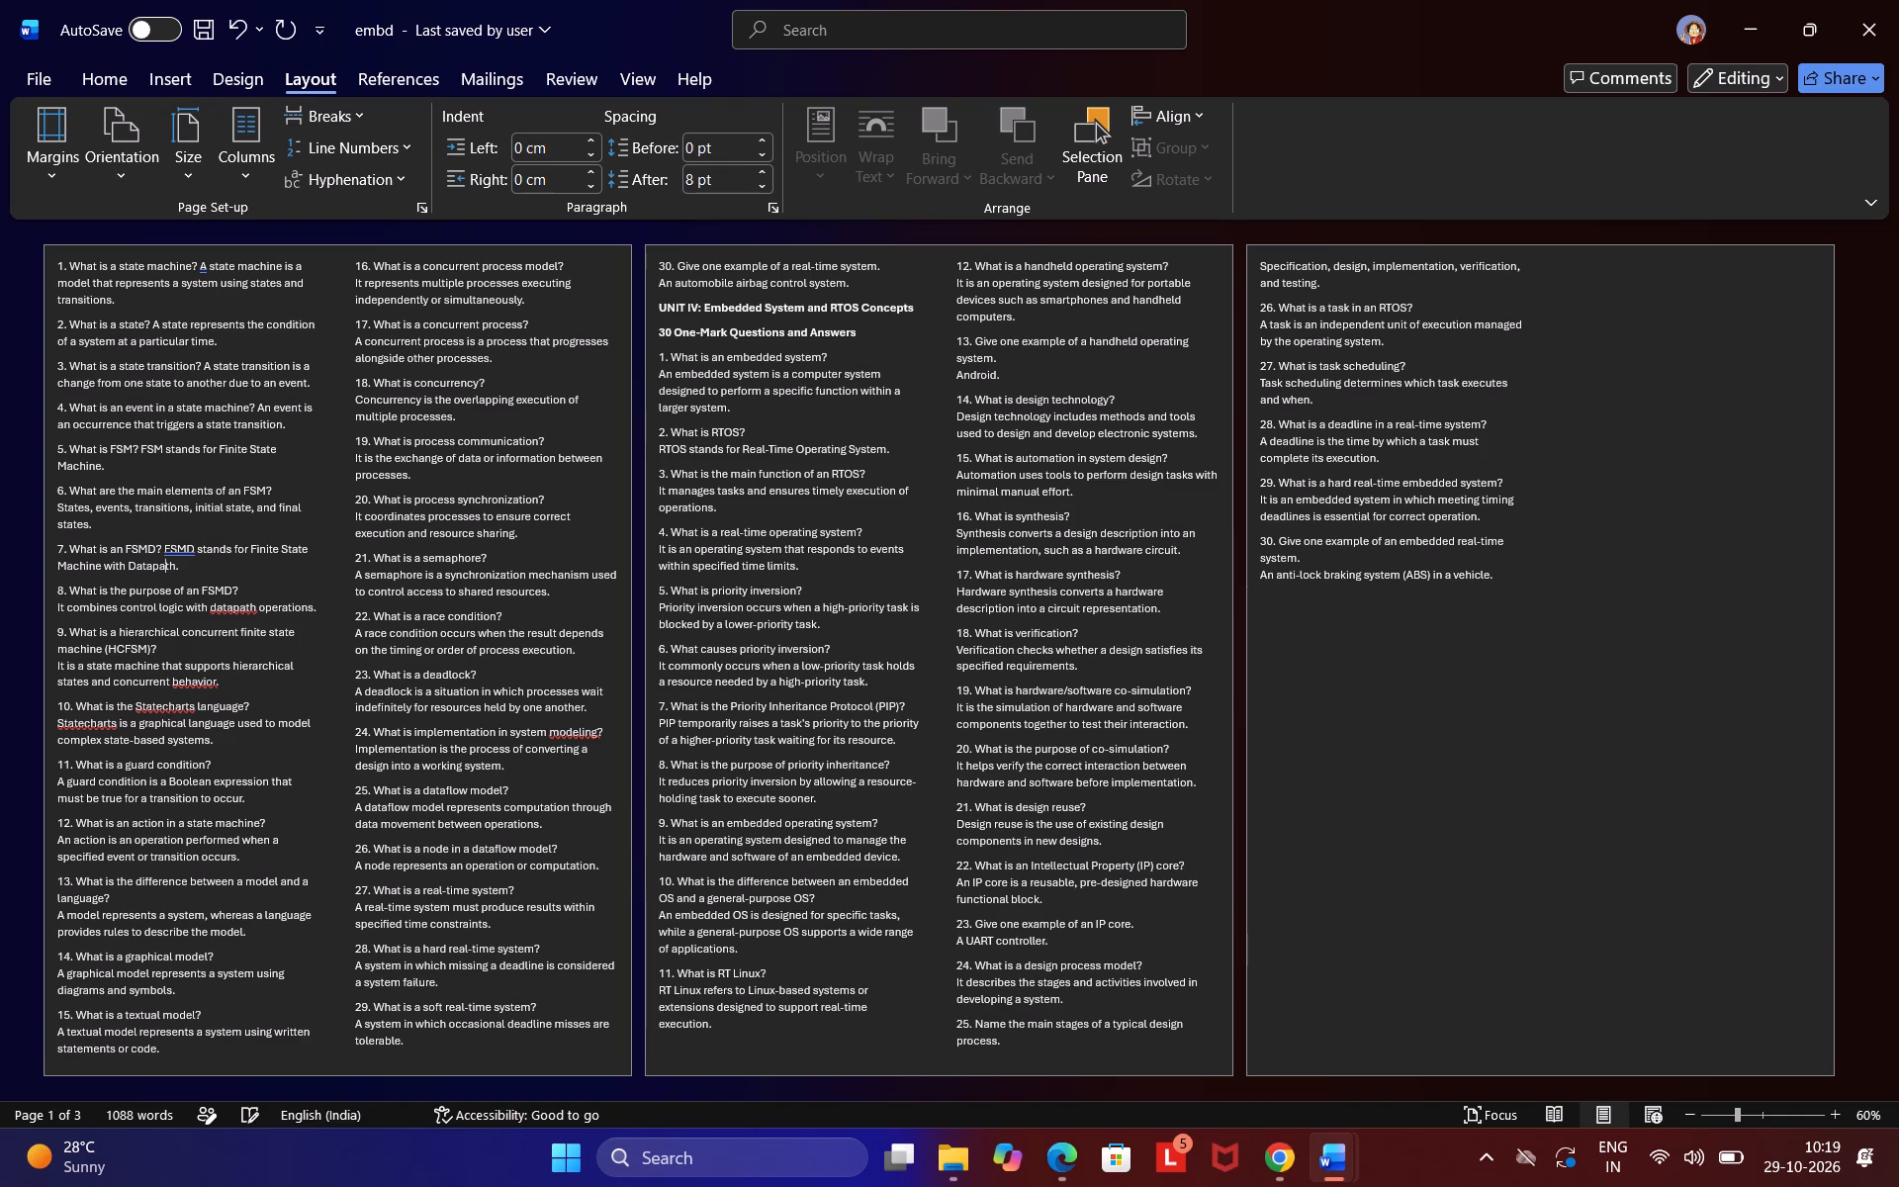
{"action": "key", "text": "Down"}
{"action": "key", "text": "Down"}
{"action": "key", "text": "Home"}
{"action": "key", "text": "BackSpace"}
{"action": "key", "text": "space"}
Join the HCFSM answer onto the end of question 9, separated by a single space.
{"action": "key", "text": "Down"}
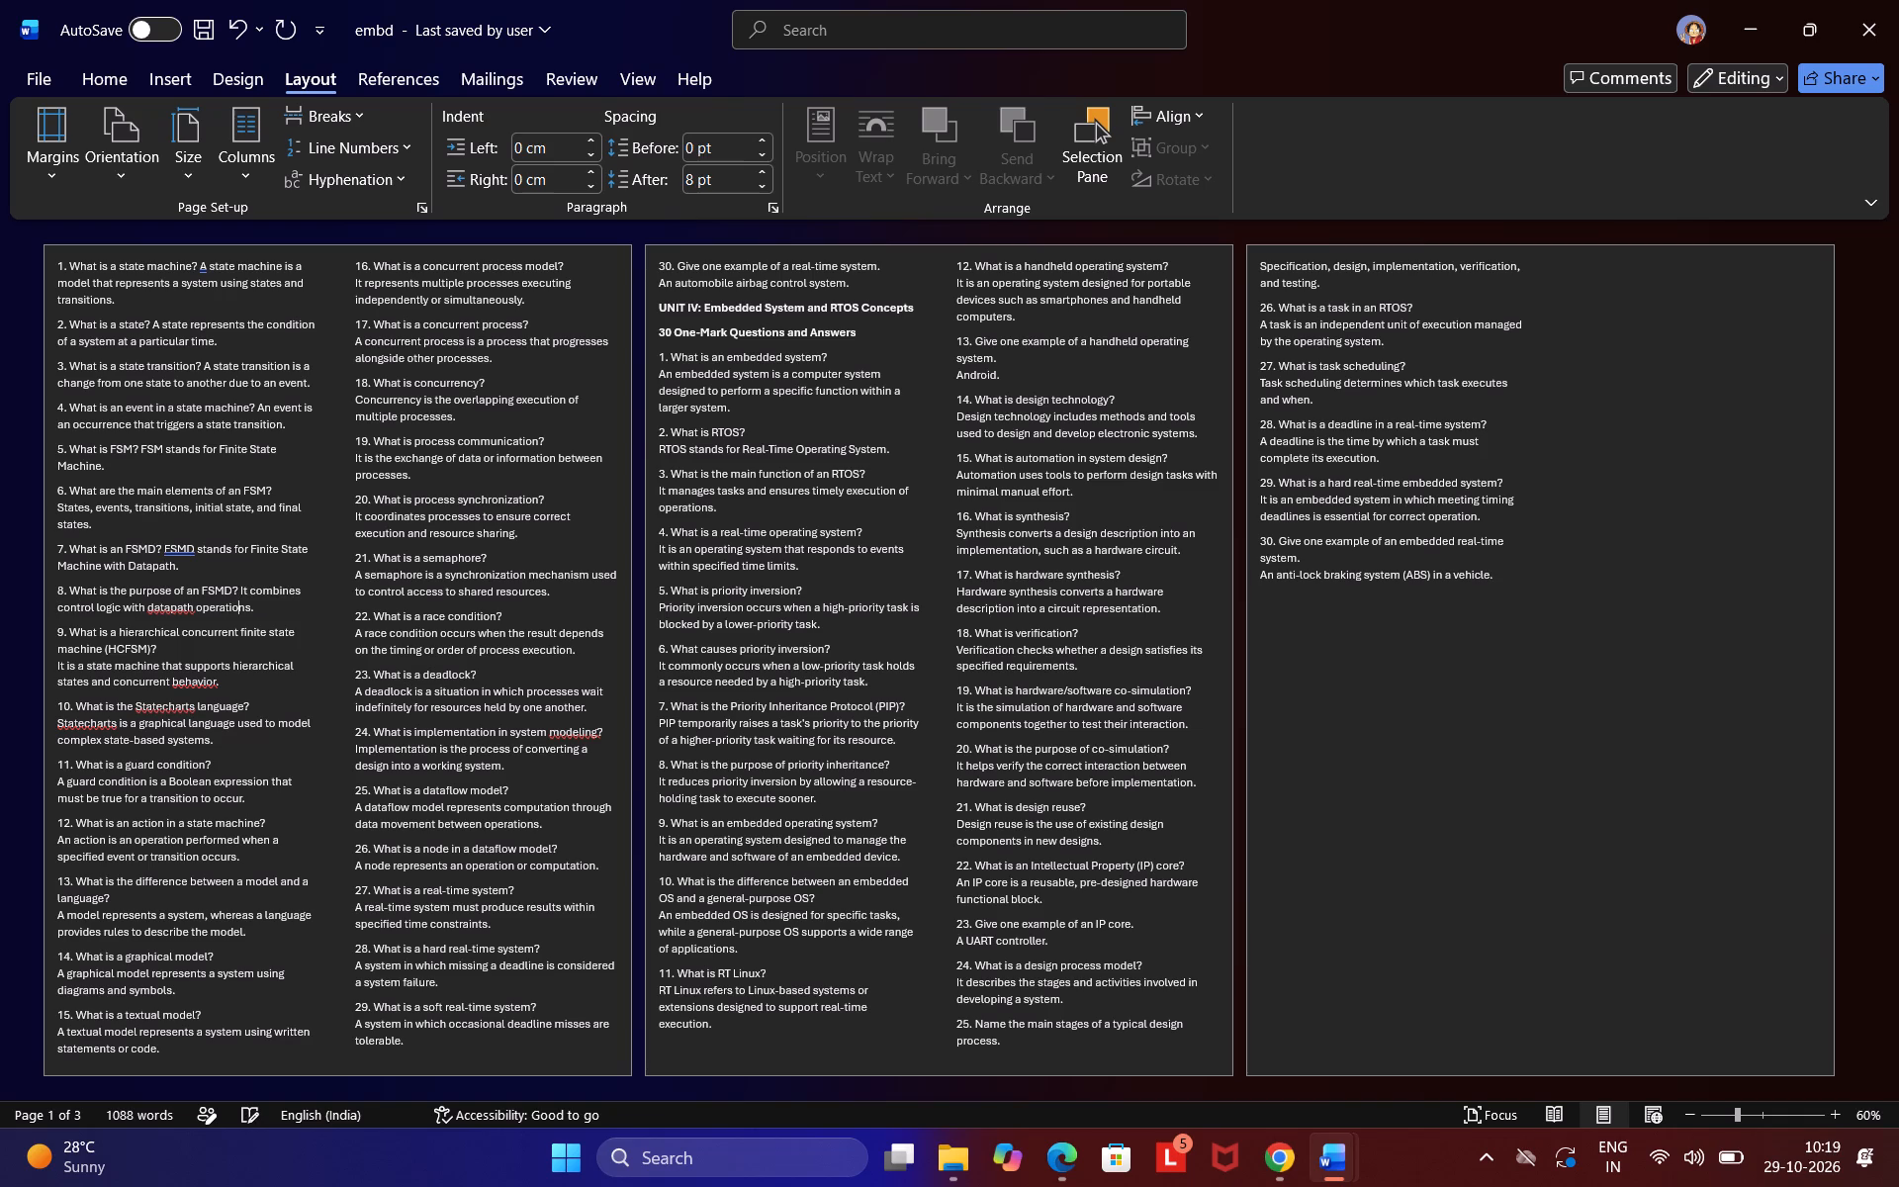
{"action": "key", "text": "Down"}
{"action": "key", "text": "Down"}
{"action": "key", "text": "Down"}
{"action": "key", "text": "Home"}
{"action": "key", "text": "BackSpace"}
{"action": "key", "text": "space"}
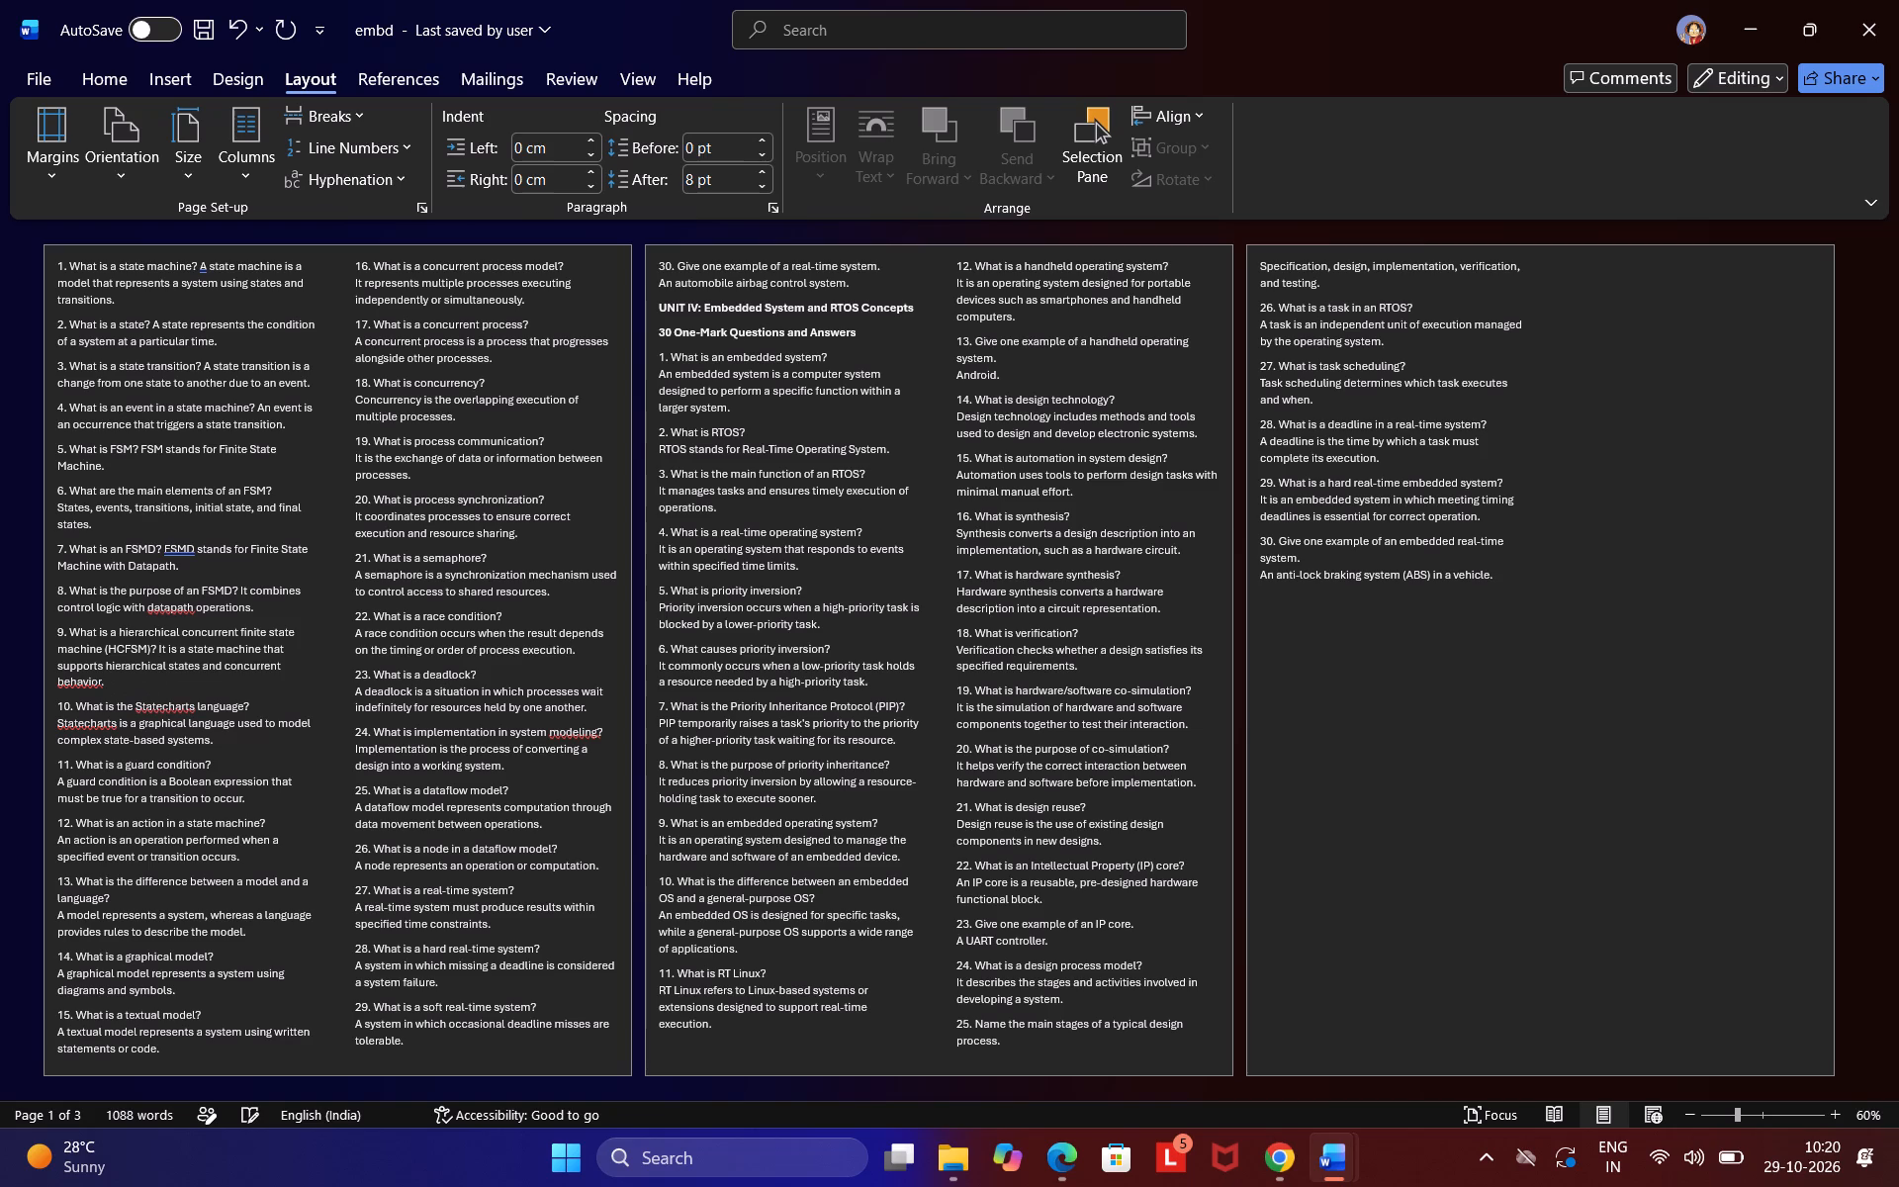
Join the answer on the difference between a model and a language onto the end of question 13, separated by a single space.
{"action": "key", "text": "Down"}
{"action": "key", "text": "Down"}
{"action": "key", "text": "Down"}
{"action": "key", "text": "Down"}
{"action": "key", "text": "Down"}
{"action": "key", "text": "Down"}
{"action": "key", "text": "Down"}
{"action": "key", "text": "Down"}
{"action": "key", "text": "Down"}
{"action": "key", "text": "Down"}
{"action": "key", "text": "Down"}
{"action": "key", "text": "Down"}
{"action": "key", "text": "Down"}
{"action": "key", "text": "Down"}
{"action": "key", "text": "Home"}
{"action": "key", "text": "BackSpace"}
{"action": "key", "text": "space"}
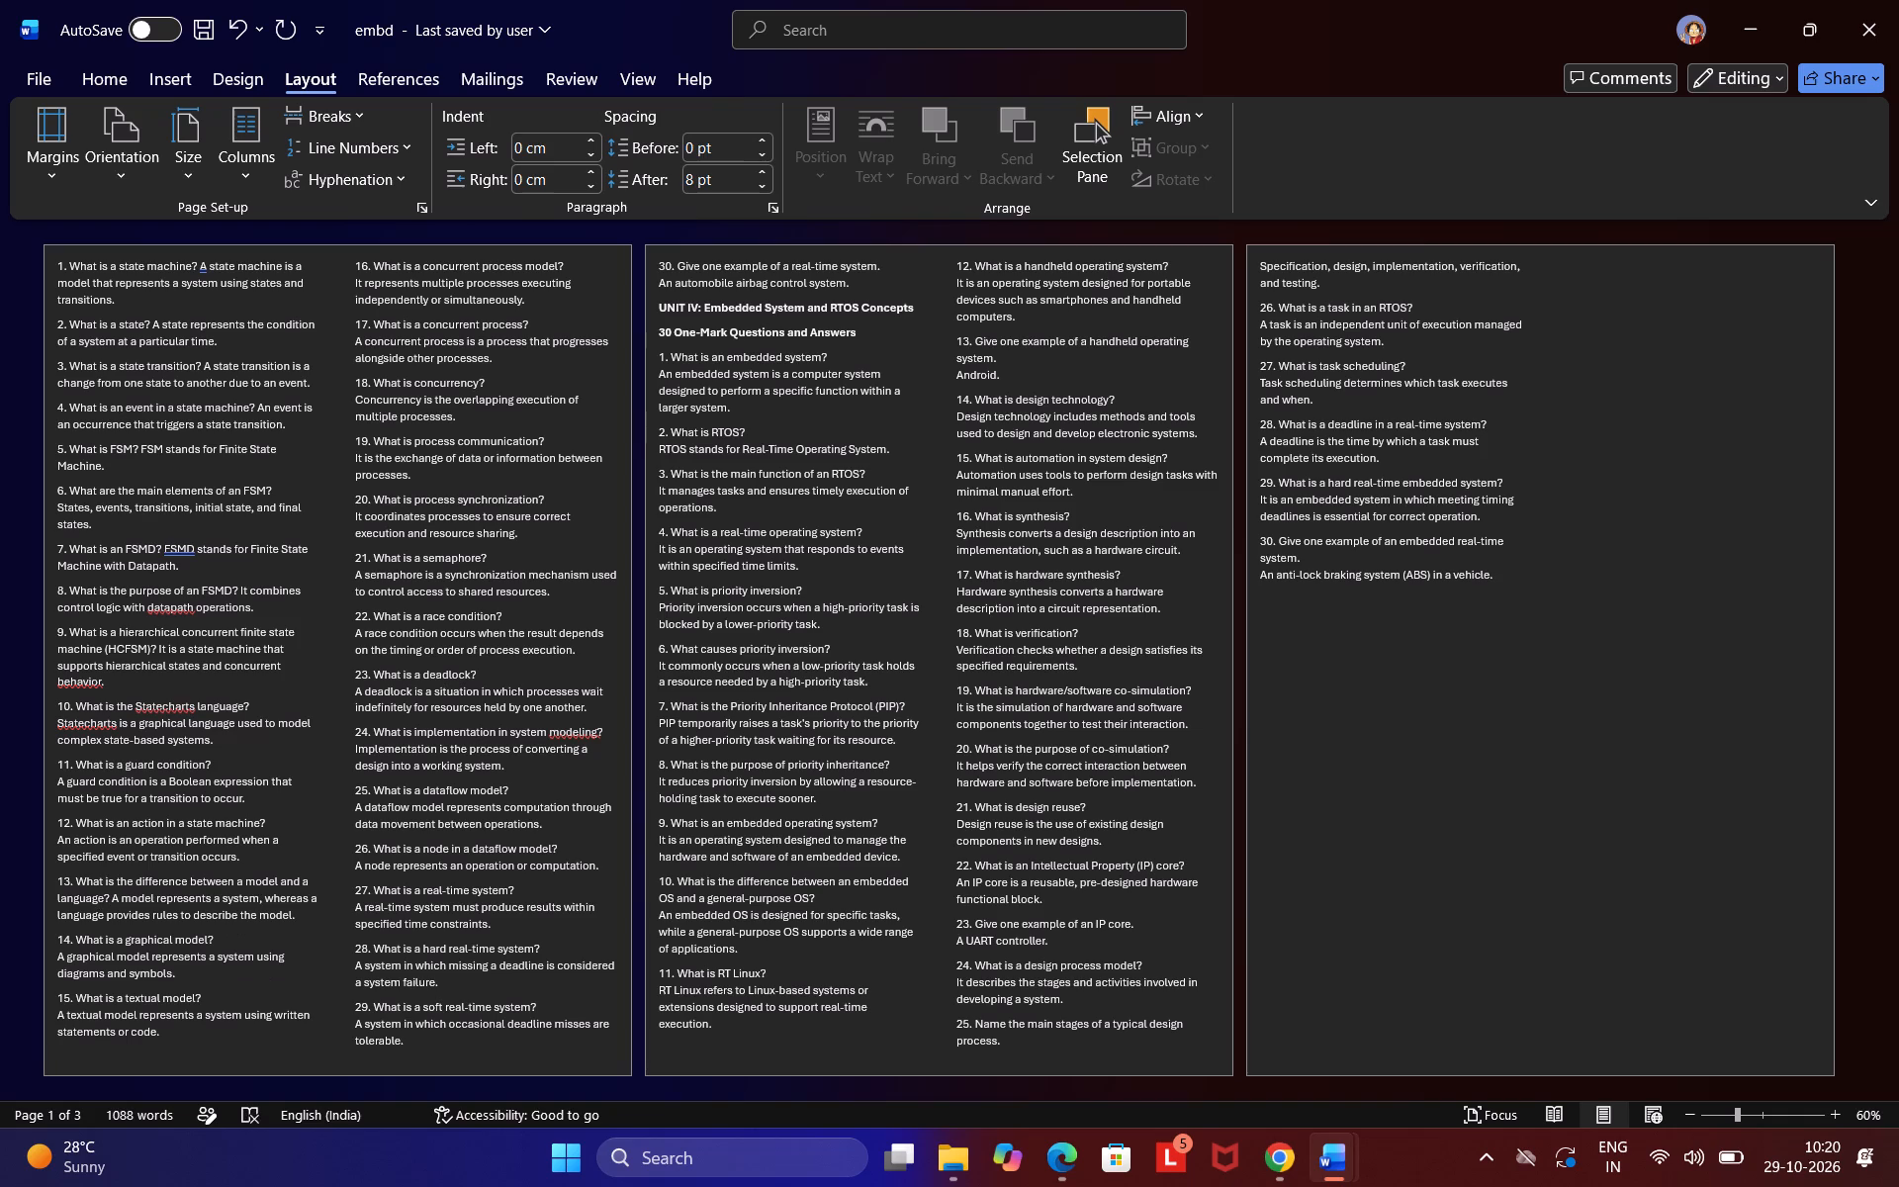
Join the answer on the graphical model onto the end of question 14, separated by a single space.
{"action": "key", "text": "Down"}
{"action": "key", "text": "Down"}
{"action": "key", "text": "Down"}
{"action": "key", "text": "Down"}
{"action": "key", "text": "Up"}
{"action": "key", "text": "Home"}
{"action": "key", "text": "BackSpace"}
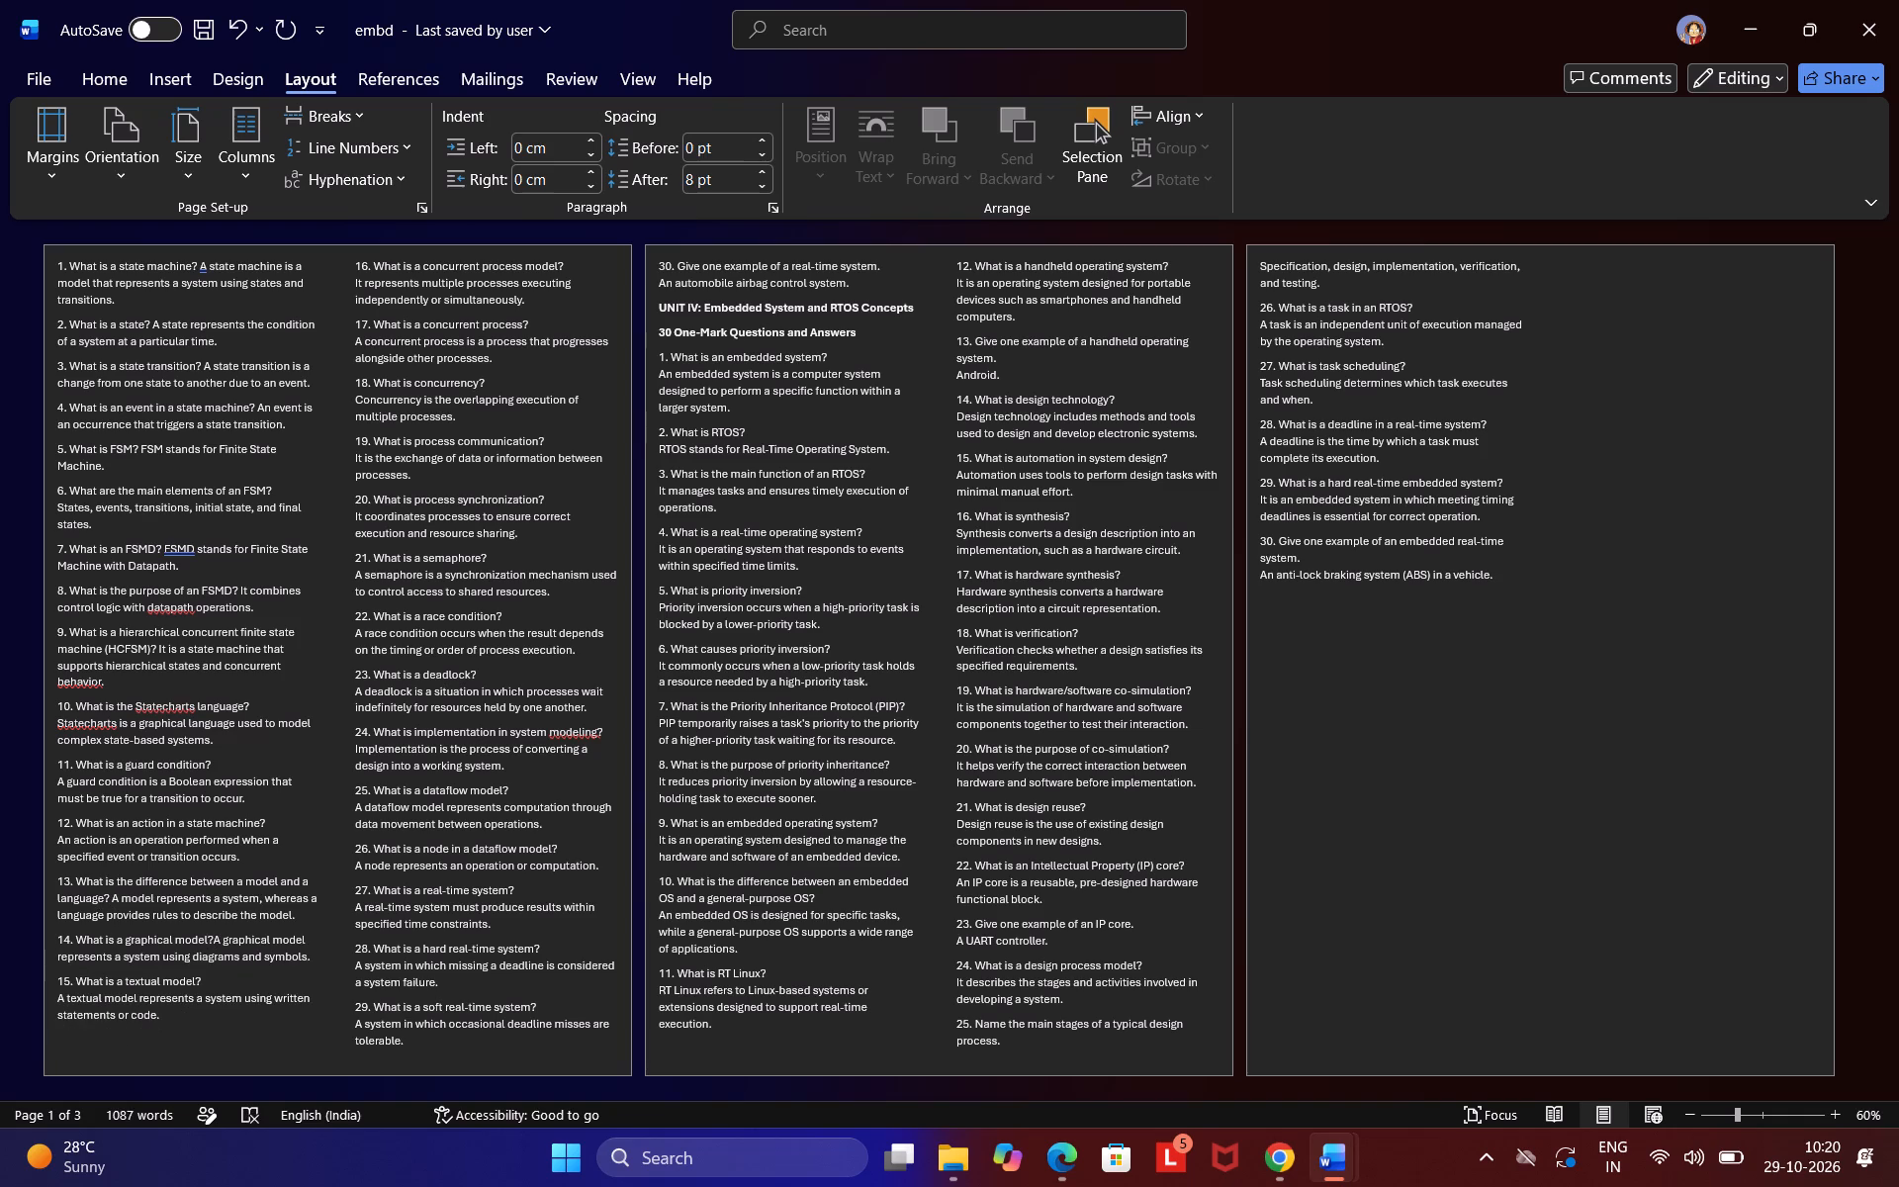
{"action": "key", "text": "space"}
Join the answer on the textual model onto the end of question 15, separated by a single space.
{"action": "key", "text": "Down"}
{"action": "key", "text": "Down"}
{"action": "key", "text": "Down"}
{"action": "key", "text": "Home"}
{"action": "key", "text": "BackSpace"}
{"action": "key", "text": "space"}
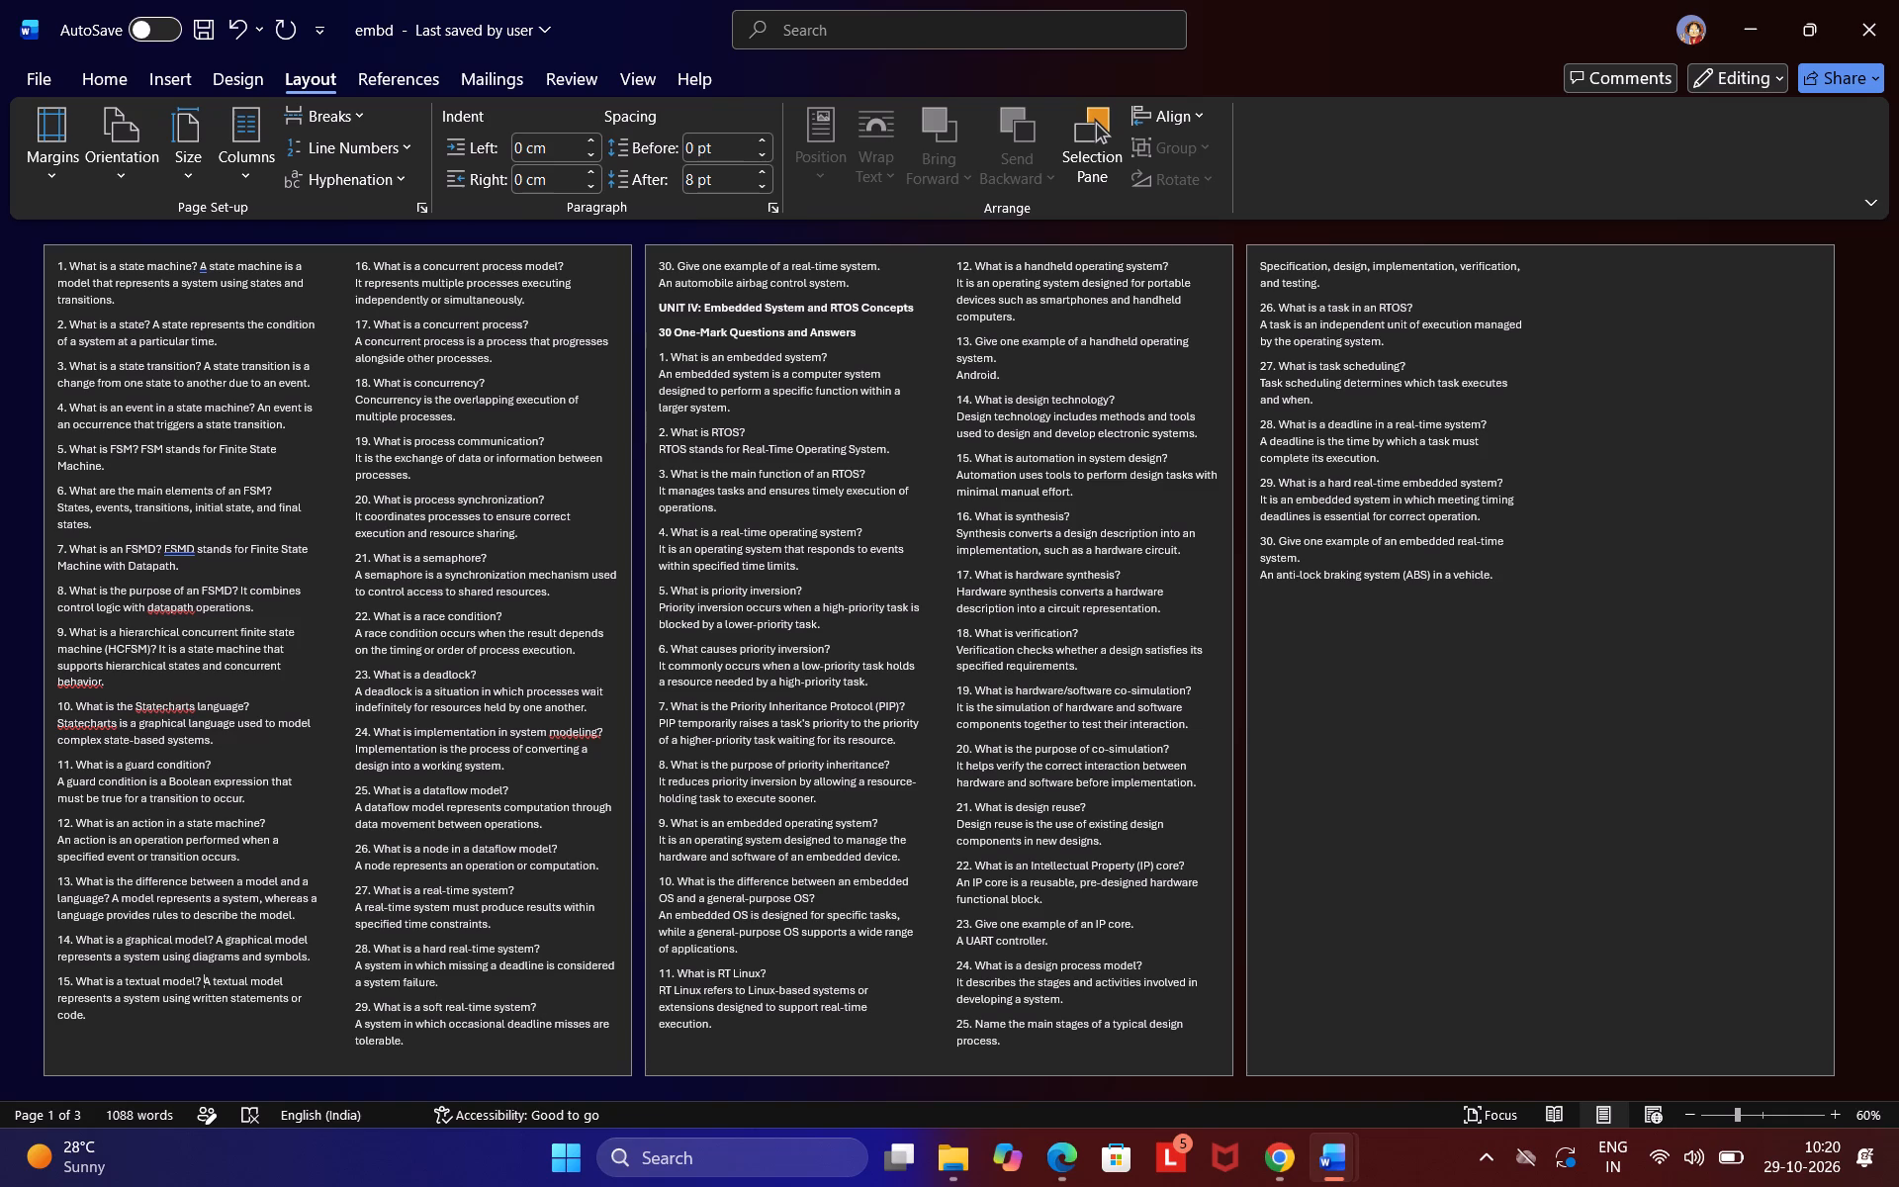
Join the answer on the concurrent process onto the end of question 17, separated by a single space.
{"action": "left_click", "coordinate": [349, 344]}
{"action": "key", "text": "BackSpace"}
{"action": "key", "text": "space"}
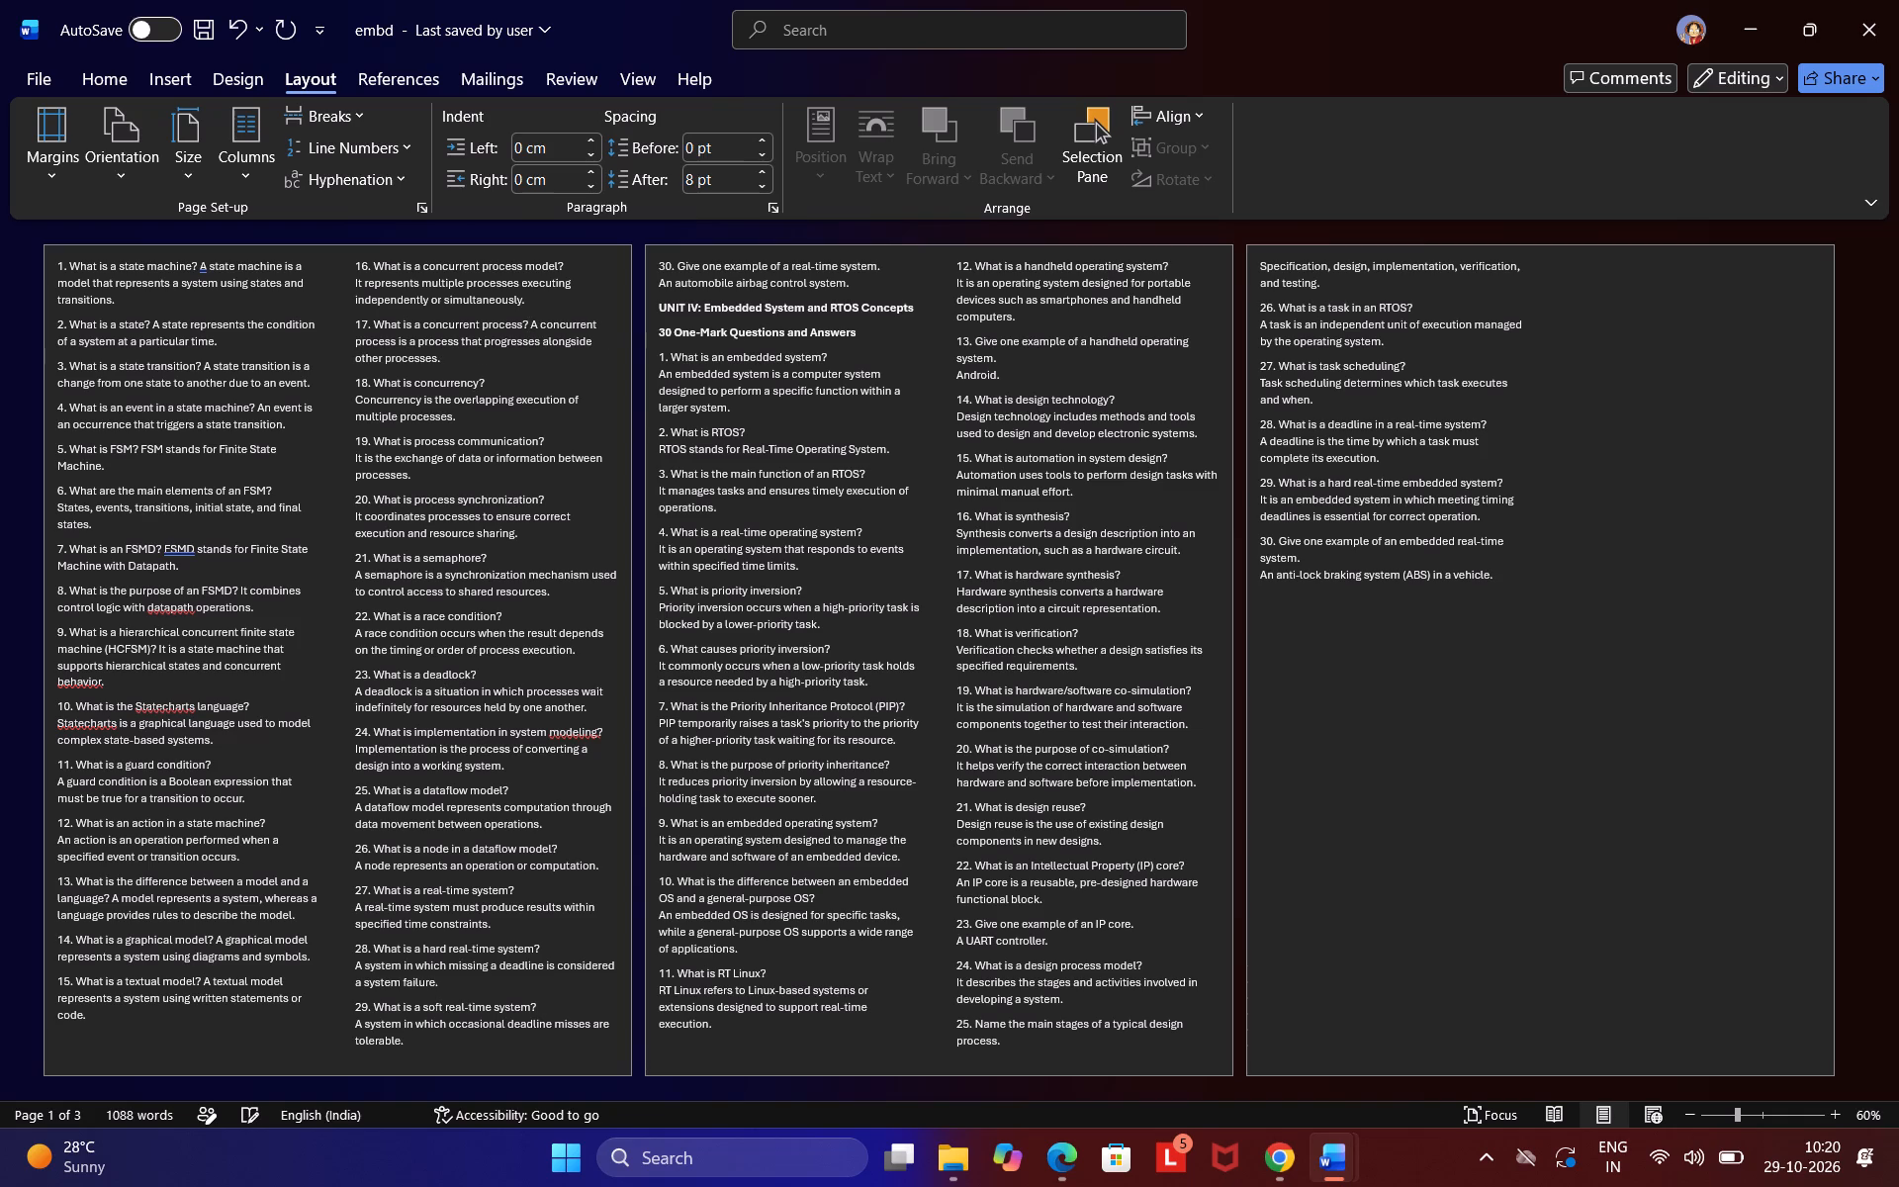
Join the concurrency answer onto the end of question 18, separated by a single space.
{"action": "key", "text": "Down"}
{"action": "key", "text": "Down"}
{"action": "key", "text": "Down"}
{"action": "key", "text": "Down"}
{"action": "key", "text": "Home"}
{"action": "key", "text": "BackSpace"}
{"action": "key", "text": "space"}
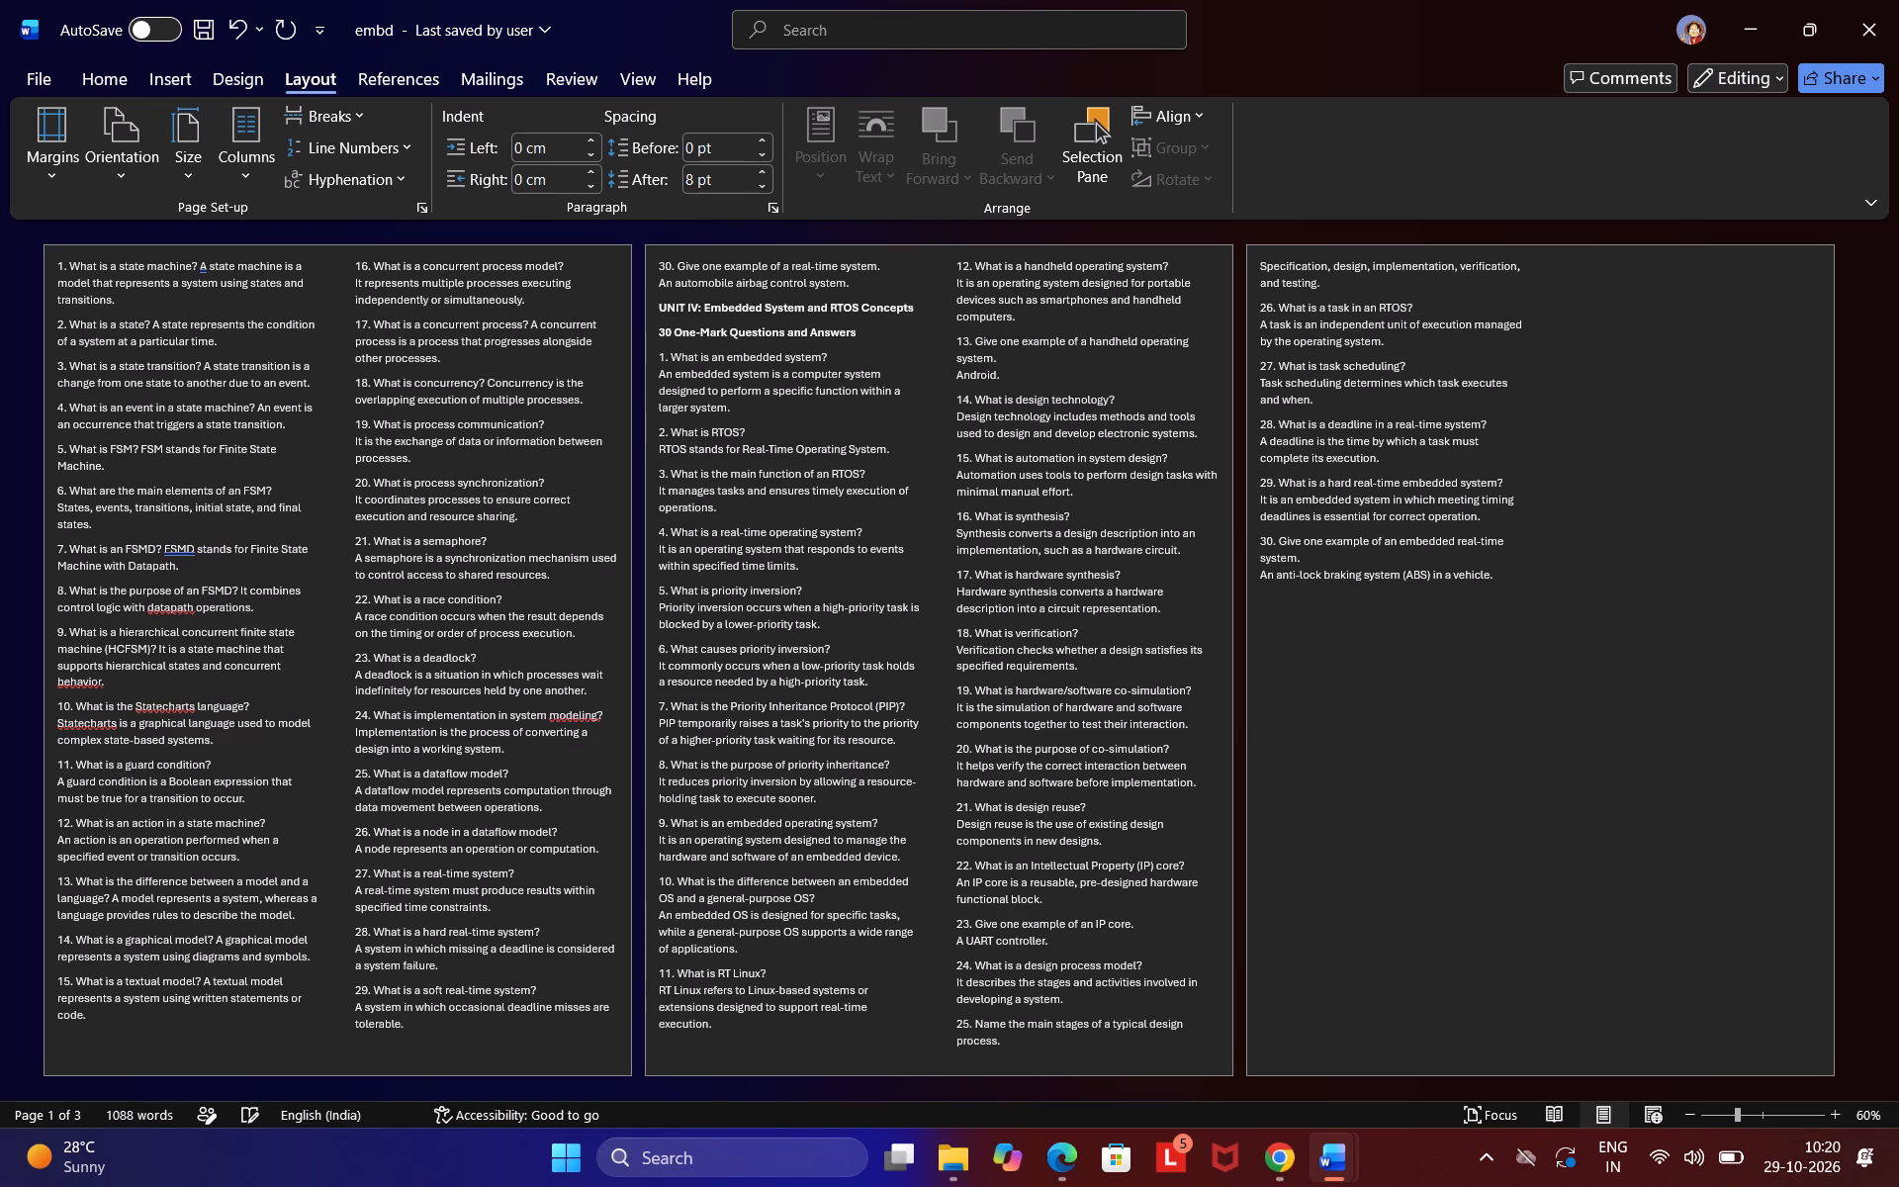
Join the process communication answer onto the end of question 19, separated by a single space.
{"action": "key", "text": "Down"}
{"action": "key", "text": "Down"}
{"action": "key", "text": "Down"}
{"action": "key", "text": "Down"}
{"action": "key", "text": "Up"}
{"action": "key", "text": "Home"}
{"action": "key", "text": "BackSpace"}
{"action": "key", "text": "space"}
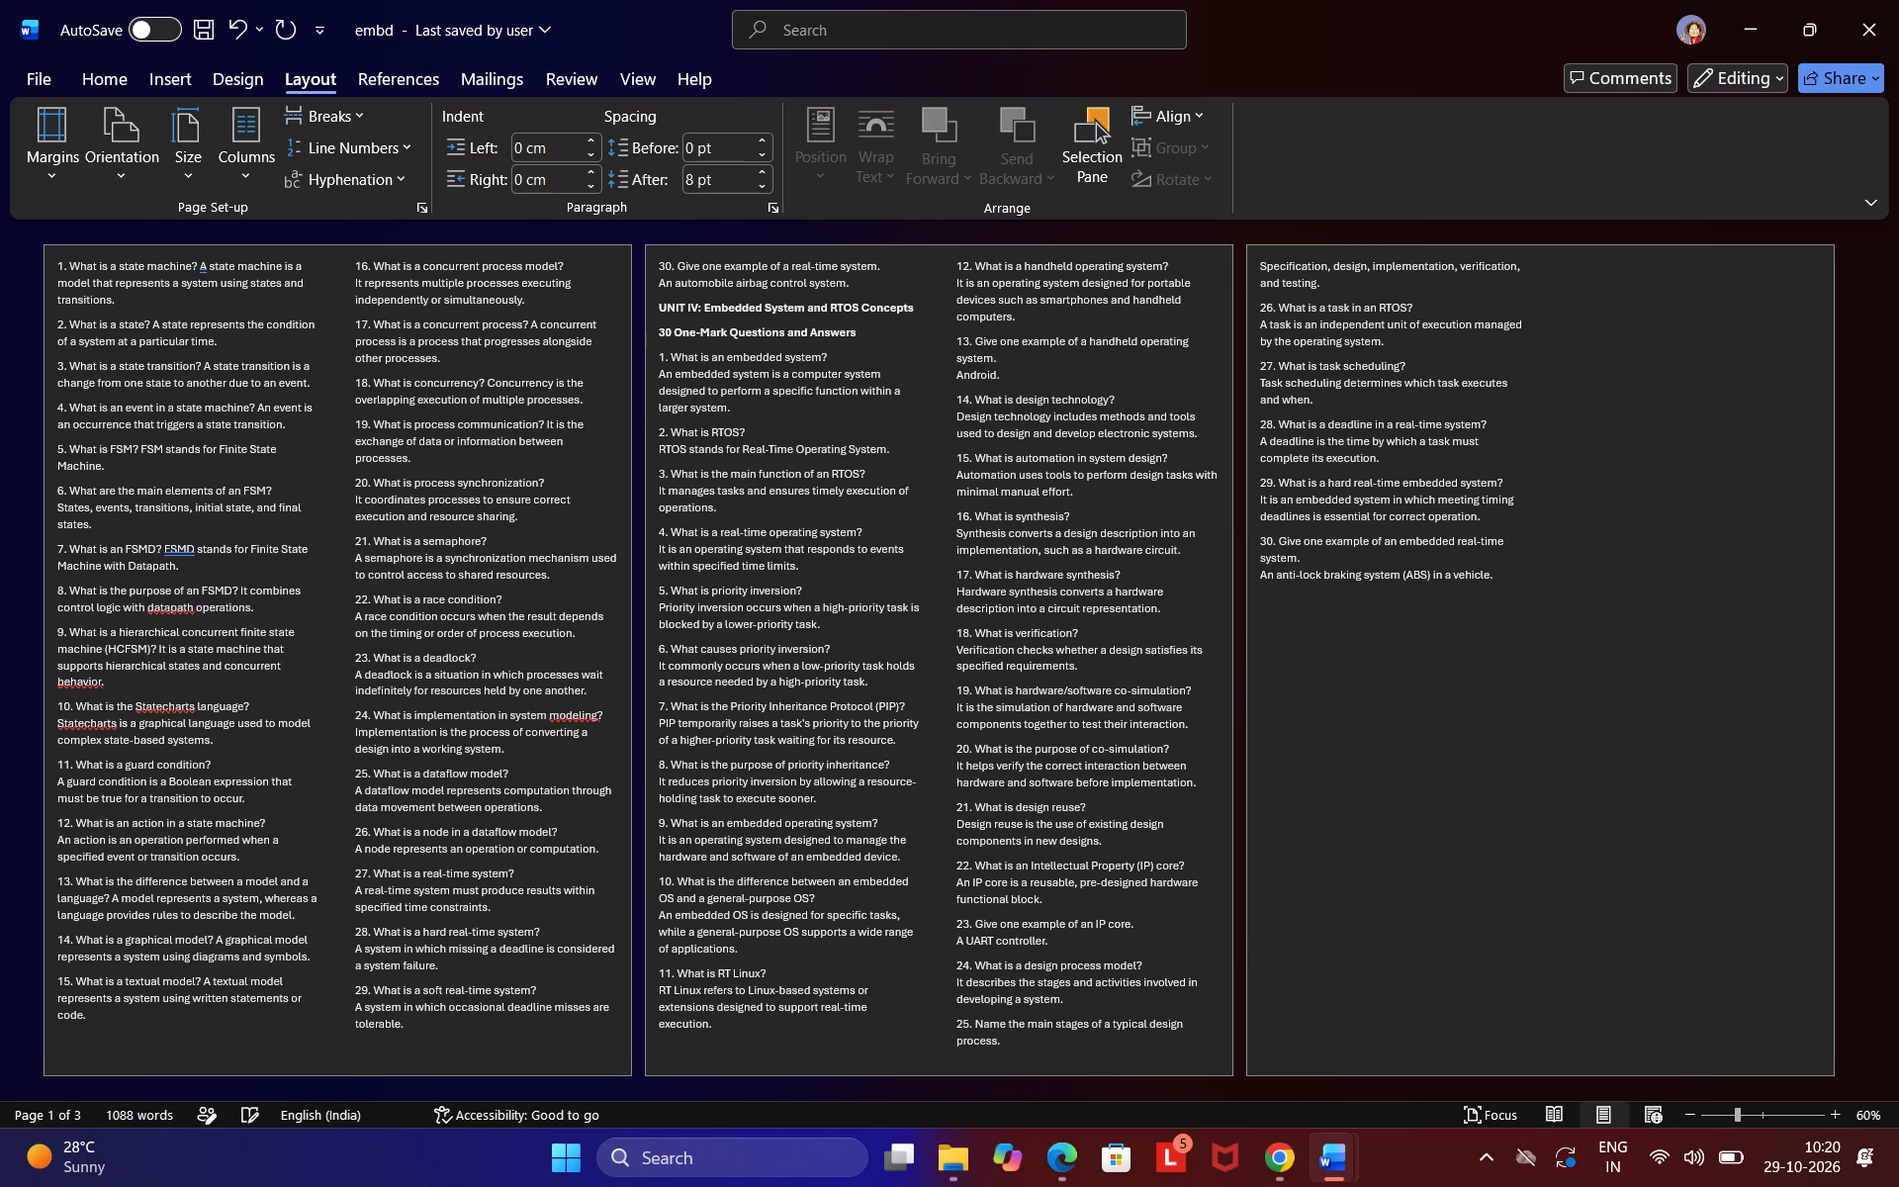
Join the deadlock answer onto the end of question 23, separated by a single space.
{"action": "key", "text": "Down"}
{"action": "key", "text": "Down"}
{"action": "key", "text": "Down"}
{"action": "key", "text": "Down"}
{"action": "key", "text": "Down"}
{"action": "key", "text": "Down"}
{"action": "key", "text": "Down"}
{"action": "key", "text": "Down"}
{"action": "key", "text": "Down"}
{"action": "key", "text": "Down"}
{"action": "key", "text": "Down"}
{"action": "key", "text": "Down"}
{"action": "key", "text": "Down"}
{"action": "key", "text": "Home"}
{"action": "key", "text": "BackSpace"}
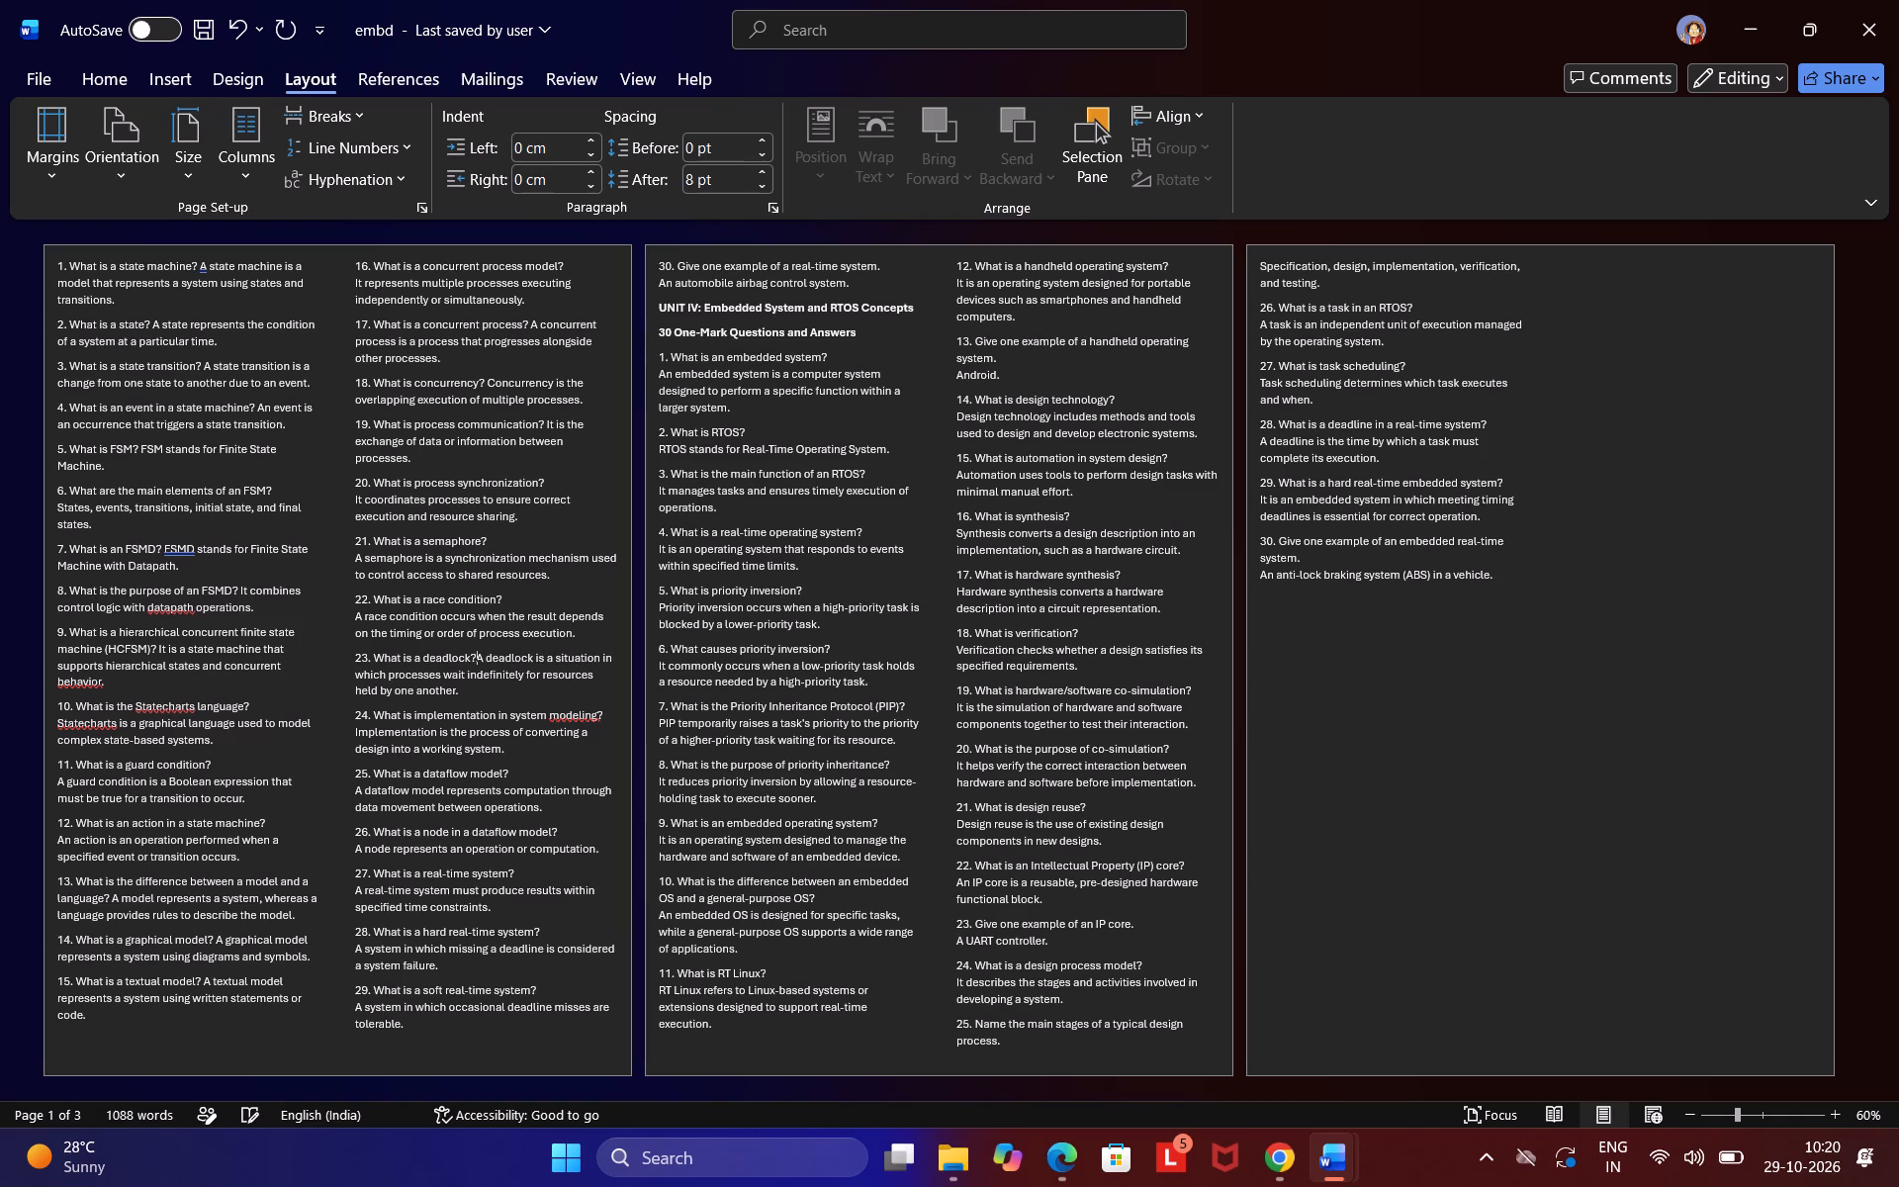
{"action": "key", "text": "space"}
Join the answer on the hard real-time system onto the end of question 28, separated by a single space.
{"action": "key", "text": "Down"}
{"action": "key", "text": "Down"}
{"action": "key", "text": "Down"}
{"action": "key", "text": "Down"}
{"action": "key", "text": "Down"}
{"action": "key", "text": "Down"}
{"action": "key", "text": "Down"}
{"action": "key", "text": "Down"}
{"action": "key", "text": "Down"}
{"action": "key", "text": "Down"}
{"action": "key", "text": "Down"}
{"action": "key", "text": "Down"}
{"action": "key", "text": "Down"}
{"action": "key", "text": "Down"}
{"action": "key", "text": "Down"}
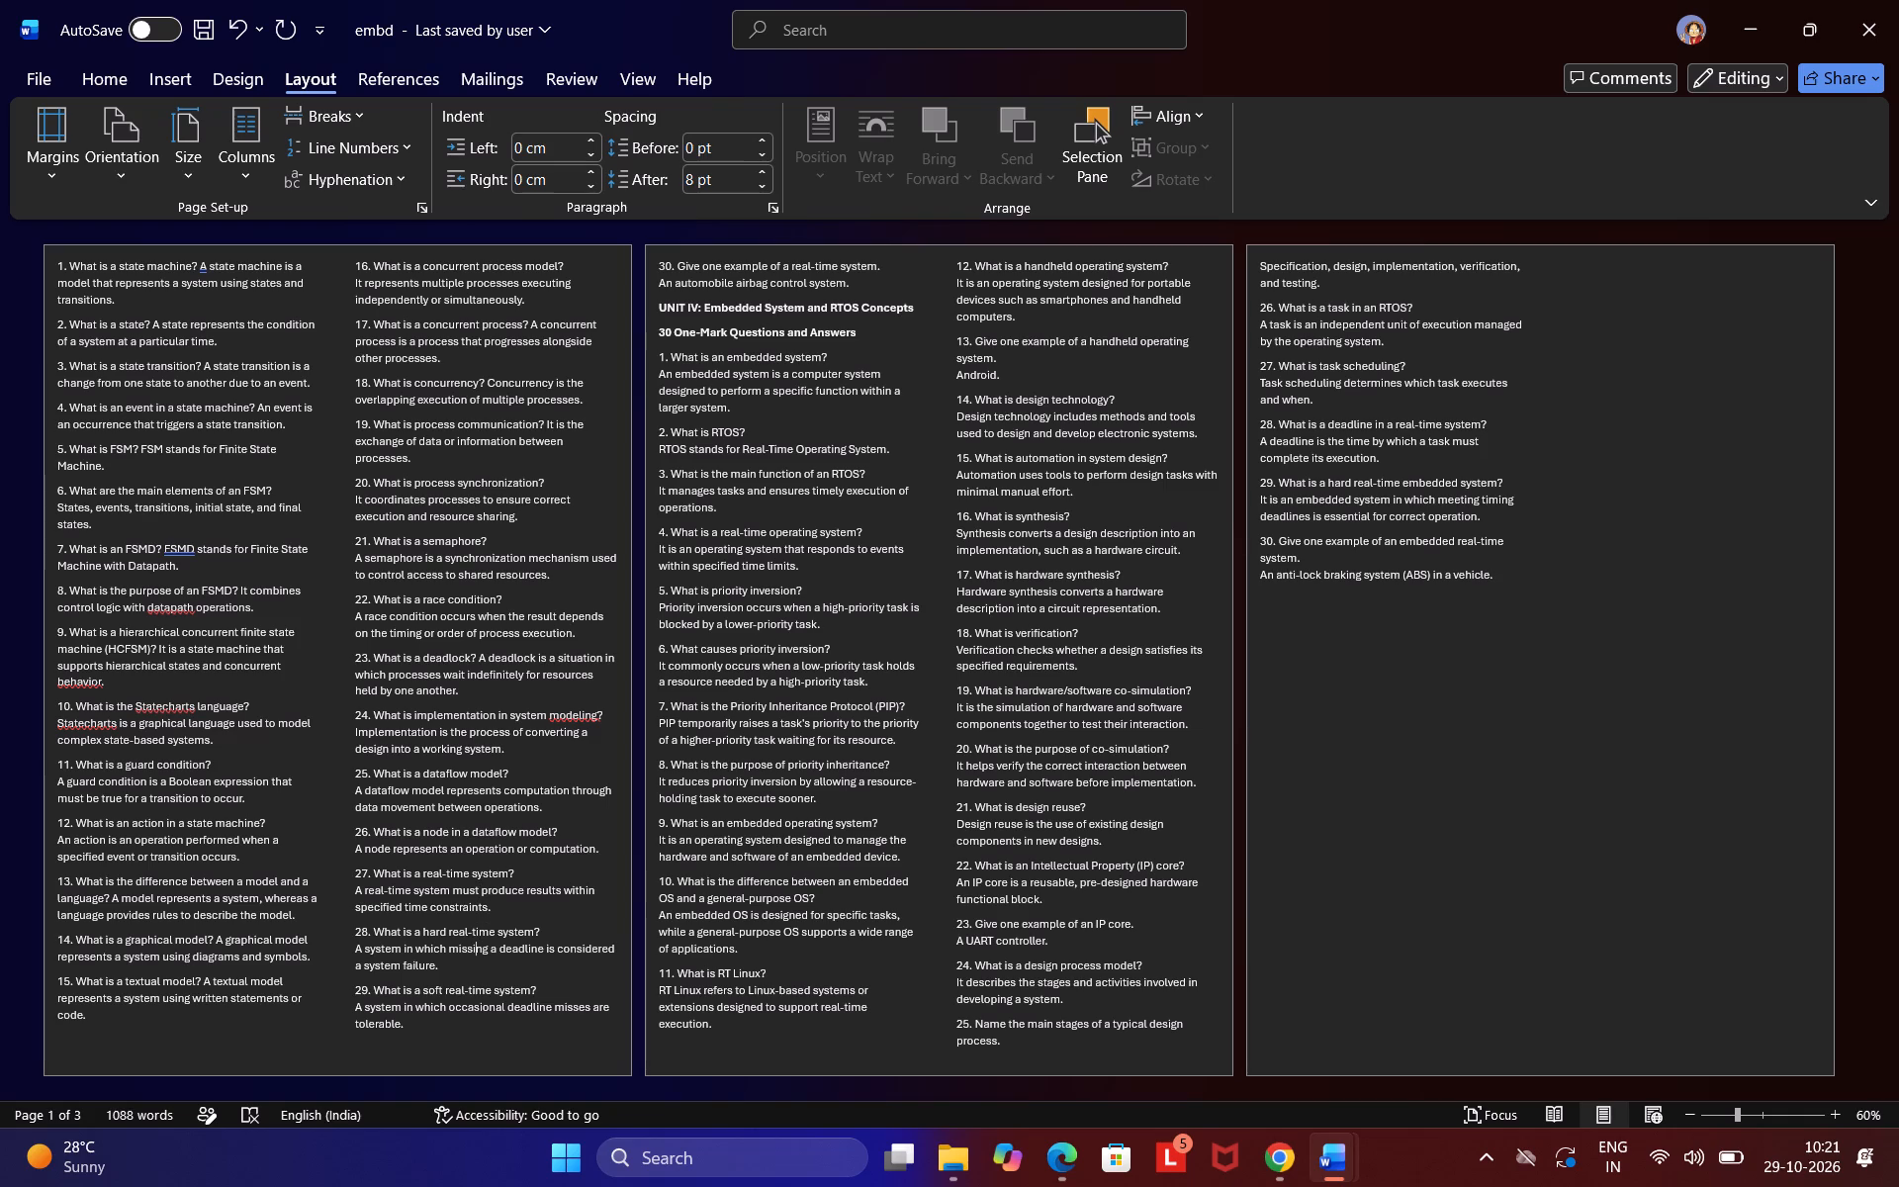
{"action": "key", "text": "Home"}
{"action": "key", "text": "BackSpace"}
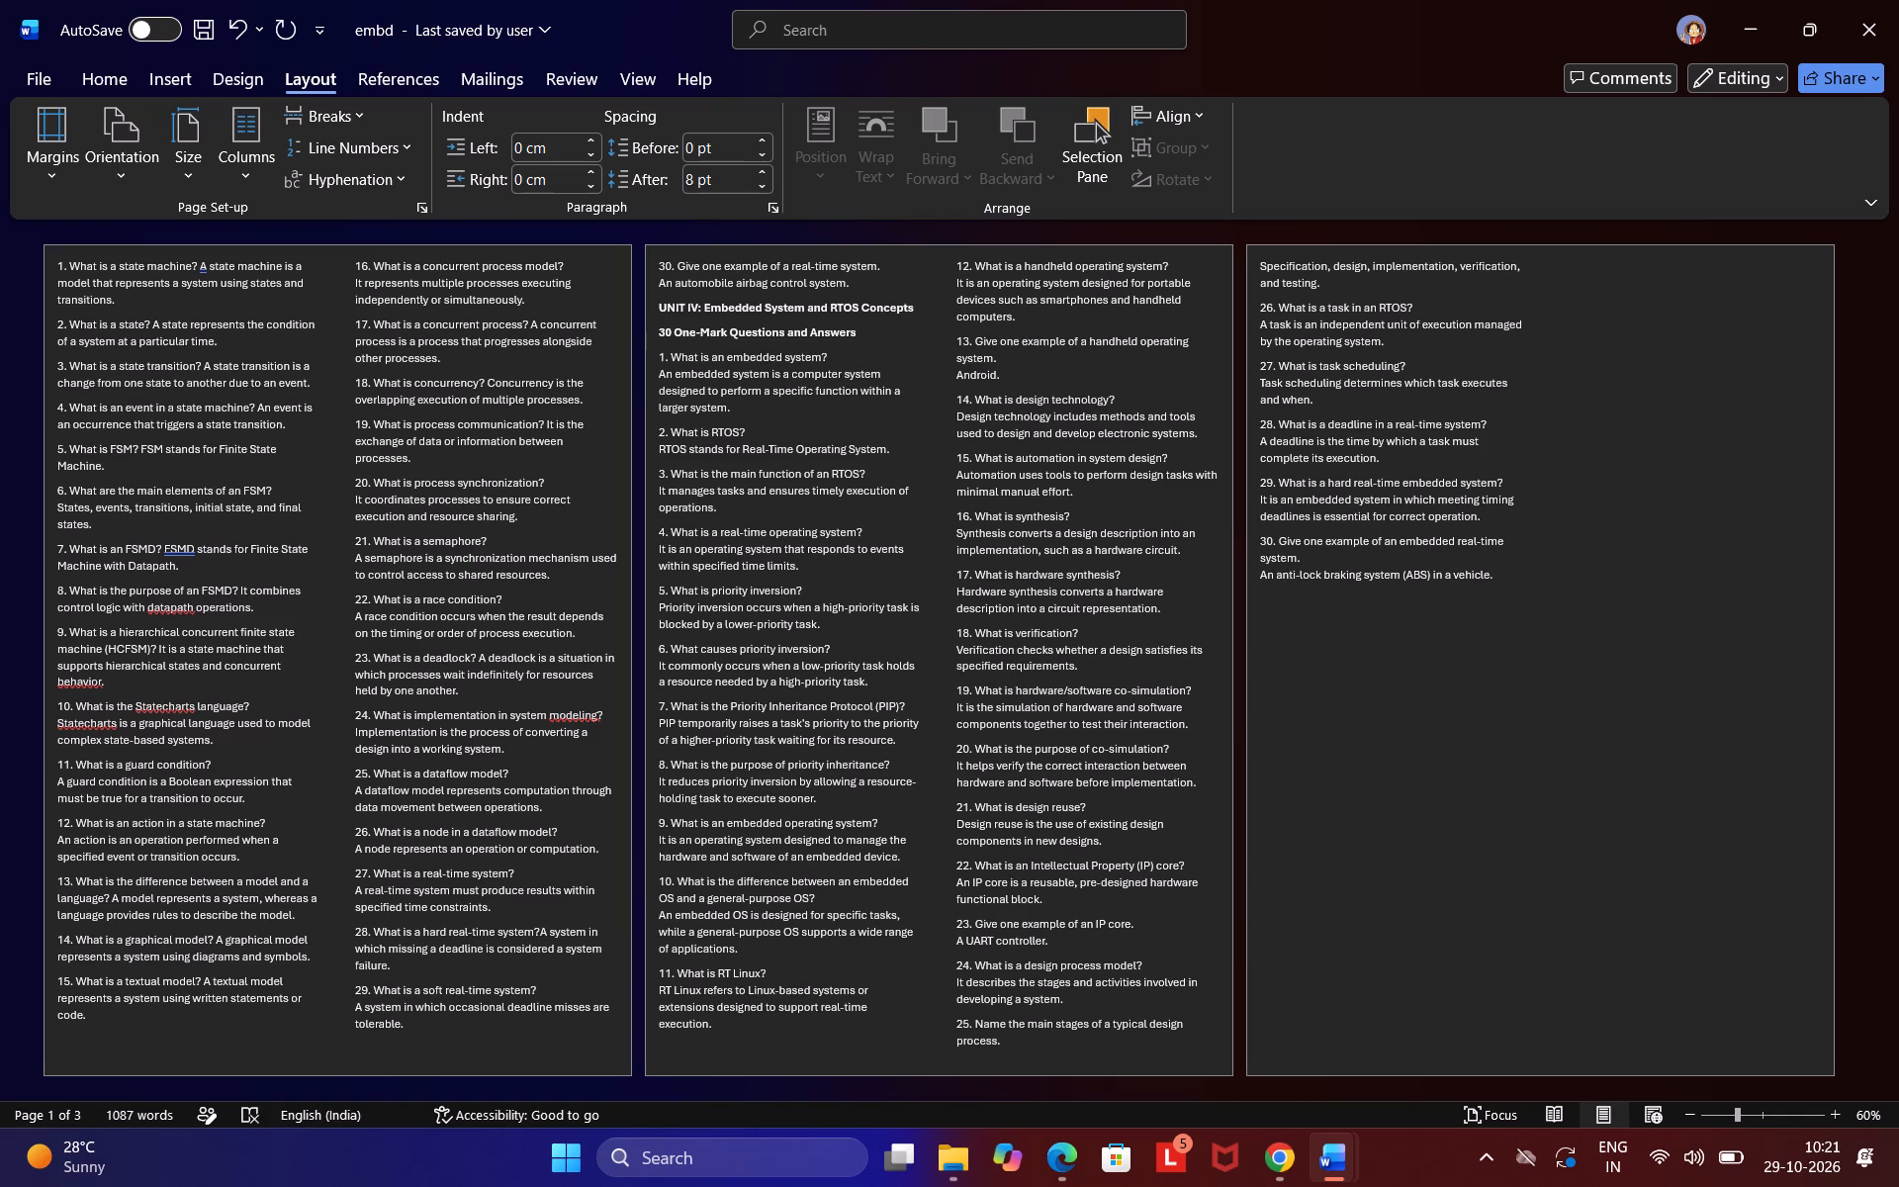
{"action": "key", "text": "space"}
Join the answer on the soft real-time system onto the end of question 29, separated by a single space.
{"action": "key", "text": "Down"}
{"action": "key", "text": "Down"}
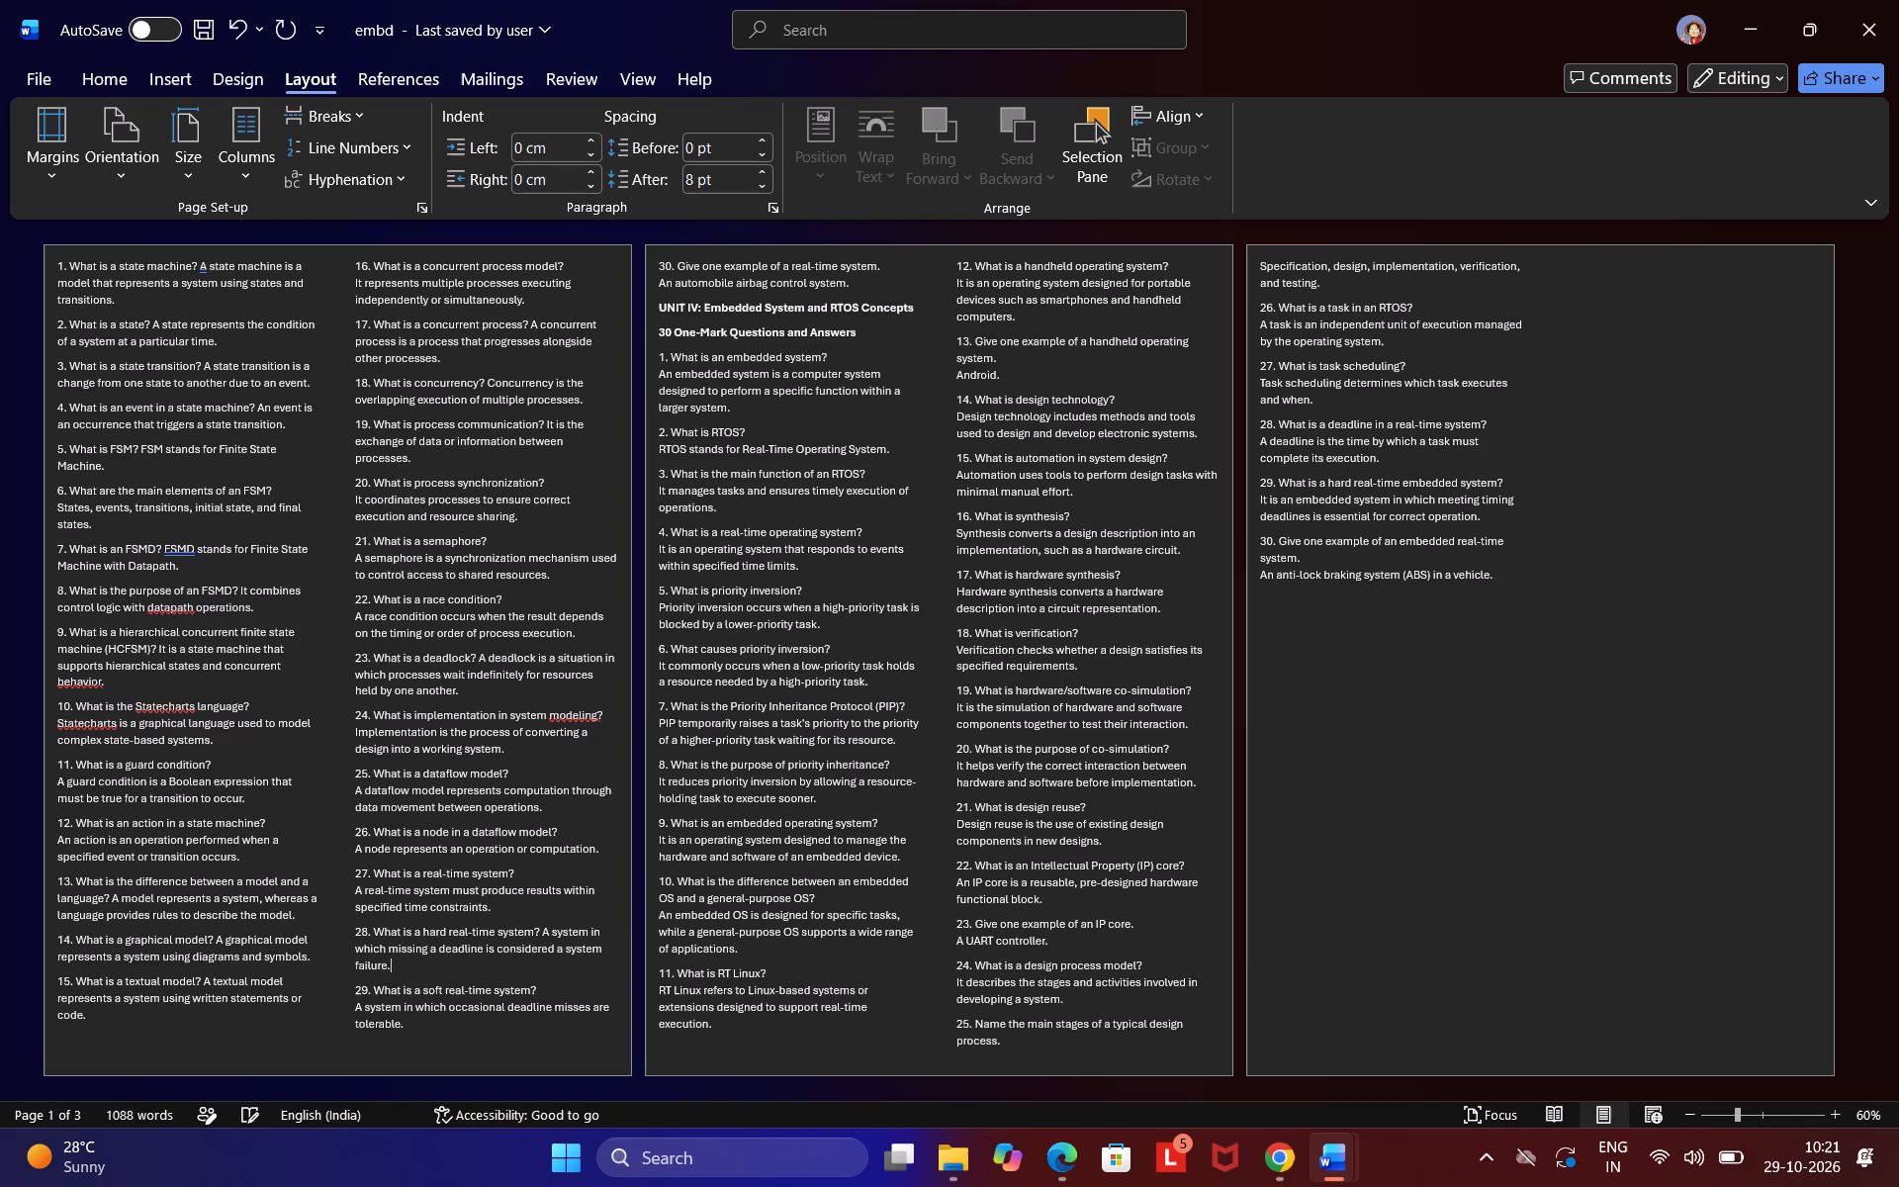
{"action": "key", "text": "Down"}
{"action": "key", "text": "Down"}
{"action": "key", "text": "Home"}
{"action": "key", "text": "BackSpace"}
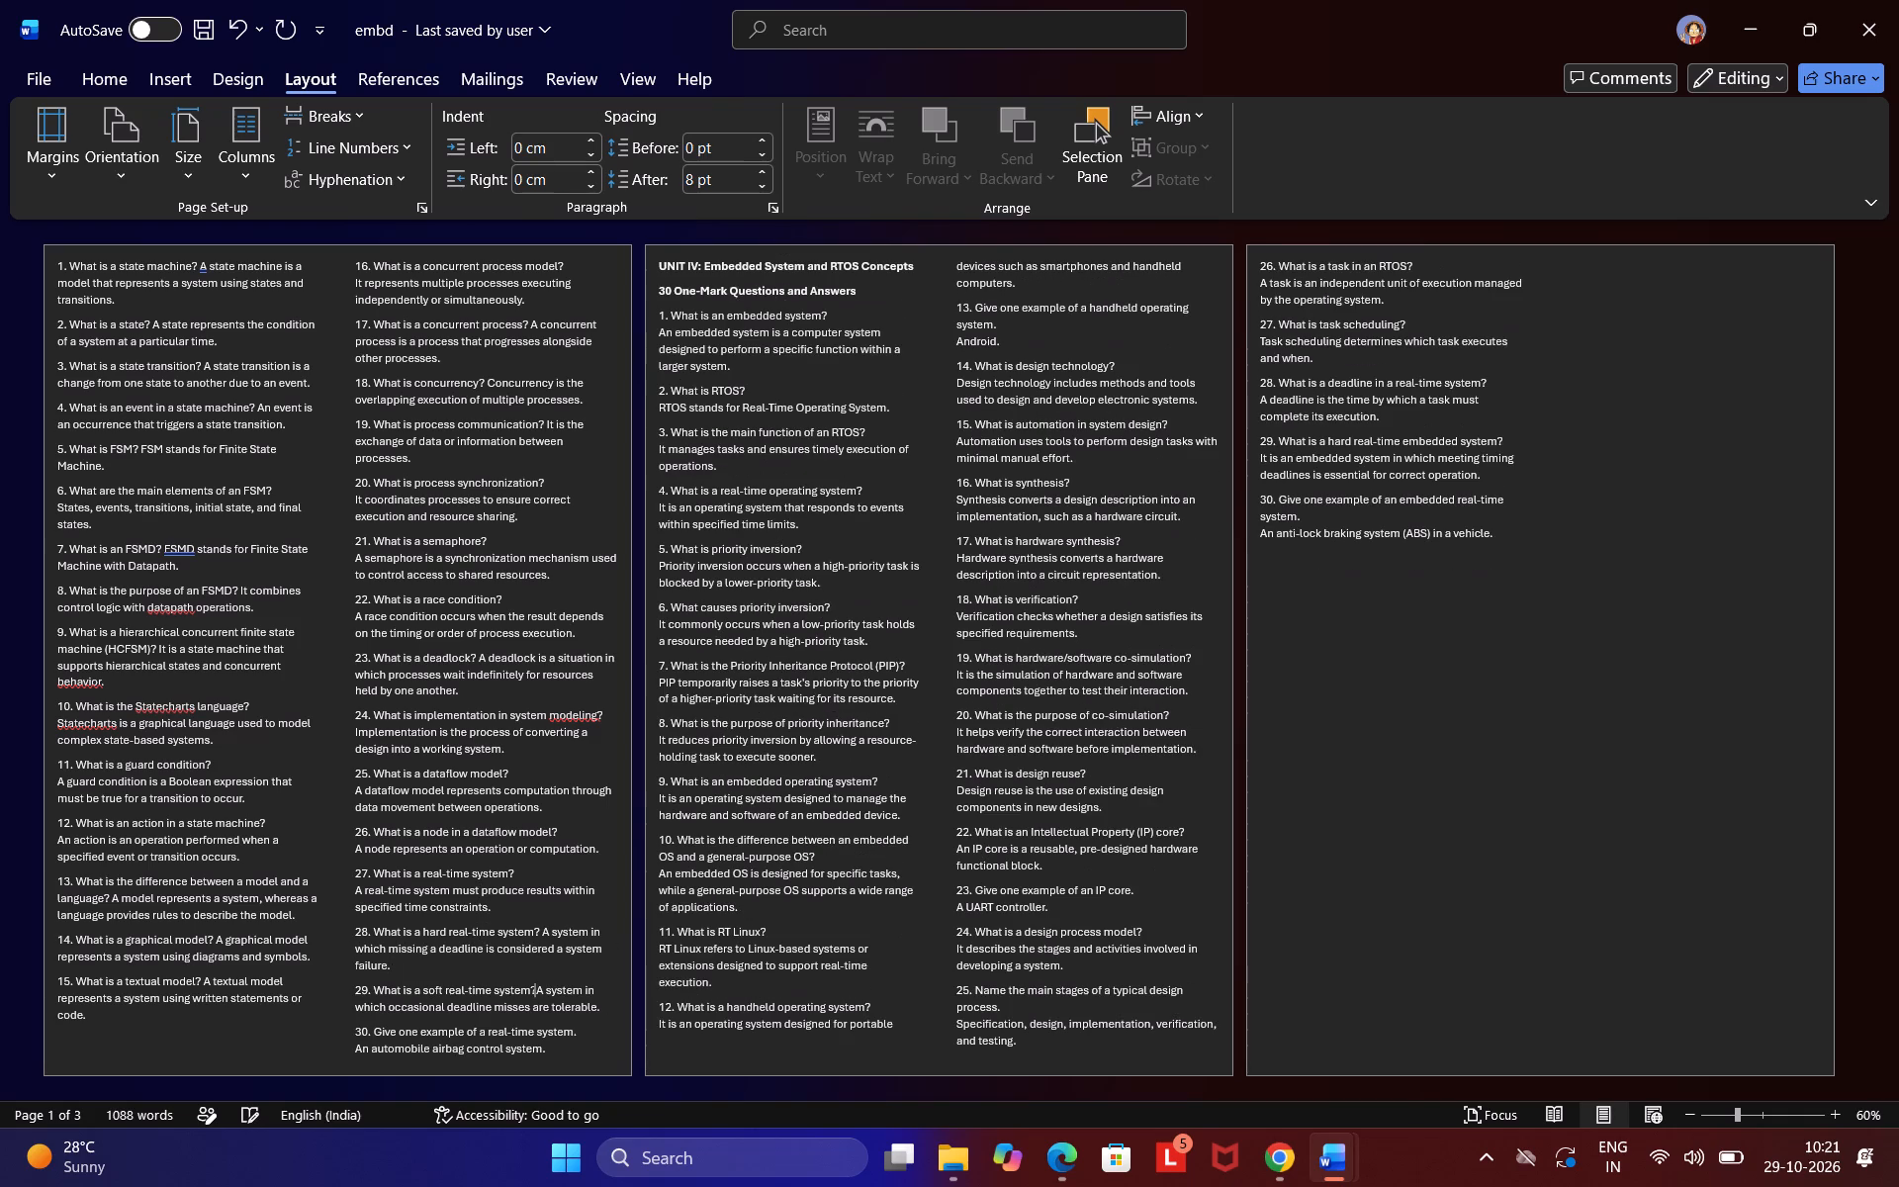
{"action": "key", "text": "space"}
Delete the UNIT IV and 30 One-Mark Questions and Answers headings with their blank line, keeping the embedded system question on its own line.
{"action": "left_click", "coordinate": [875, 289]}
{"action": "key", "text": "shift+End"}
{"action": "key", "text": "shift+Home"}
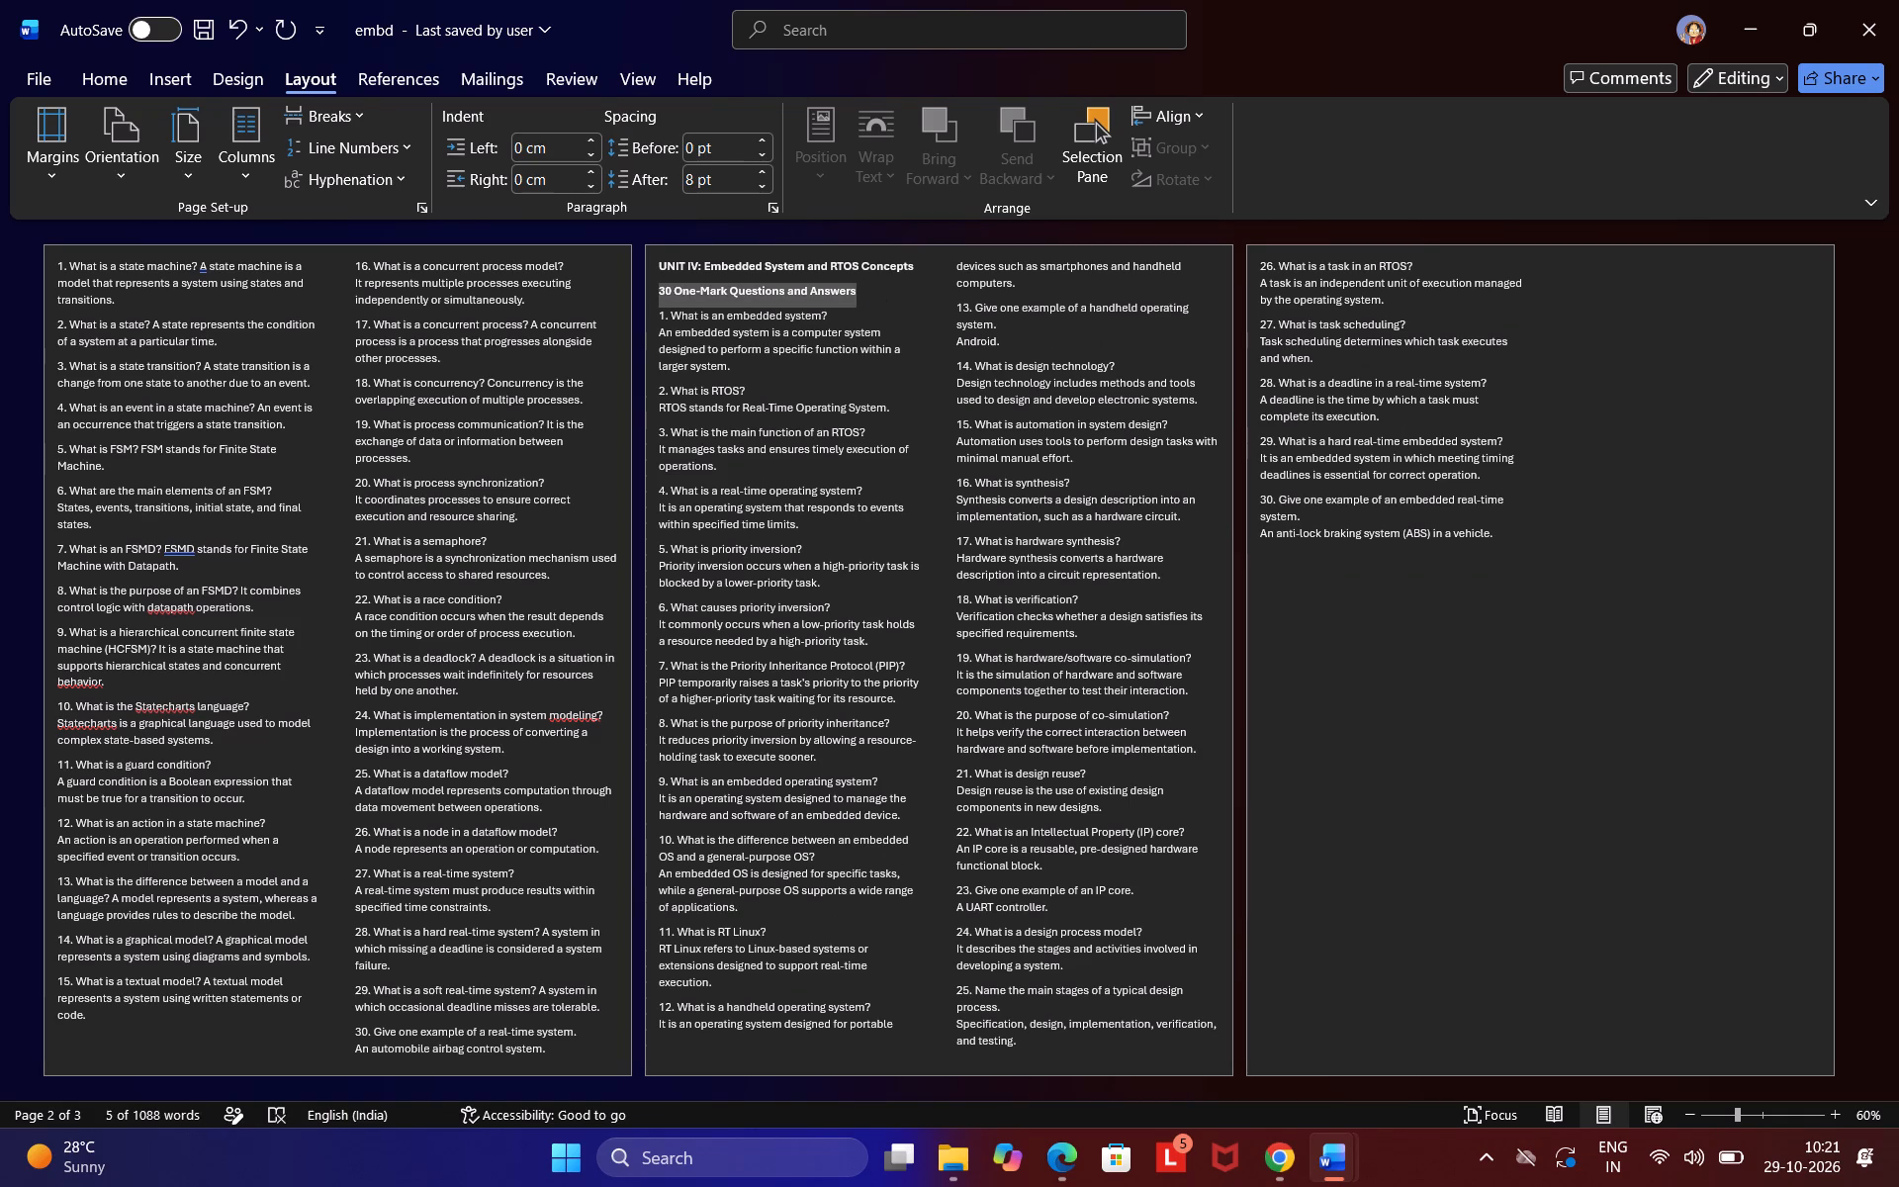
{"action": "key", "text": "shift+Up"}
{"action": "key", "text": "BackSpace"}
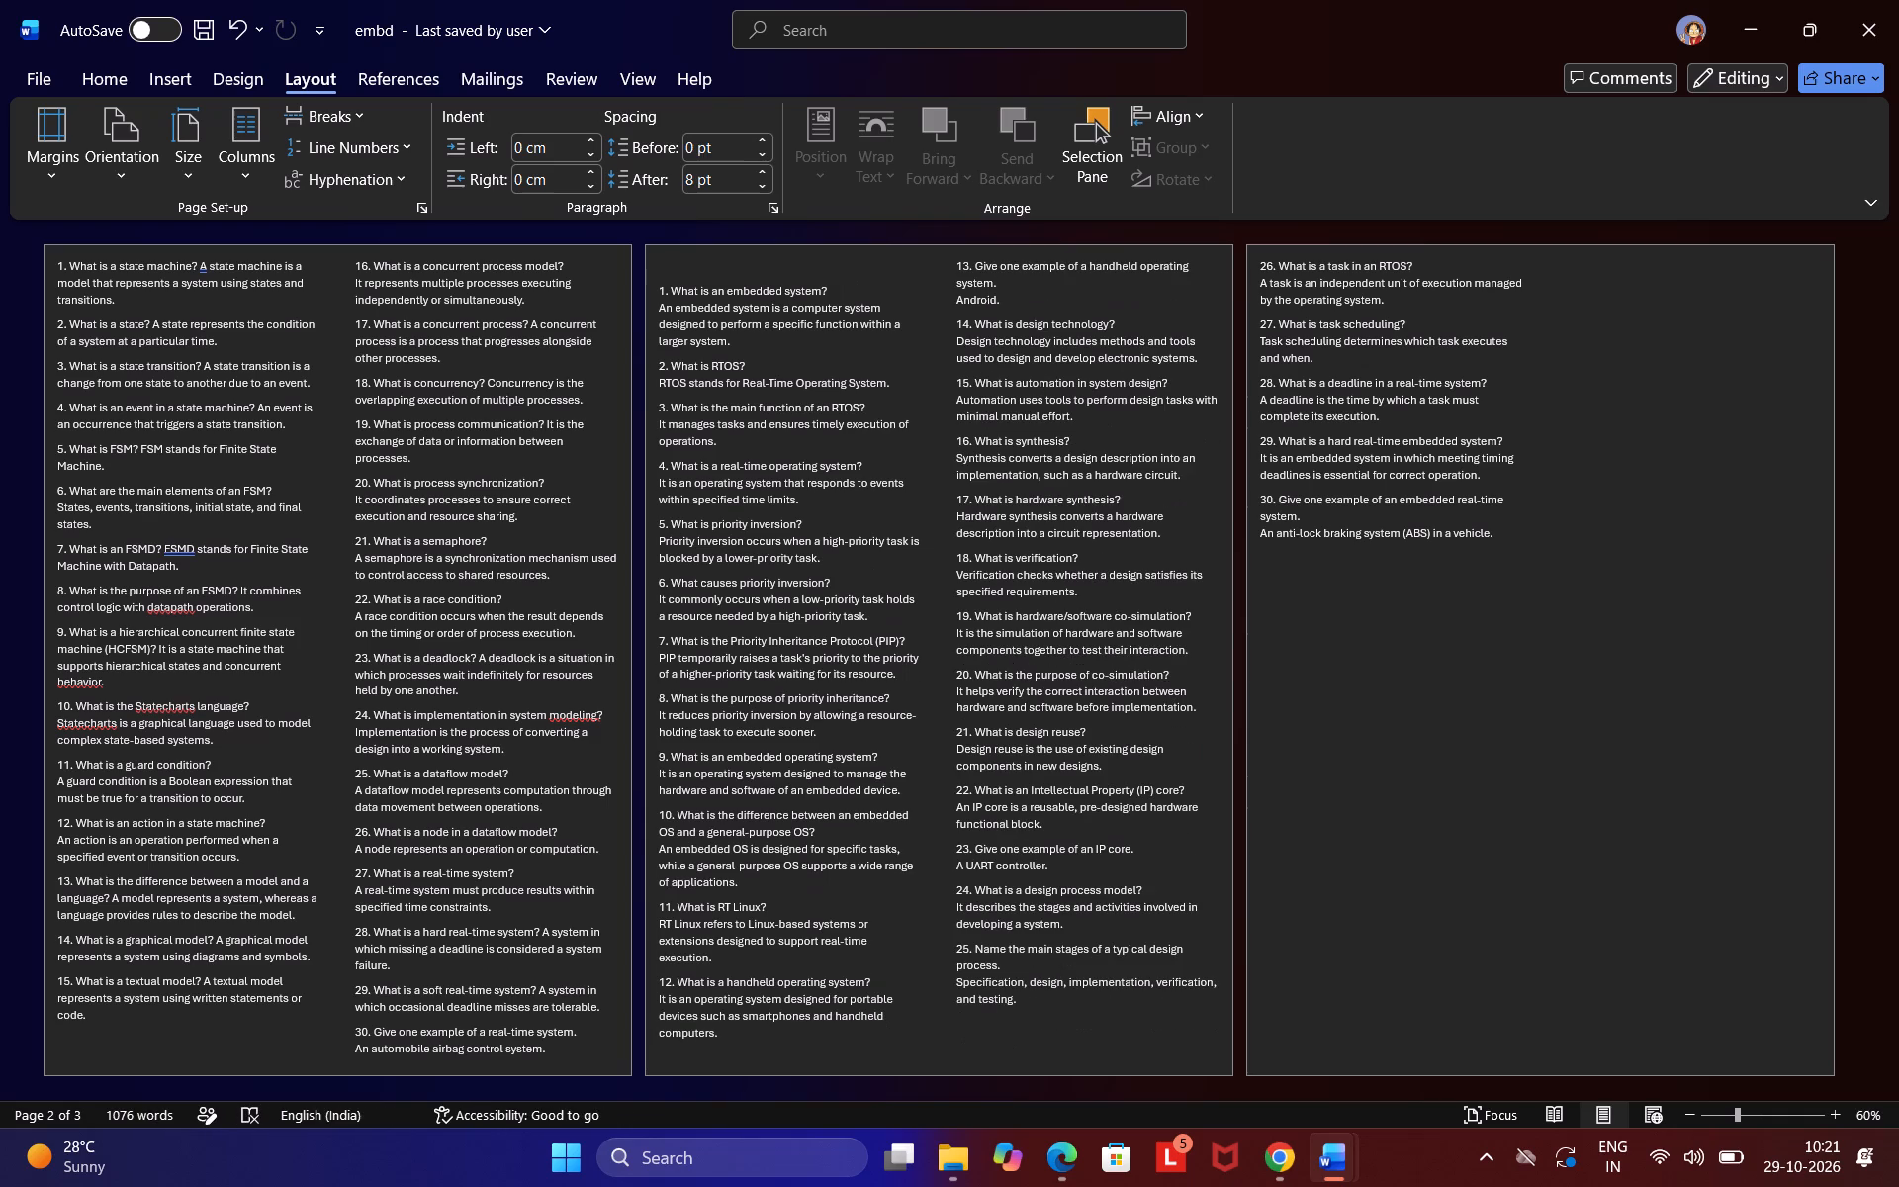
{"action": "key", "text": "Down"}
{"action": "key", "text": "BackSpace"}
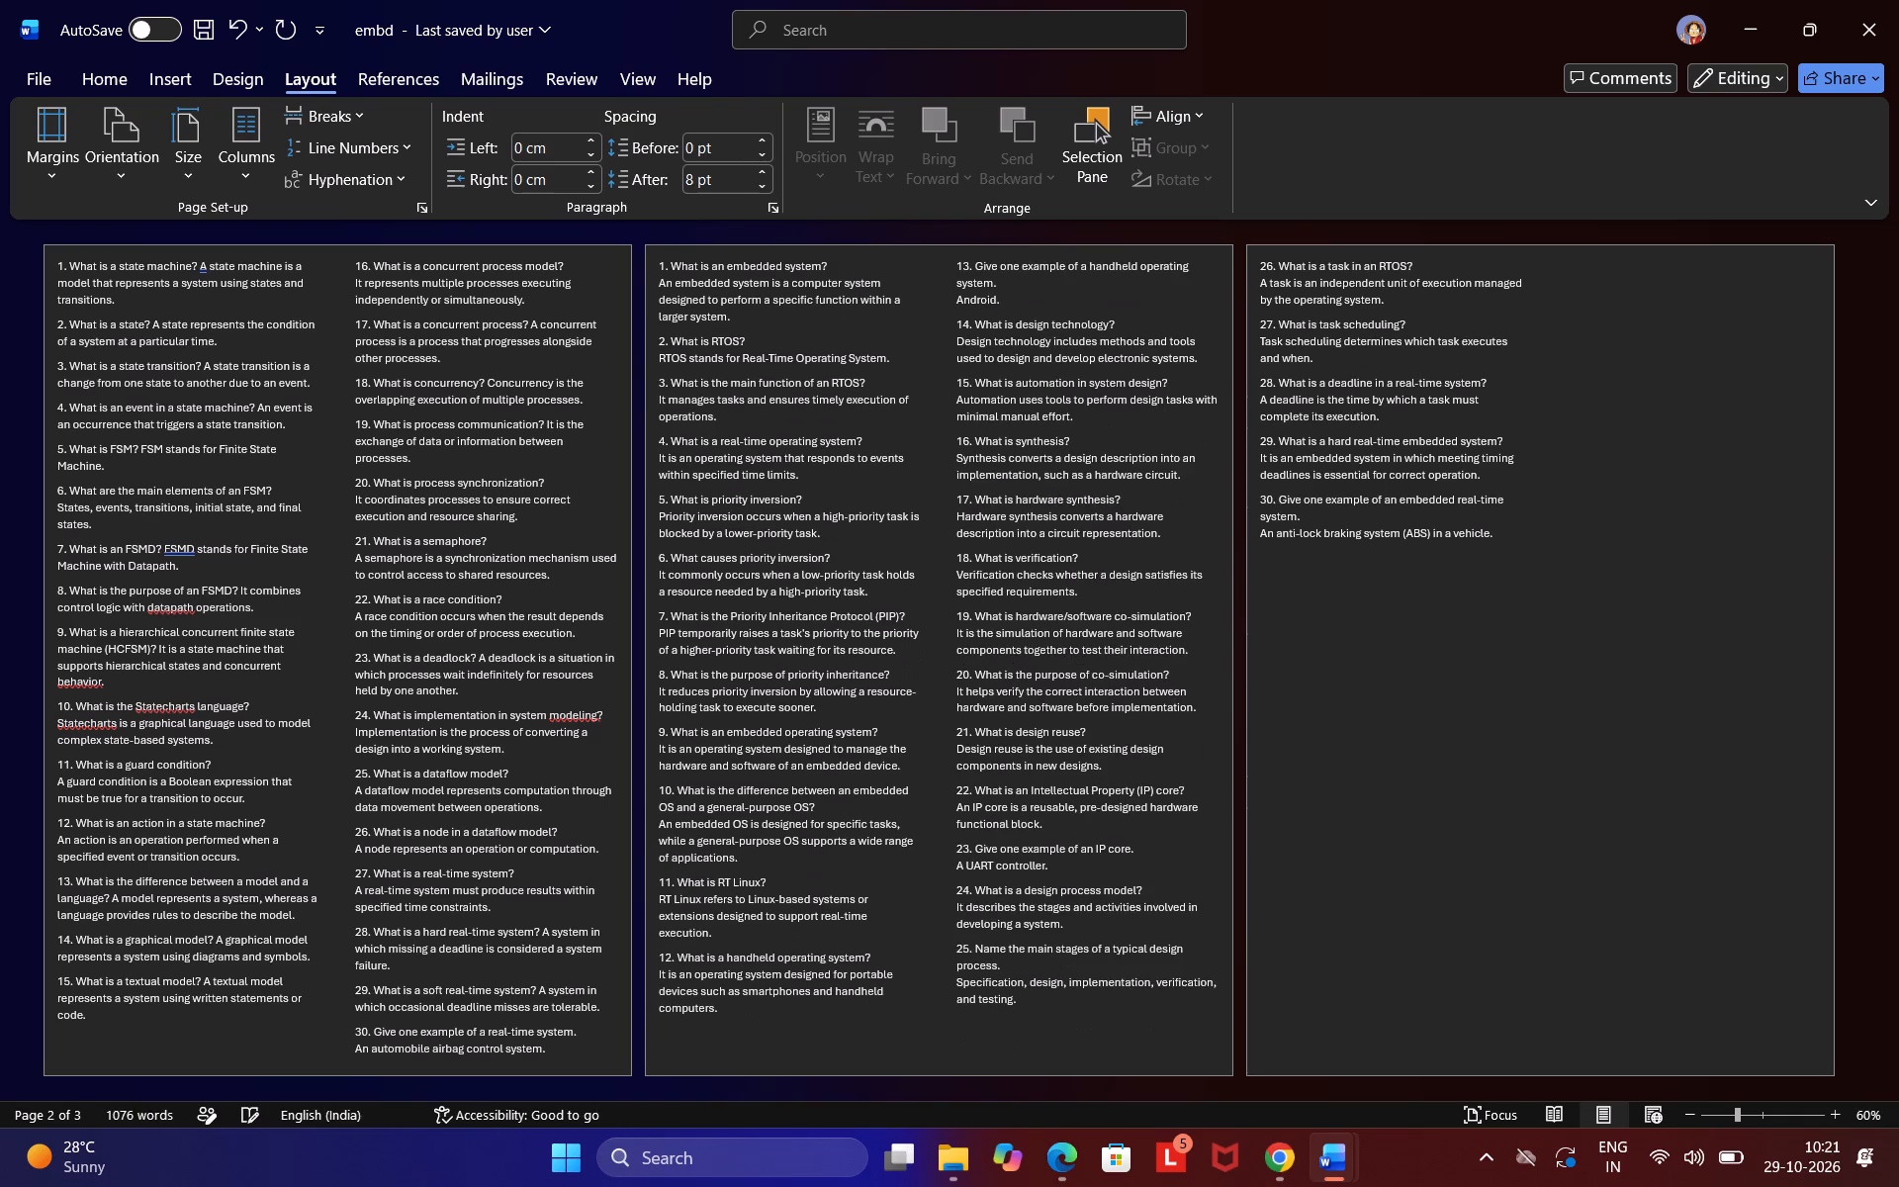
{"action": "key", "text": "BackSpace"}
{"action": "key", "text": "Return"}
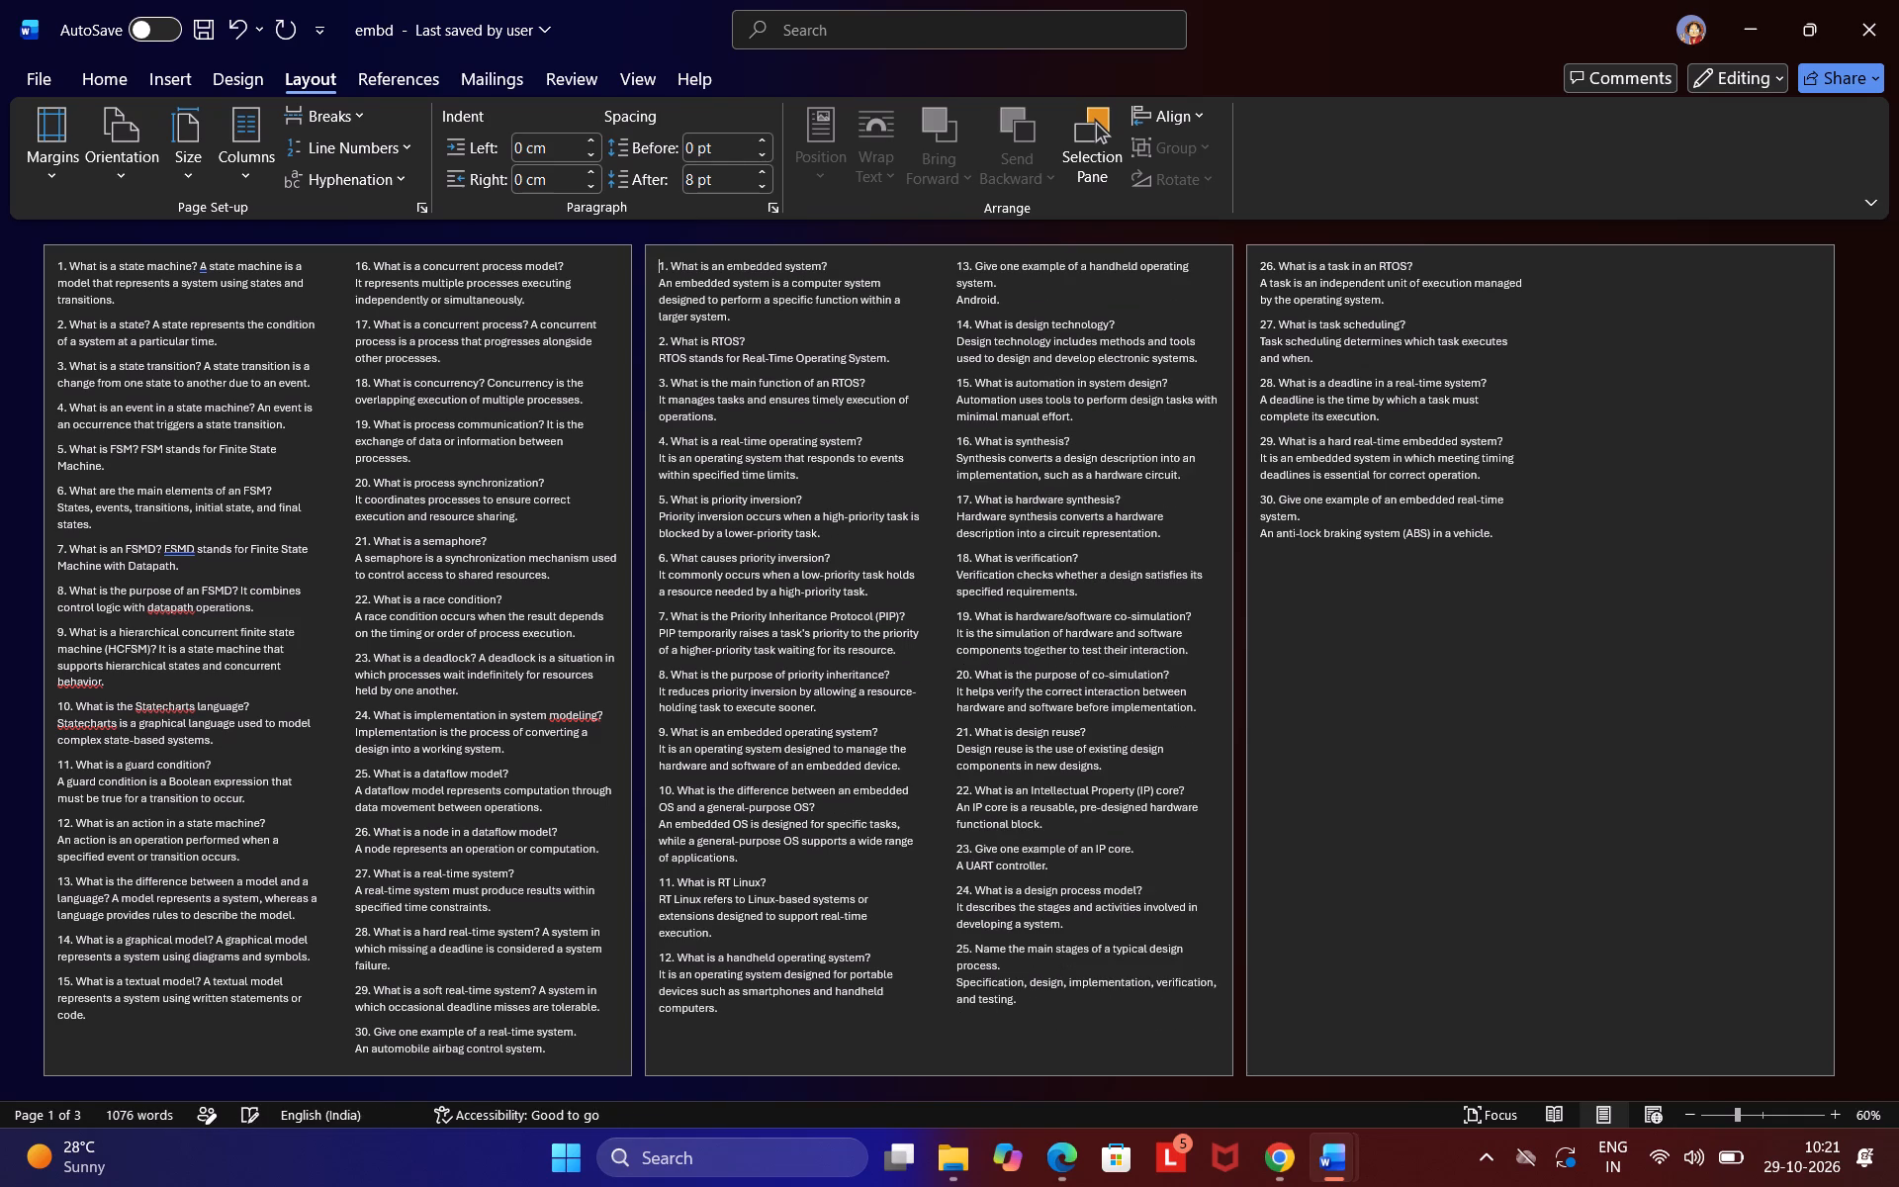
Join the priority inversion answer onto the end of question 5 in the third set, separated by a single space.
{"action": "key", "text": "Right"}
{"action": "key", "text": "Down"}
{"action": "key", "text": "Down"}
{"action": "key", "text": "Down"}
{"action": "key", "text": "Down"}
{"action": "key", "text": "Down"}
{"action": "key", "text": "Down"}
{"action": "key", "text": "Down"}
{"action": "key", "text": "Down"}
{"action": "key", "text": "Down"}
{"action": "key", "text": "Down"}
{"action": "key", "text": "Down"}
{"action": "key", "text": "Down"}
{"action": "key", "text": "Down"}
{"action": "key", "text": "Left"}
{"action": "key", "text": "BackSpace"}
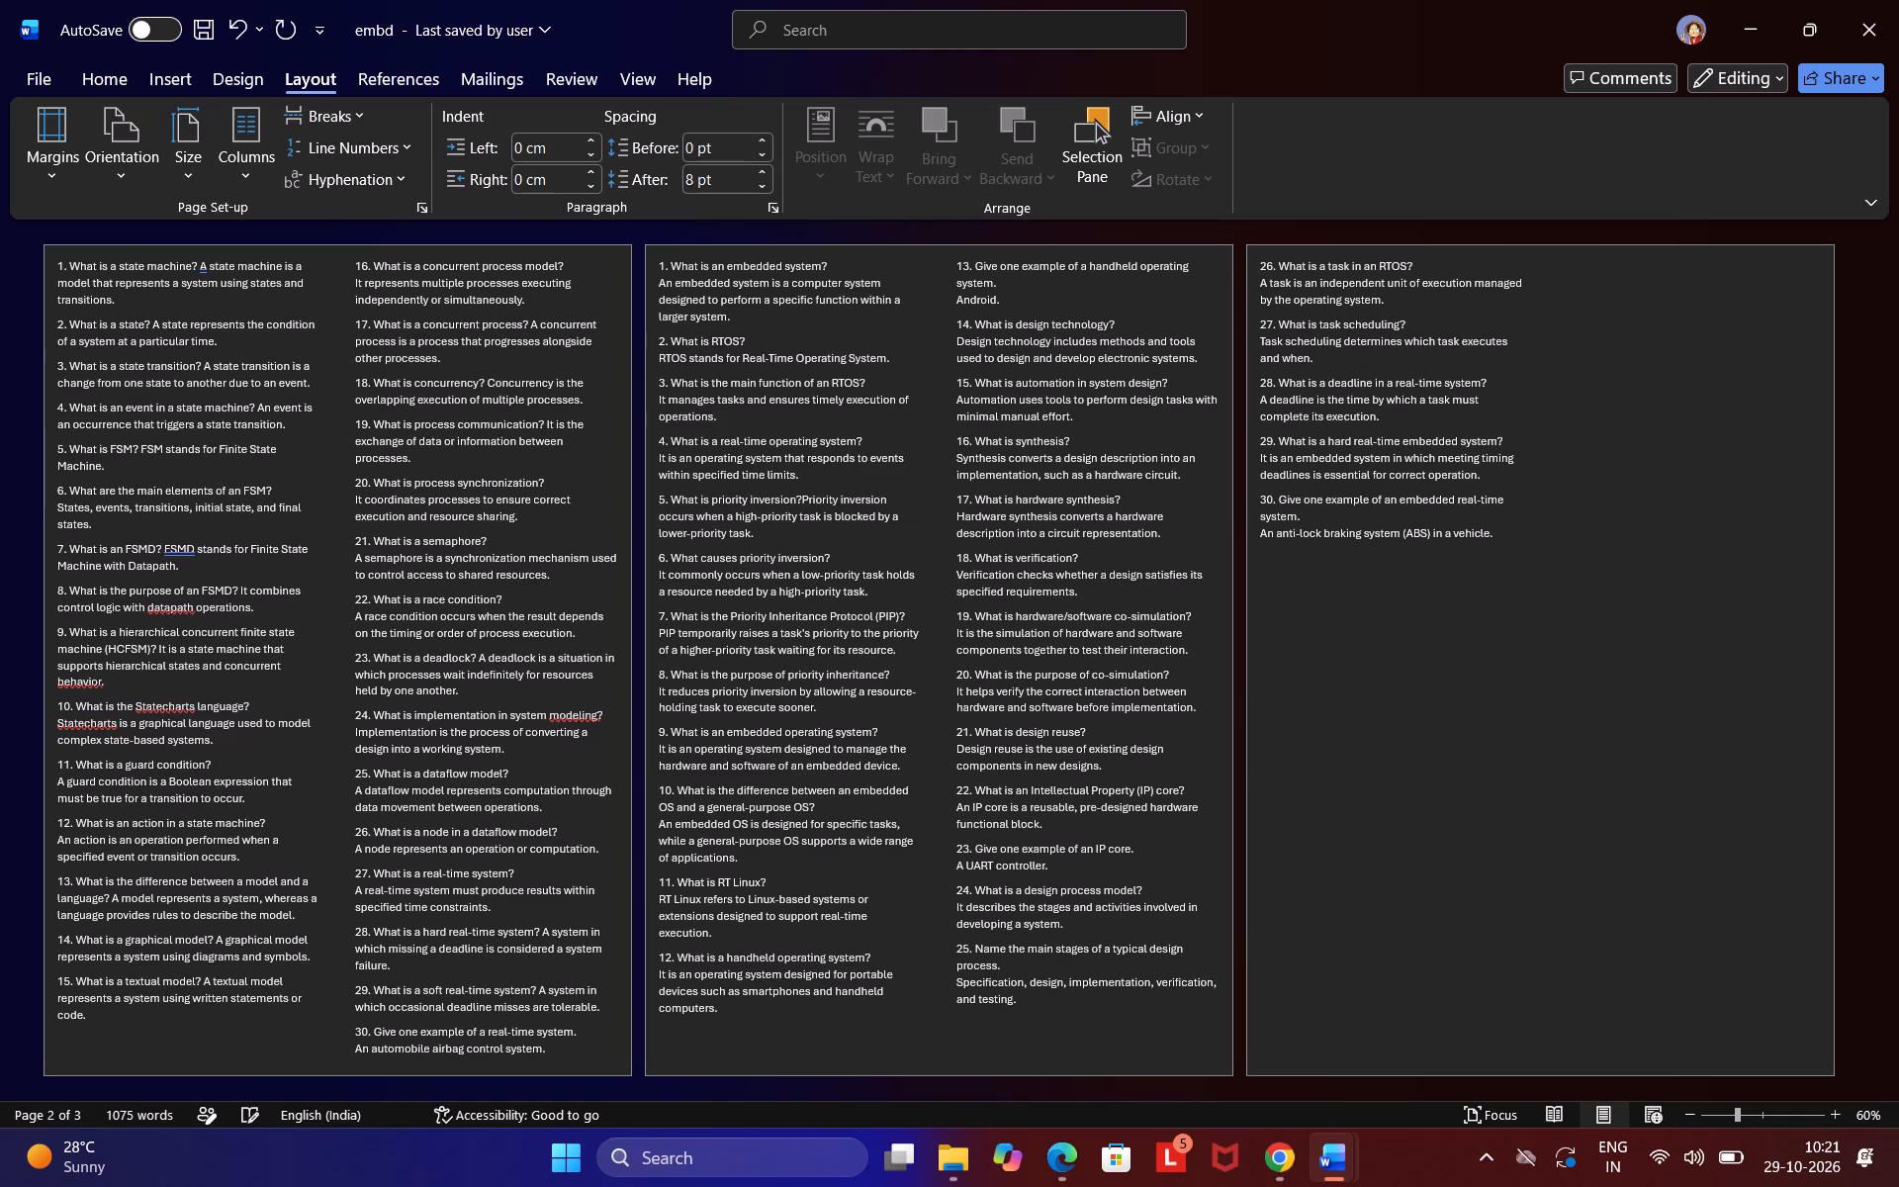
{"action": "key", "text": "space"}
Join the answer comparing embedded and general-purpose OS onto the end of question 10, separated by a single space.
{"action": "key", "text": "Down"}
{"action": "key", "text": "Down"}
{"action": "key", "text": "Down"}
{"action": "key", "text": "Down"}
{"action": "key", "text": "Down"}
{"action": "key", "text": "Down"}
{"action": "key", "text": "Down"}
{"action": "key", "text": "Down"}
{"action": "key", "text": "Down"}
{"action": "key", "text": "Down"}
{"action": "key", "text": "Down"}
{"action": "key", "text": "Down"}
{"action": "key", "text": "Down"}
{"action": "key", "text": "Down"}
{"action": "key", "text": "Down"}
{"action": "key", "text": "Down"}
{"action": "key", "text": "Right"}
{"action": "key", "text": "Down"}
{"action": "key", "text": "Home"}
{"action": "key", "text": "BackSpace"}
{"action": "key", "text": "space"}
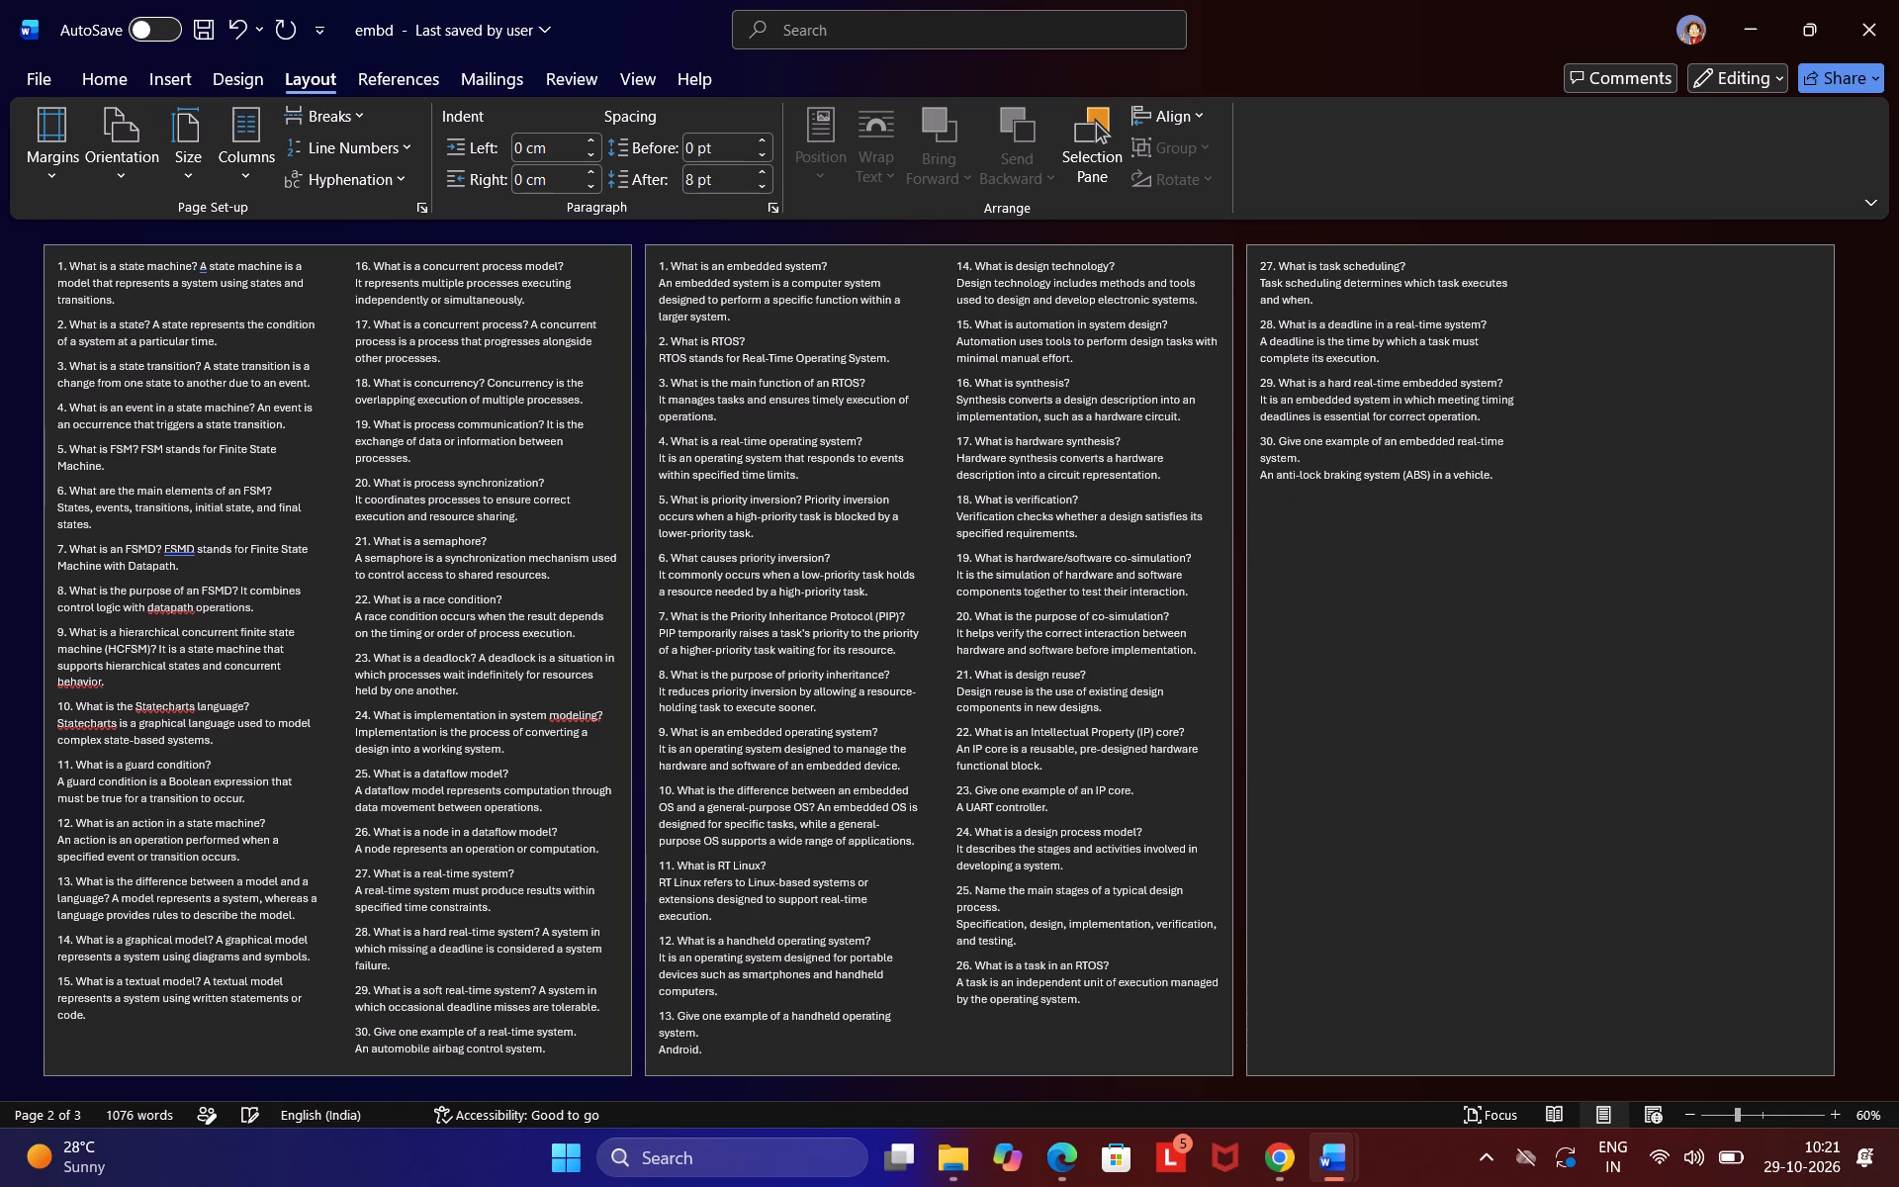
Join the RT Linux answer onto the end of question 11, separated by a single space.
{"action": "key", "text": "Down"}
{"action": "key", "text": "Down"}
{"action": "key", "text": "Down"}
{"action": "key", "text": "Down"}
{"action": "key", "text": "Home"}
{"action": "key", "text": "BackSpace"}
{"action": "key", "text": "space"}
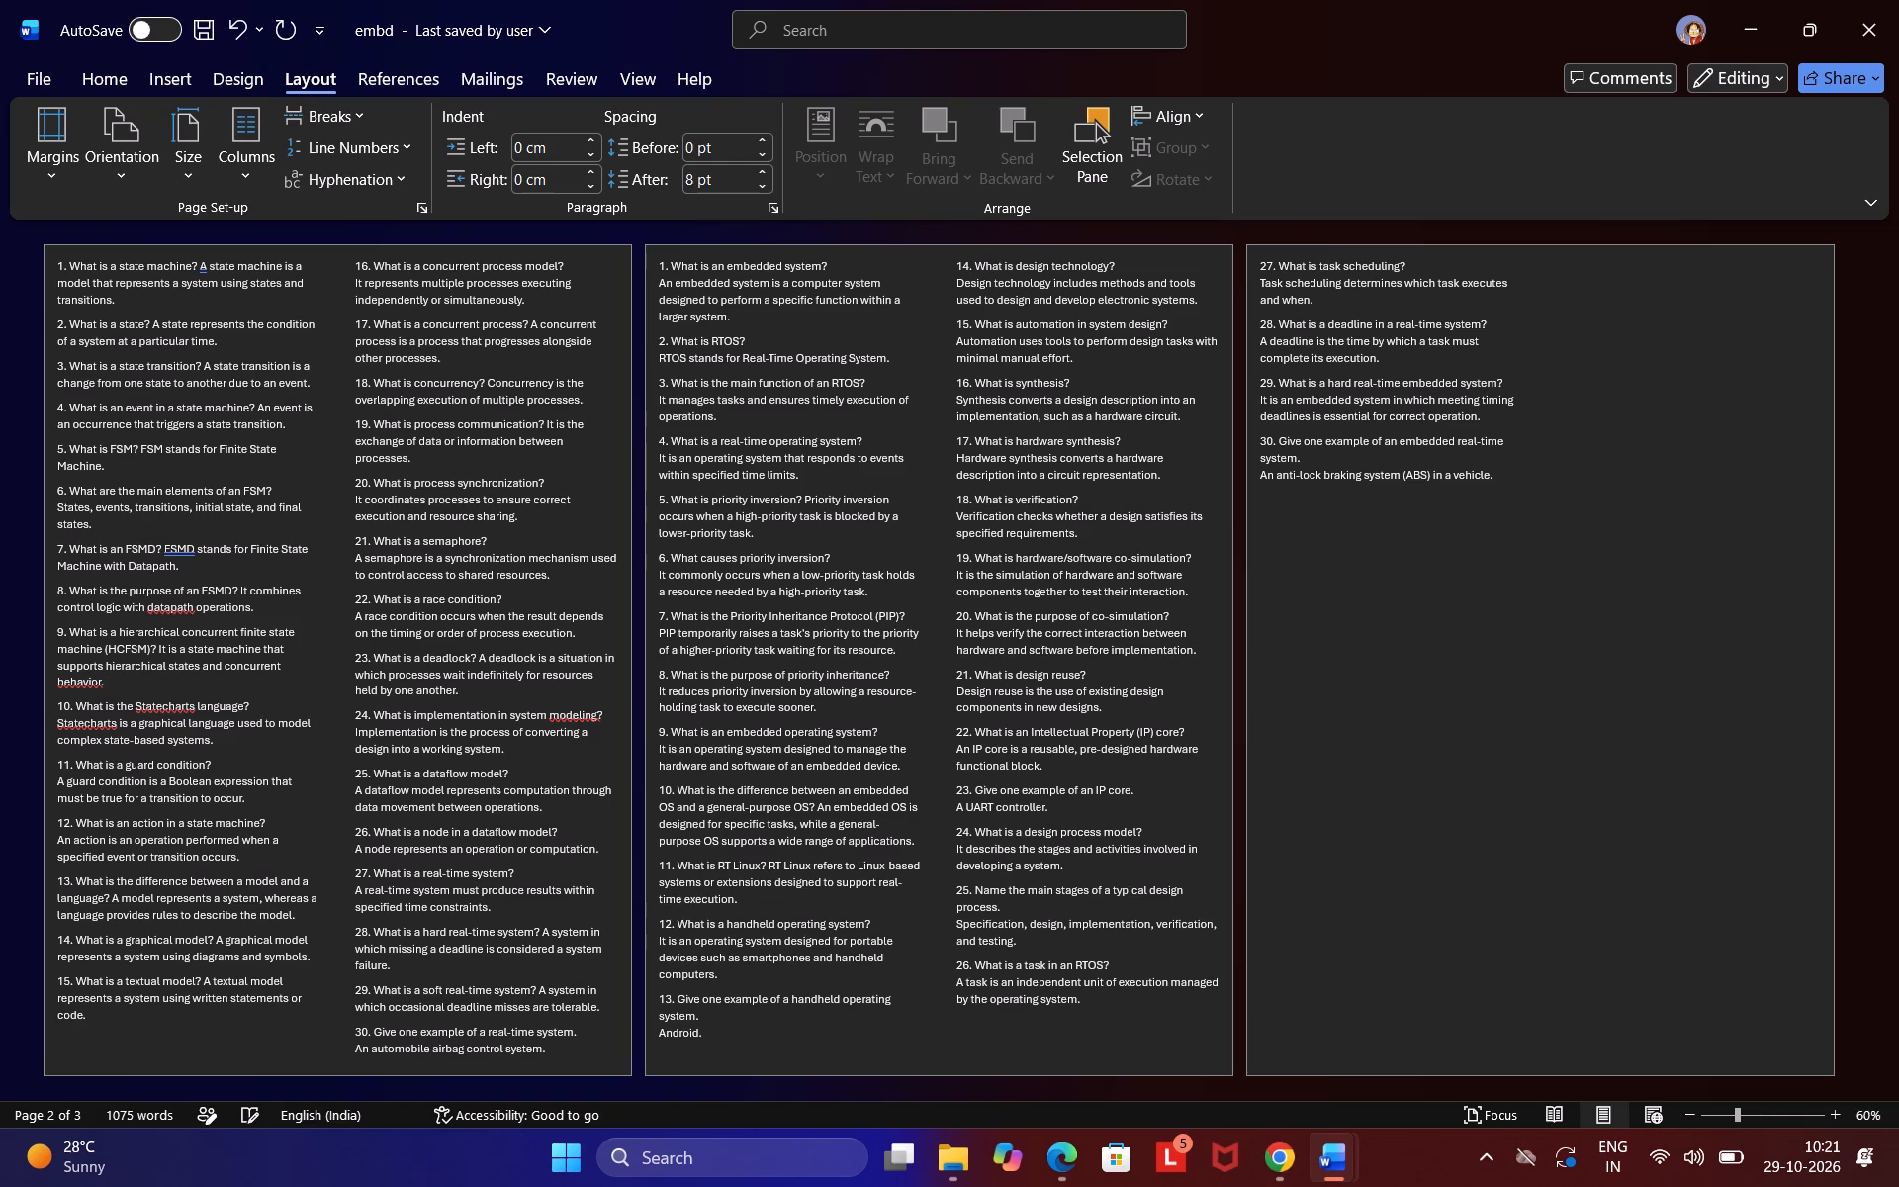
Join the answer Android onto the end of question 13 on the handheld operating system, separated by a single space.
{"action": "key", "text": "Down"}
{"action": "key", "text": "Down"}
{"action": "key", "text": "Down"}
{"action": "key", "text": "Down"}
{"action": "key", "text": "Down"}
{"action": "key", "text": "Down"}
{"action": "key", "text": "Down"}
{"action": "key", "text": "Down"}
{"action": "key", "text": "Down"}
{"action": "key", "text": "Home"}
{"action": "key", "text": "BackSpace"}
{"action": "key", "text": "space"}
Join question 14 on design technology onto the end of the Android answer line, separated by a space.
{"action": "key", "text": "Down"}
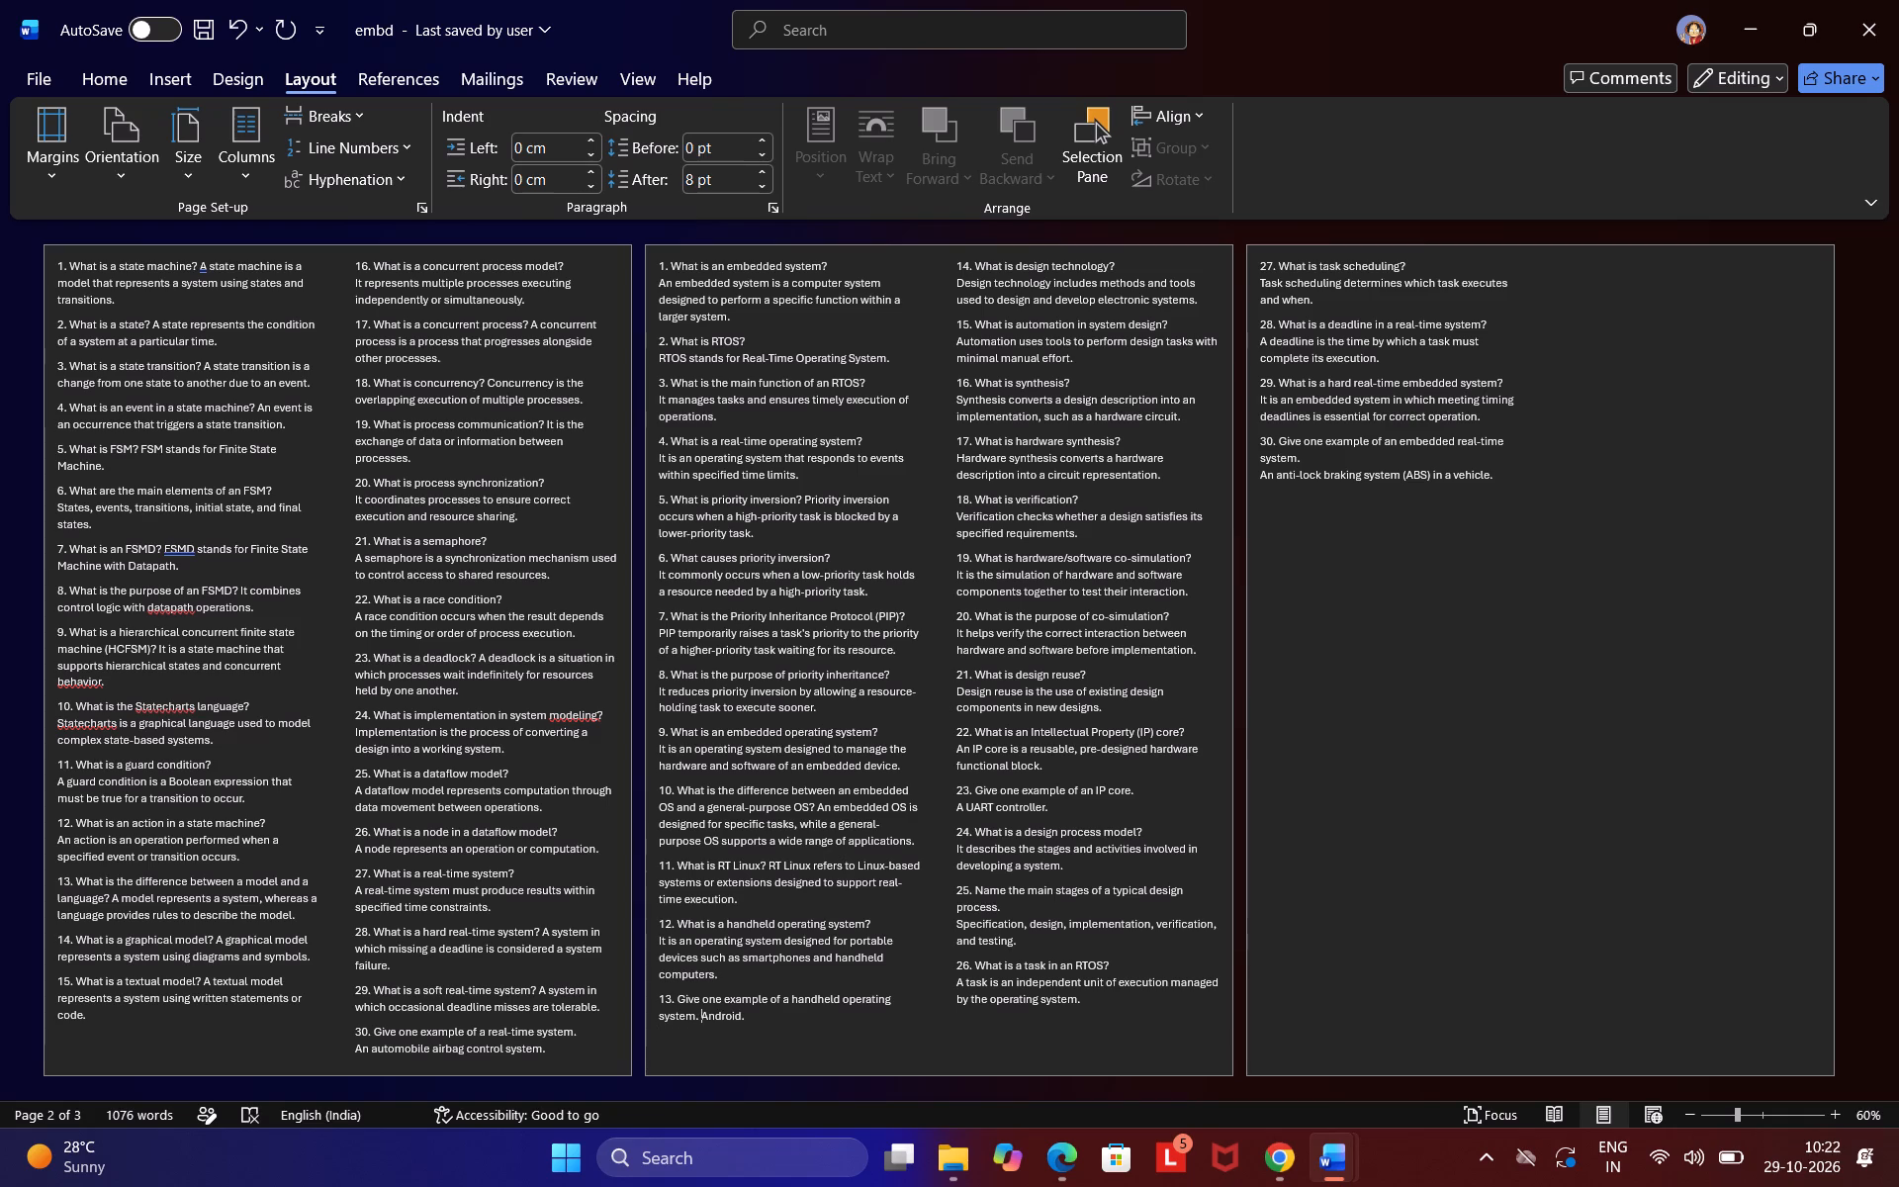
{"action": "key", "text": "Right"}
{"action": "key", "text": "Right"}
{"action": "key", "text": "Right"}
{"action": "key", "text": "Right"}
{"action": "key", "text": "Right"}
{"action": "key", "text": "Right"}
{"action": "key", "text": "Right"}
{"action": "key", "text": "Right"}
{"action": "key", "text": "Return"}
{"action": "key", "text": "BackSpace"}
{"action": "key", "text": "Down"}
{"action": "key", "text": "Right"}
{"action": "key", "text": "BackSpace"}
{"action": "key", "text": "space"}
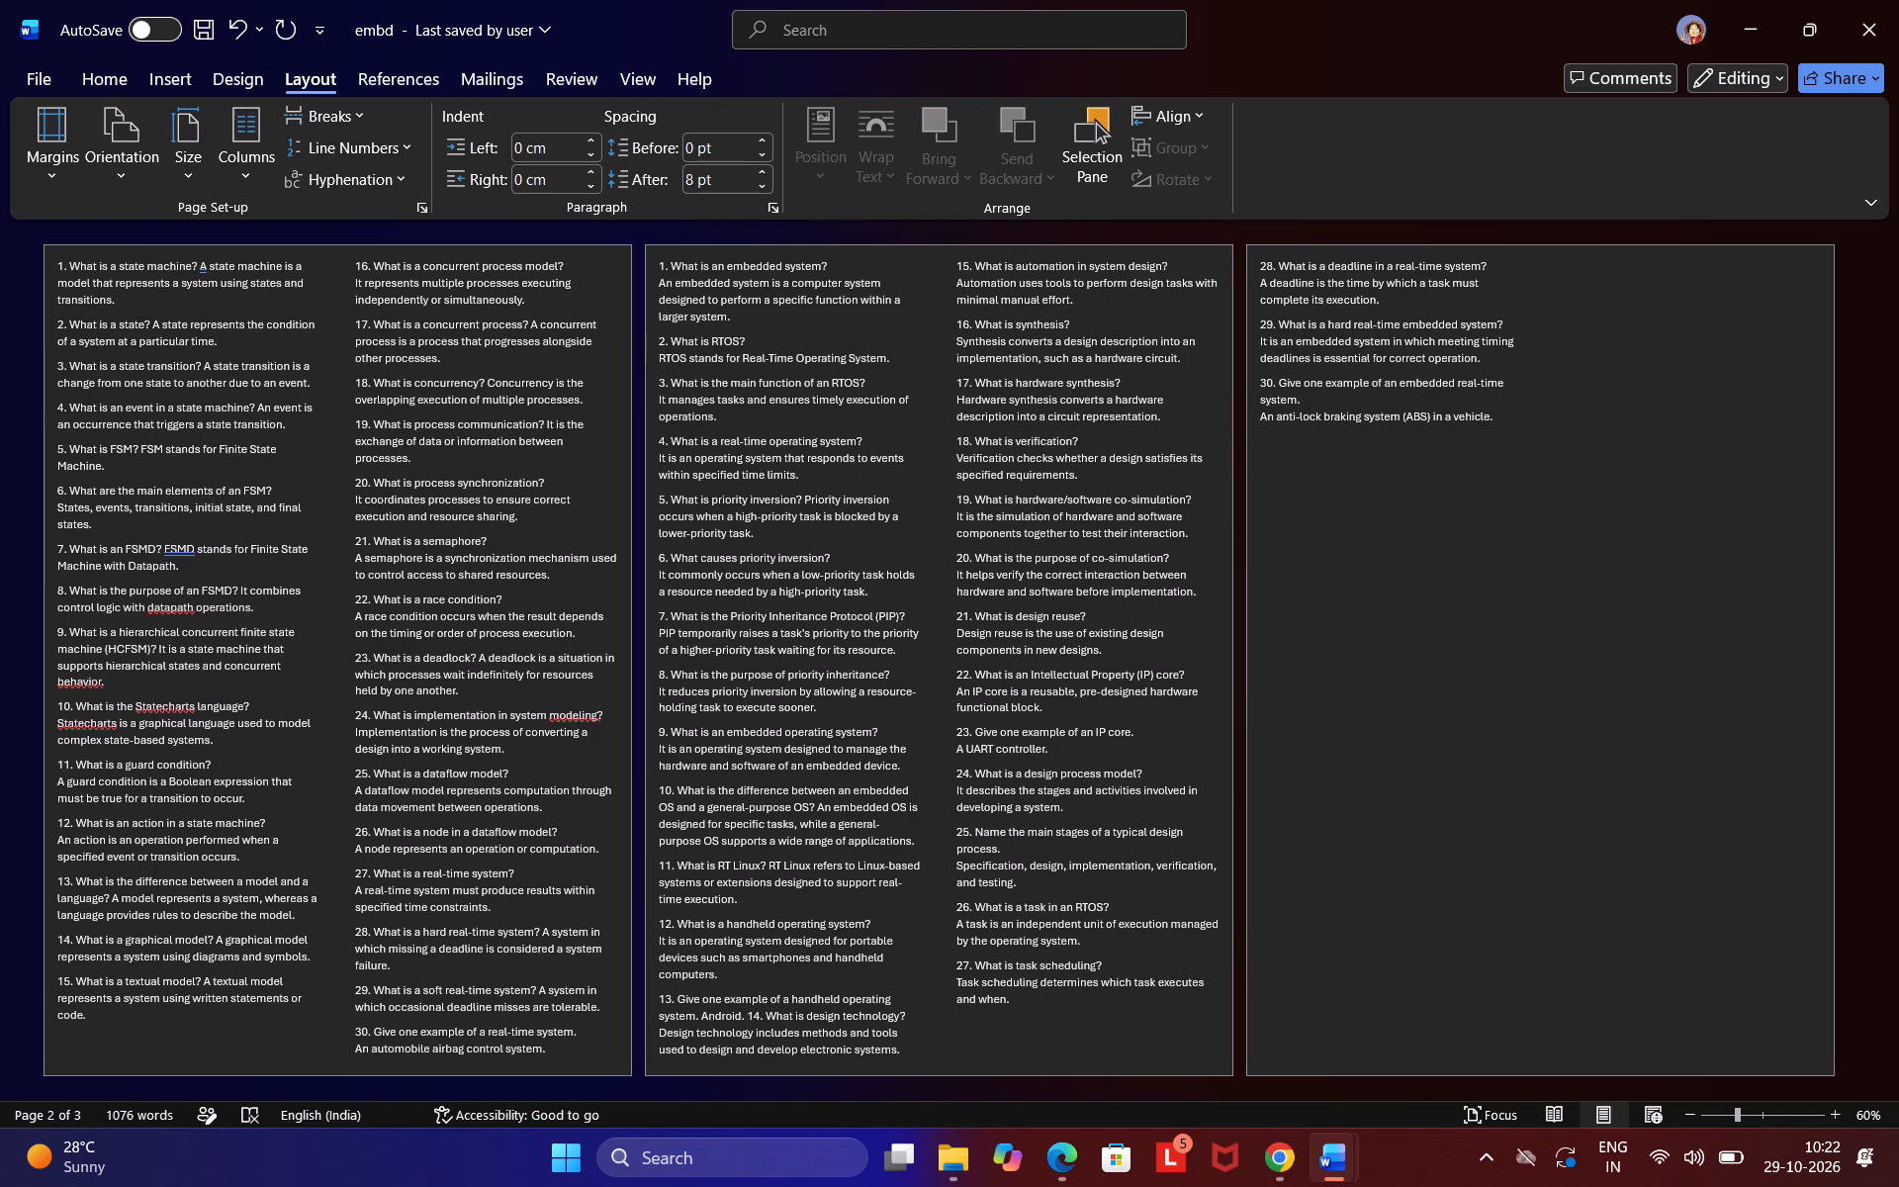
Pad the gap after the Android answer with spaces until question 14 wraps onto its own line directly below.
{"action": "key", "text": "space"}
{"action": "key", "text": "space"}
{"action": "key", "text": "space"}
{"action": "key", "text": "space"}
{"action": "key", "text": "space"}
{"action": "key", "text": "space"}
{"action": "key", "text": "space"}
{"action": "key", "text": "space"}
{"action": "key", "text": "space"}
{"action": "key", "text": "space"}
{"action": "key", "text": "space"}
{"action": "key", "text": "space"}
{"action": "key", "text": "space"}
{"action": "key", "text": "space"}
{"action": "key", "text": "space"}
{"action": "key", "text": "space"}
{"action": "key", "text": "space"}
{"action": "key", "text": "space"}
{"action": "key", "text": "space"}
{"action": "key", "text": "space"}
{"action": "key", "text": "space"}
{"action": "key", "text": "space"}
{"action": "key", "text": "space"}
{"action": "key", "text": "space"}
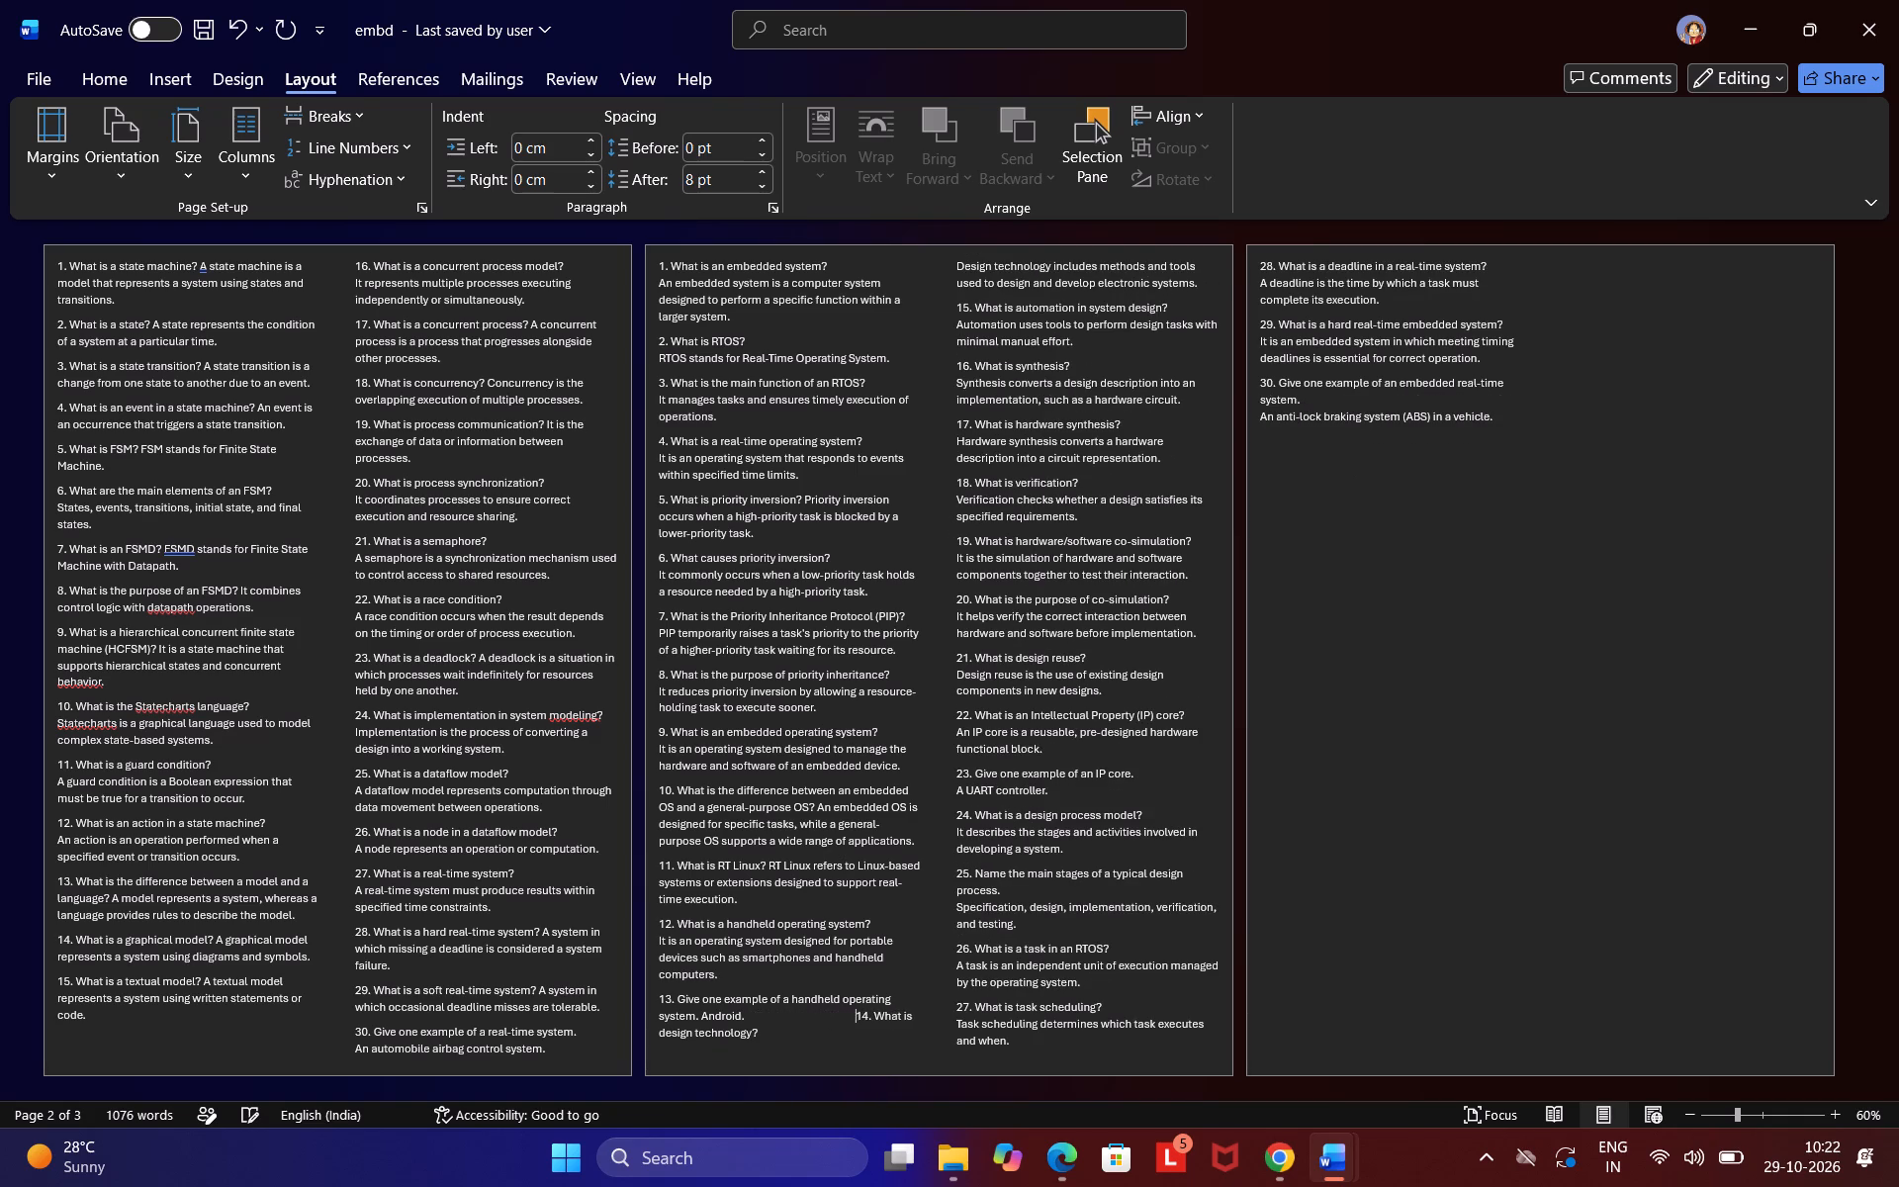
{"action": "key", "text": "space"}
{"action": "key", "text": "space"}
{"action": "key", "text": "space"}
{"action": "key", "text": "space"}
{"action": "key", "text": "space"}
{"action": "key", "text": "space"}
{"action": "key", "text": "space"}
{"action": "key", "text": "space"}
{"action": "key", "text": "space"}
{"action": "key", "text": "space"}
{"action": "key", "text": "space"}
{"action": "key", "text": "space"}
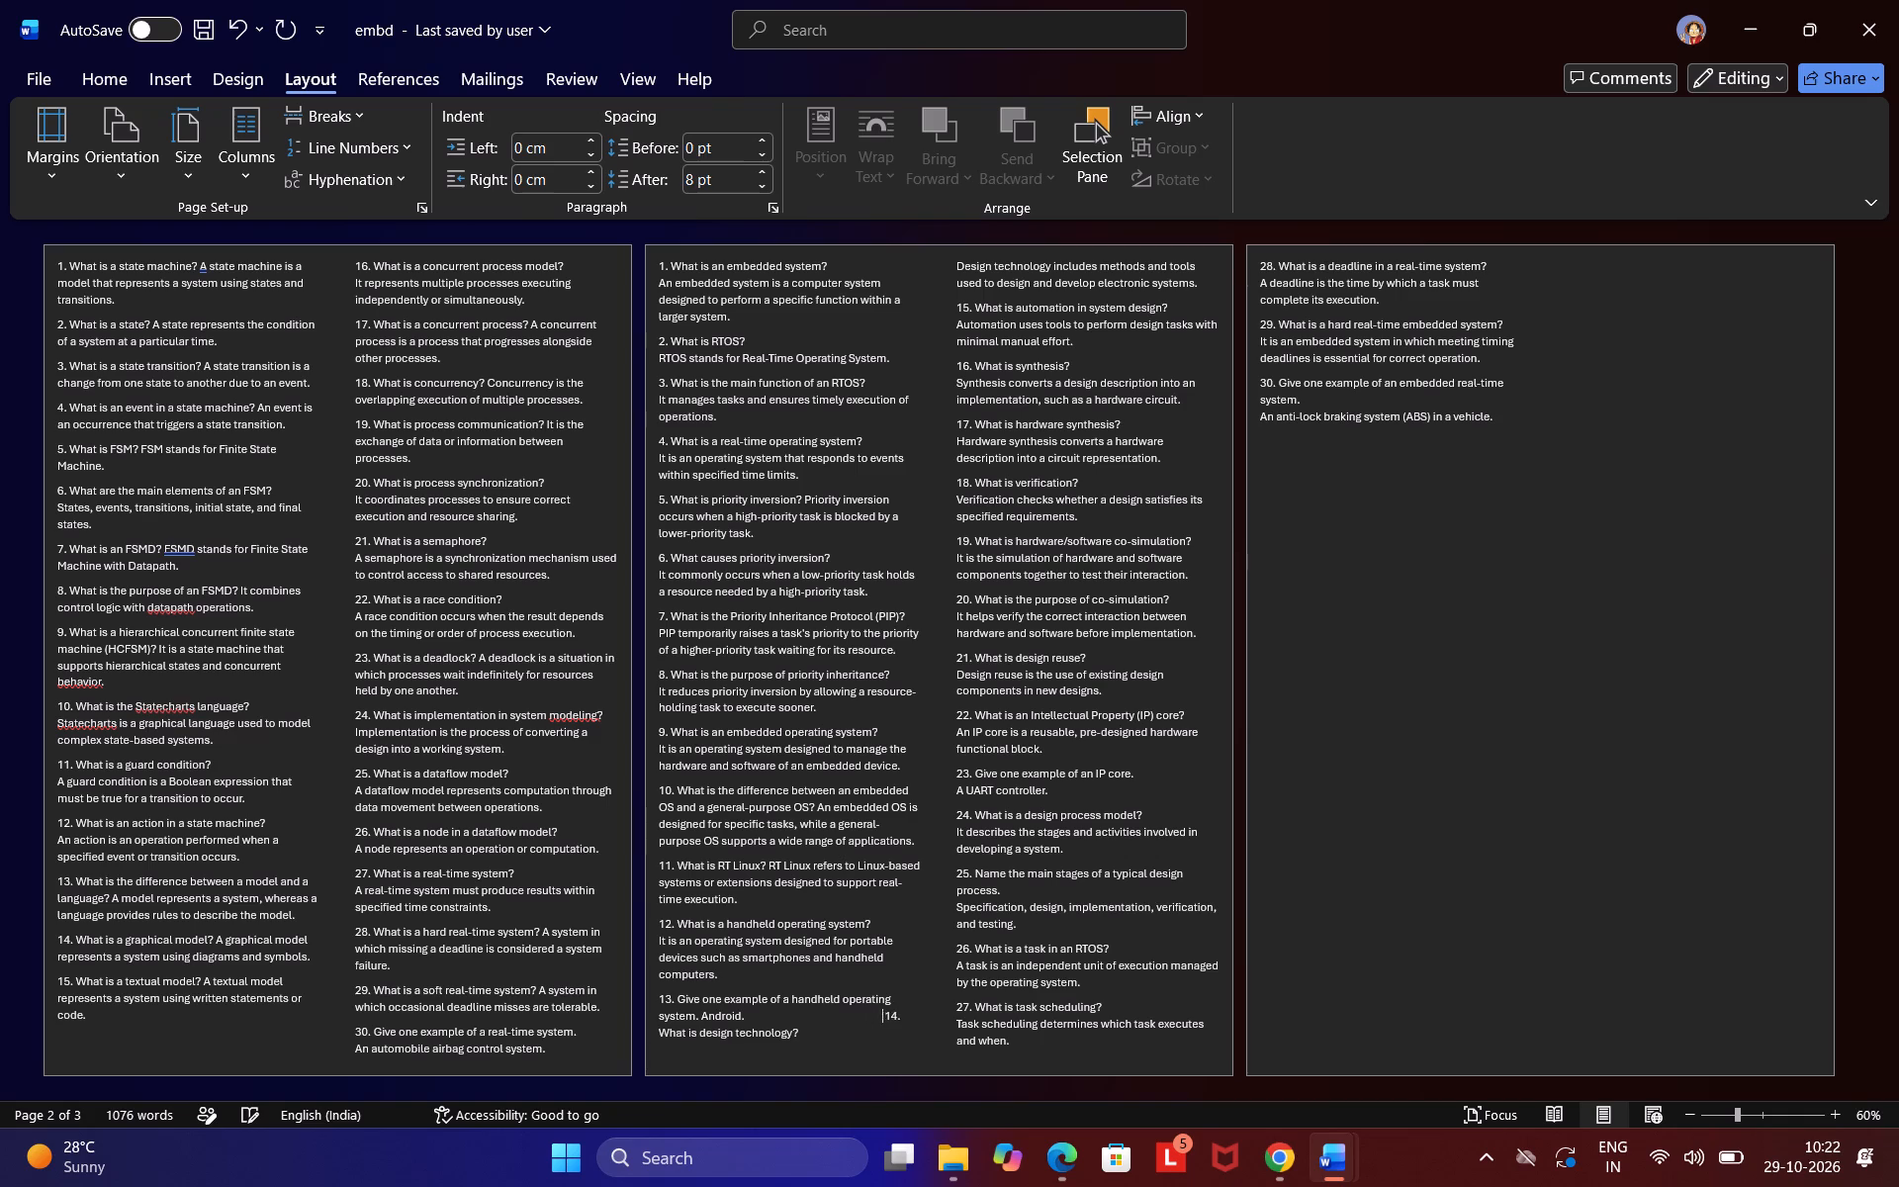
{"action": "key", "text": "space"}
{"action": "key", "text": "space"}
{"action": "key", "text": "space"}
{"action": "key", "text": "space"}
{"action": "key", "text": "space"}
{"action": "key", "text": "space"}
{"action": "key", "text": "space"}
{"action": "key", "text": "space"}
{"action": "key", "text": "space"}
{"action": "key", "text": "space"}
Join the verification answer onto the end of question 18, separated by a single space.
{"action": "key", "text": "Down"}
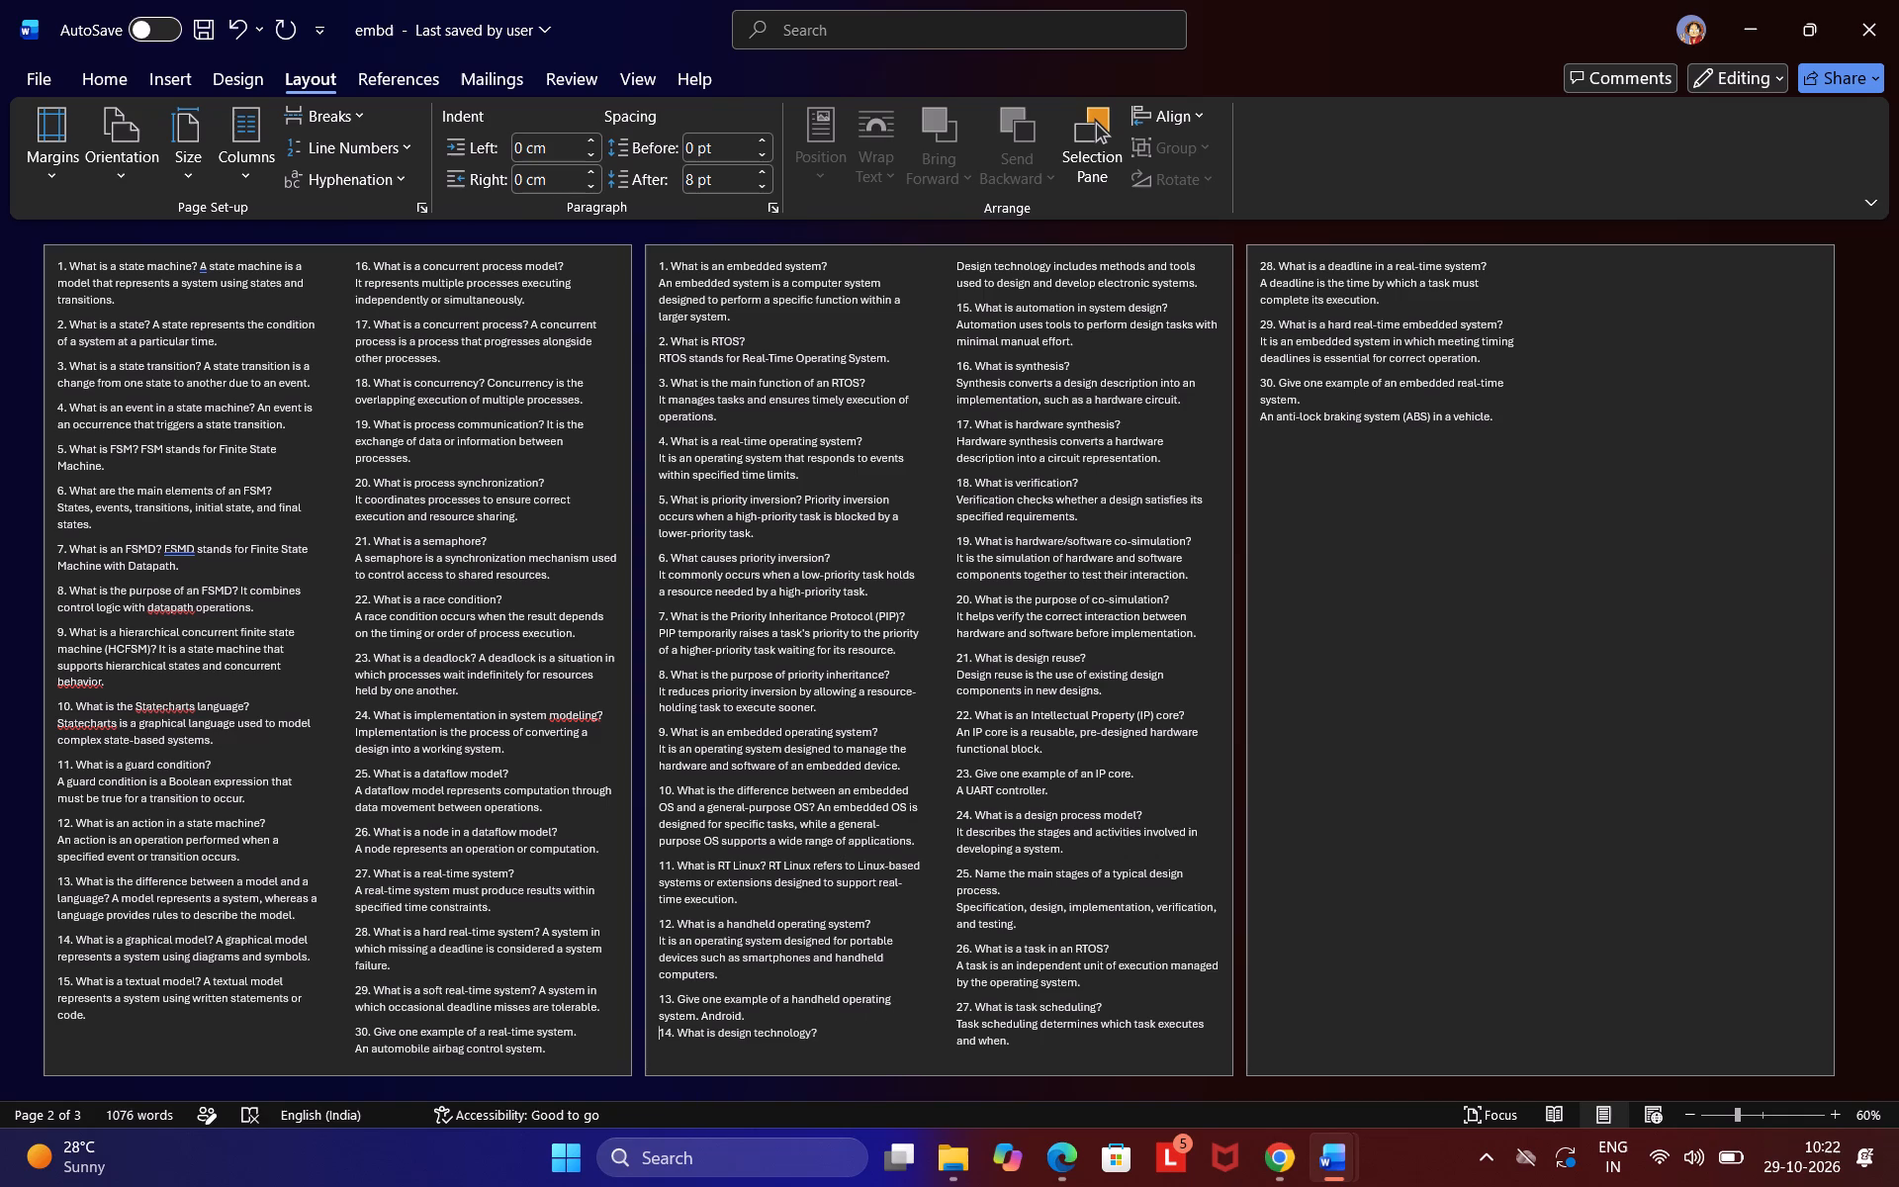
{"action": "key", "text": "Left"}
{"action": "key", "text": "Down"}
{"action": "key", "text": "Right"}
{"action": "key", "text": "Down"}
{"action": "key", "text": "Down"}
{"action": "key", "text": "Down"}
{"action": "key", "text": "Down"}
{"action": "key", "text": "Down"}
{"action": "key", "text": "Down"}
{"action": "key", "text": "Down"}
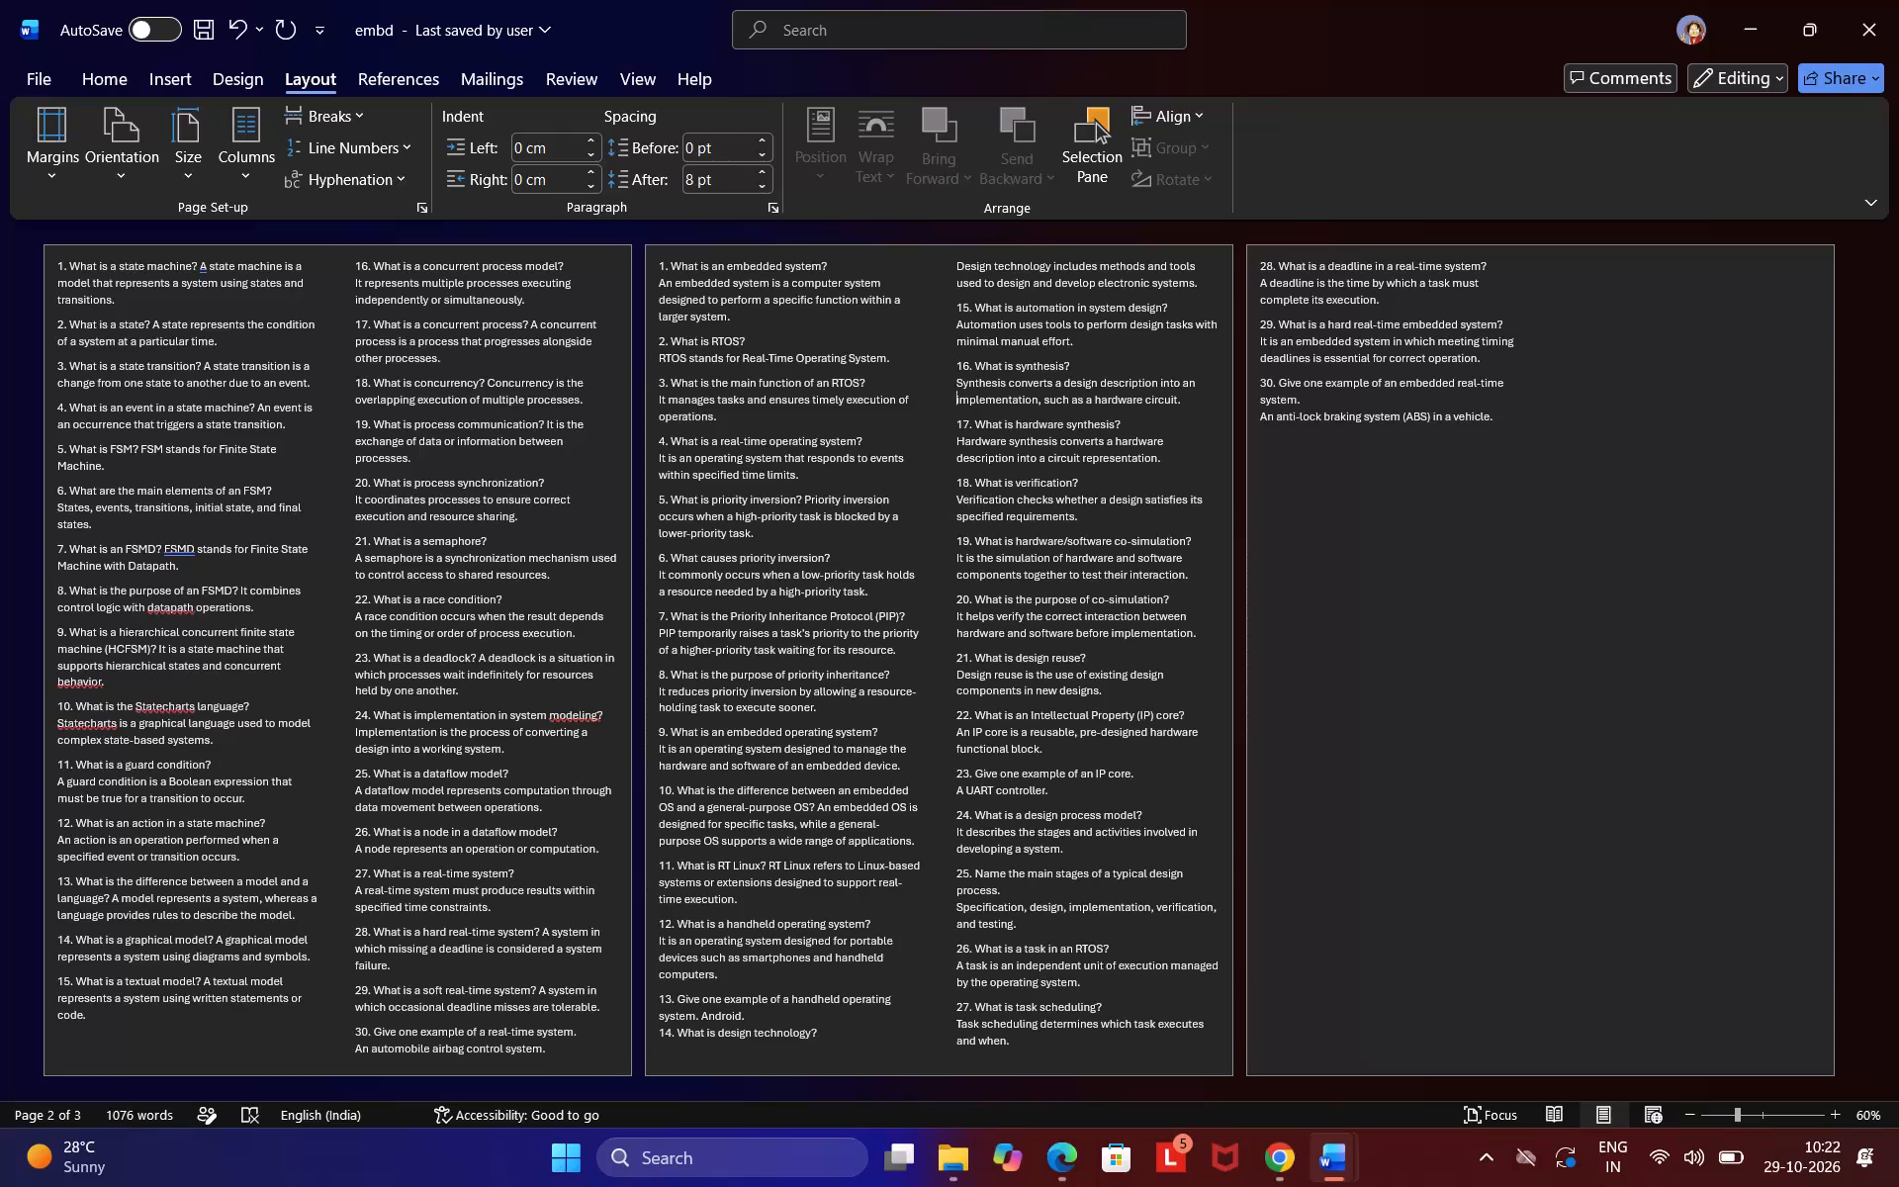
{"action": "key", "text": "Down"}
{"action": "key", "text": "Down"}
{"action": "key", "text": "Down"}
{"action": "key", "text": "Down"}
{"action": "key", "text": "Down"}
{"action": "key", "text": "BackSpace"}
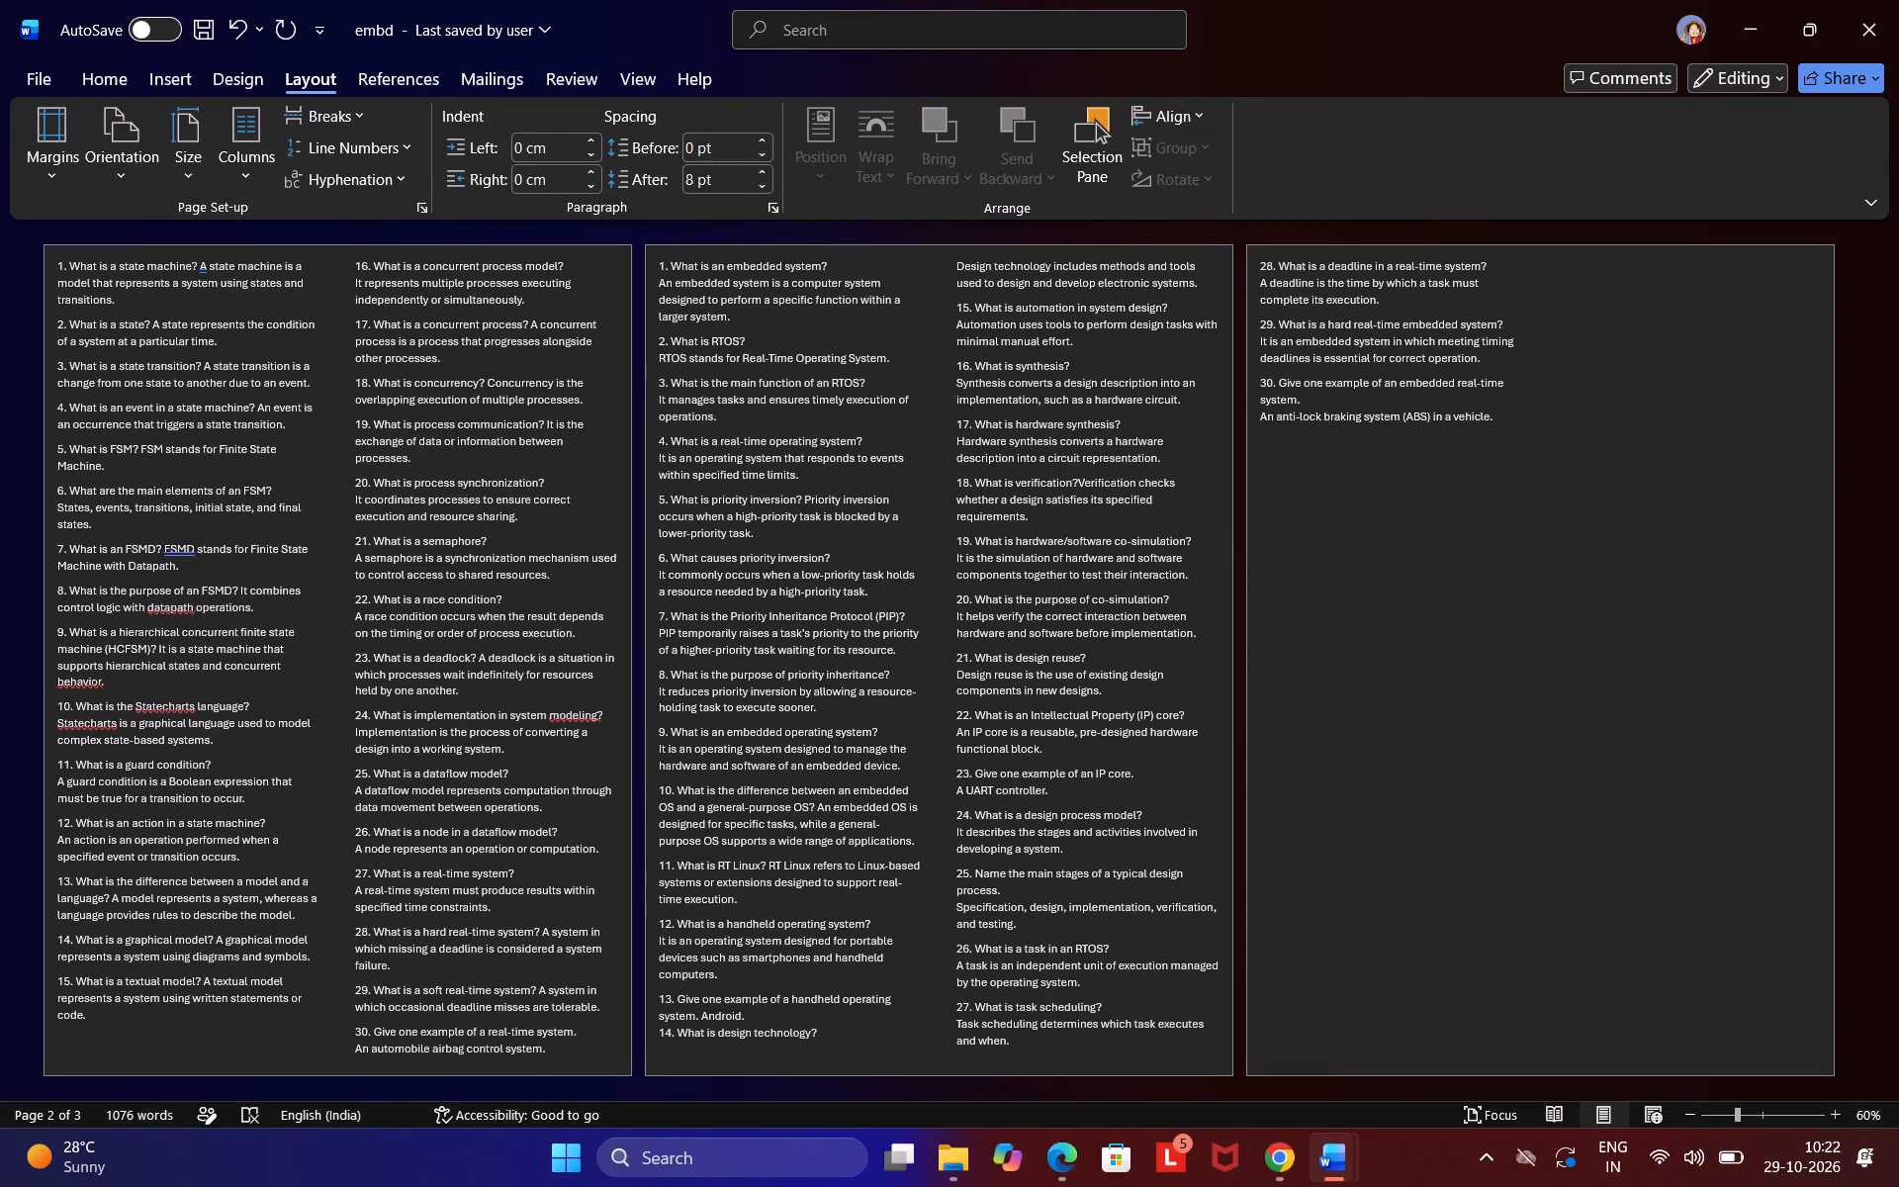
{"action": "key", "text": "space"}
Join the design reuse answer onto the end of question 21, separated by a single space.
{"action": "key", "text": "Right"}
{"action": "key", "text": "Down"}
{"action": "key", "text": "Down"}
{"action": "key", "text": "Down"}
{"action": "key", "text": "Down"}
{"action": "key", "text": "Down"}
{"action": "key", "text": "Down"}
{"action": "key", "text": "Down"}
{"action": "key", "text": "Down"}
{"action": "key", "text": "Down"}
{"action": "key", "text": "Down"}
{"action": "key", "text": "Home"}
{"action": "key", "text": "BackSpace"}
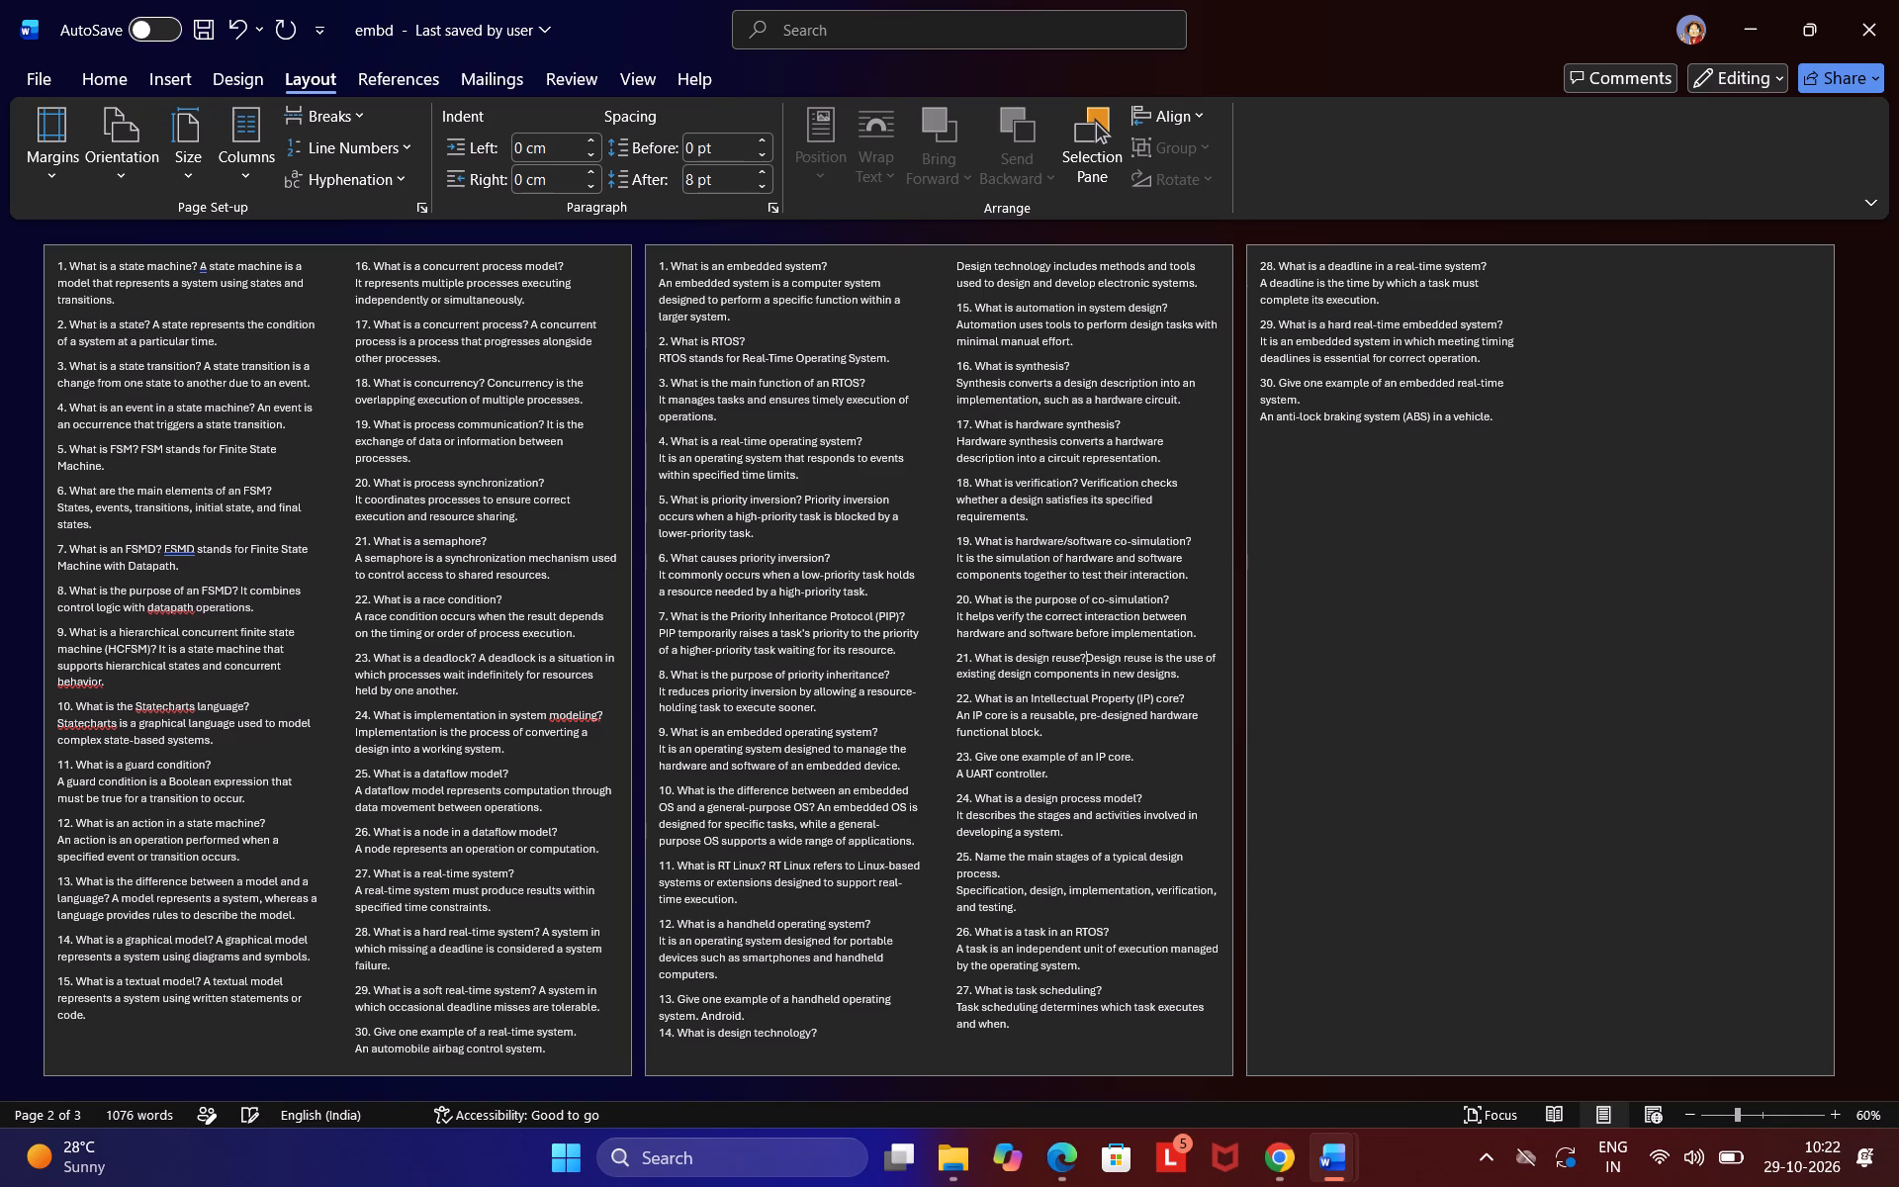
{"action": "key", "text": "space"}
Join the answer A UART controller onto the end of question 23 on the IP core, separated by a spaced slash.
{"action": "key", "text": "Right"}
{"action": "key", "text": "Right"}
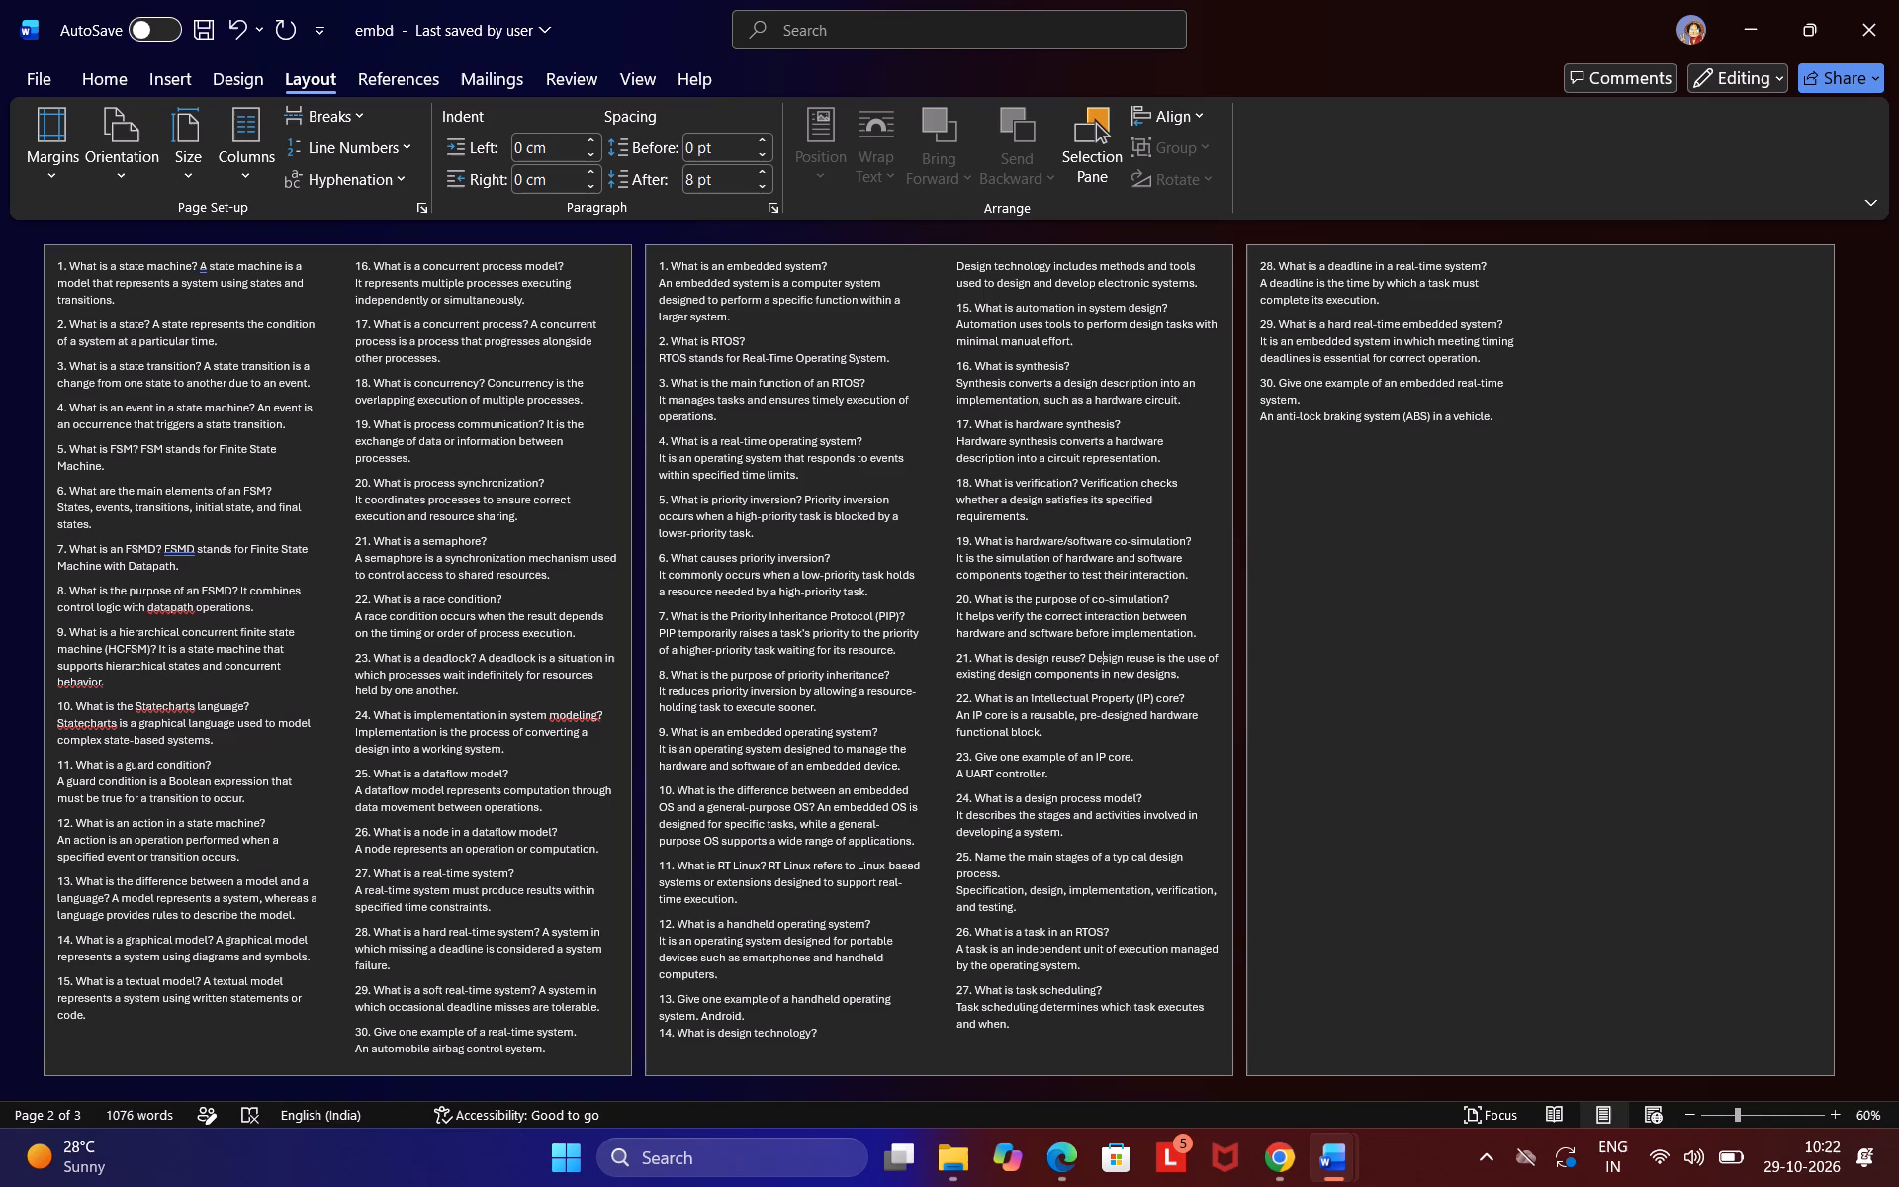
{"action": "key", "text": "Down"}
{"action": "key", "text": "Down"}
{"action": "key", "text": "Down"}
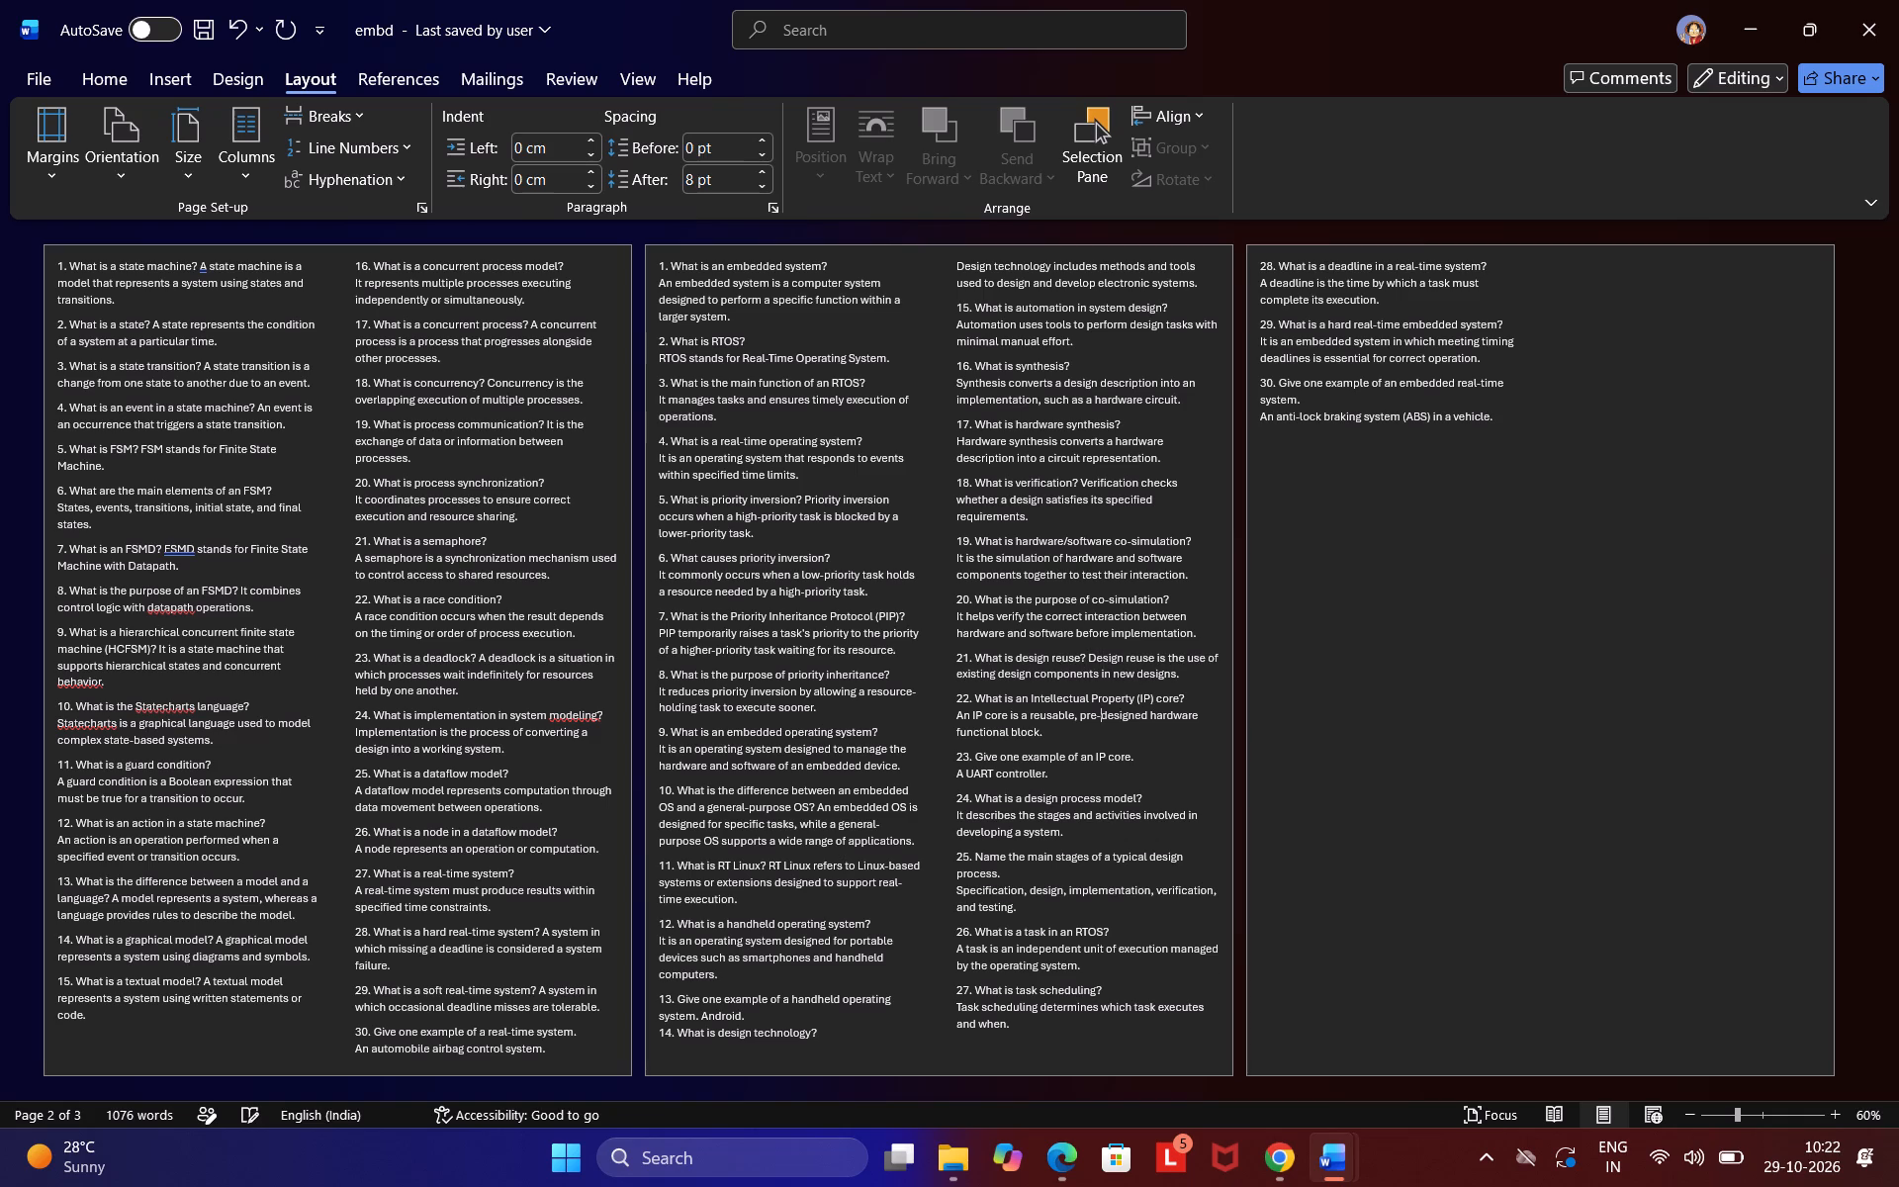
{"action": "key", "text": "Down"}
{"action": "key", "text": "Down"}
{"action": "key", "text": "Down"}
{"action": "key", "text": "Home"}
{"action": "key", "text": "BackSpace"}
{"action": "key", "text": "space"}
{"action": "type", "text": "/"}
{"action": "key", "text": "space"}
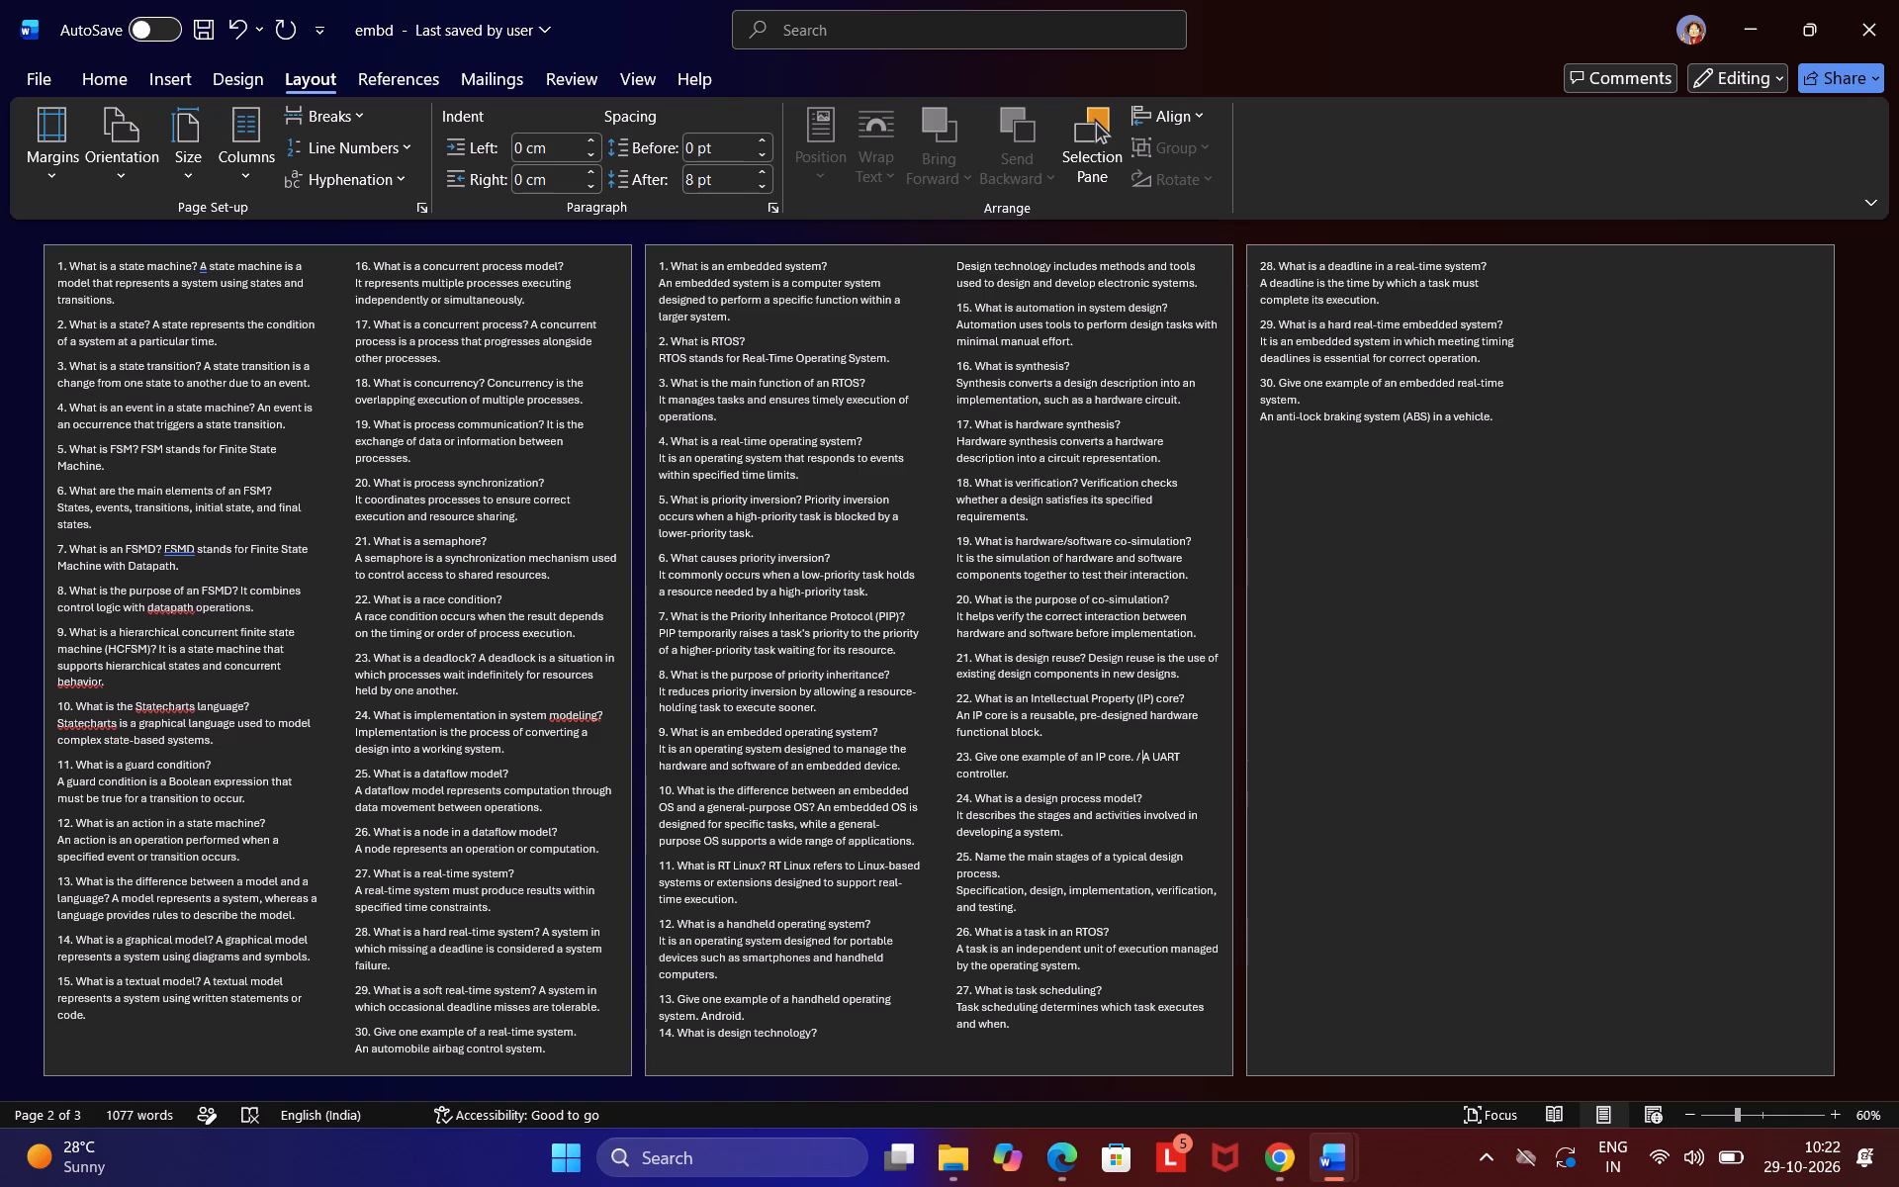
Join the answer listing the design process stages onto the end of question 25, separated by a spaced slash.
{"action": "key", "text": "Down"}
{"action": "key", "text": "Down"}
{"action": "key", "text": "Down"}
{"action": "key", "text": "Down"}
{"action": "key", "text": "Down"}
{"action": "key", "text": "Down"}
{"action": "key", "text": "Down"}
{"action": "key", "text": "Home"}
{"action": "key", "text": "BackSpace"}
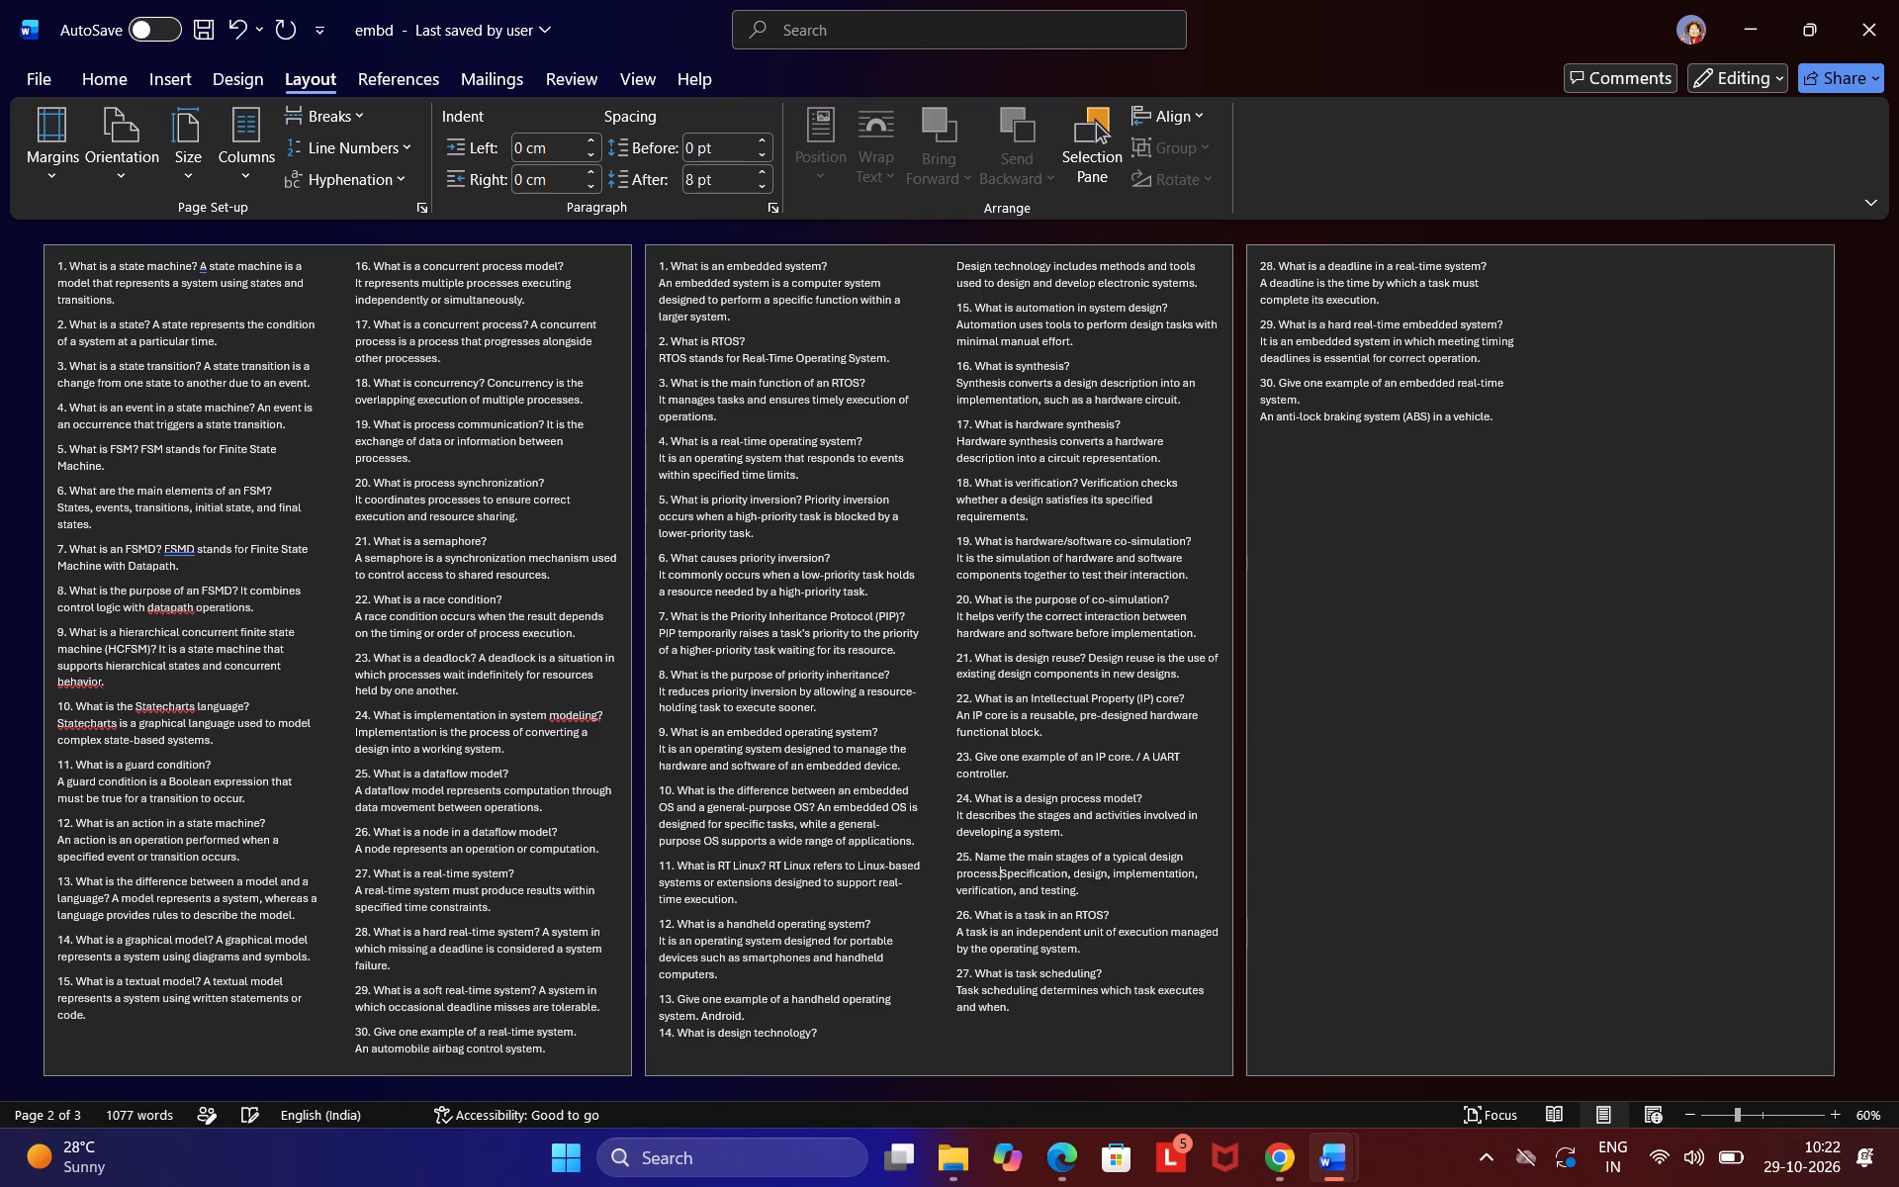
{"action": "key", "text": "space"}
{"action": "key", "text": "BackSpace"}
{"action": "type", "text": "/"}
{"action": "key", "text": "space"}
{"action": "key", "text": "Left"}
{"action": "key", "text": "Left"}
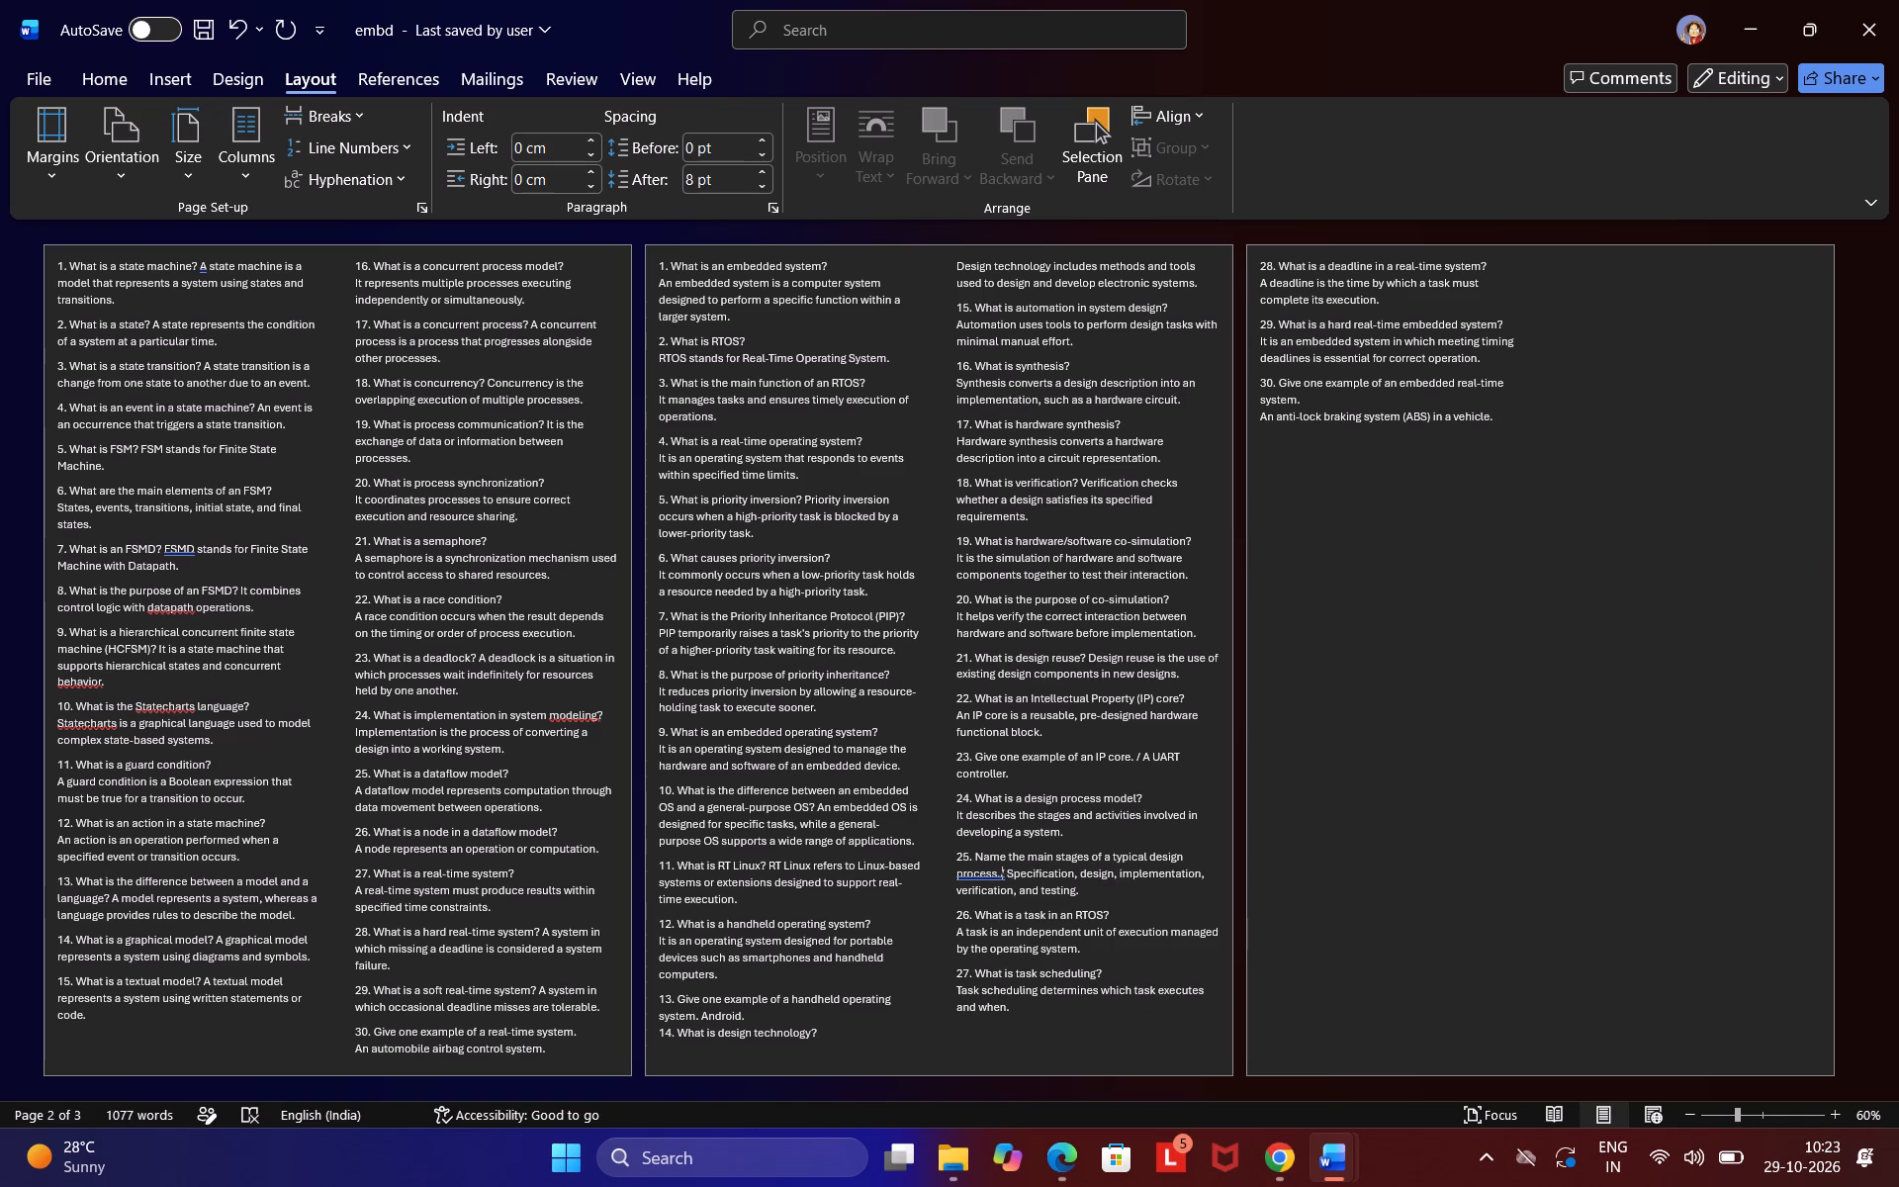
{"action": "key", "text": "space"}
Join the task answer onto the end of question 26 on RTOS tasks, separated by a single space.
{"action": "key", "text": "Down"}
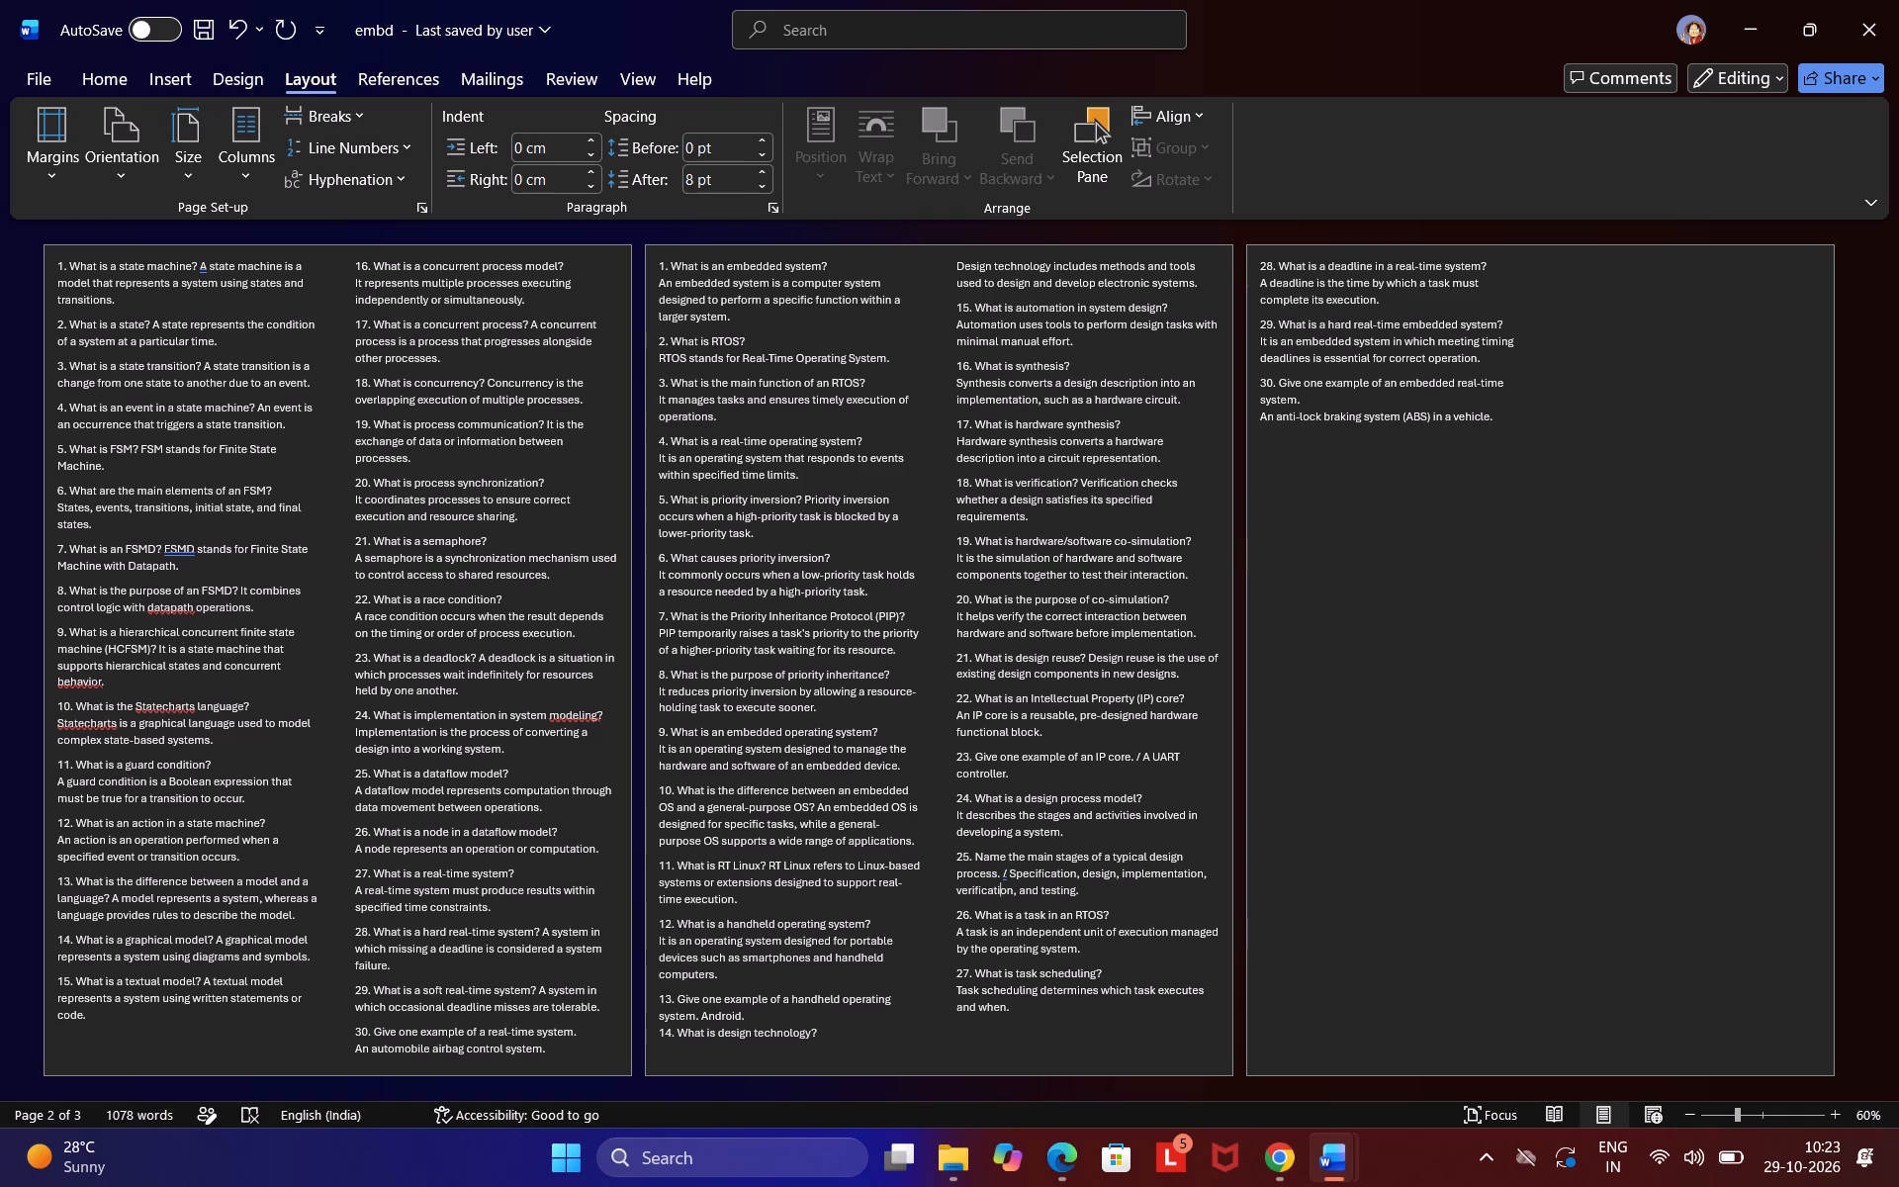
{"action": "key", "text": "Down"}
{"action": "key", "text": "Down"}
{"action": "key", "text": "Left"}
{"action": "key", "text": "Left"}
{"action": "key", "text": "Left"}
{"action": "key", "text": "Home"}
{"action": "key", "text": "BackSpace"}
{"action": "key", "text": "space"}
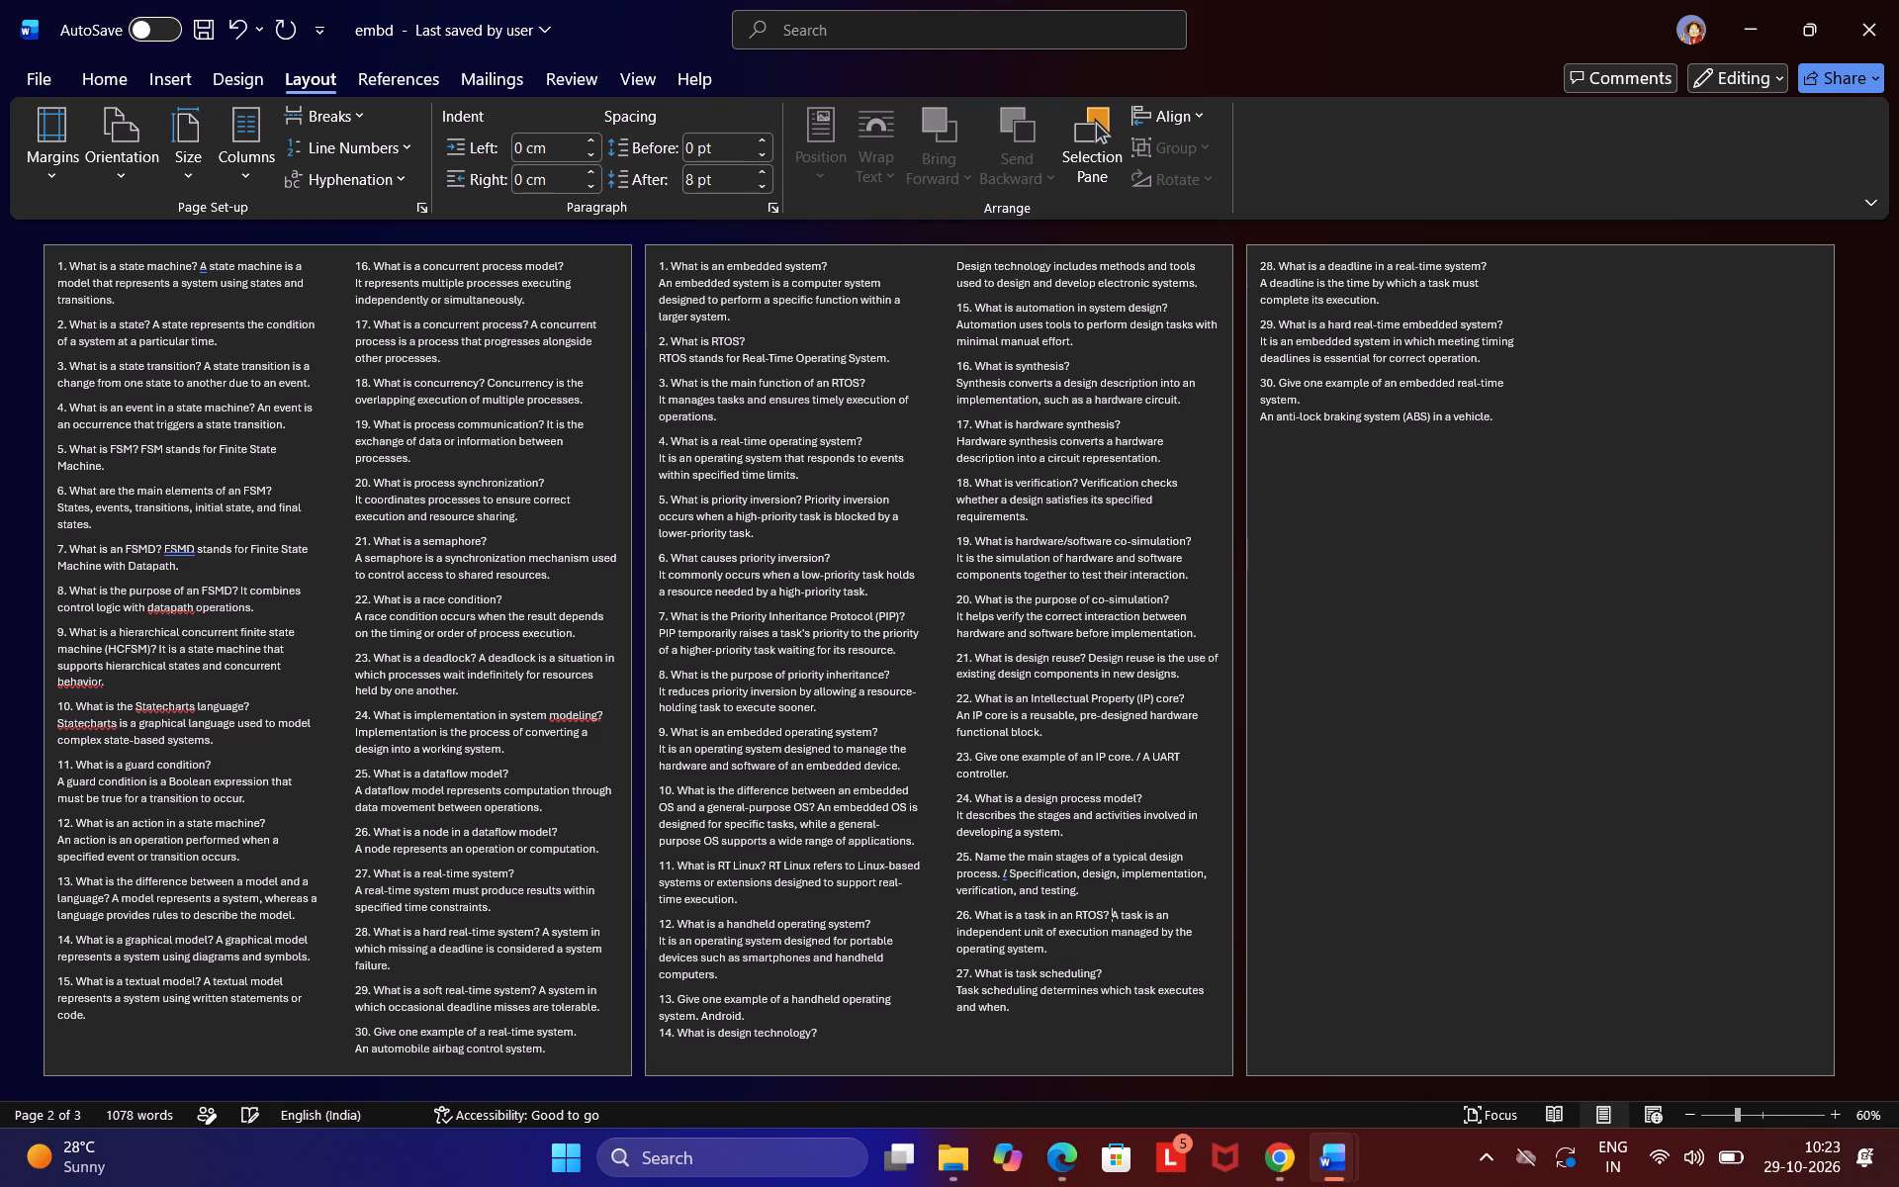
Join the task scheduling answer onto the end of question 27, separated by a single space.
{"action": "key", "text": "Down"}
{"action": "key", "text": "Down"}
{"action": "key", "text": "Down"}
{"action": "key", "text": "Down"}
{"action": "key", "text": "Home"}
{"action": "key", "text": "BackSpace"}
{"action": "key", "text": "space"}
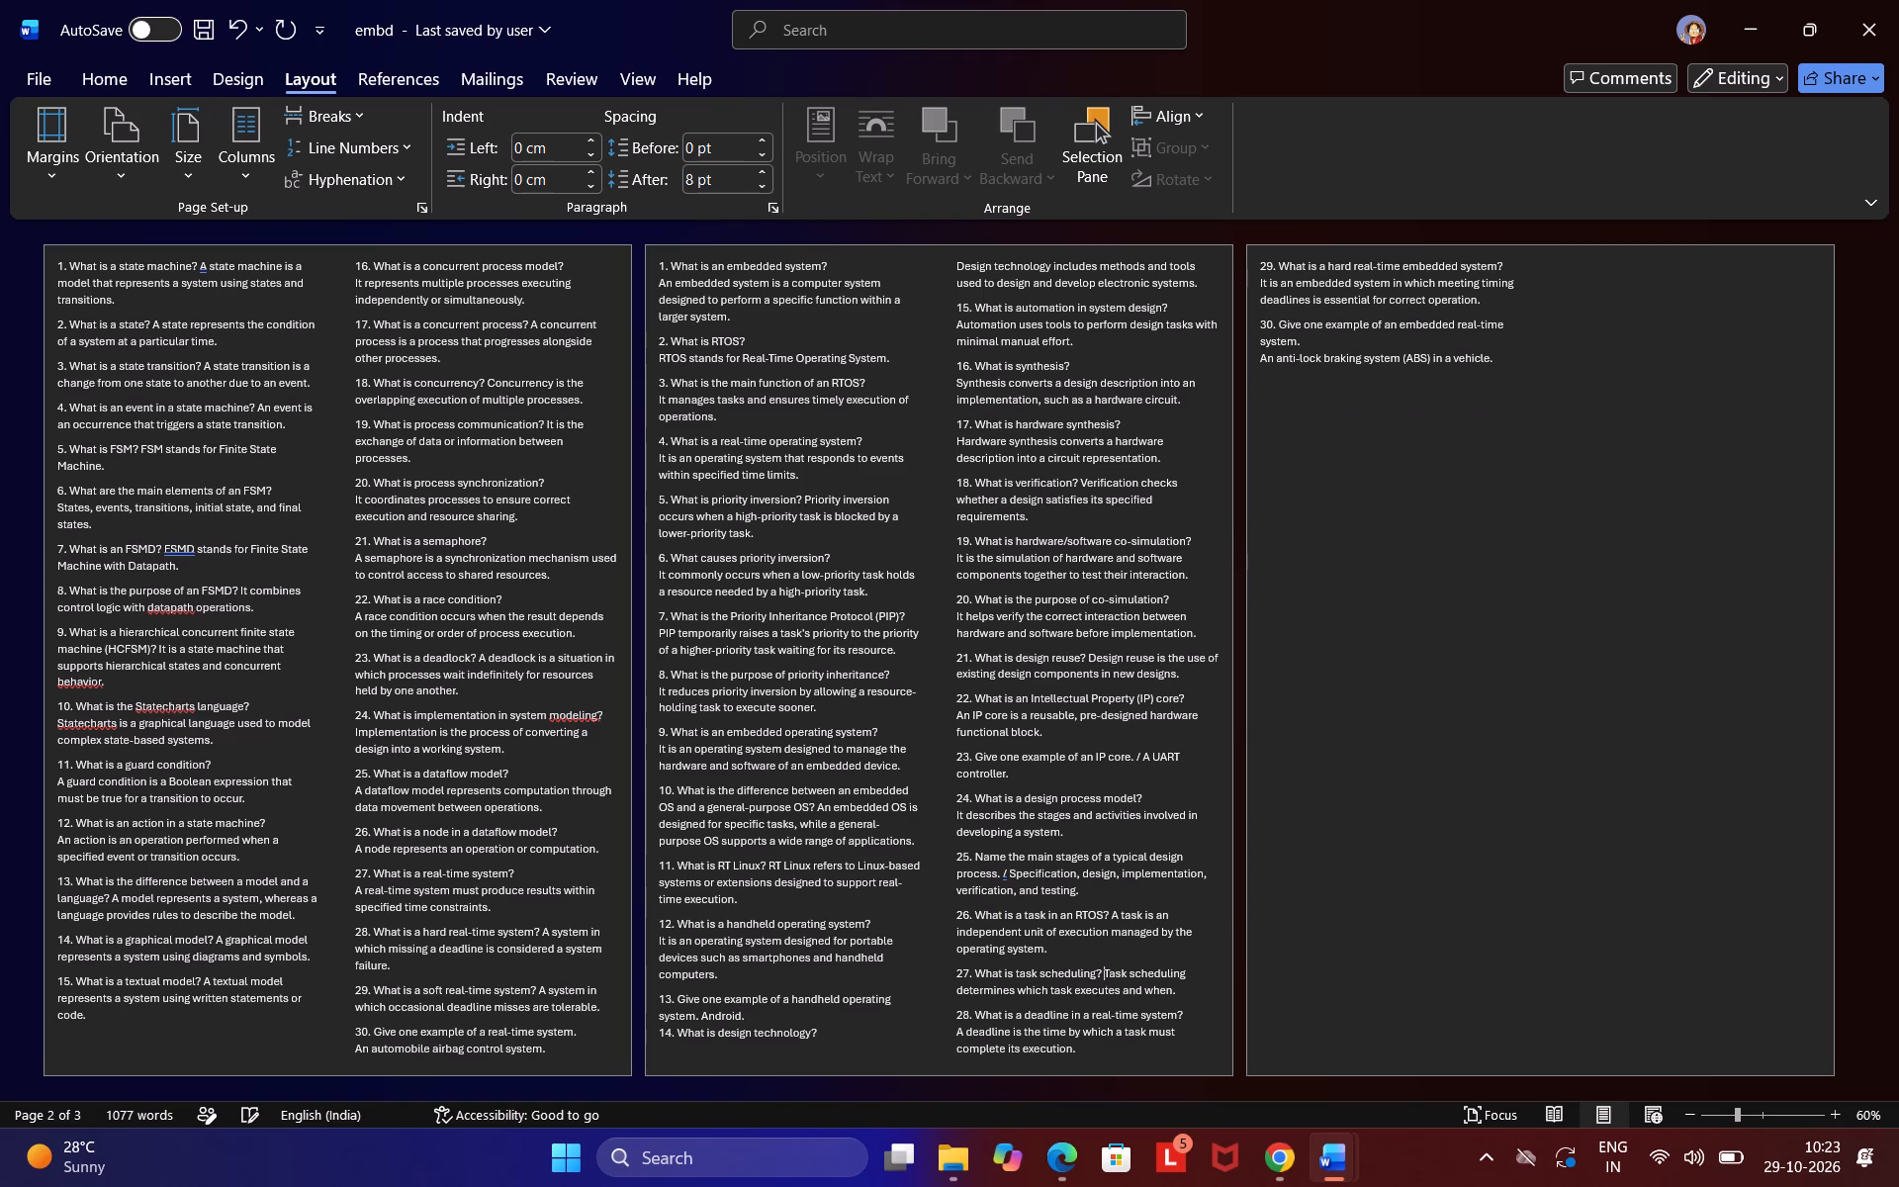
Delete questions 29 and 30 with their answers from the third page, along with the leftover blank line, so the document ends at question 28.
{"action": "double_click", "coordinate": [1506, 400]}
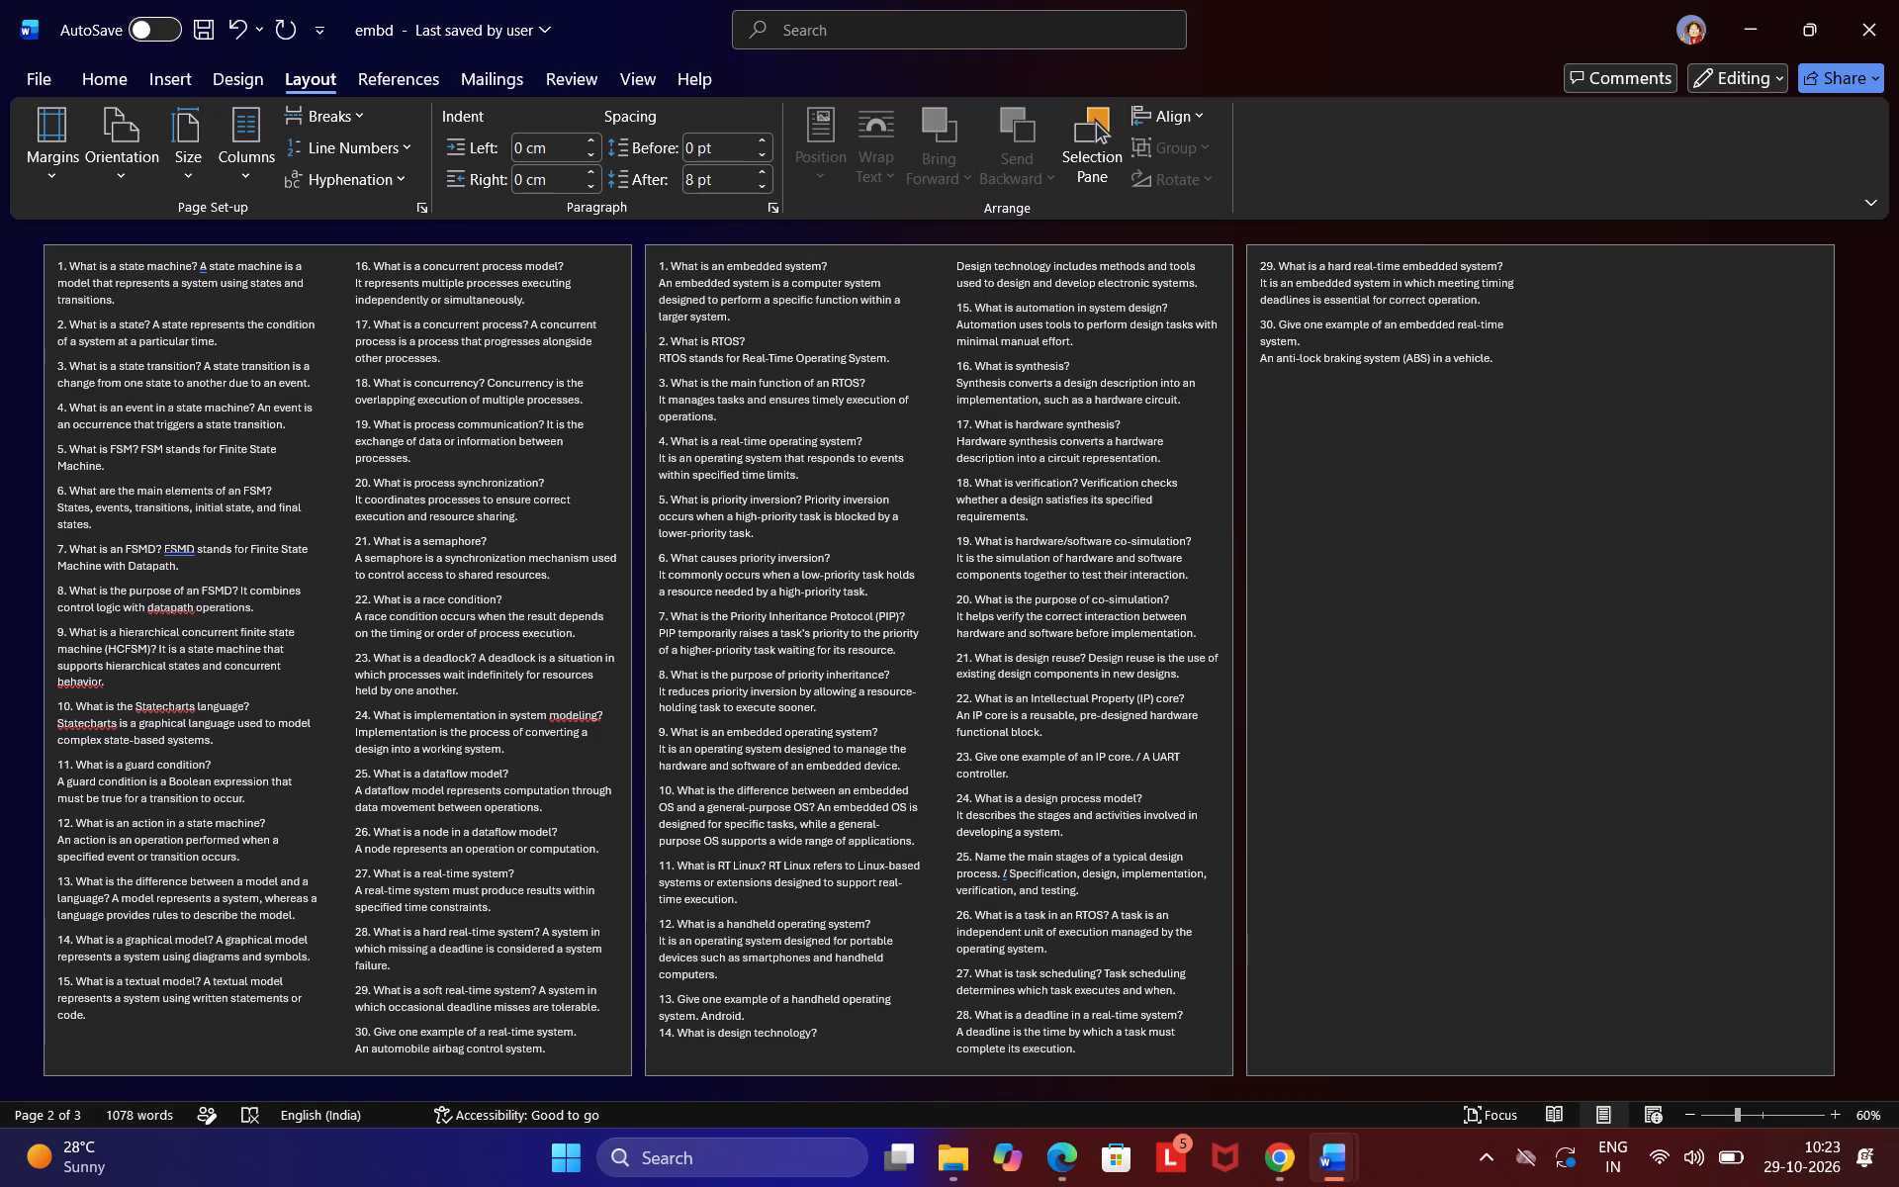
{"action": "left_click", "coordinate": [1506, 400]}
{"action": "key", "text": "BackSpace"}
{"action": "key", "text": "BackSpace"}
{"action": "key", "text": "BackSpace"}
{"action": "key", "text": "BackSpace"}
{"action": "key", "text": "BackSpace"}
{"action": "key", "text": "BackSpace"}
{"action": "key", "text": "BackSpace"}
{"action": "key", "text": "BackSpace"}
{"action": "key", "text": "BackSpace"}
{"action": "key", "text": "BackSpace"}
{"action": "key", "text": "BackSpace"}
{"action": "key", "text": "shift+Home"}
{"action": "key", "text": "shift+Up"}
{"action": "key", "text": "shift+Up"}
{"action": "key", "text": "shift+Up"}
{"action": "key", "text": "shift+Up"}
{"action": "key", "text": "shift+Up"}
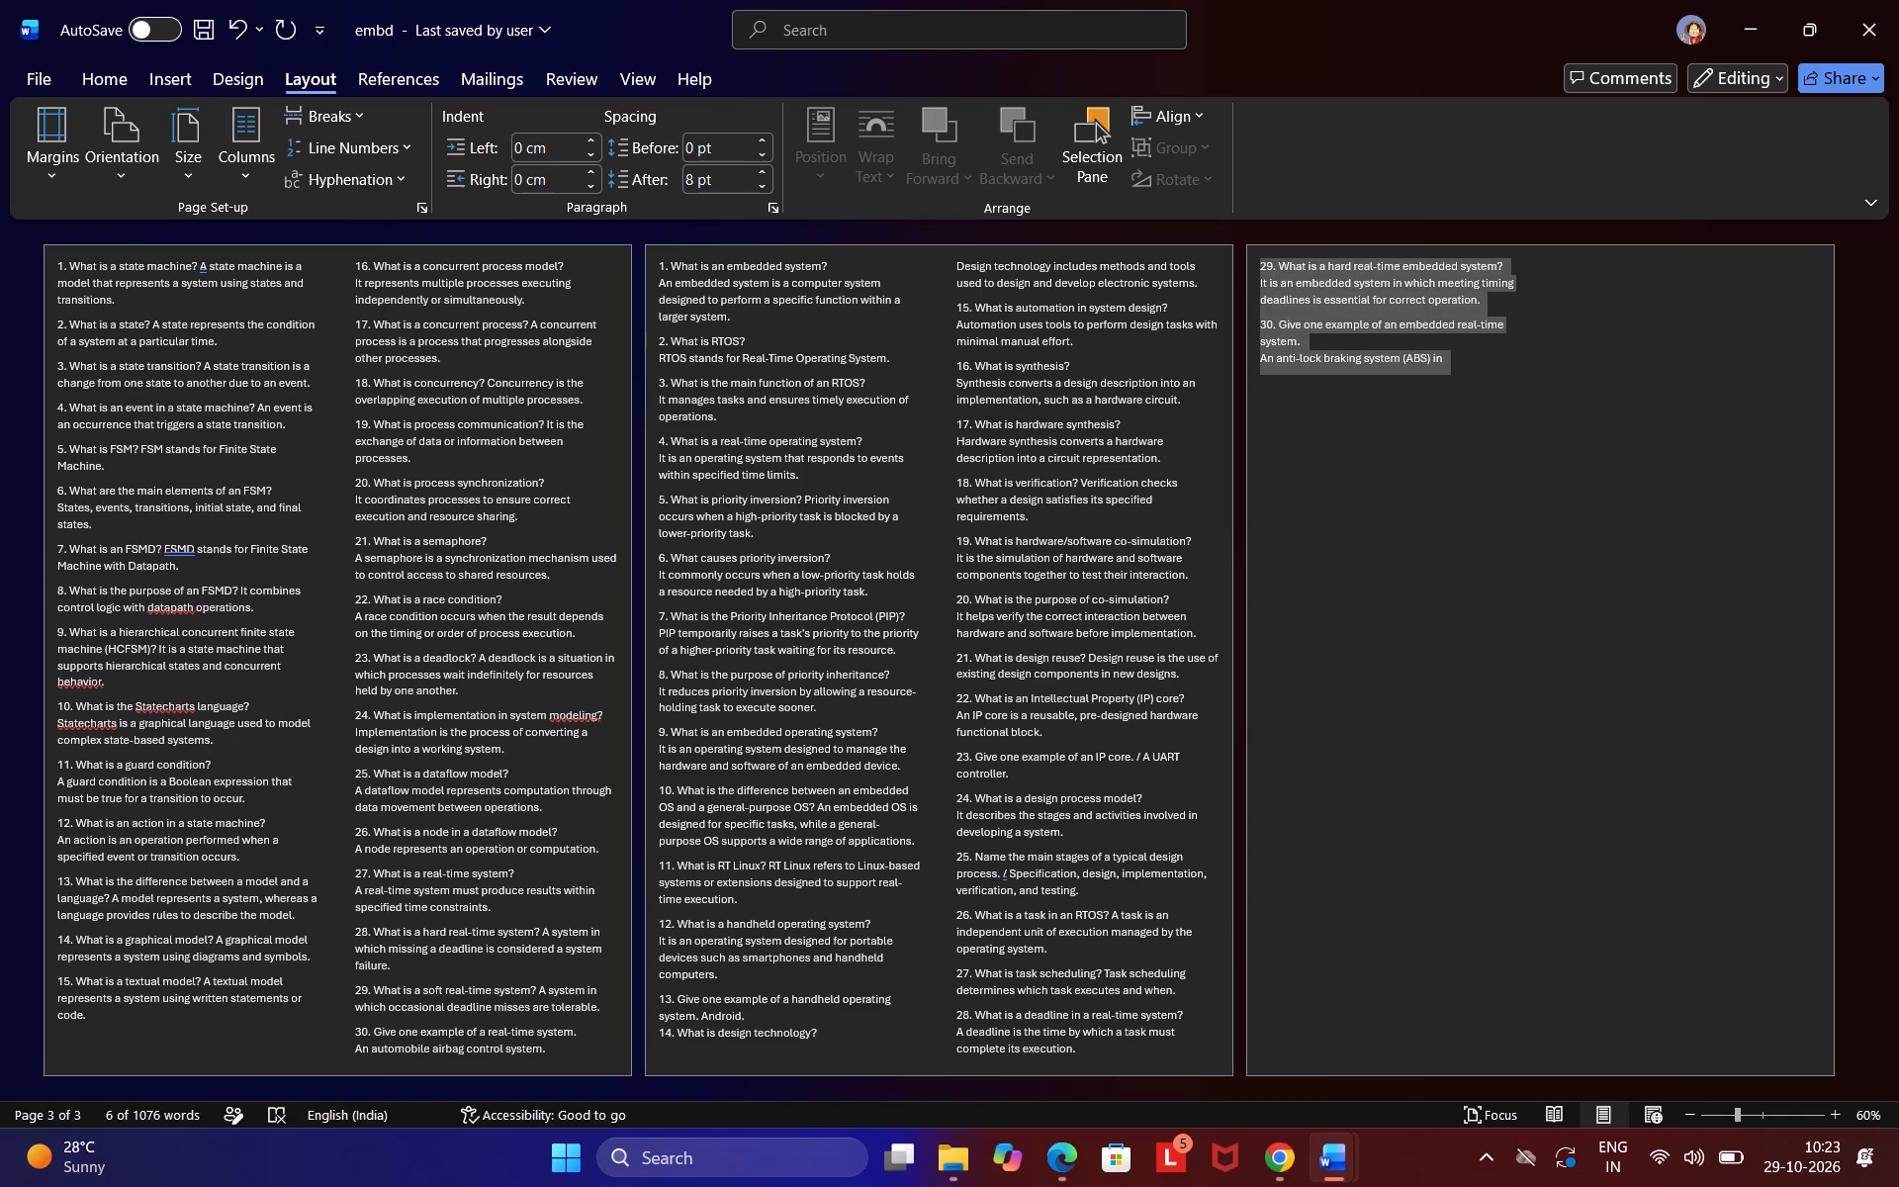
{"action": "key", "text": "BackSpace"}
{"action": "key", "text": "BackSpace"}
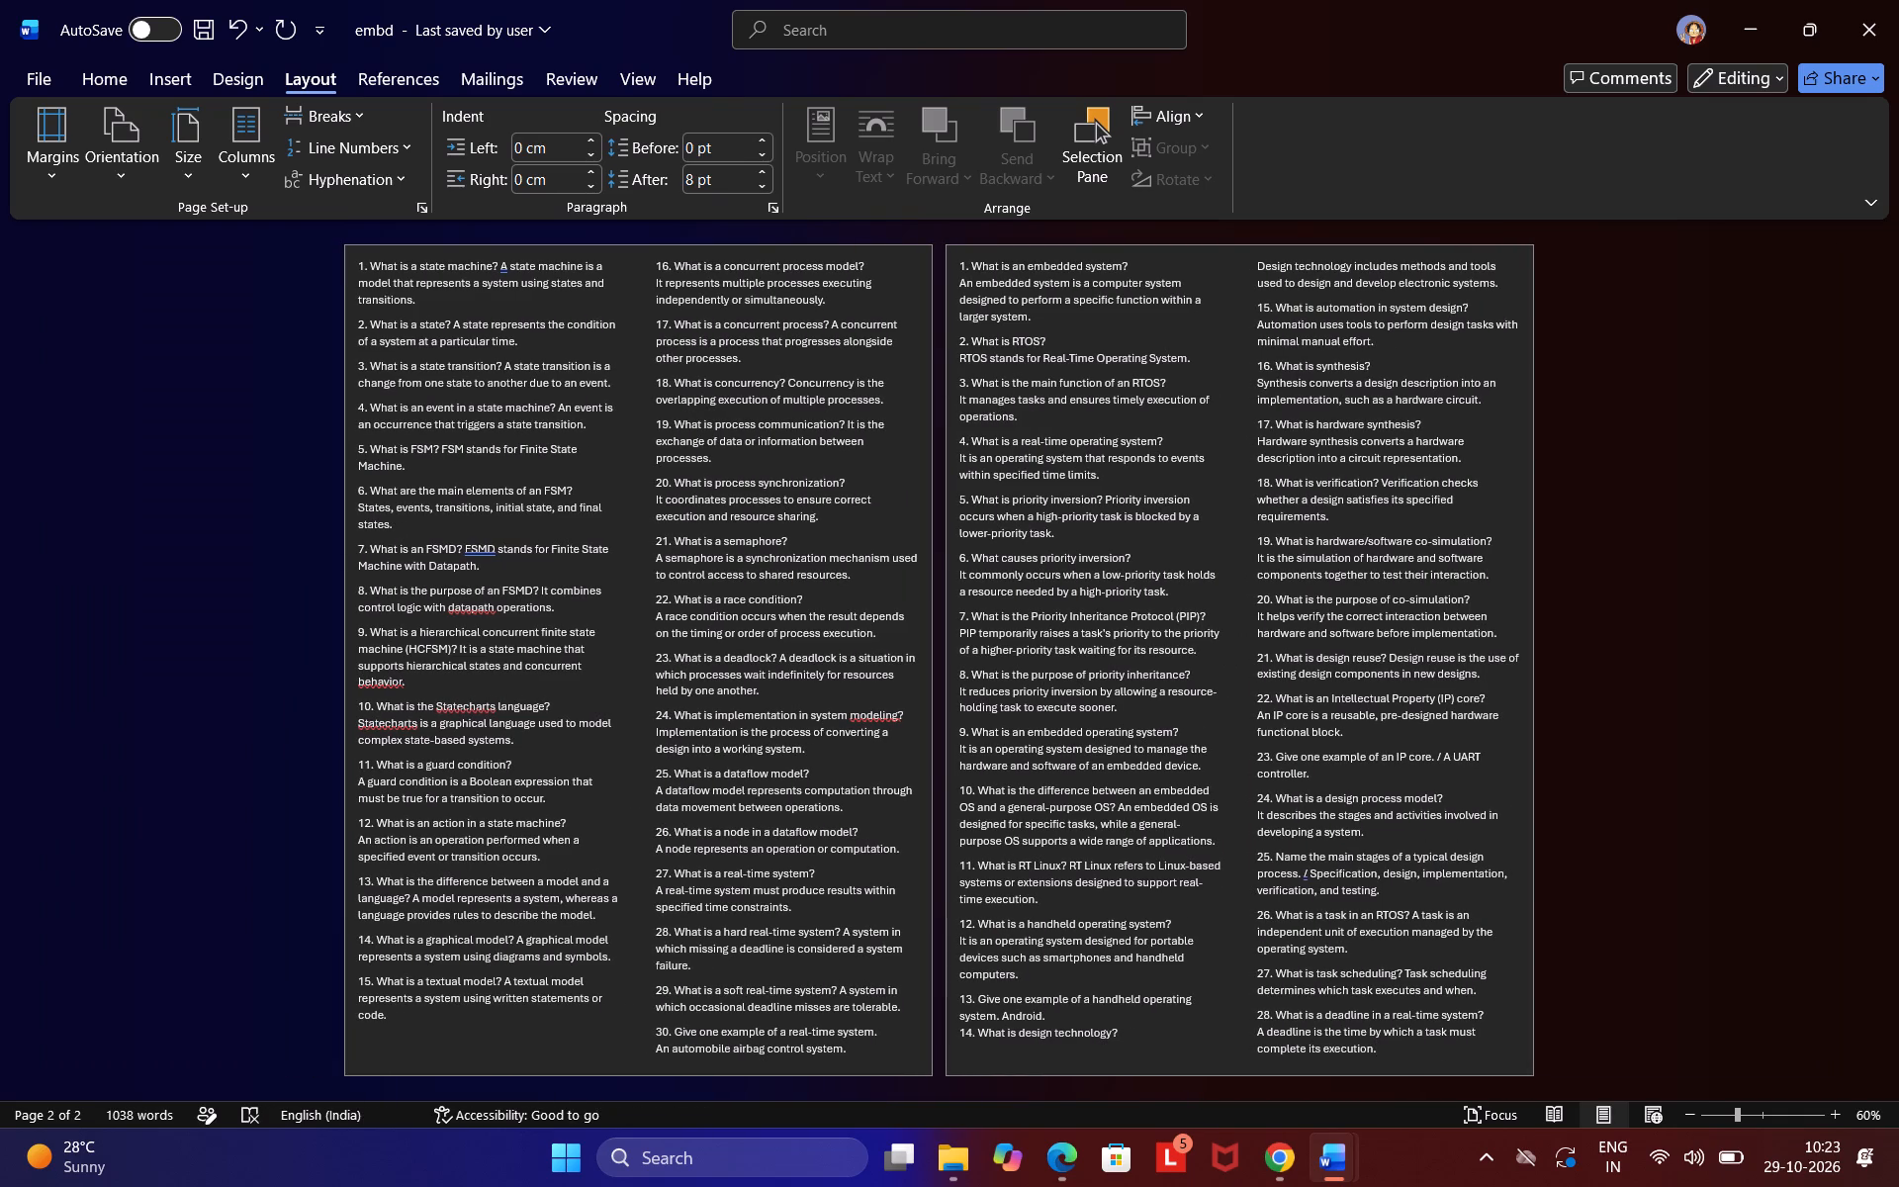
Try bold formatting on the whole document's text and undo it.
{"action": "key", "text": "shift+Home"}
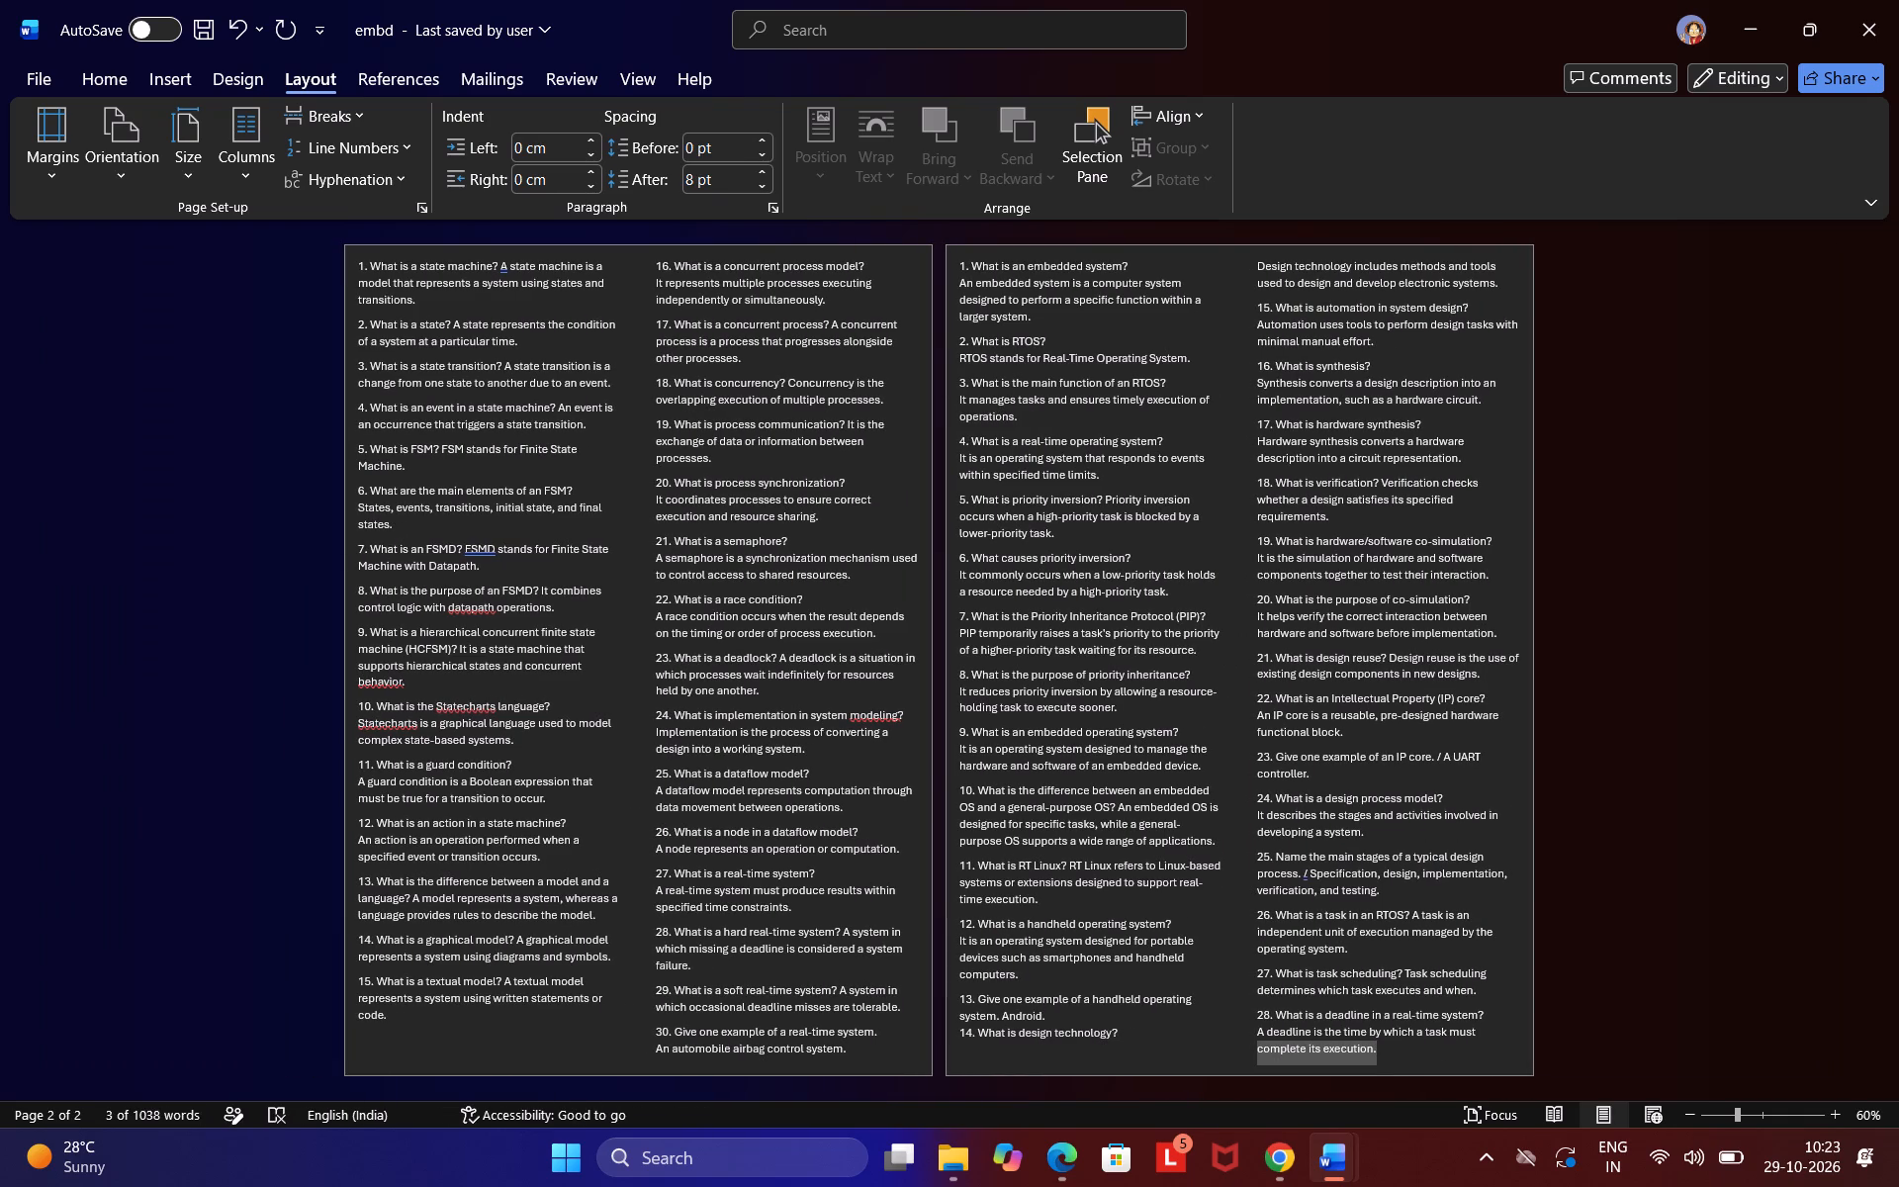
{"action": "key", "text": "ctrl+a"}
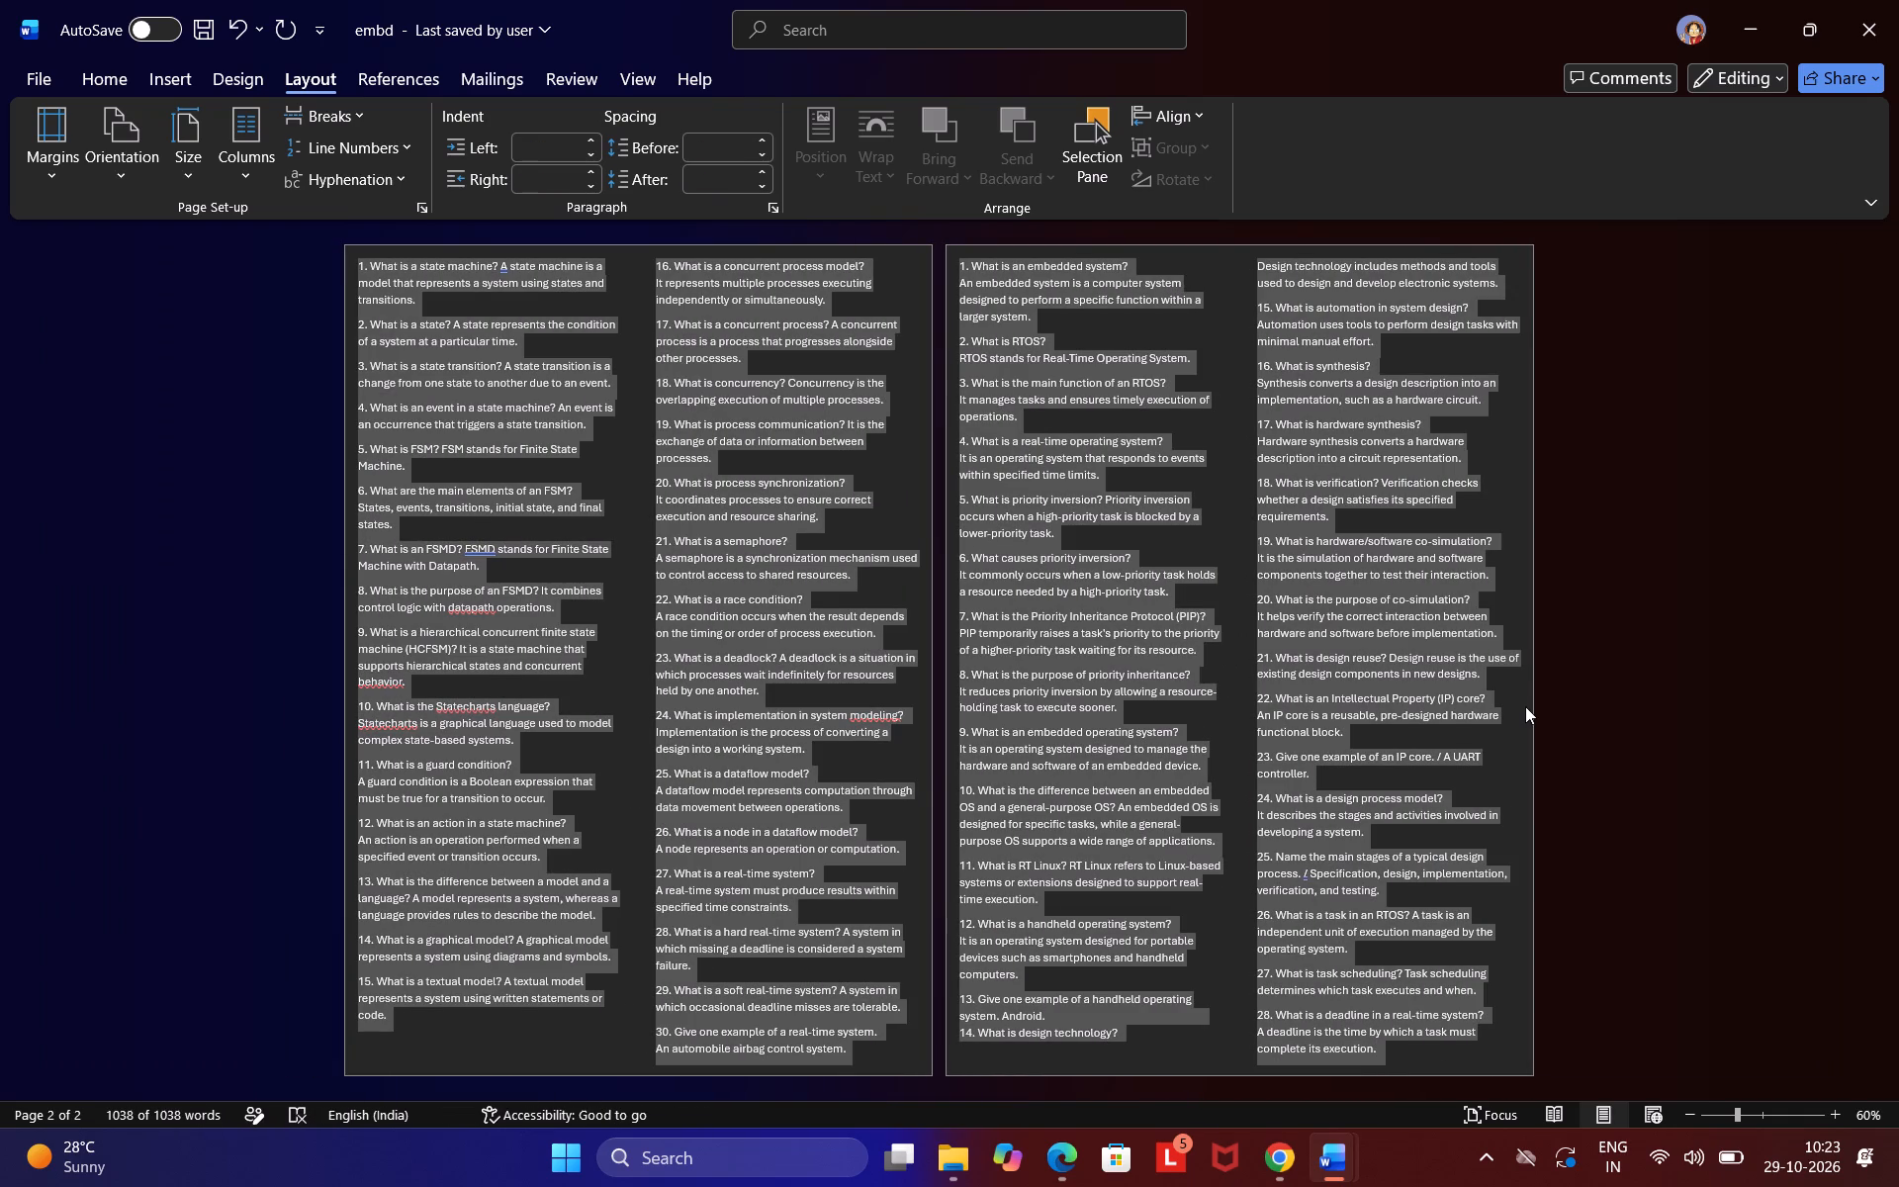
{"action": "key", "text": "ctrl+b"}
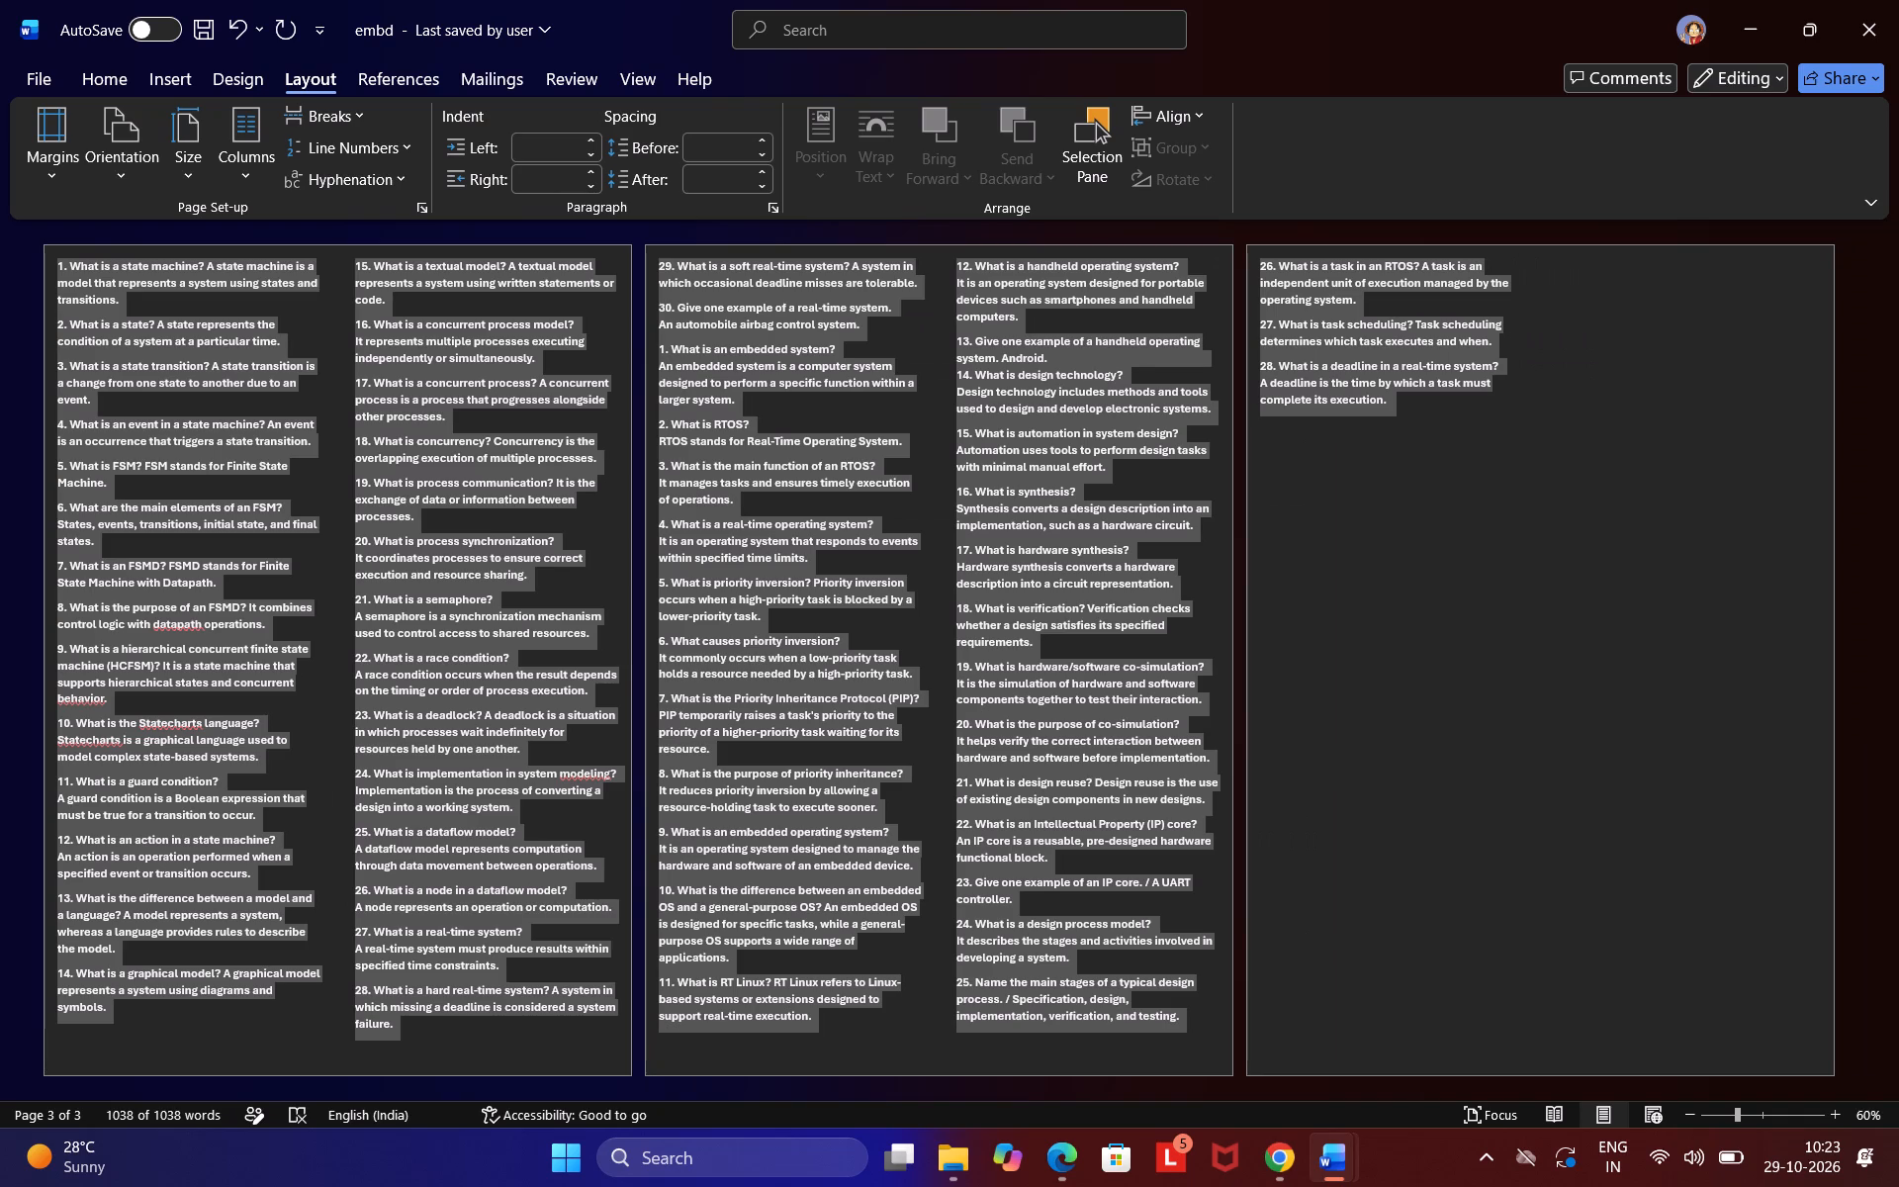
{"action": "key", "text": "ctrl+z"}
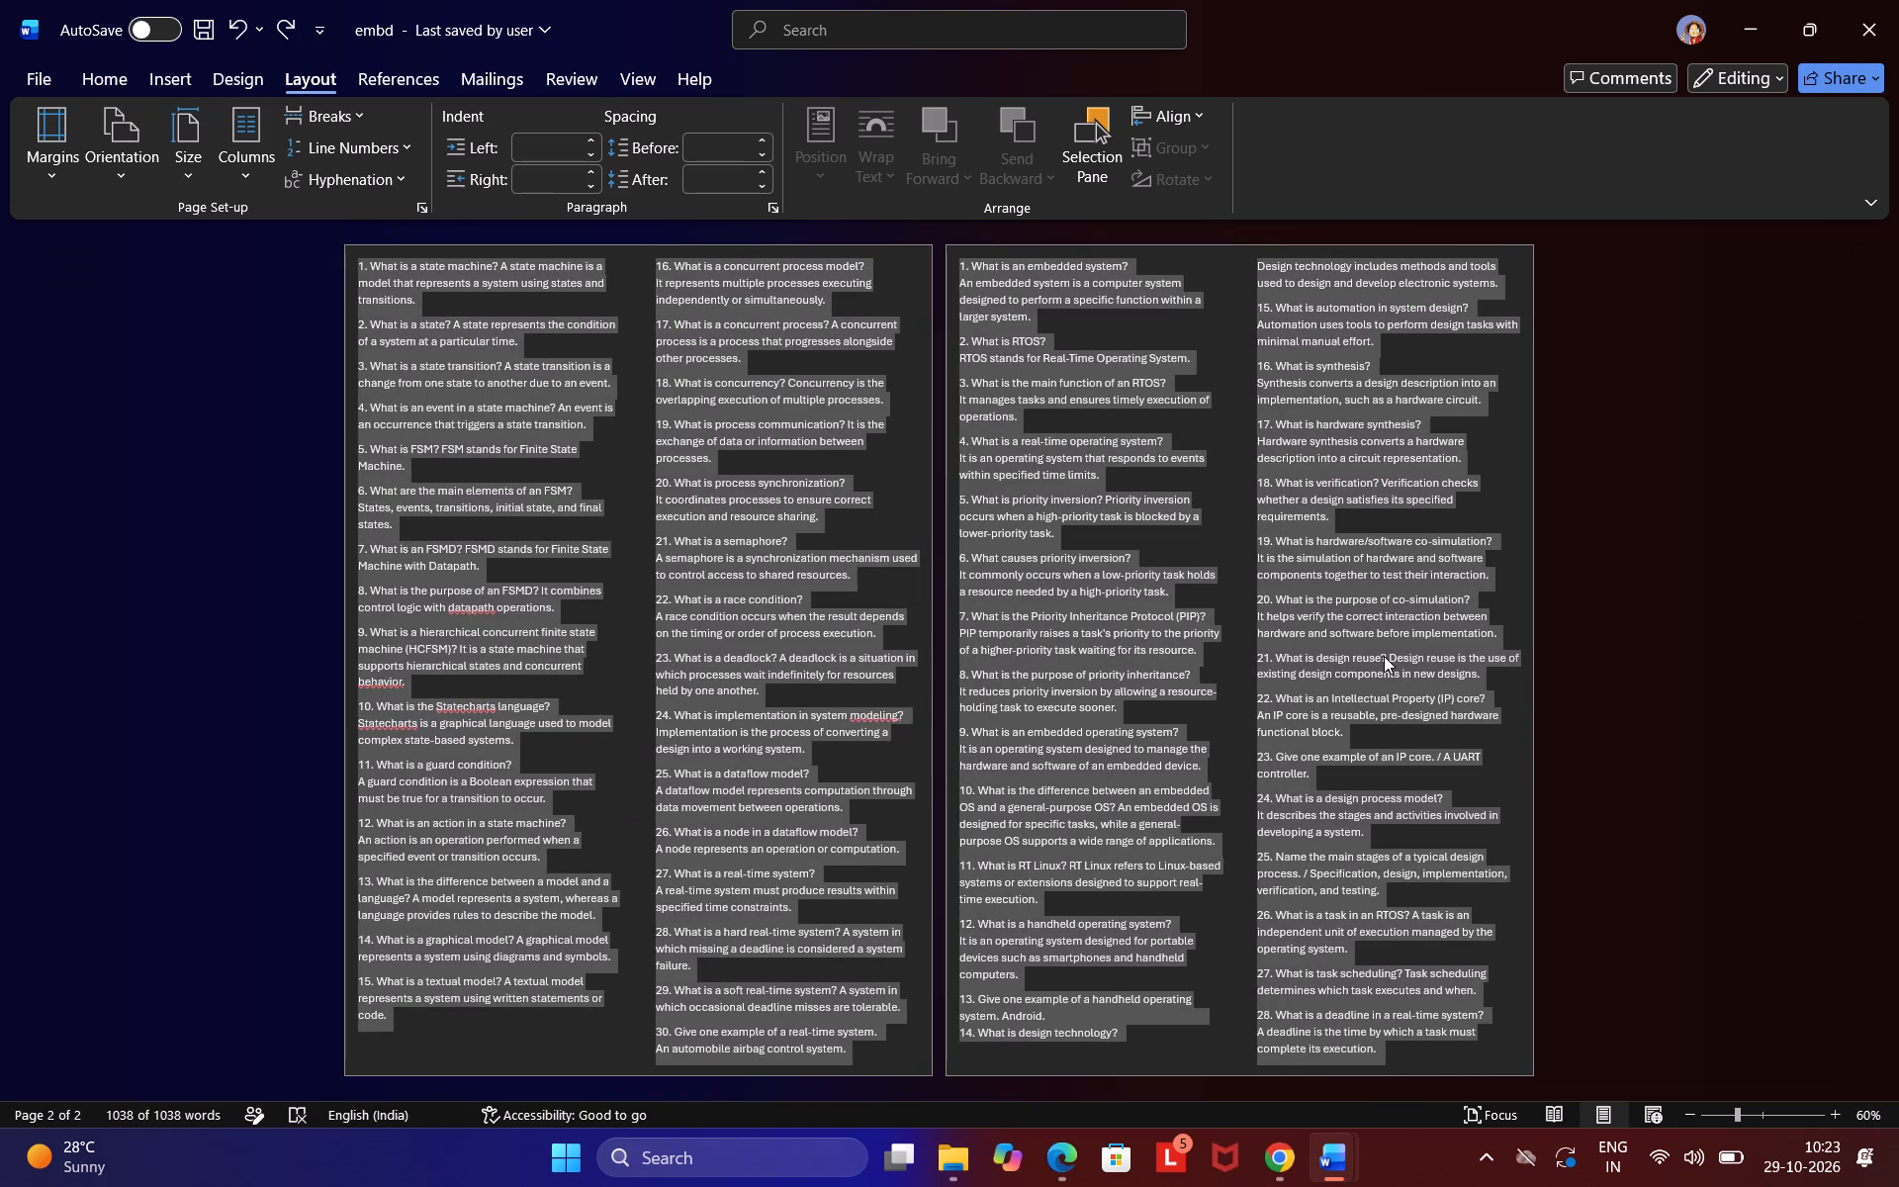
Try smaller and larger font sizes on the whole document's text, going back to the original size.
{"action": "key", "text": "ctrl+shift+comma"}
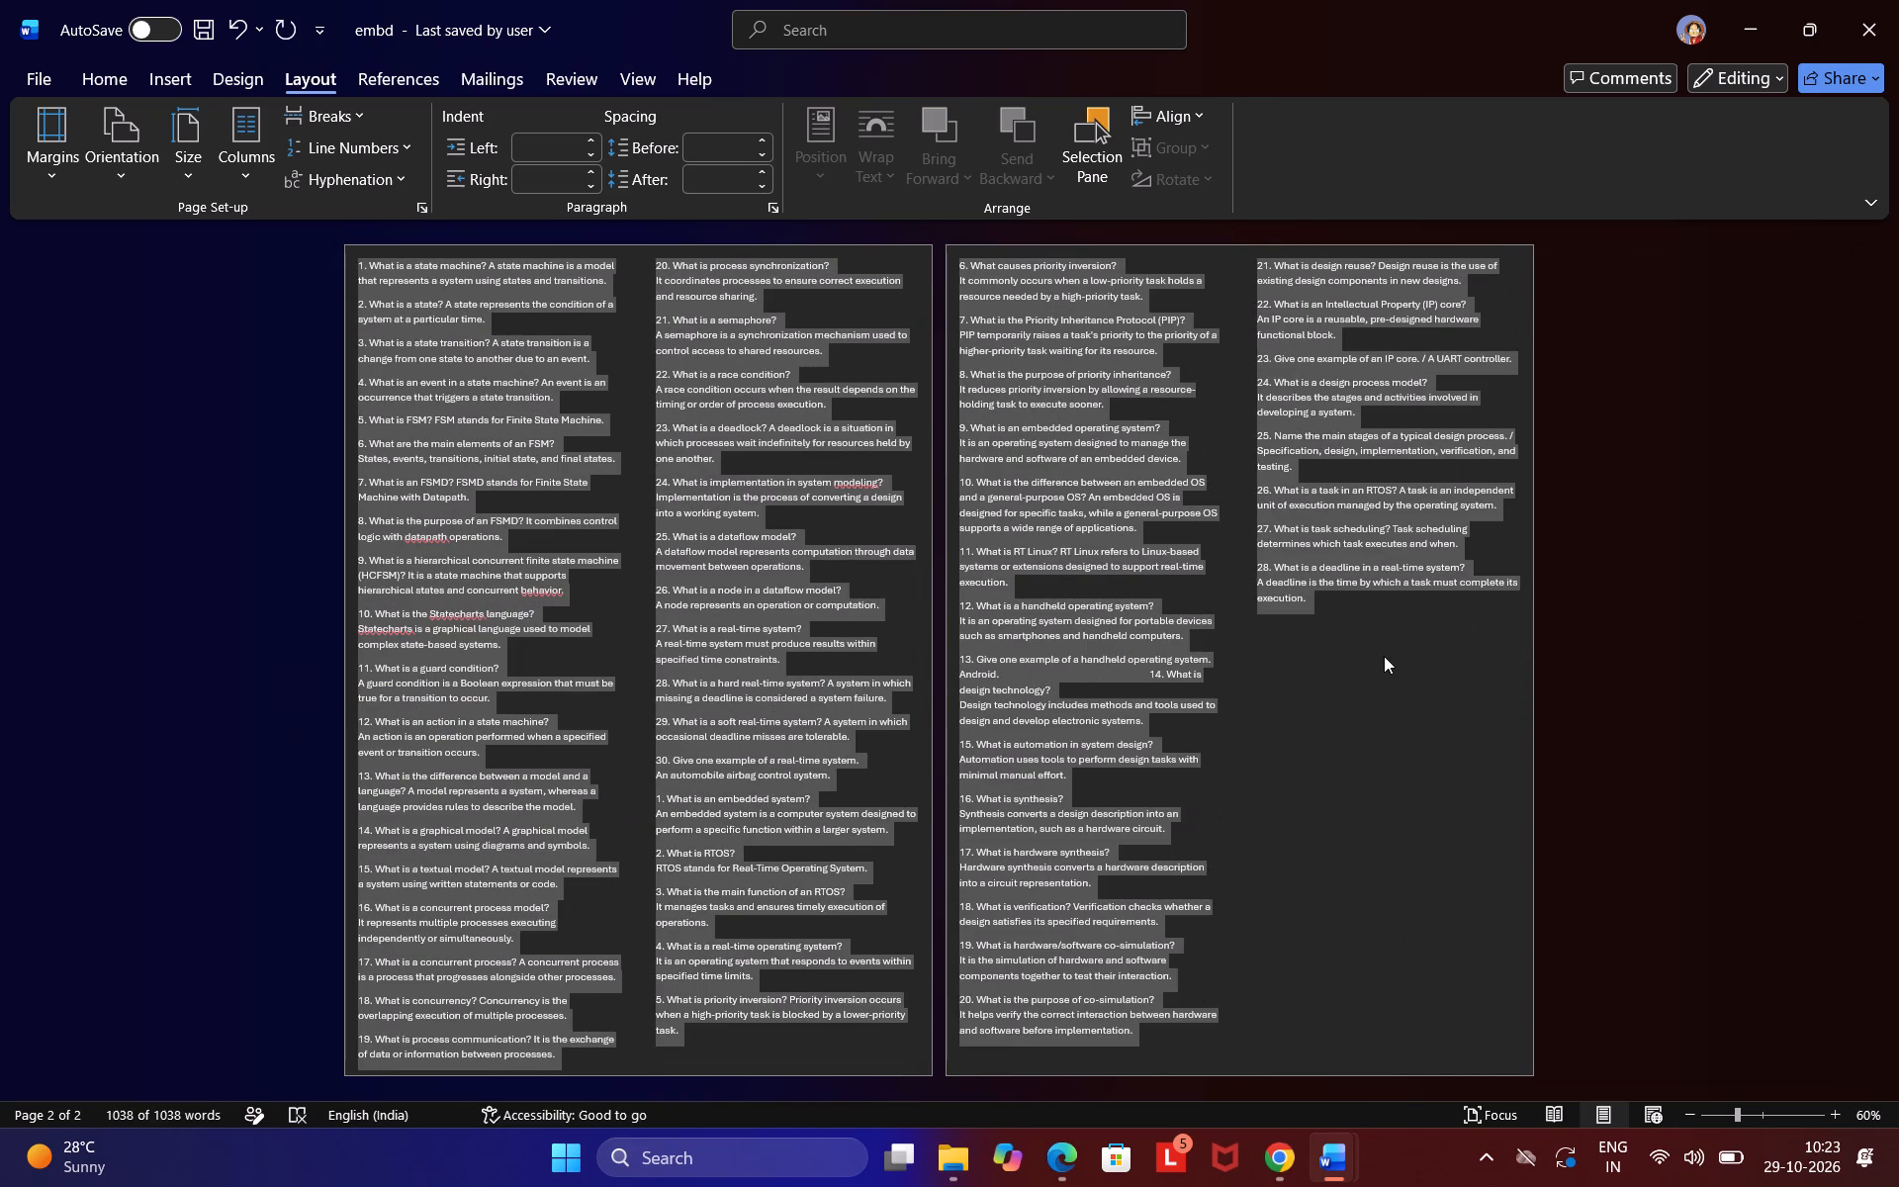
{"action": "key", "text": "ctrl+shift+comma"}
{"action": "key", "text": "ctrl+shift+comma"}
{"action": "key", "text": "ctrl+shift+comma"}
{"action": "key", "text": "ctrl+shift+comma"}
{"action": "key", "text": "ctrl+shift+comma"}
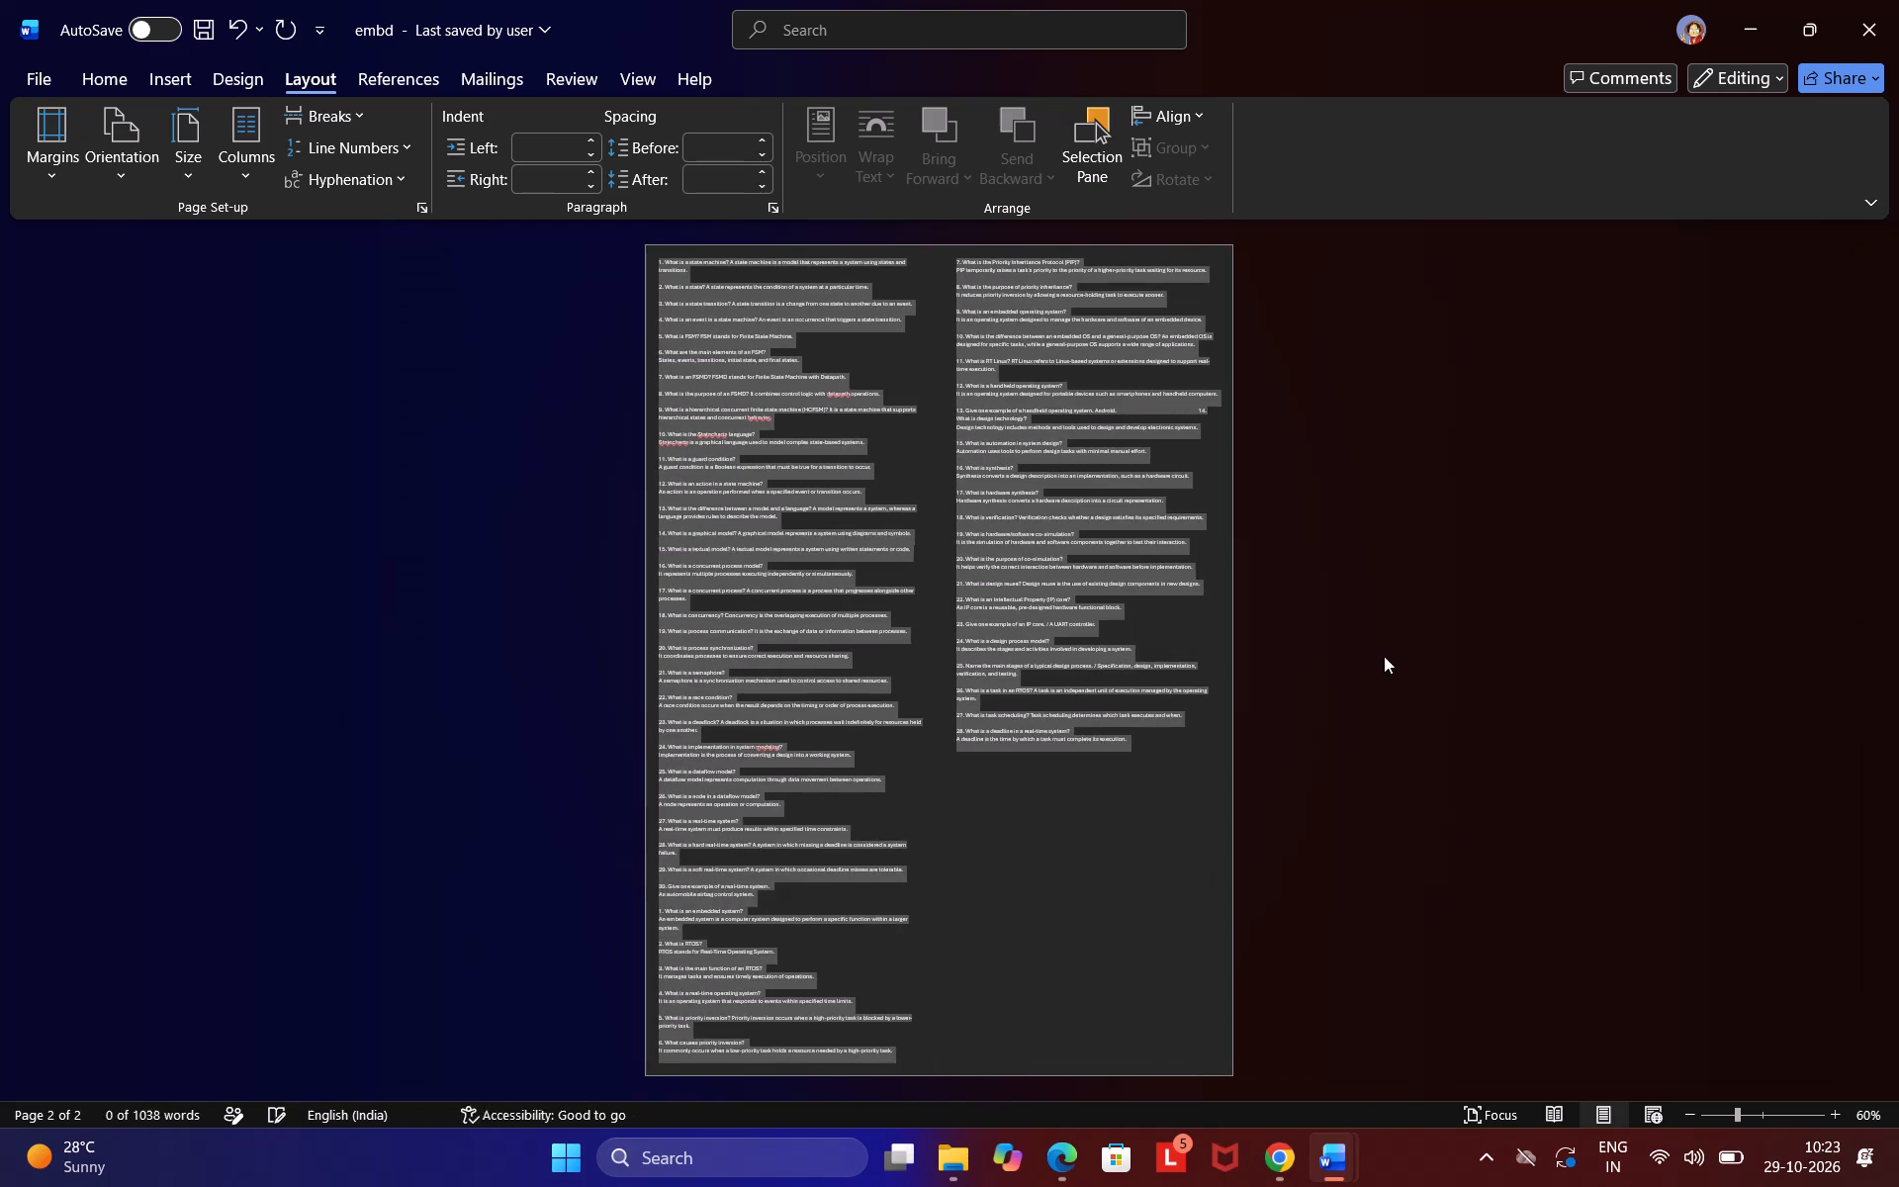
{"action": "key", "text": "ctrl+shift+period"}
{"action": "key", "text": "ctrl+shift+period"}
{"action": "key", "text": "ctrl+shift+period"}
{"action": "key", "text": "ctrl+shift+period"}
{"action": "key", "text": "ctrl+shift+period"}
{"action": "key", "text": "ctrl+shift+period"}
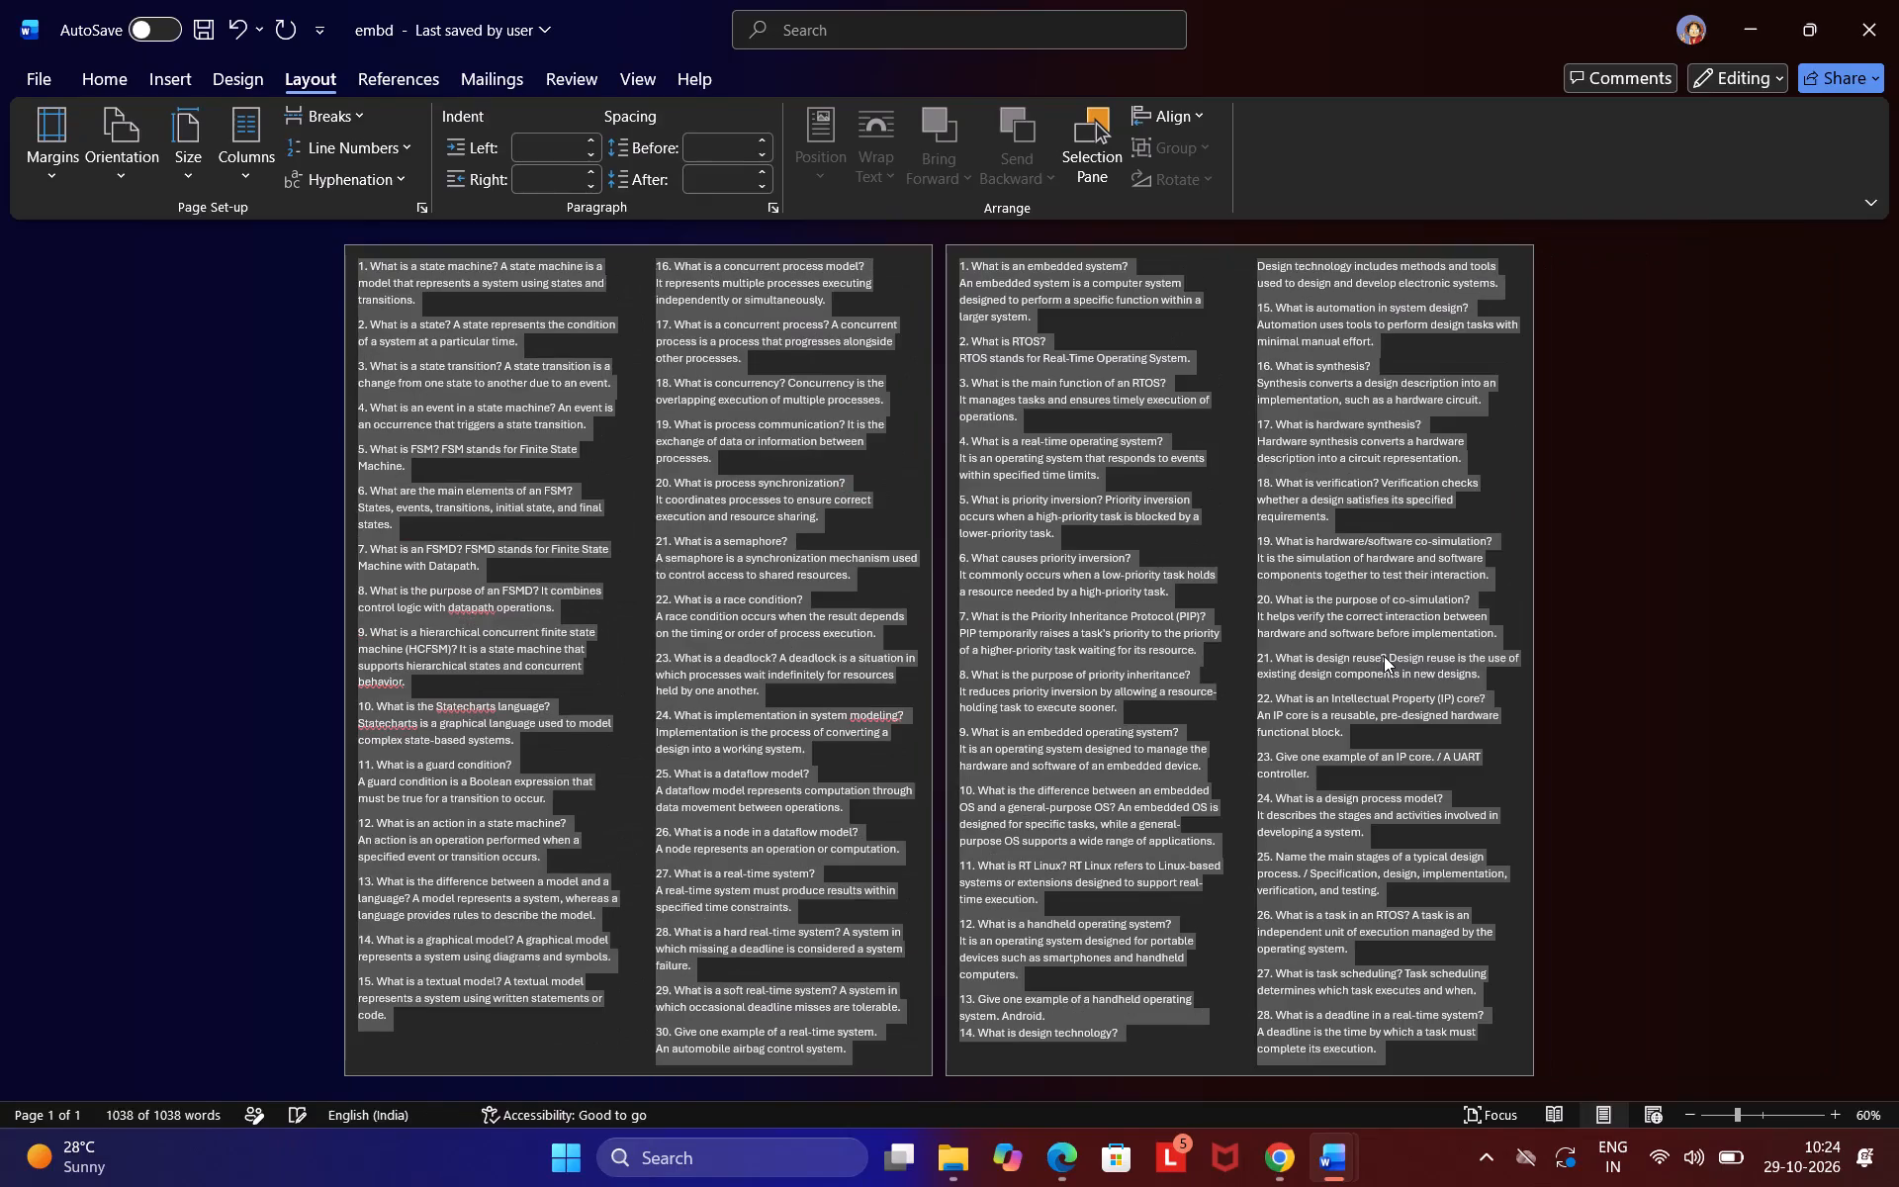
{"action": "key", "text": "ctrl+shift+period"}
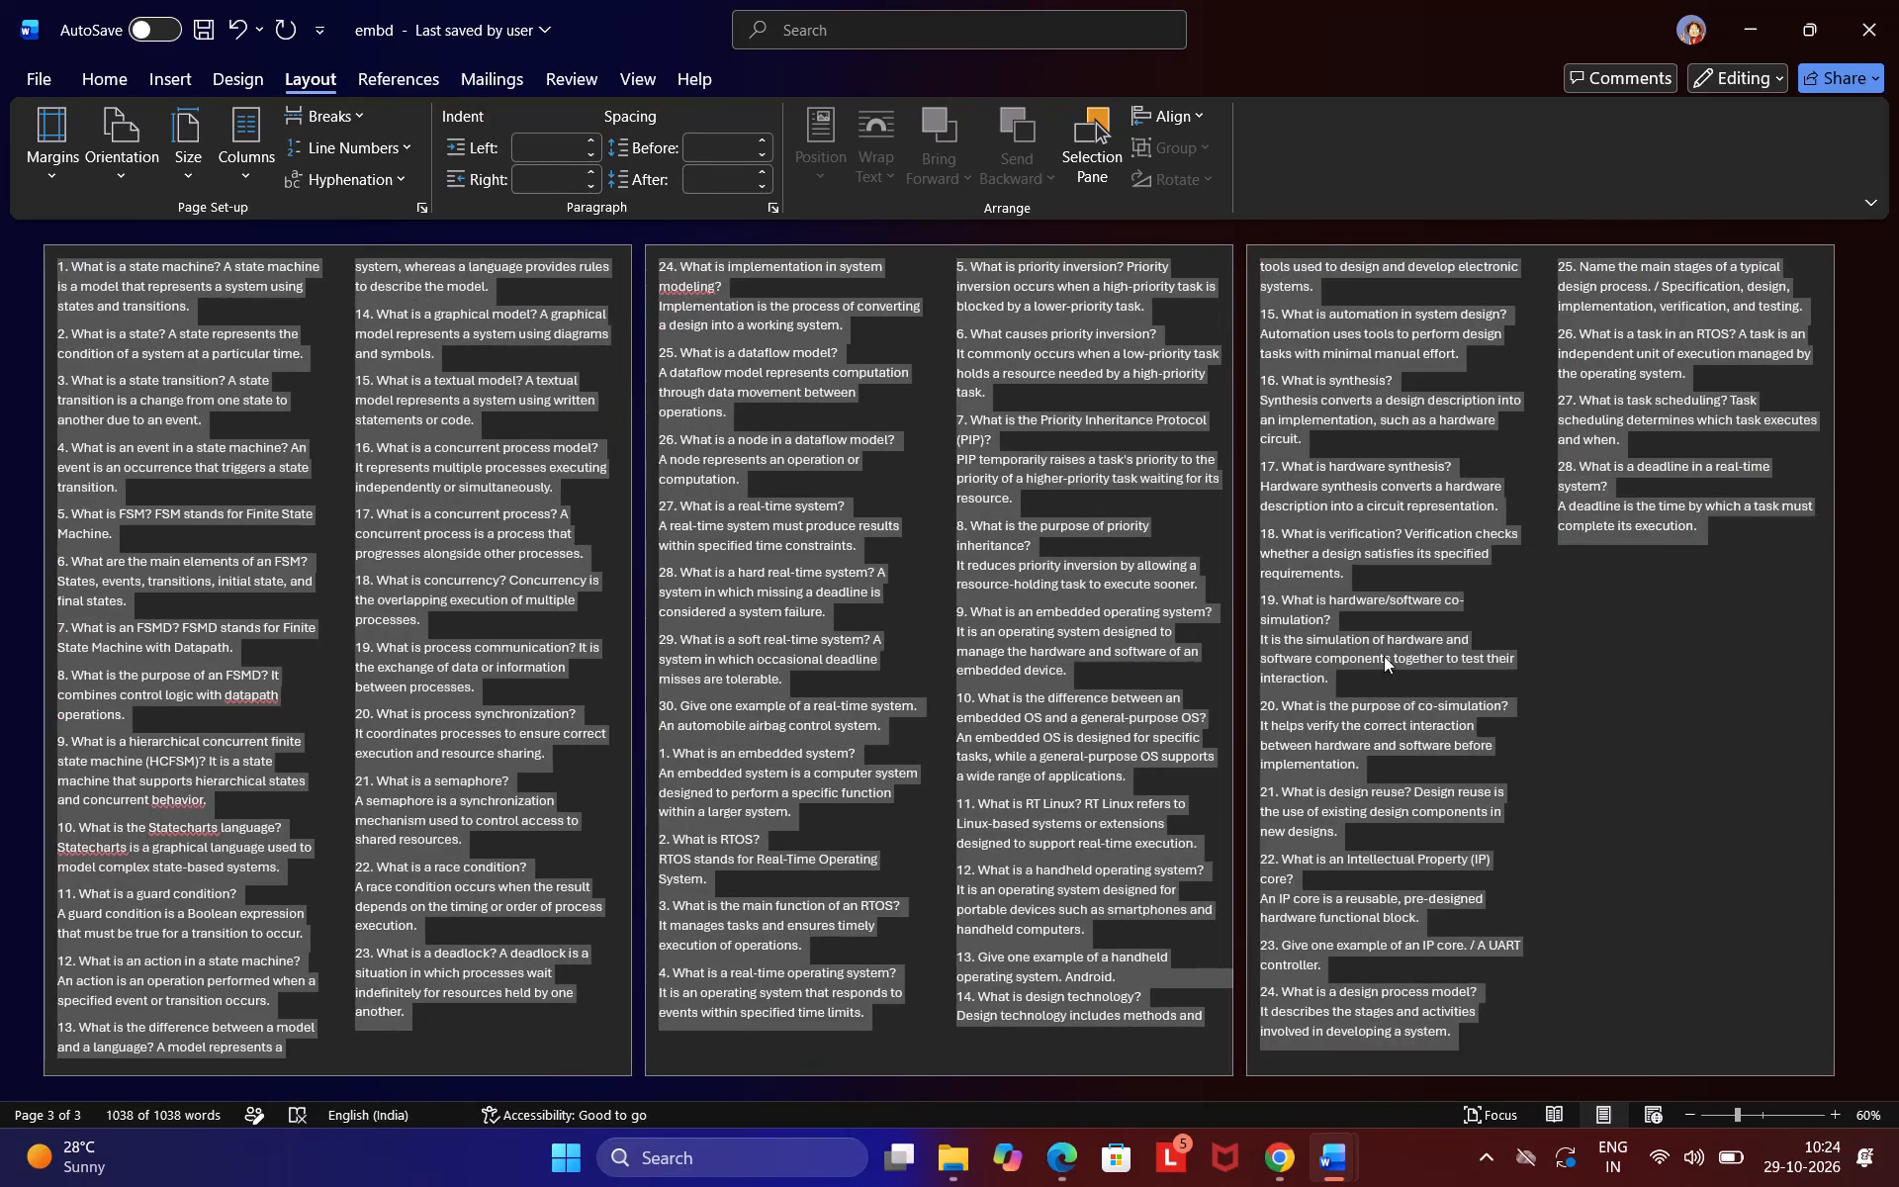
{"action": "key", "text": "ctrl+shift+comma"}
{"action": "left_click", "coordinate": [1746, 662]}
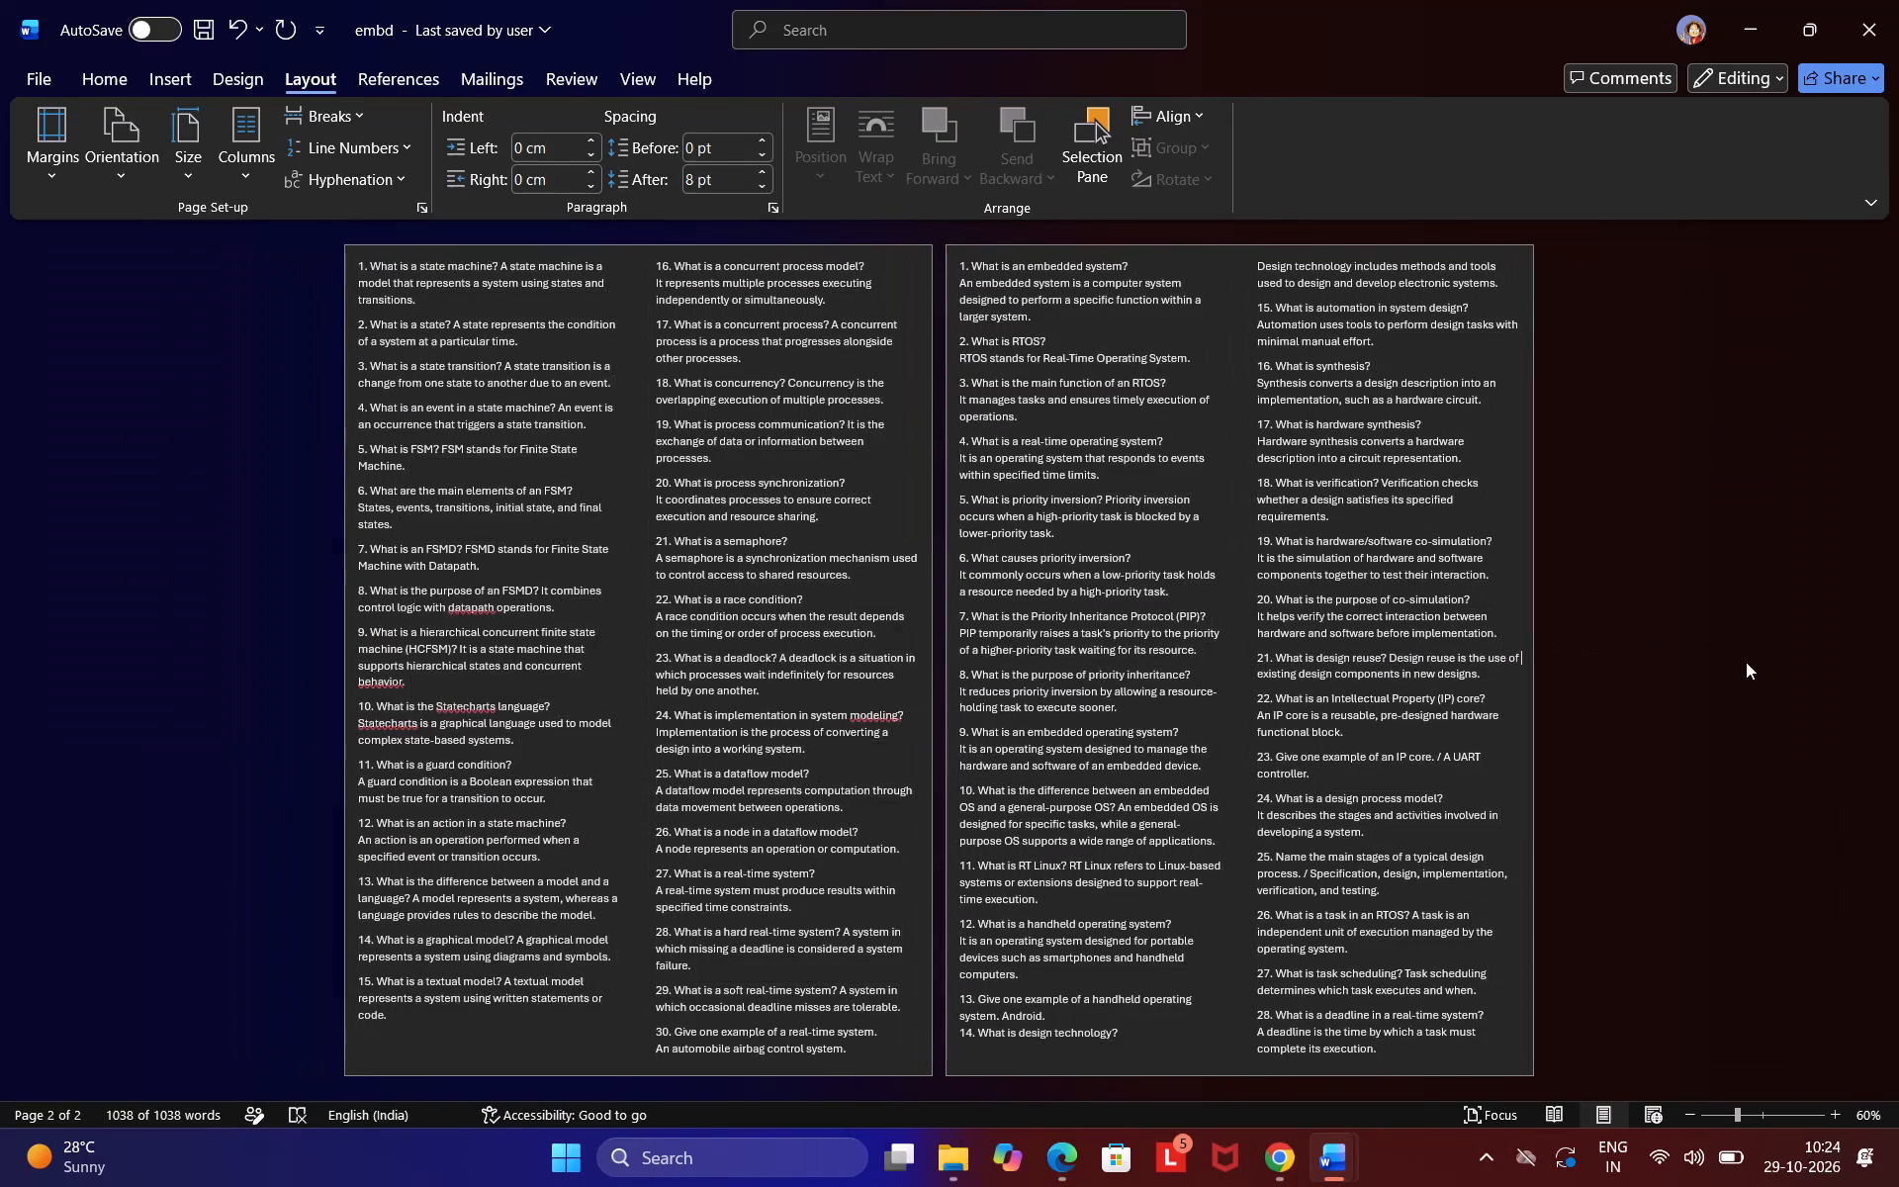
Save a copy of the document as a PDF named embd 1 in the Downloads folder on this PC.
{"action": "left_click", "coordinate": [59, 88]}
{"action": "left_click", "coordinate": [128, 457]}
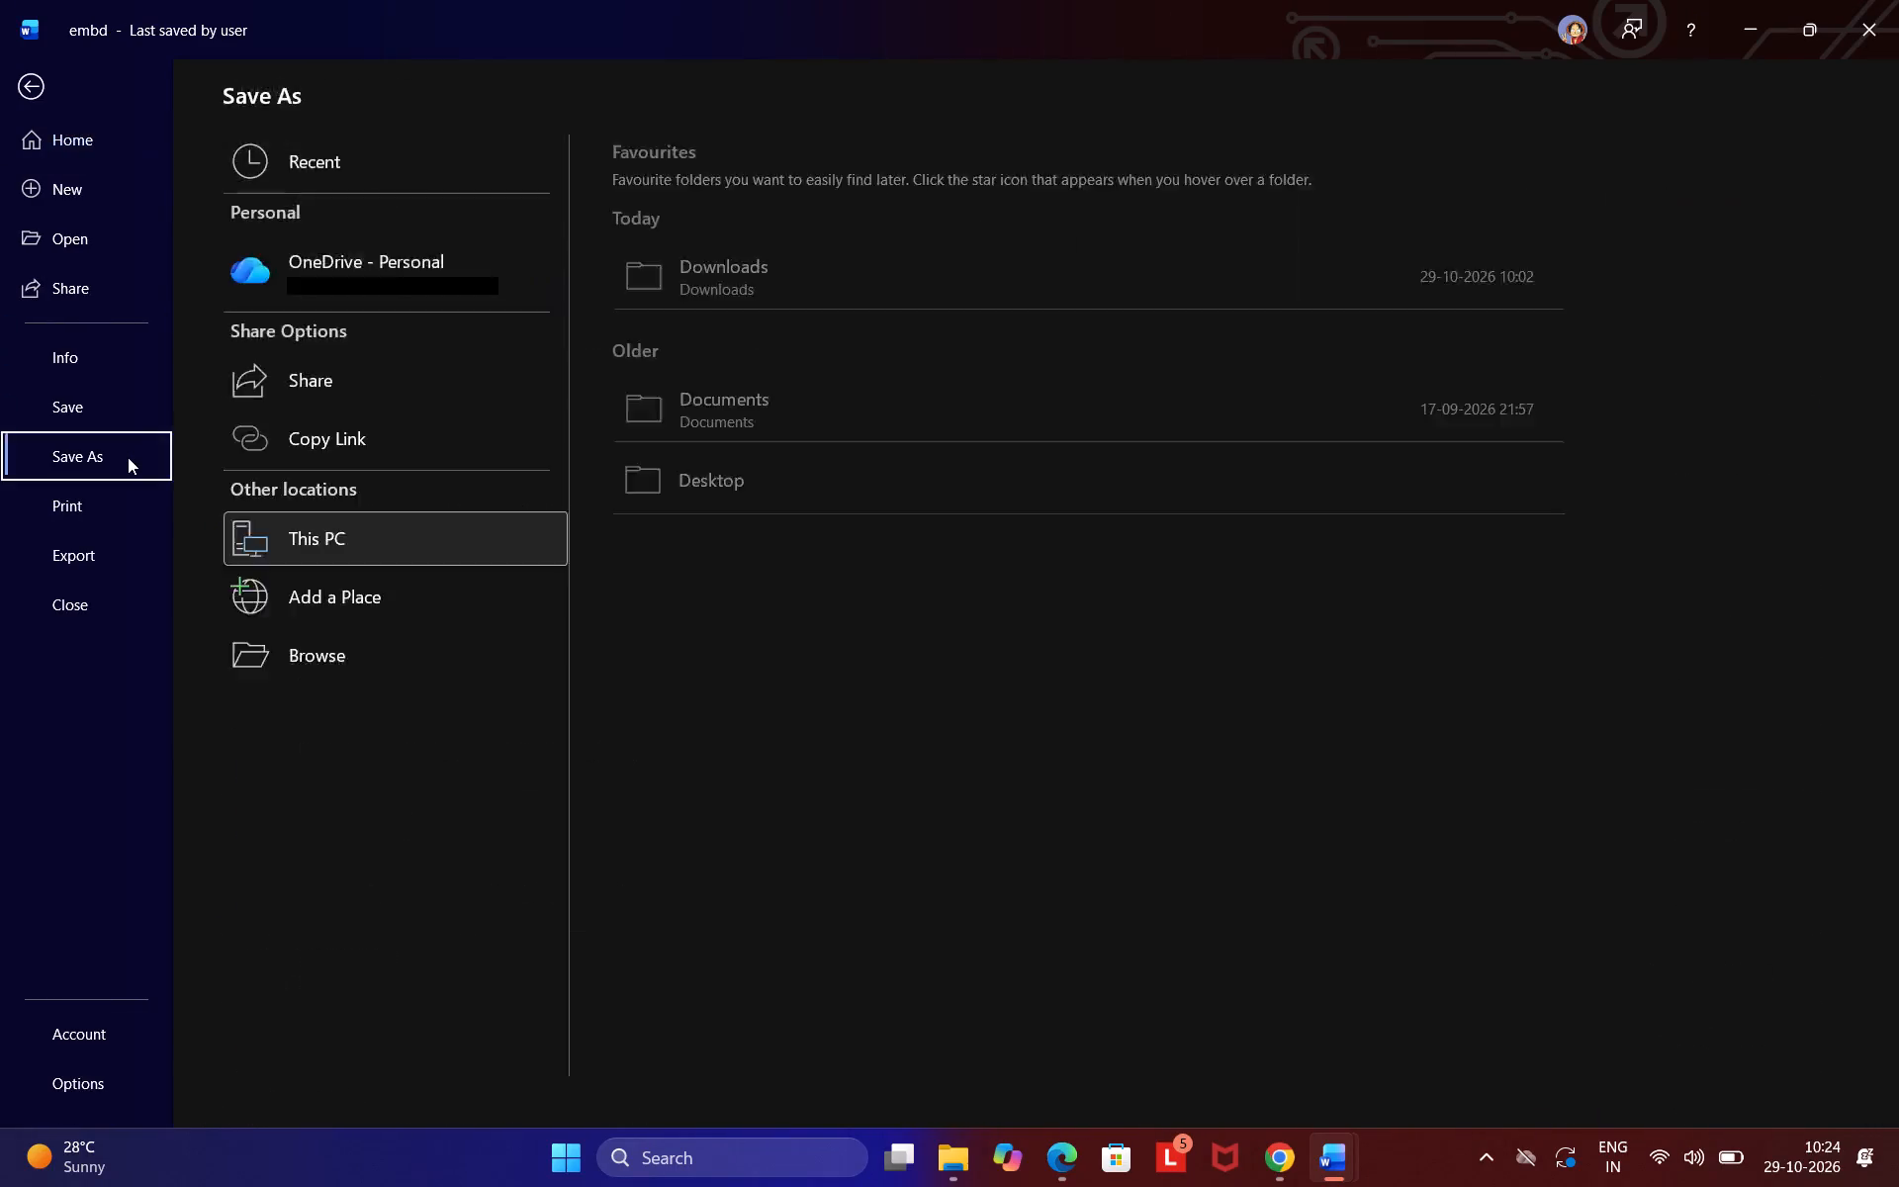
{"action": "double_click", "coordinate": [477, 535]}
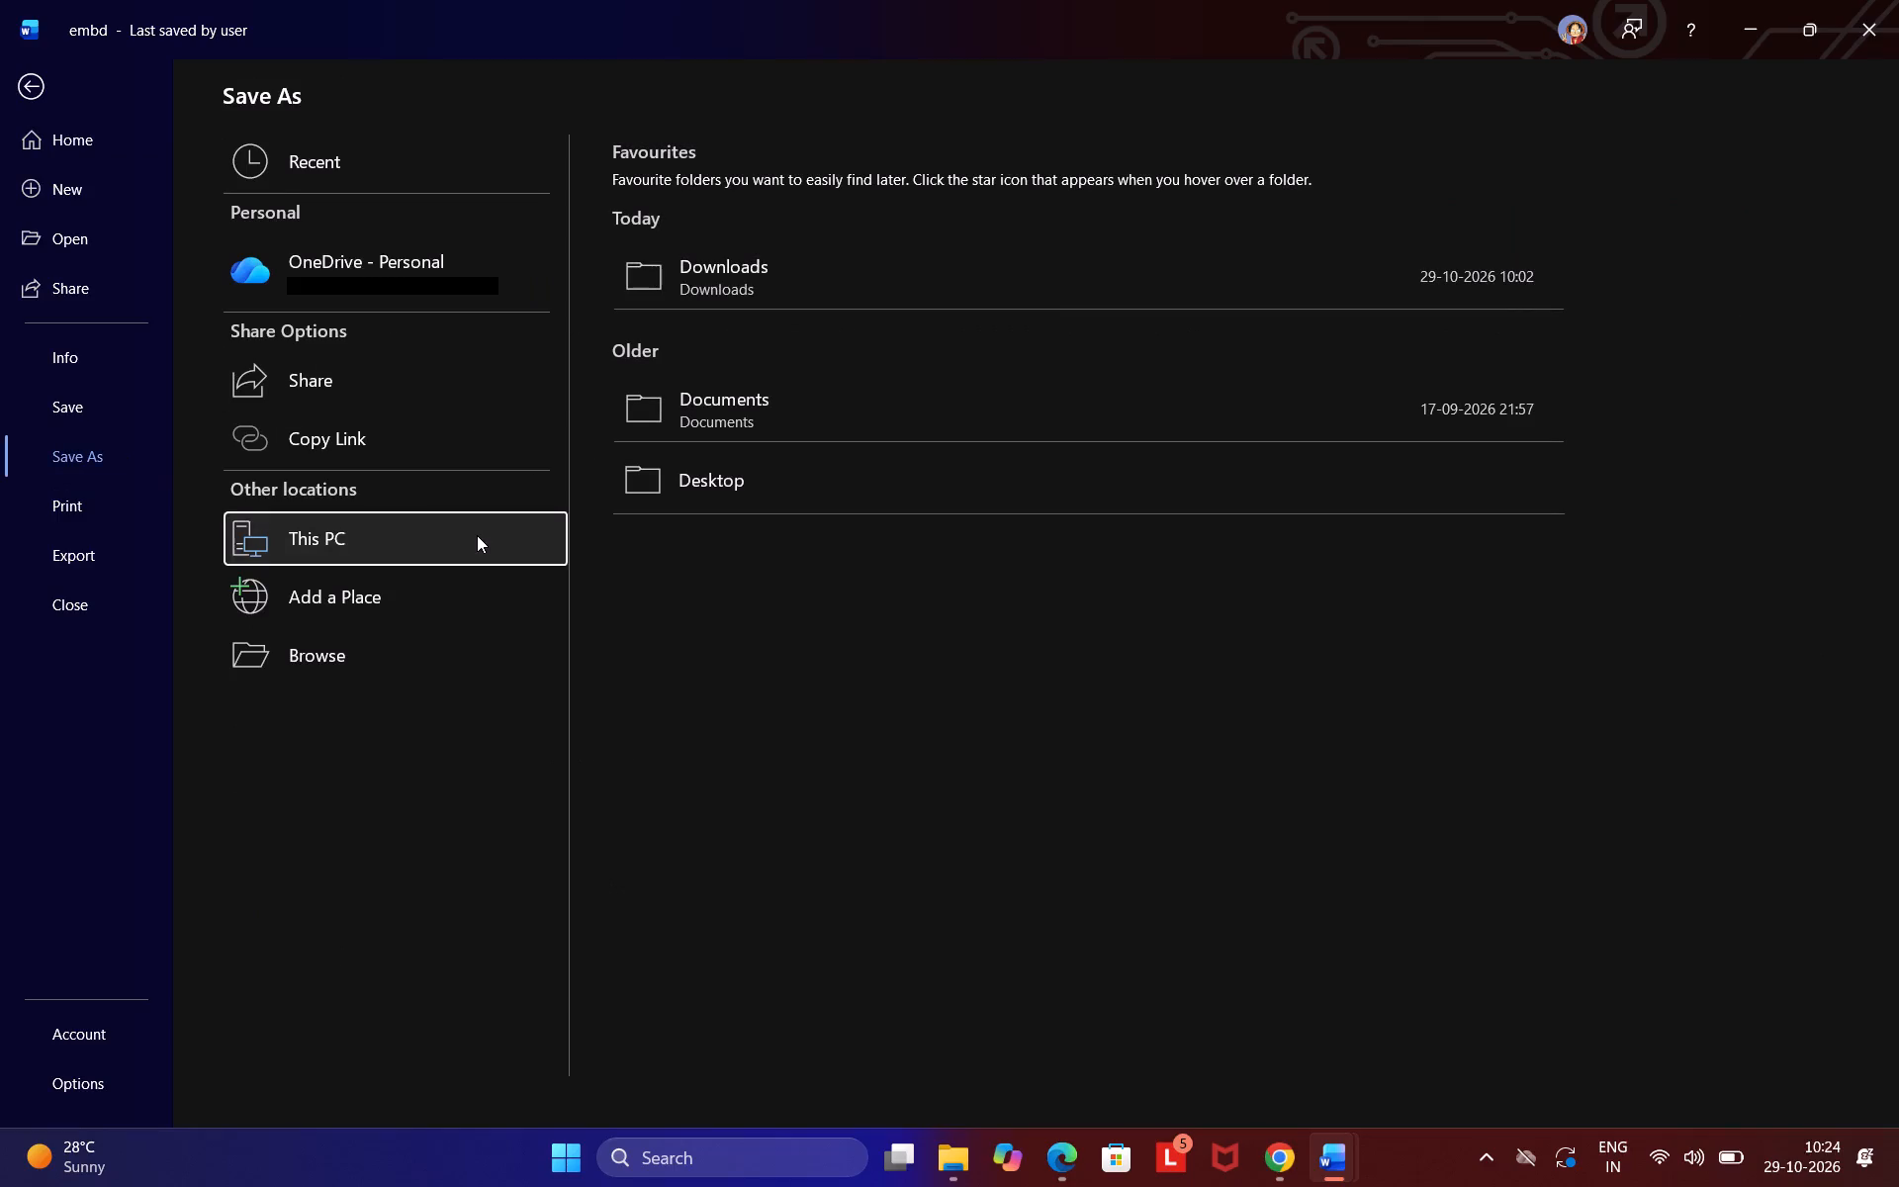
{"action": "double_click", "coordinate": [477, 535]}
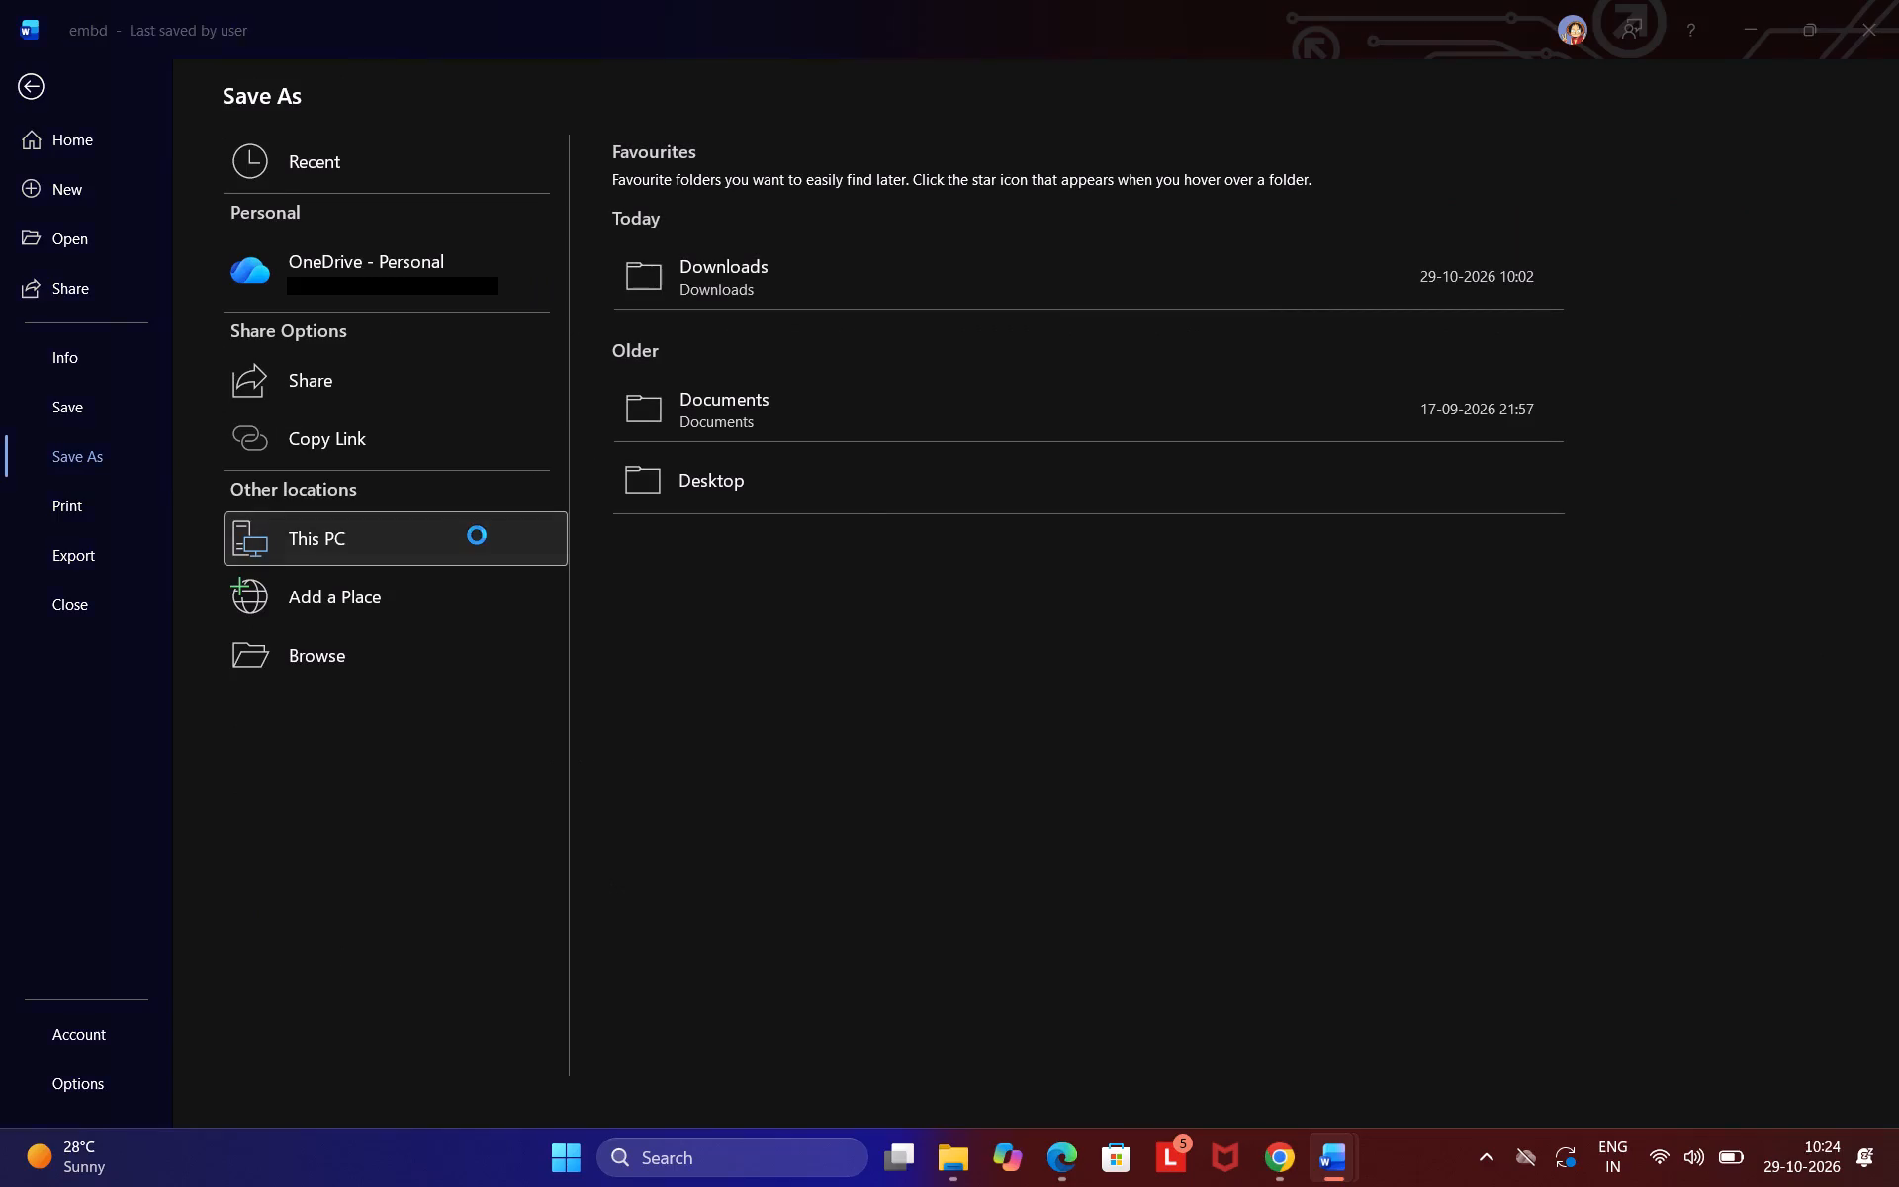
{"action": "left_click", "coordinate": [526, 439]}
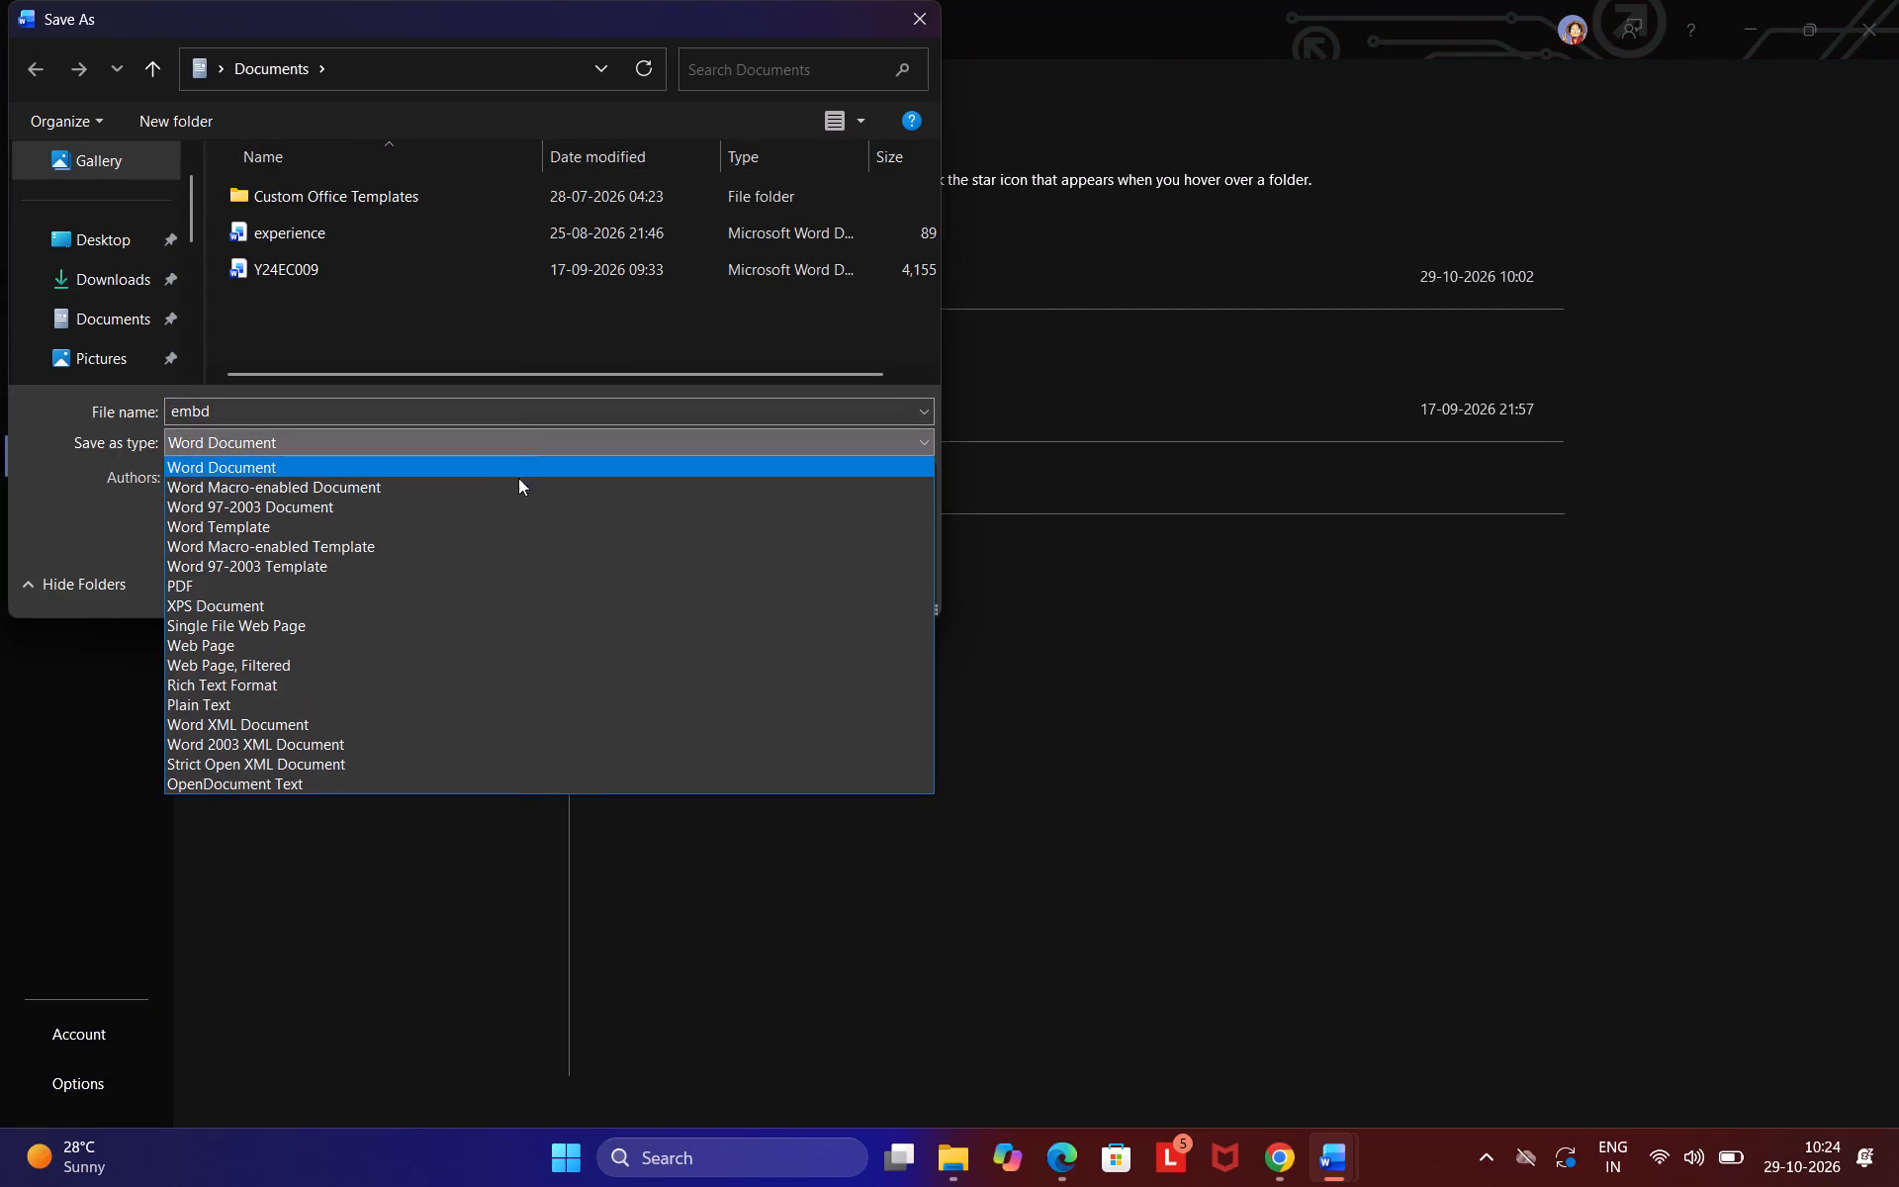
{"action": "left_click", "coordinate": [485, 585]}
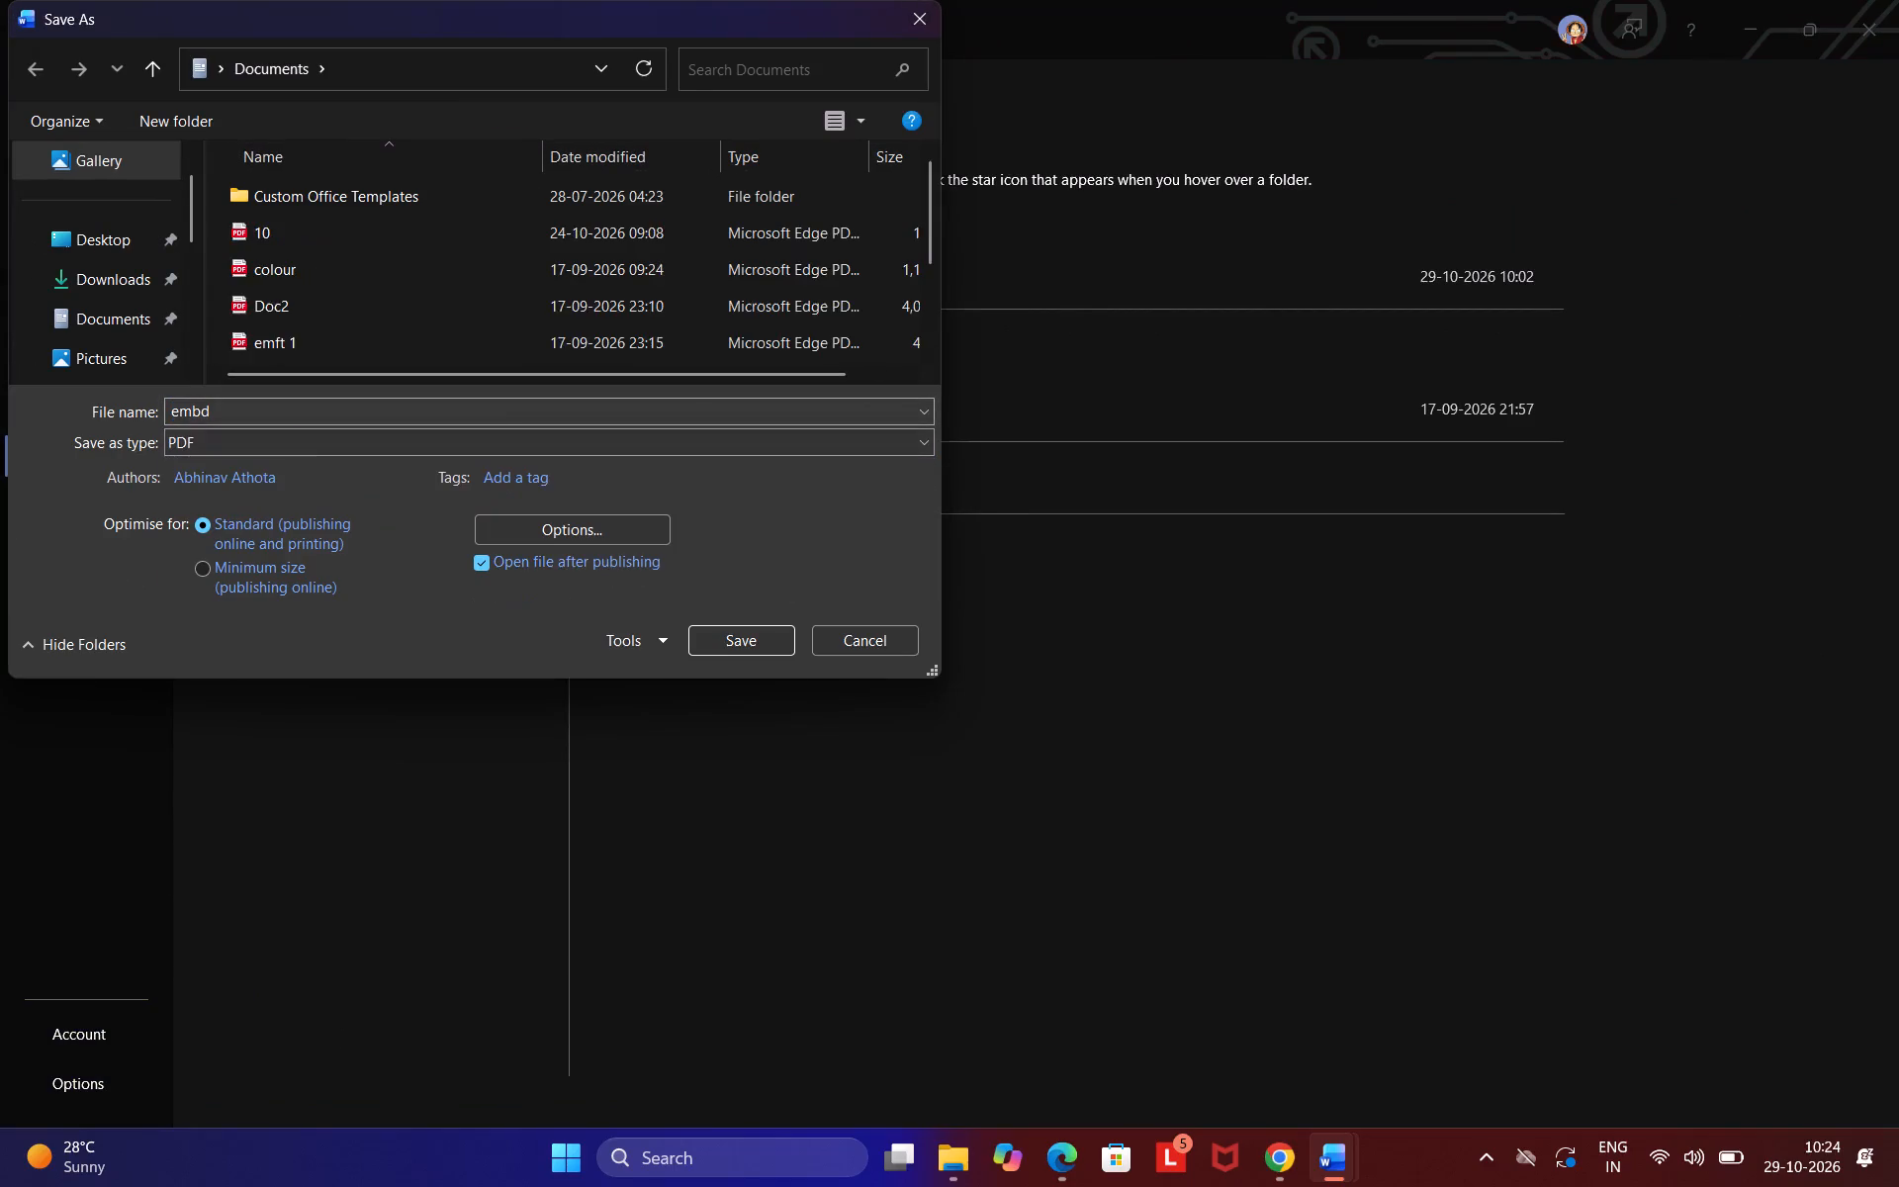
{"action": "left_click", "coordinate": [514, 418]}
{"action": "key", "text": "Right"}
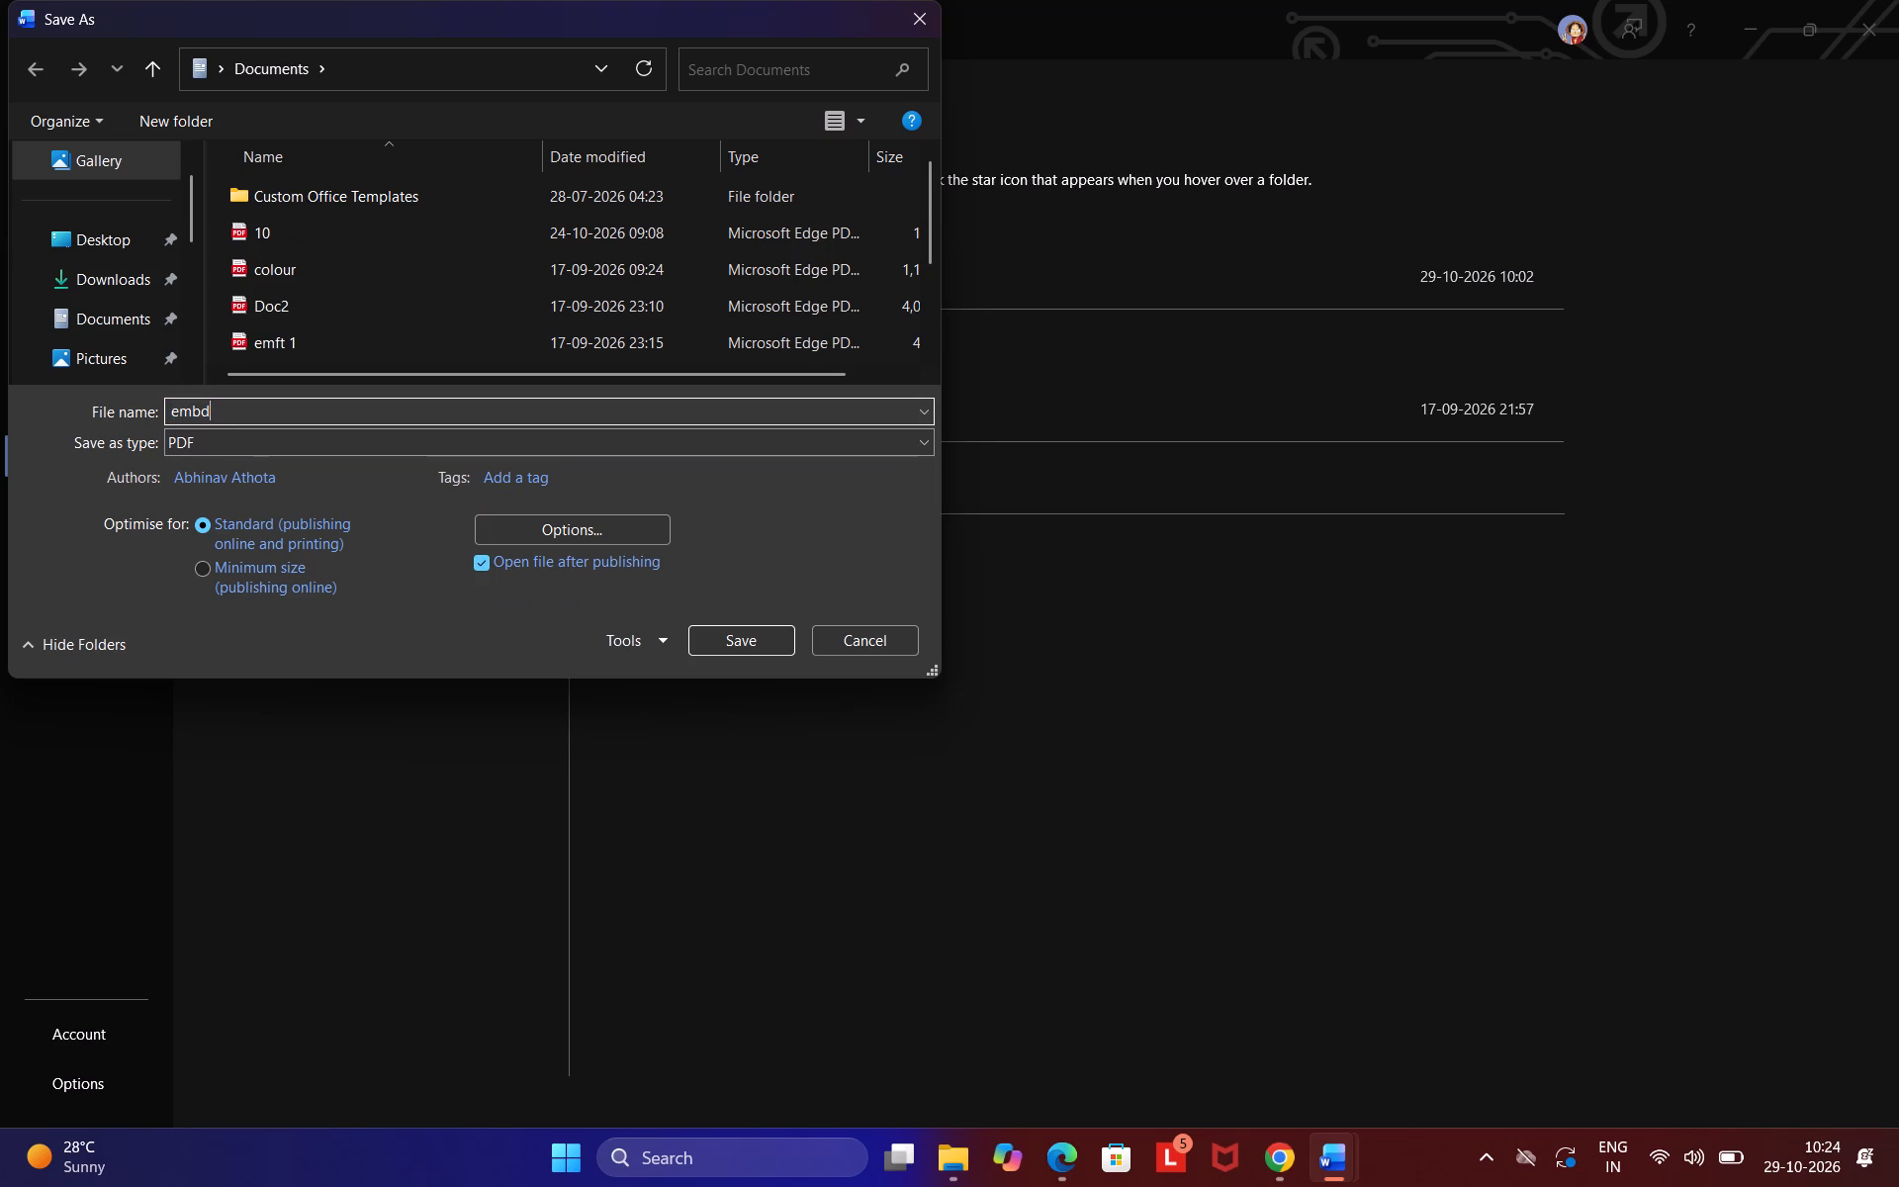
{"action": "key", "text": "space"}
{"action": "type", "text": "1"}
{"action": "double_click", "coordinate": [145, 280]}
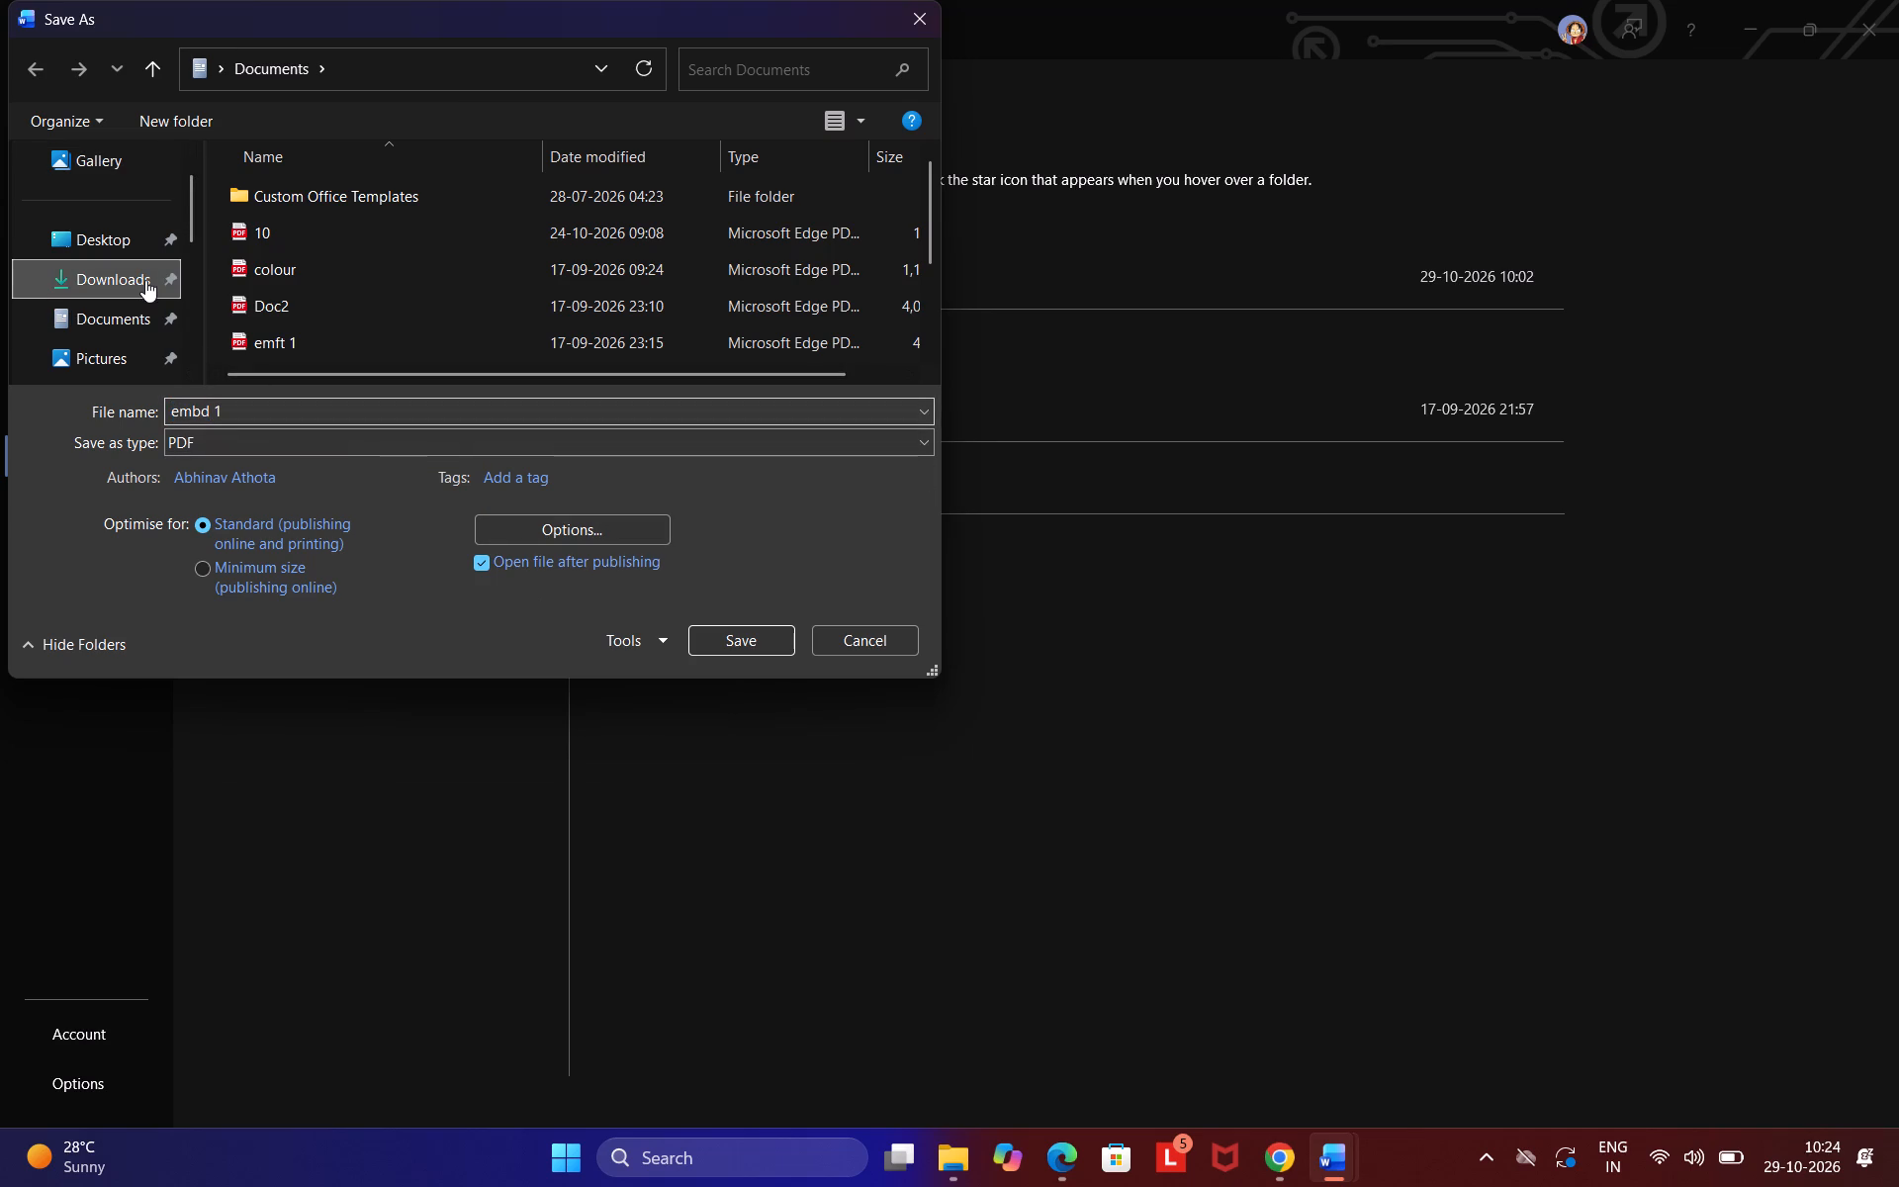
{"action": "left_click", "coordinate": [733, 623]}
{"action": "left_click", "coordinate": [744, 625]}
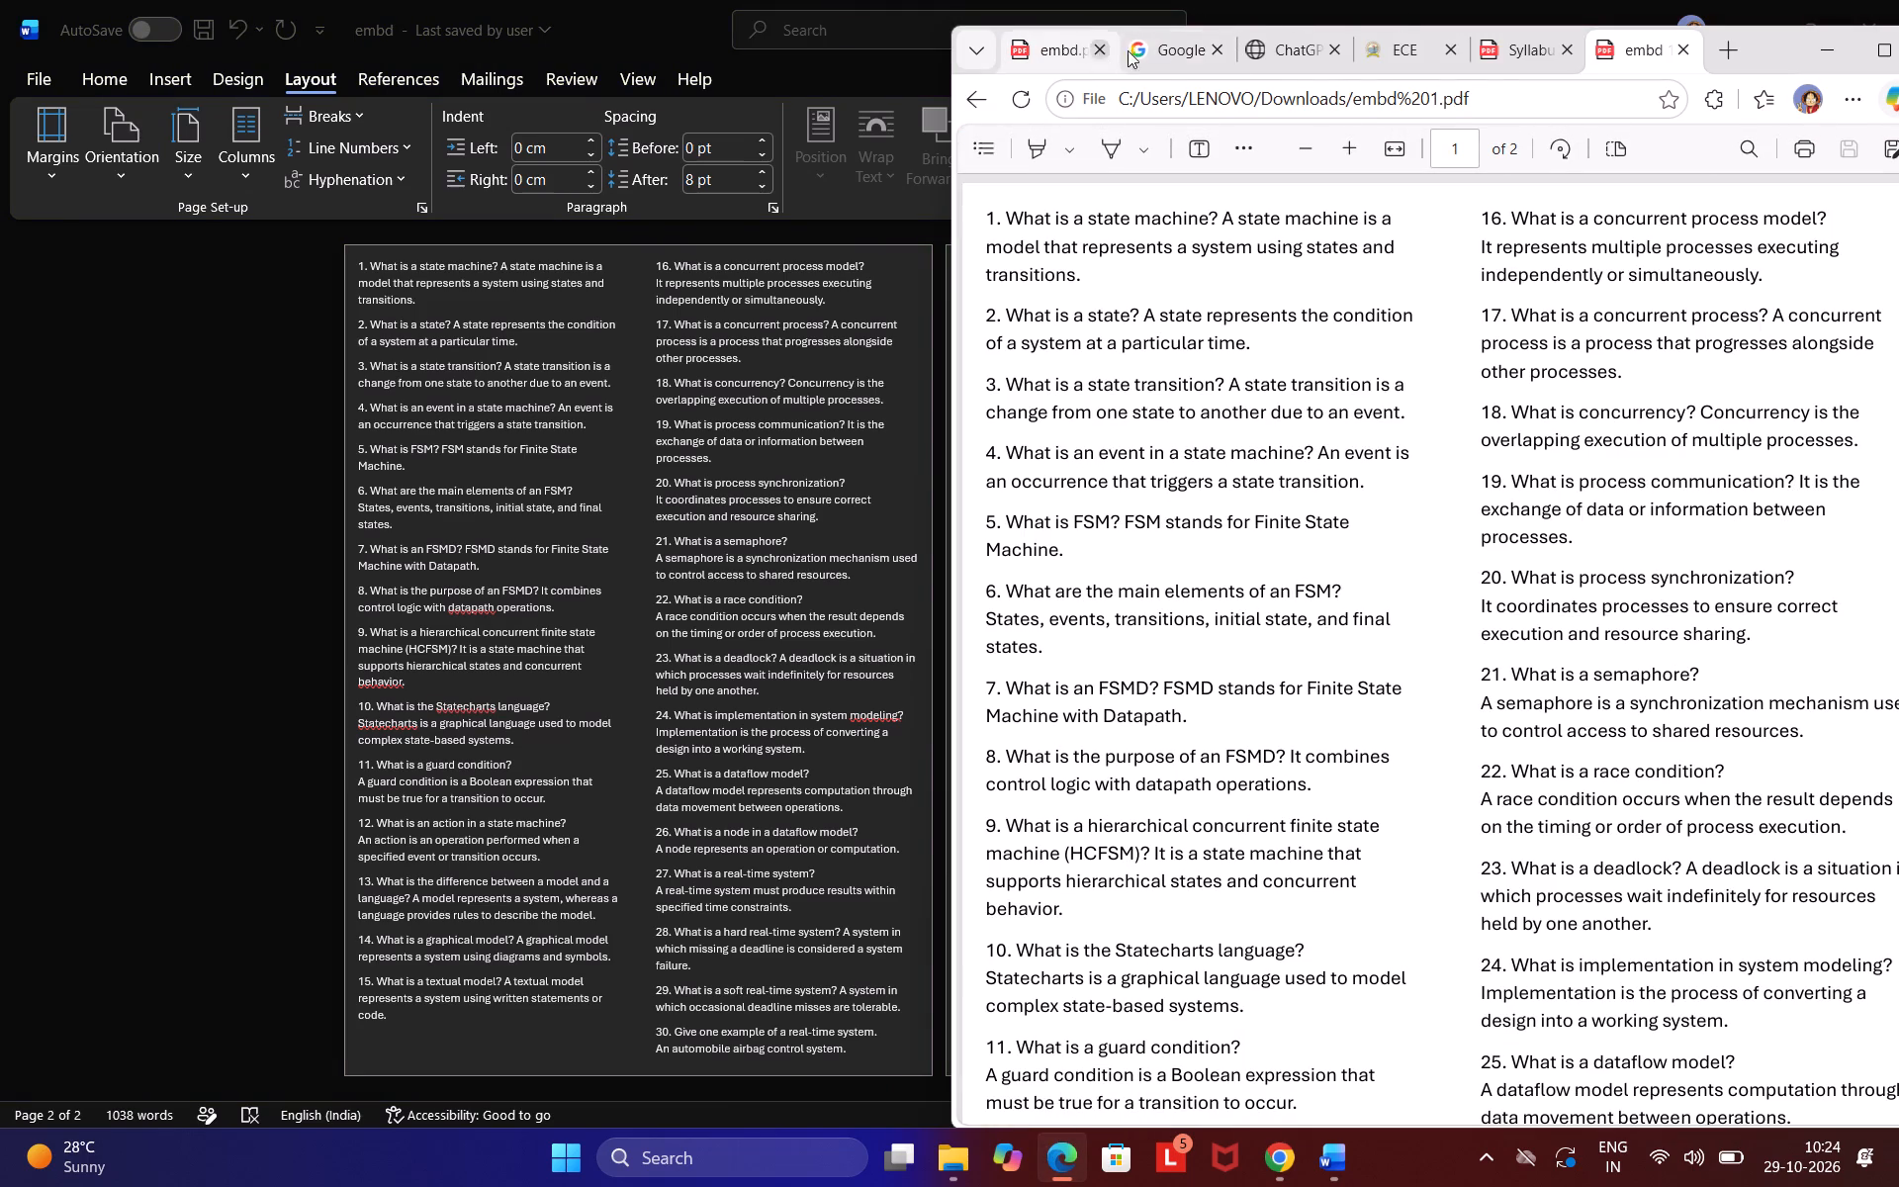
Open a new browser tab in Microsoft Edge.
{"action": "left_click", "coordinate": [1743, 46]}
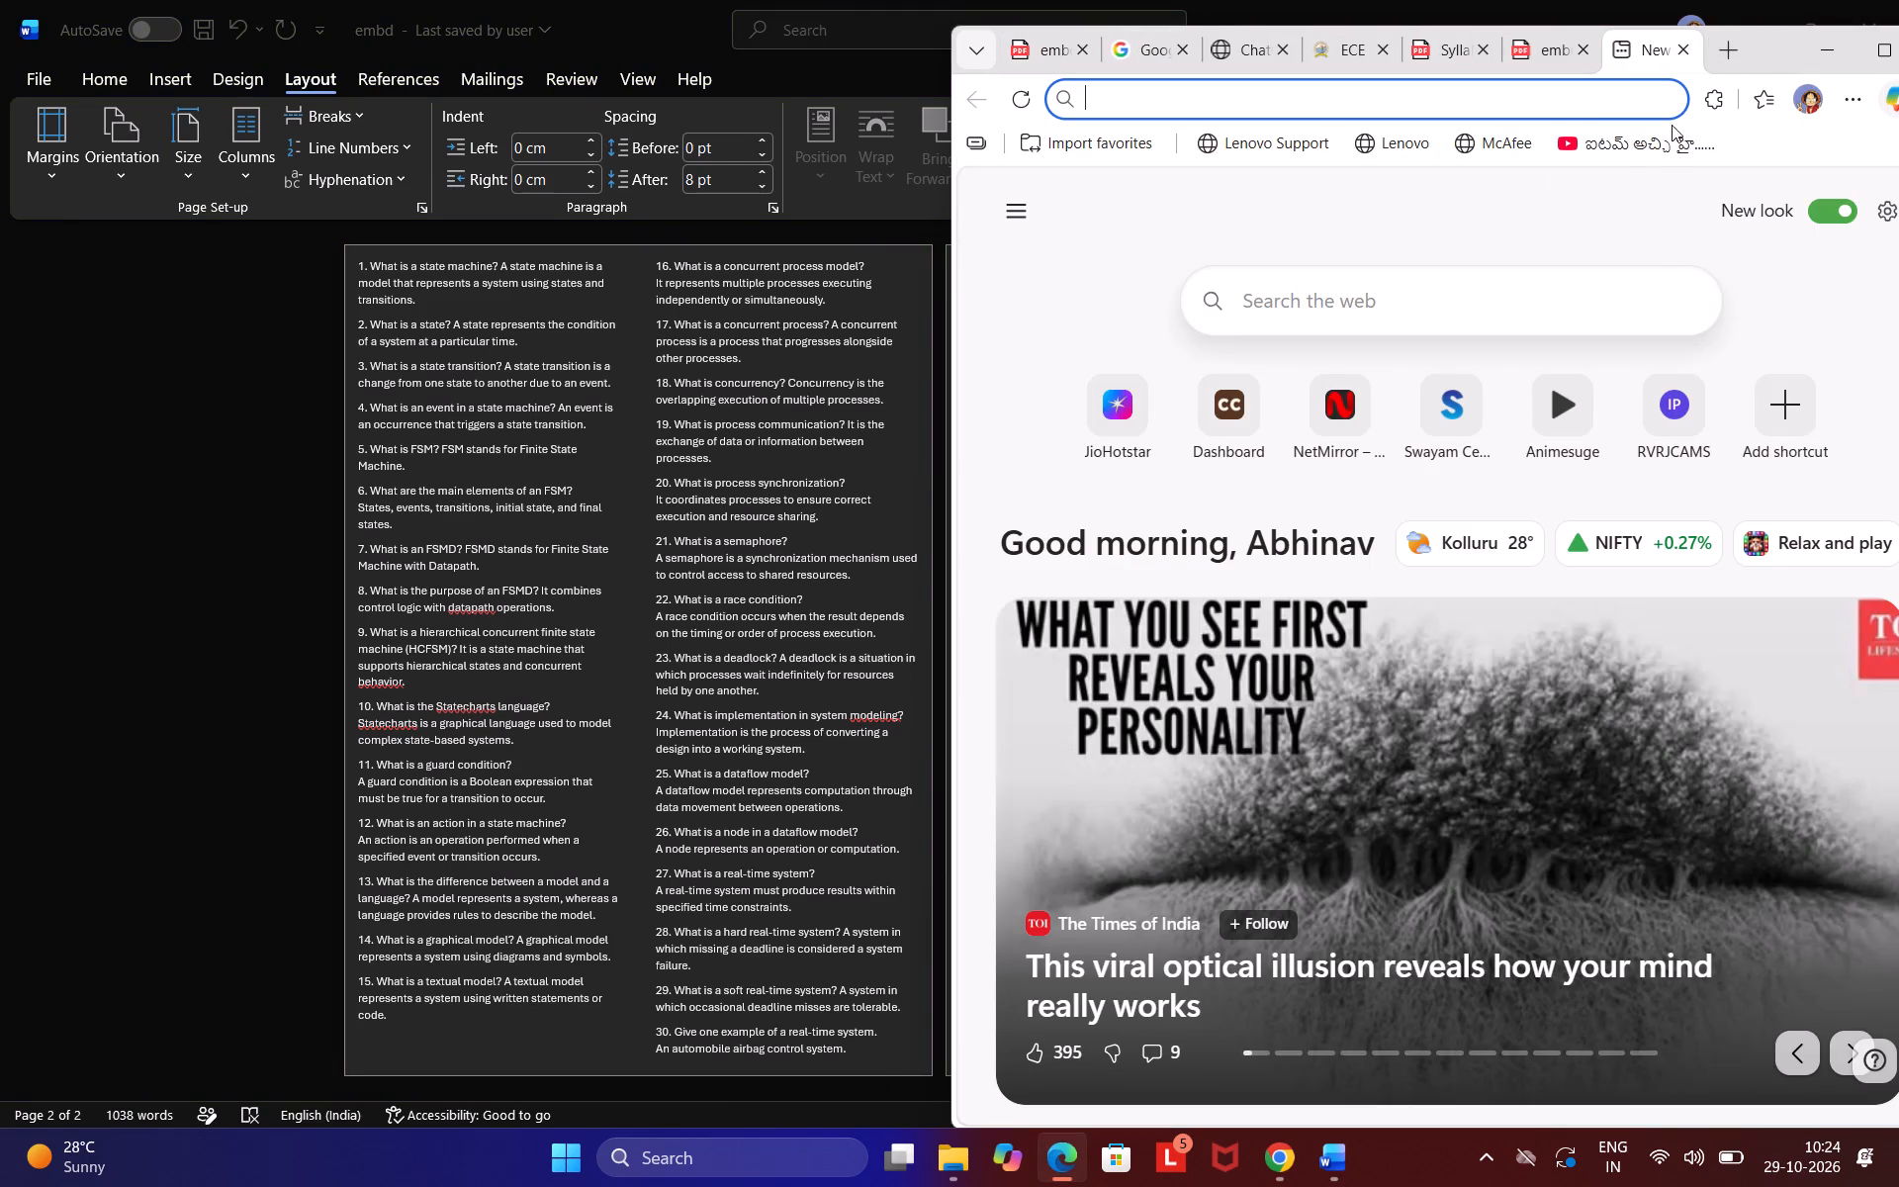
Open WhatsApp Web in the new browser tab.
{"action": "scroll", "coordinate": [1499, 156], "scroll_direction": "left", "scroll_amount": 2}
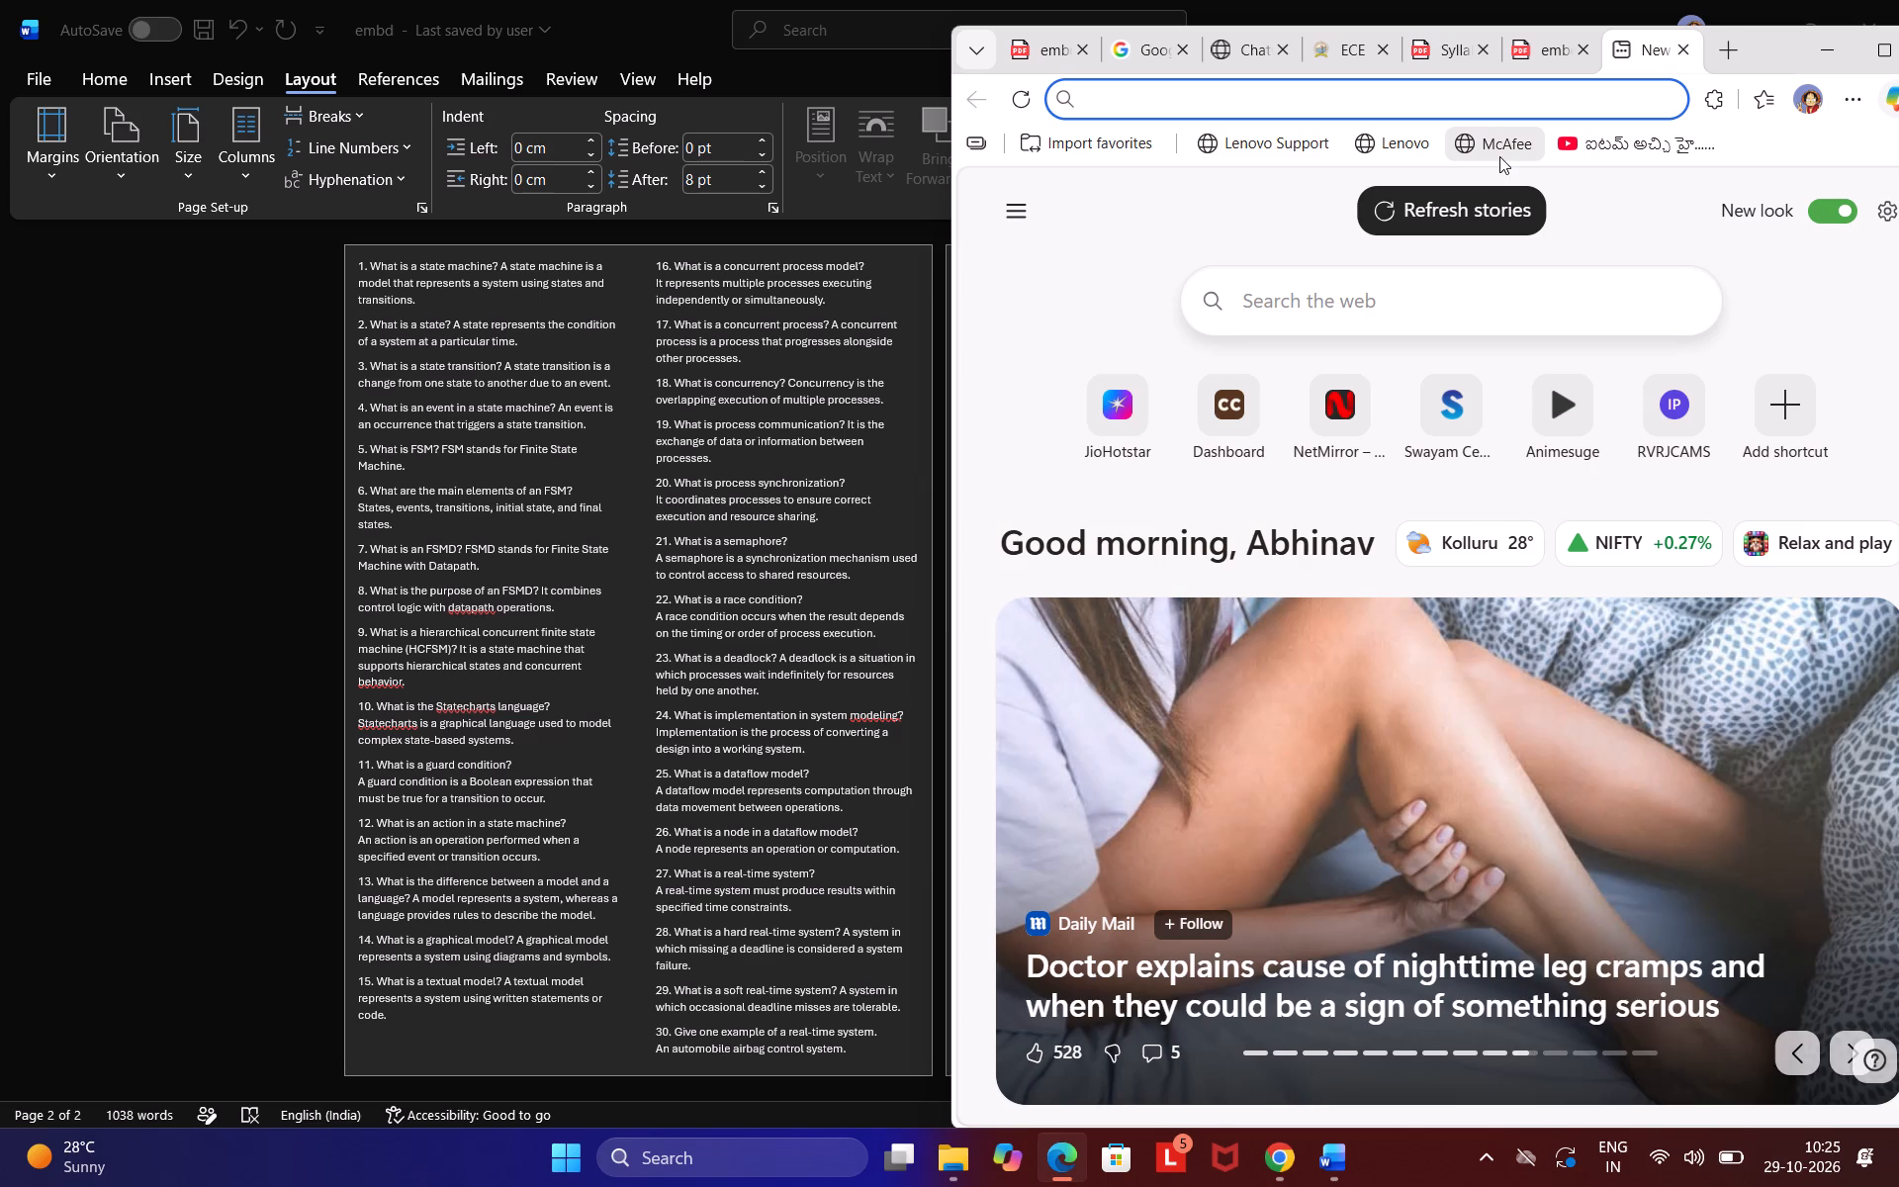
{"action": "left_click", "coordinate": [1492, 86]}
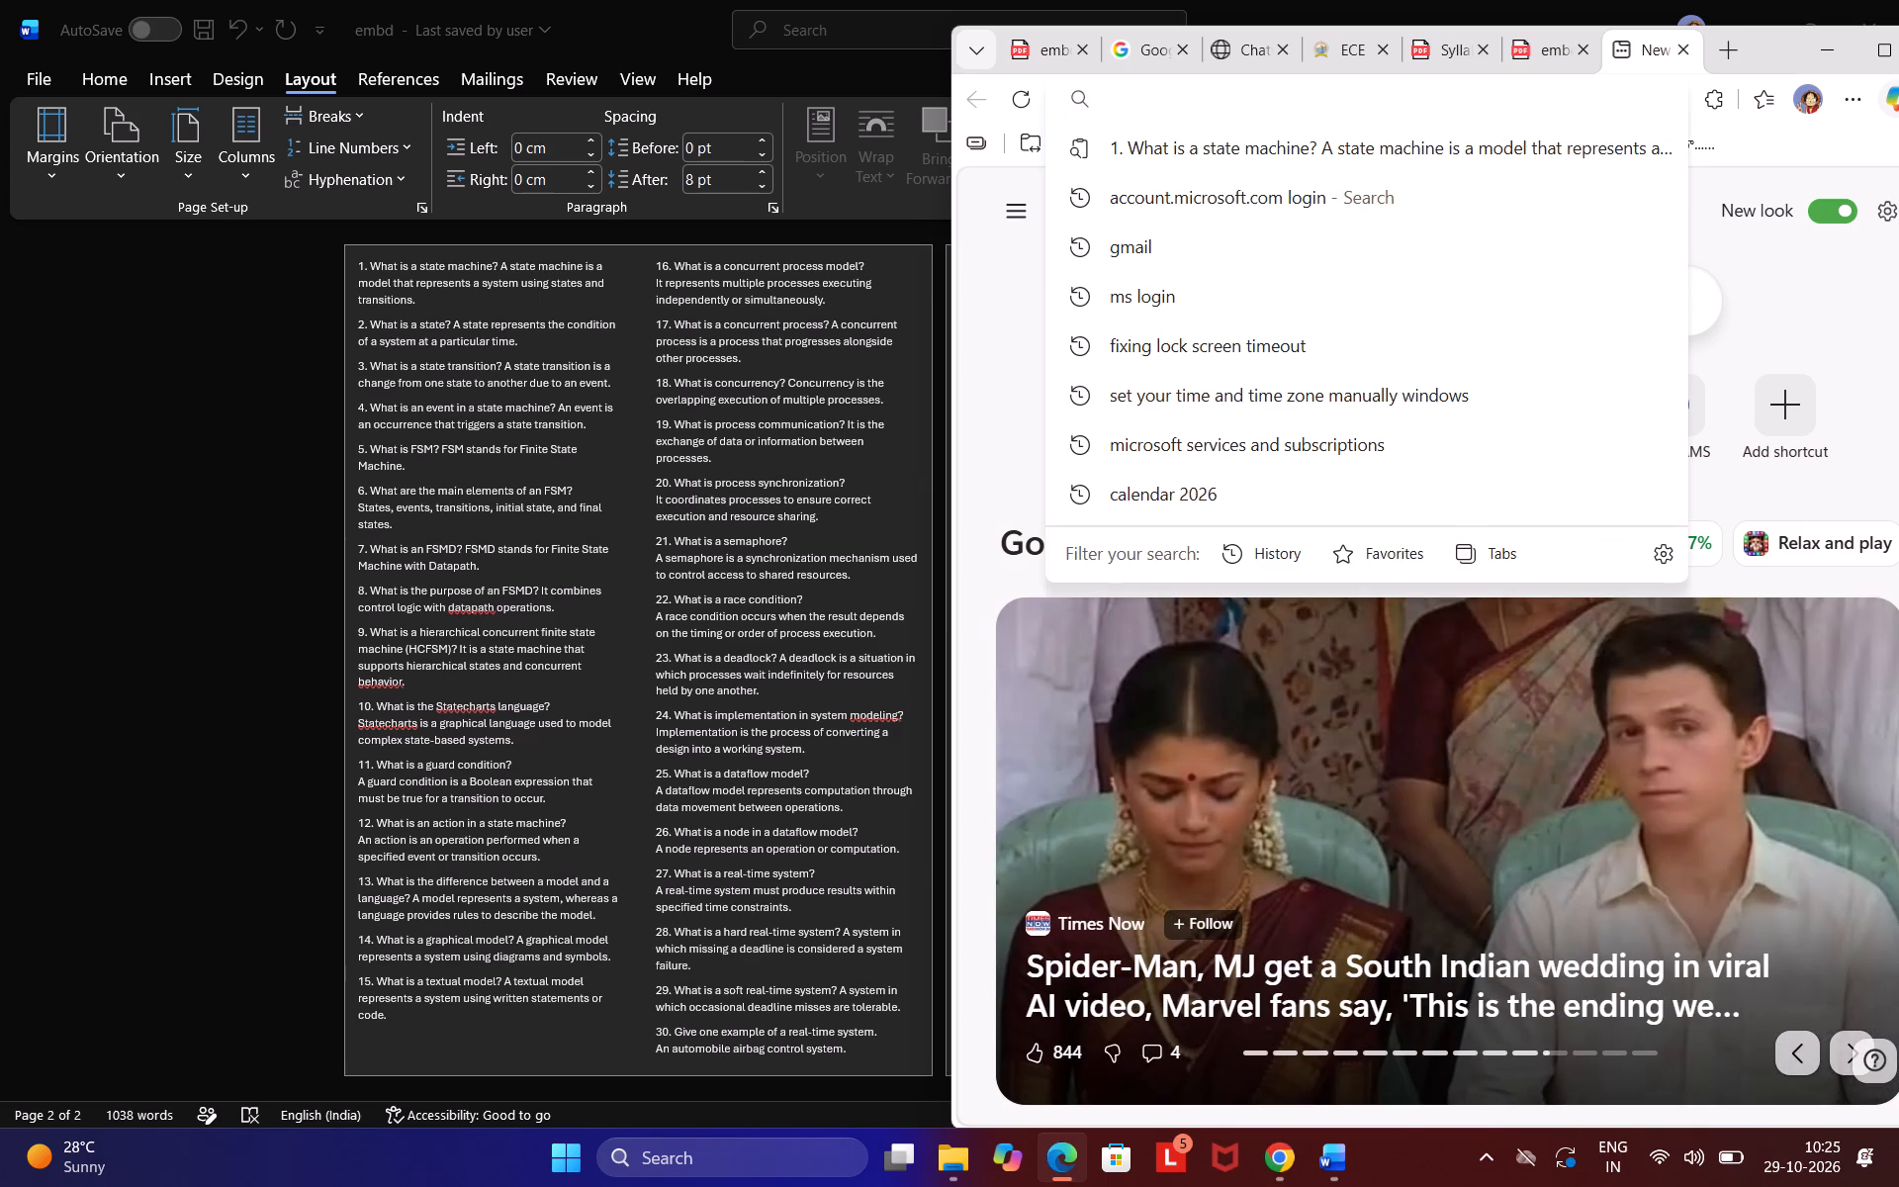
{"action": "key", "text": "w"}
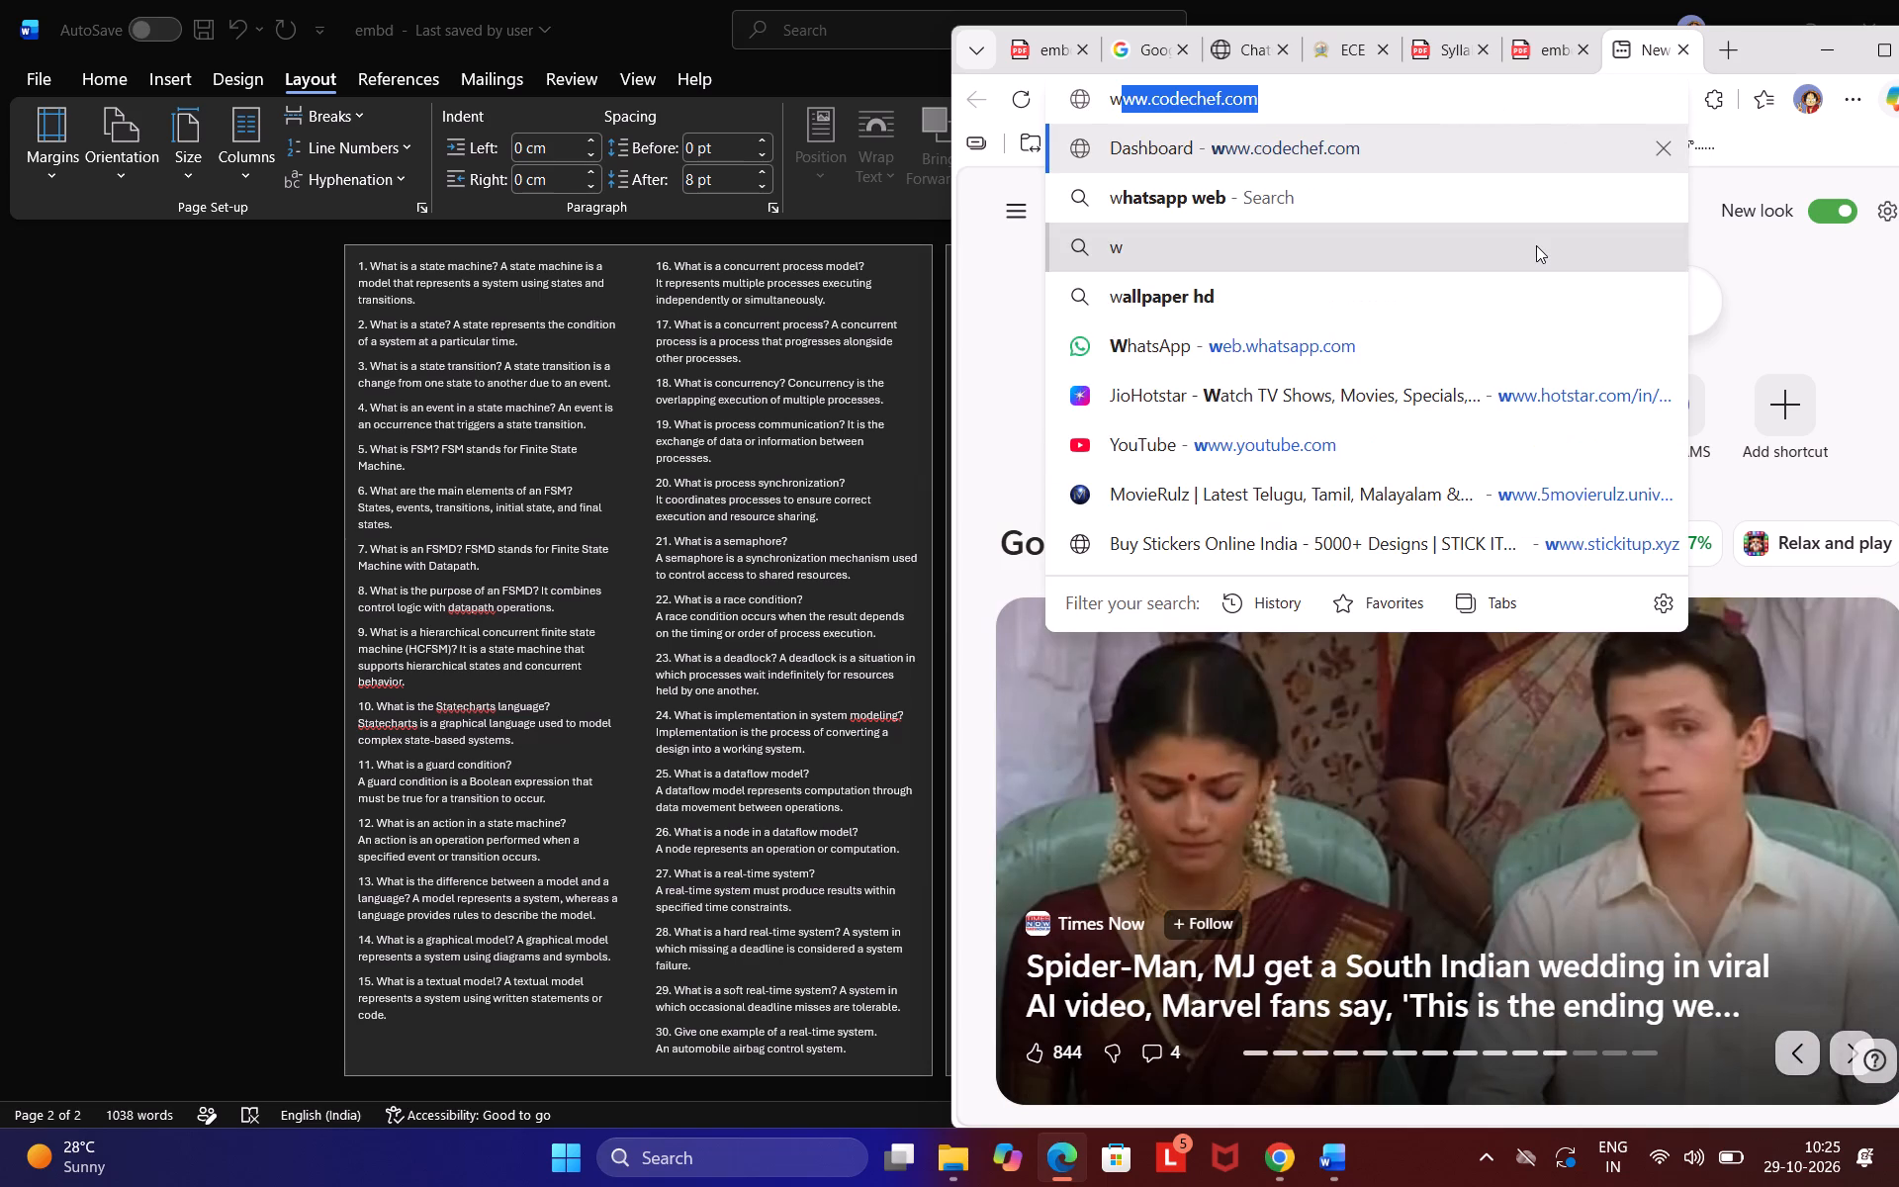
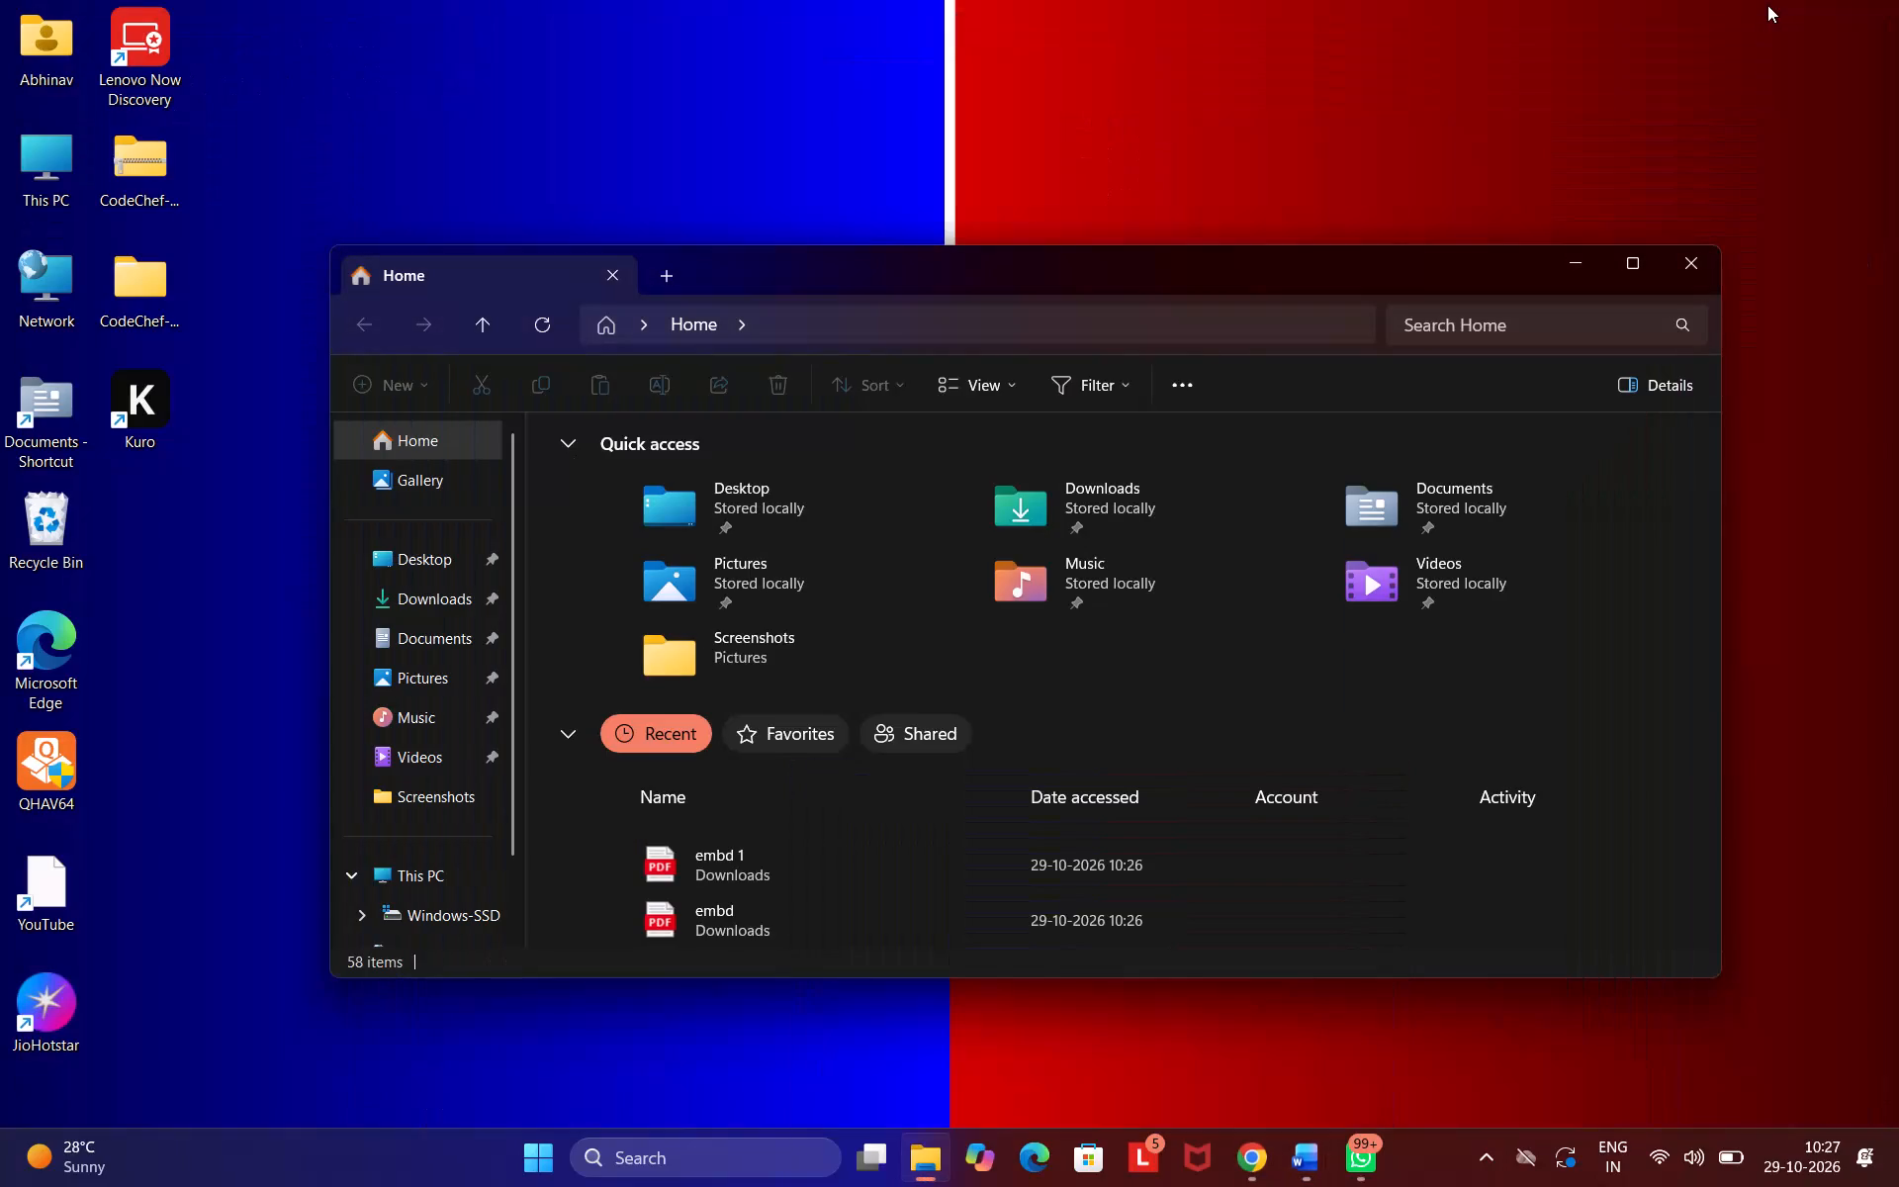
Close the File Explorer window and the WhatsApp window.
{"action": "left_click", "coordinate": [1704, 265]}
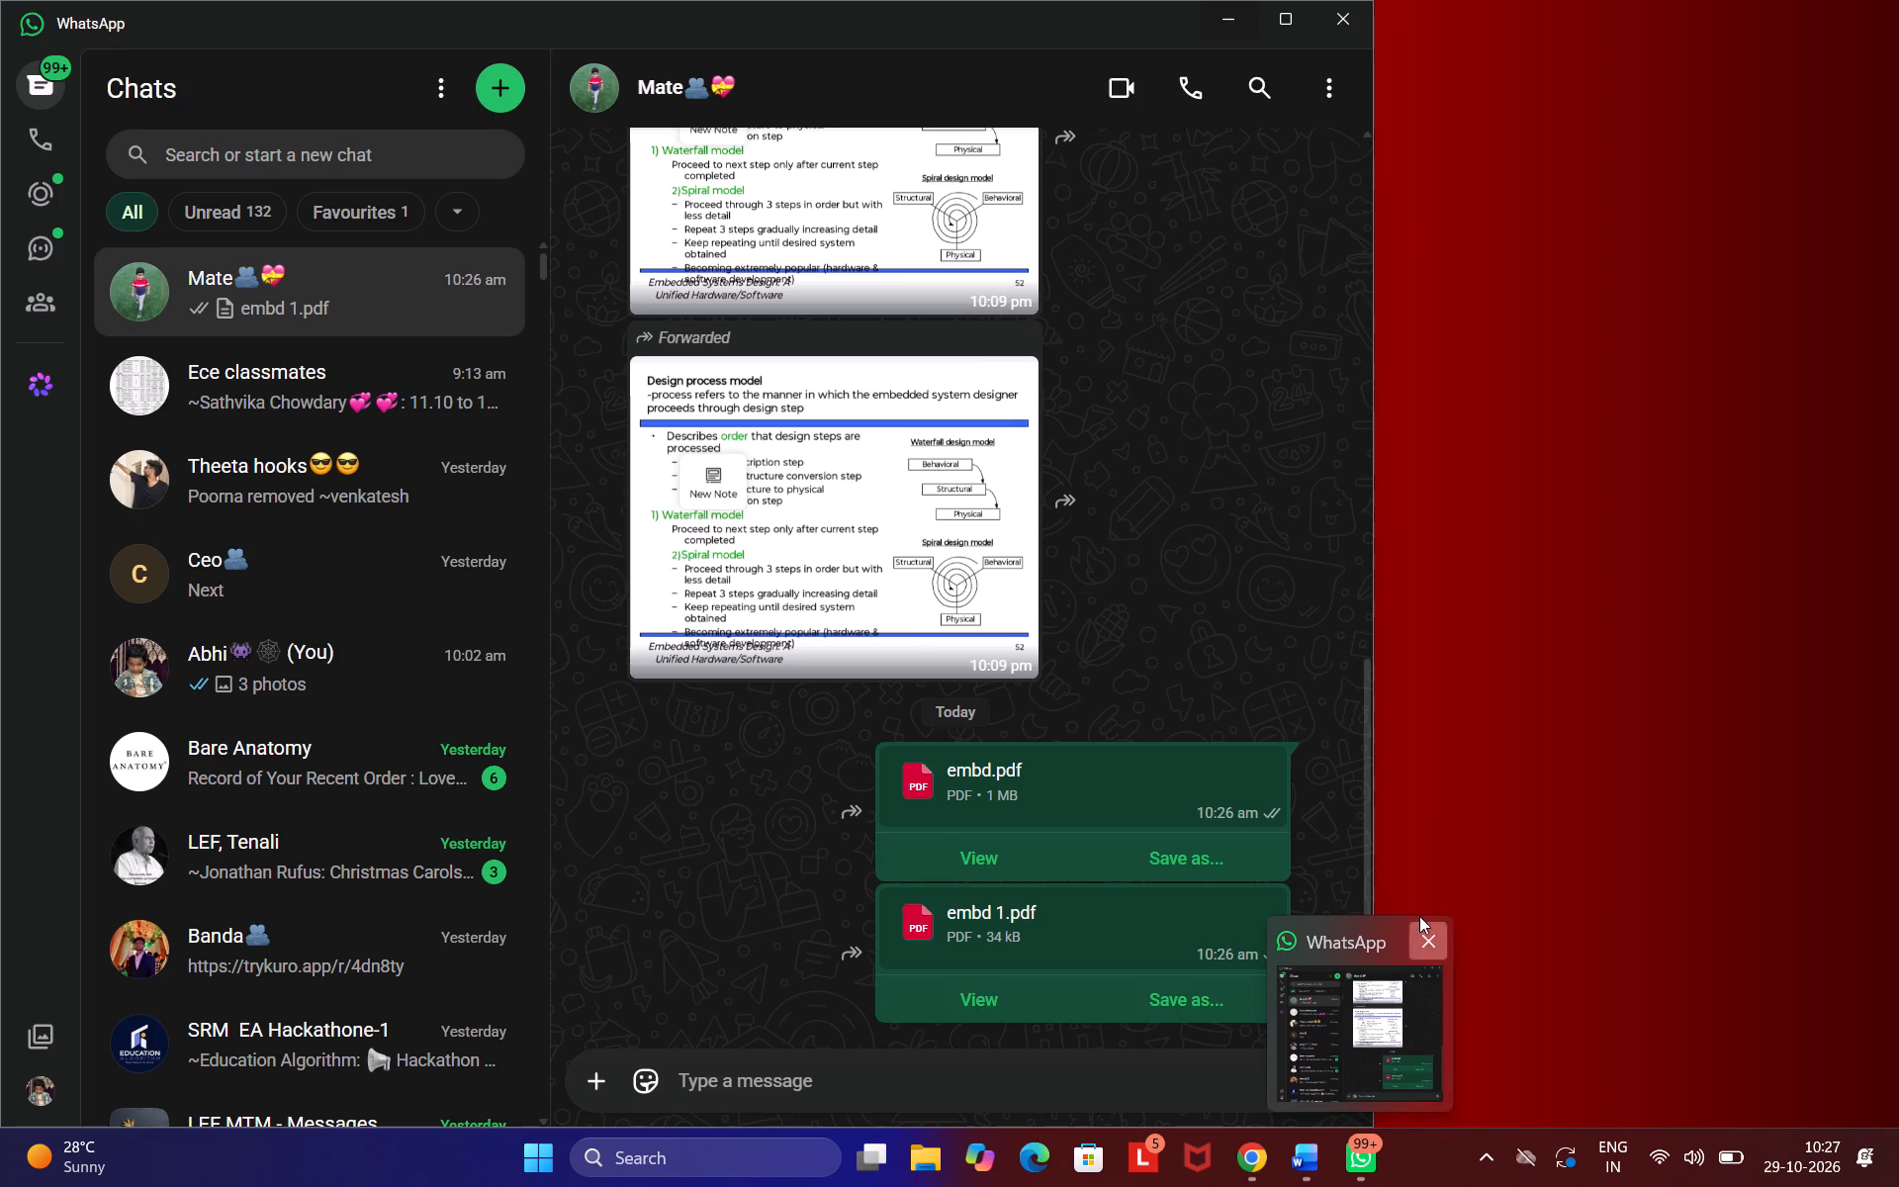
{"action": "left_click", "coordinate": [1427, 959]}
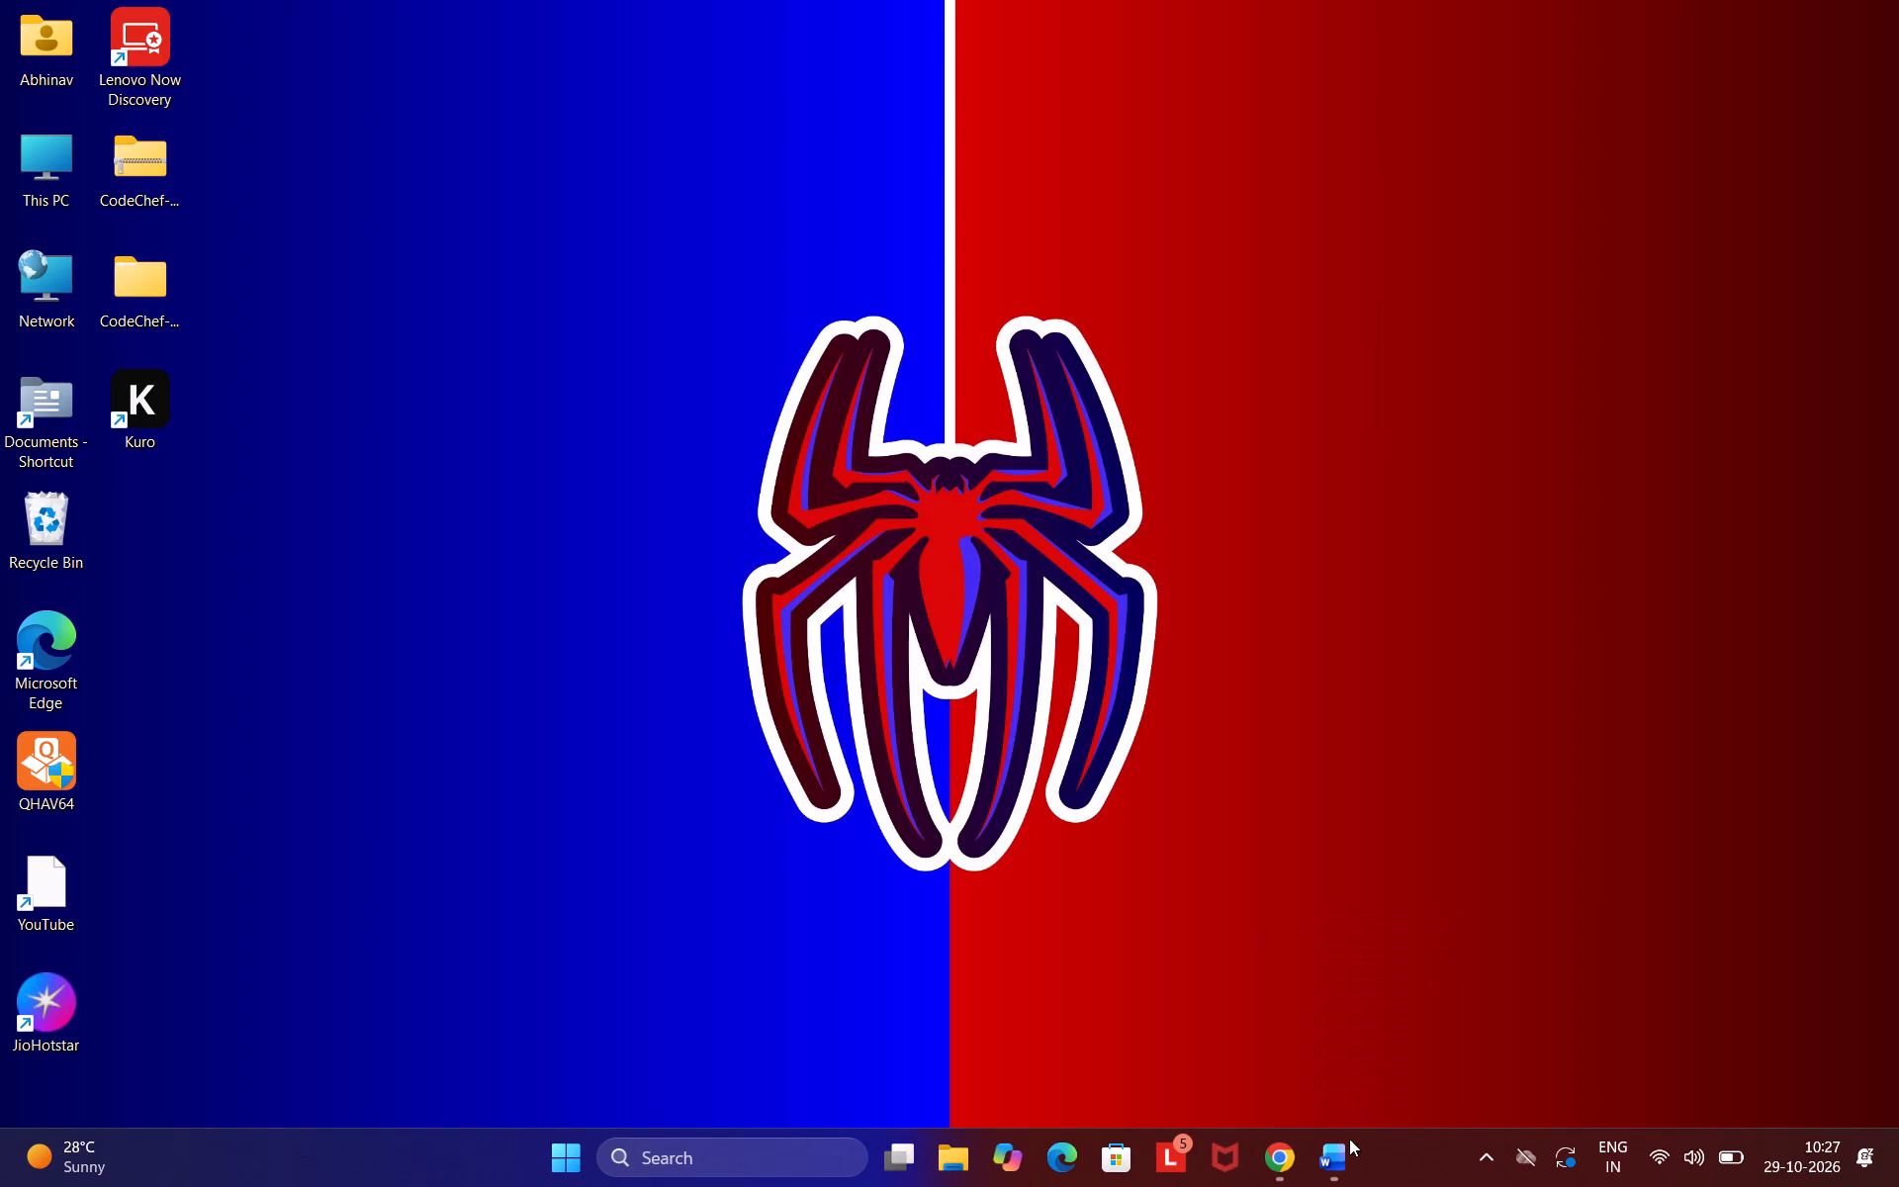
Close the embd Word document without saving its changes.
{"action": "left_click", "coordinate": [1320, 942]}
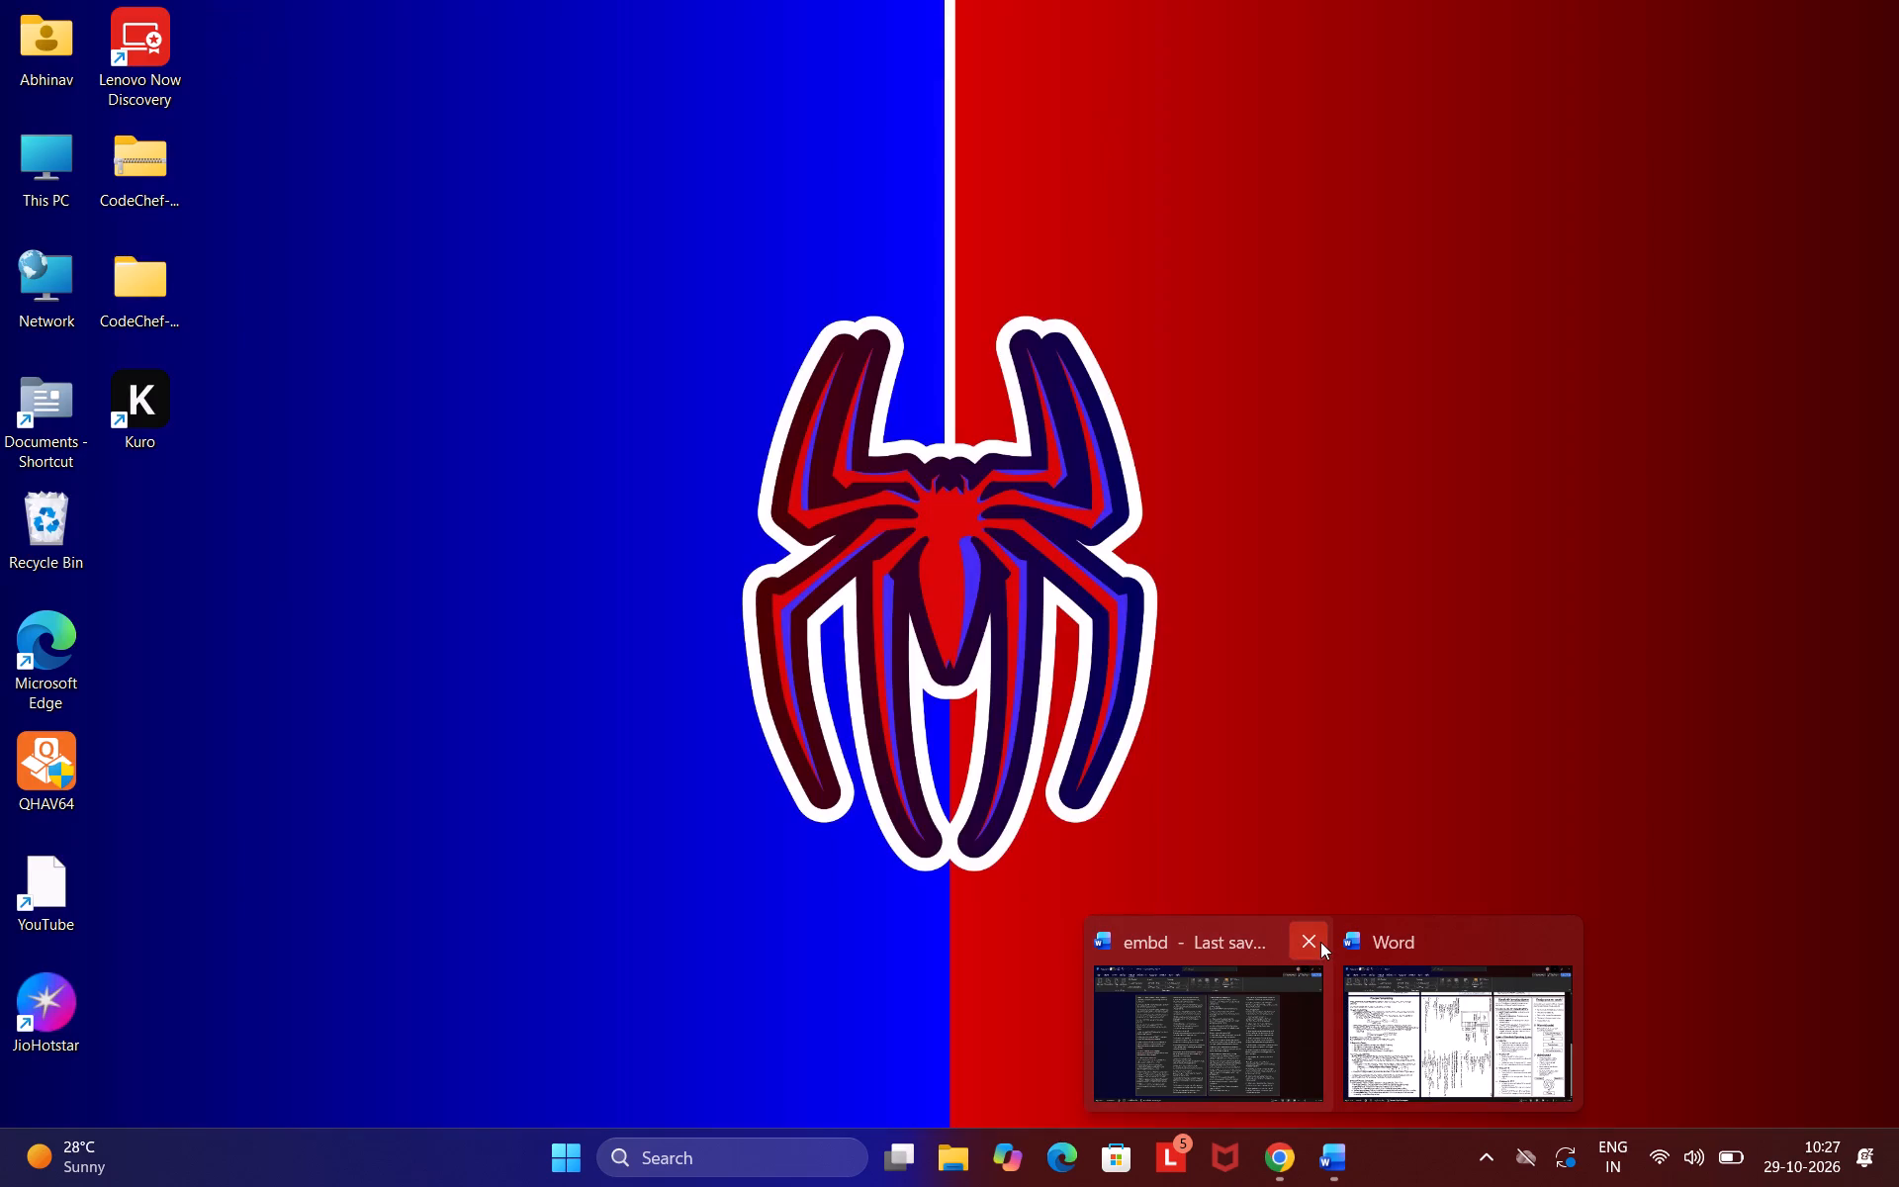
{"action": "left_click", "coordinate": [1320, 942]}
{"action": "left_click", "coordinate": [1320, 942]}
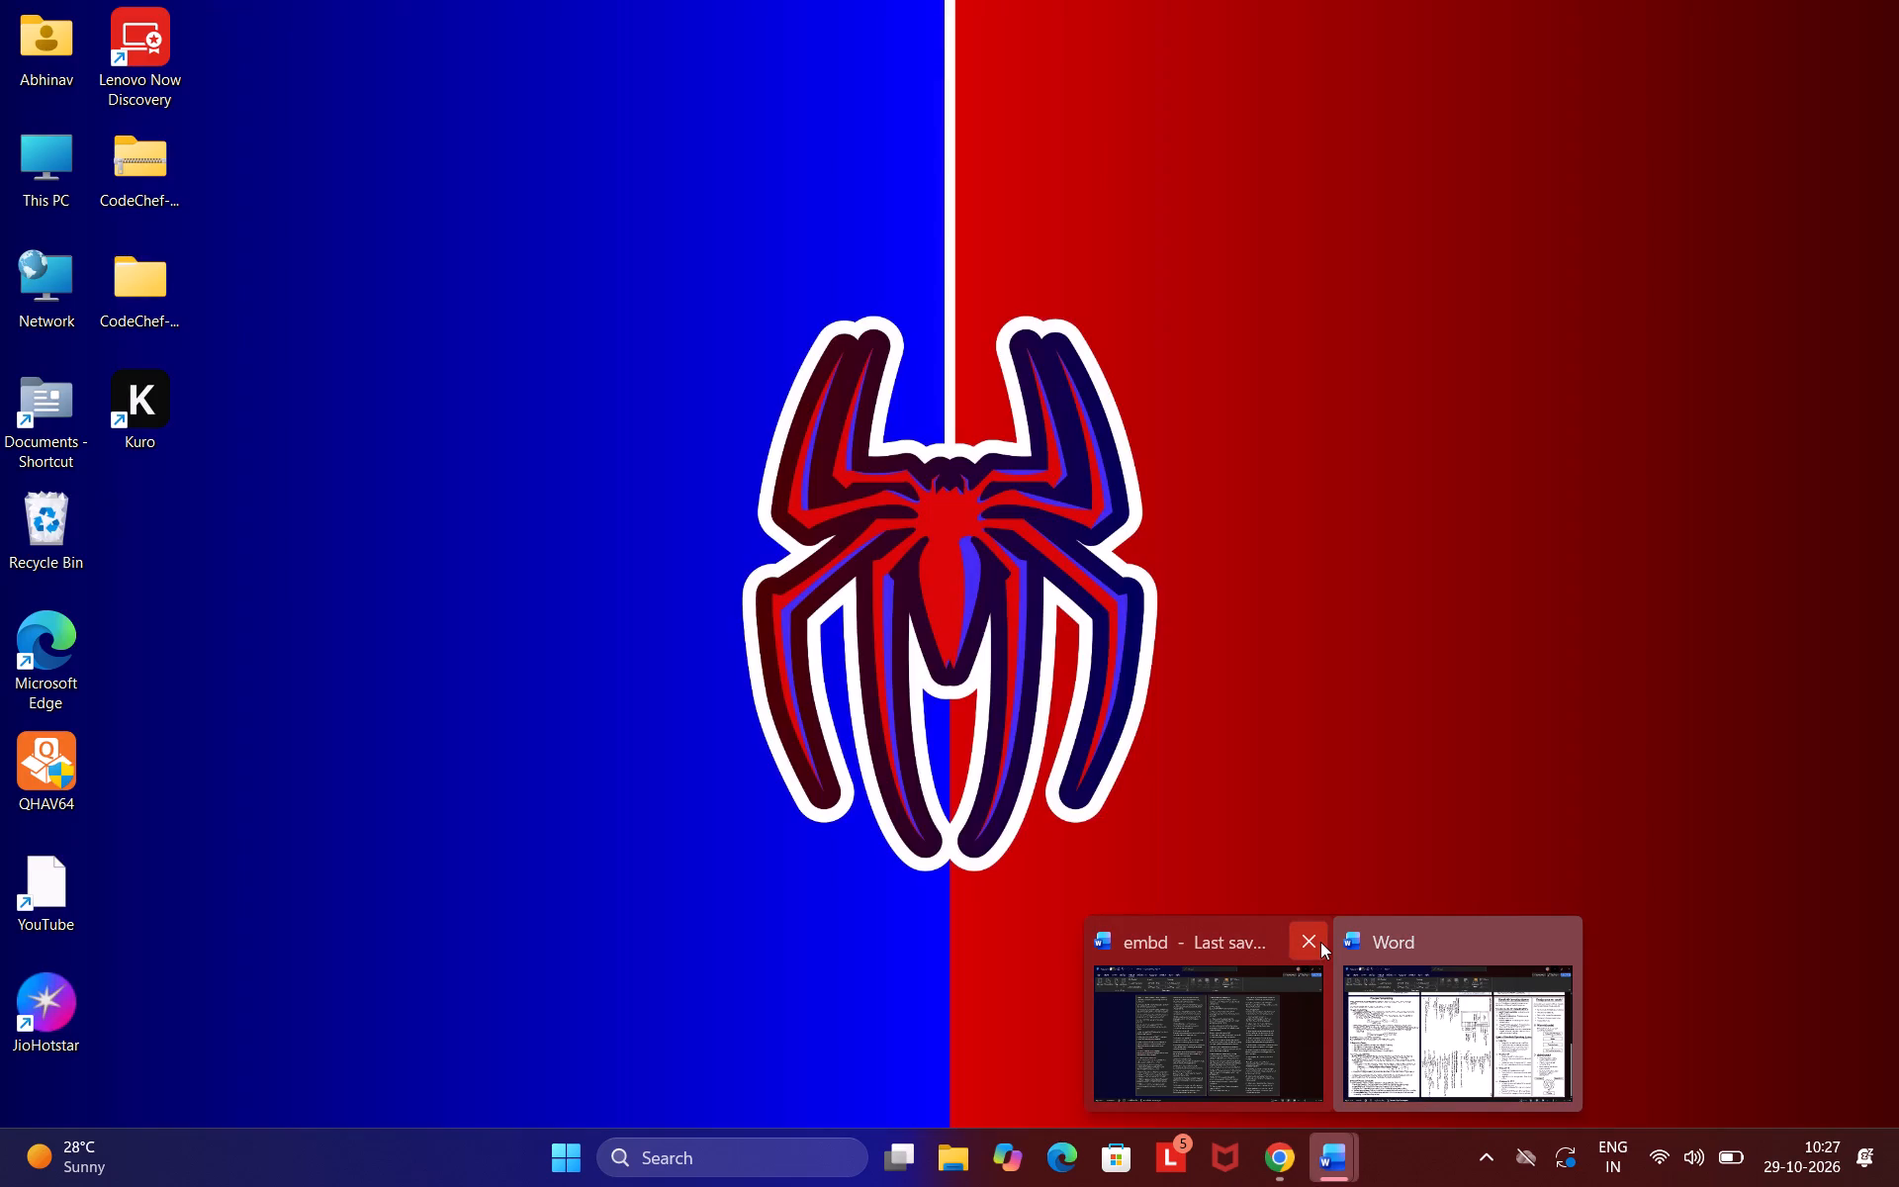
{"action": "left_click", "coordinate": [1272, 933]}
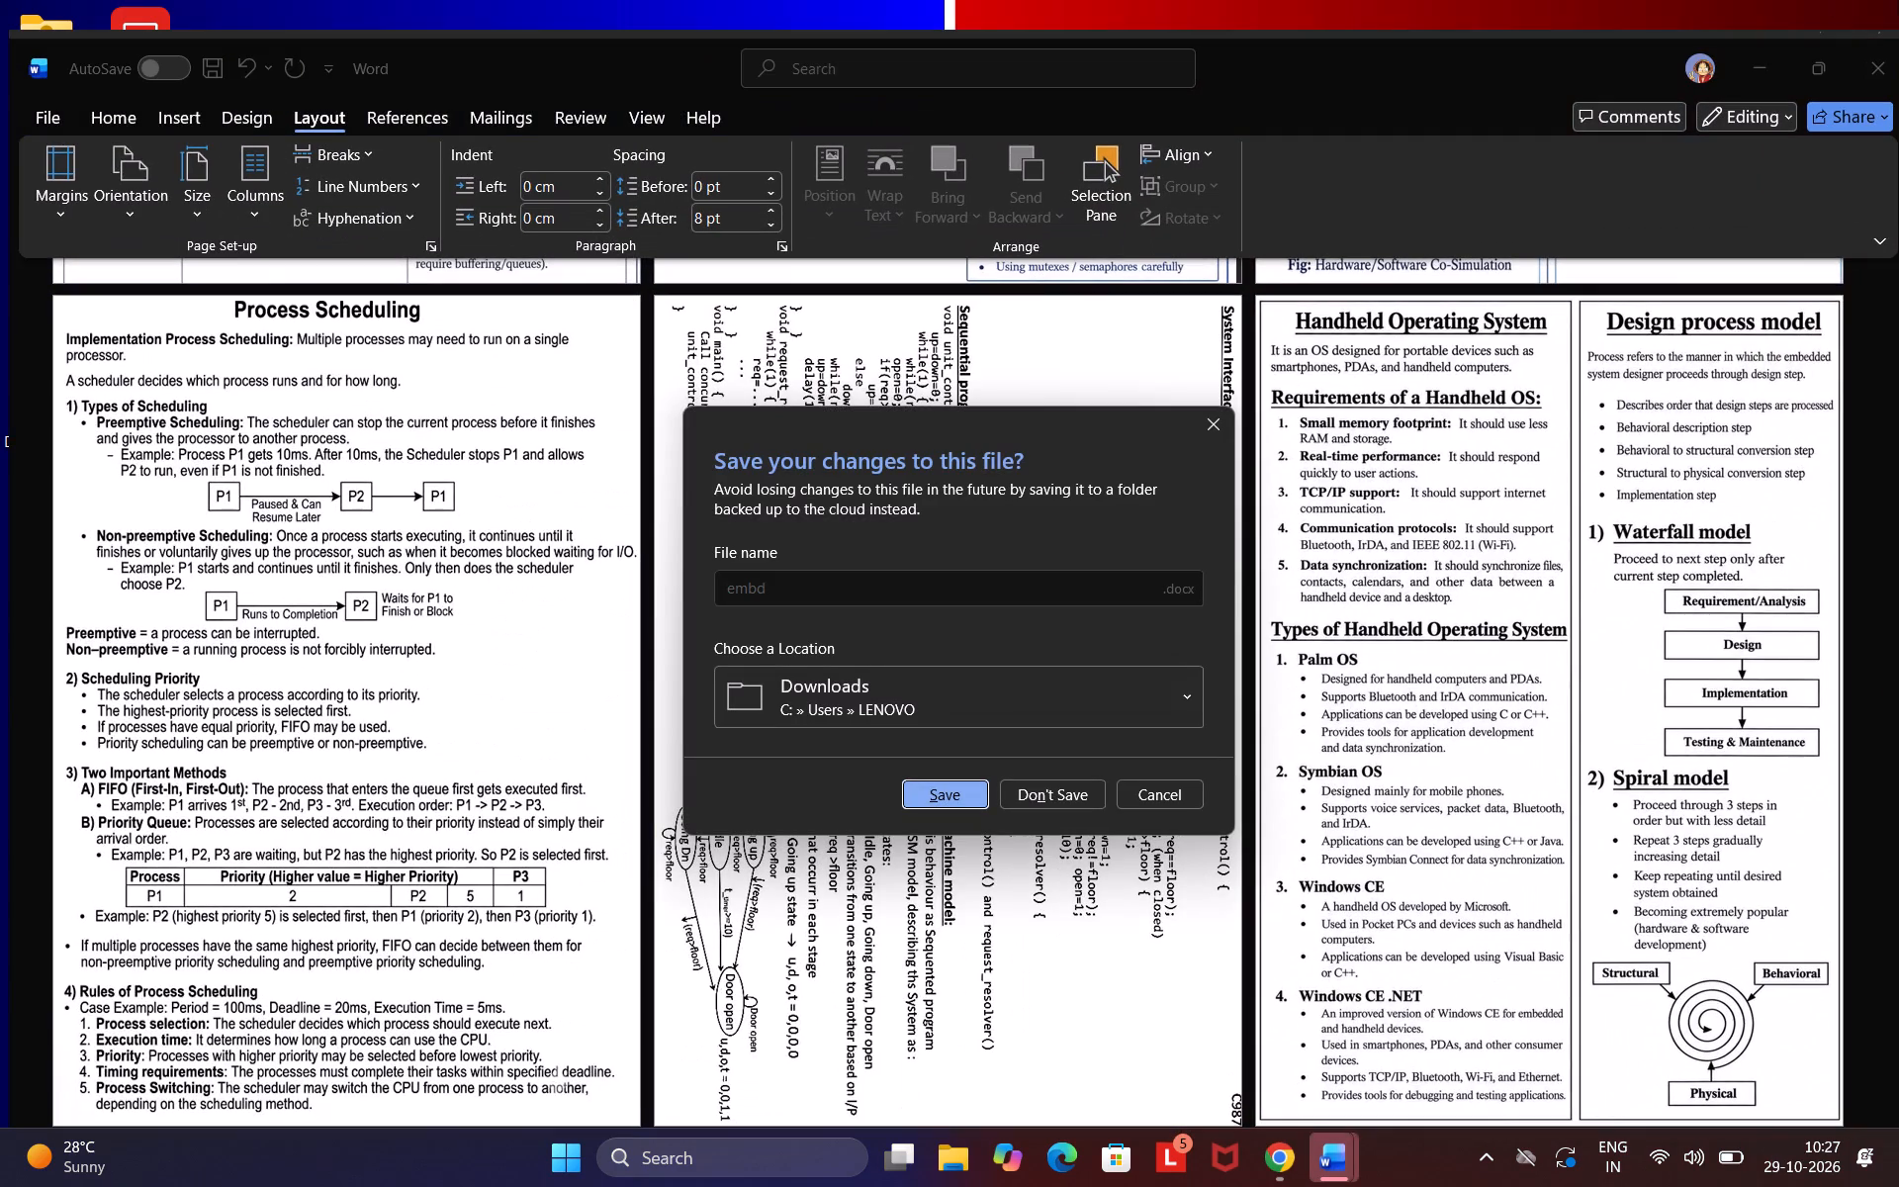
{"action": "left_click", "coordinate": [1074, 795]}
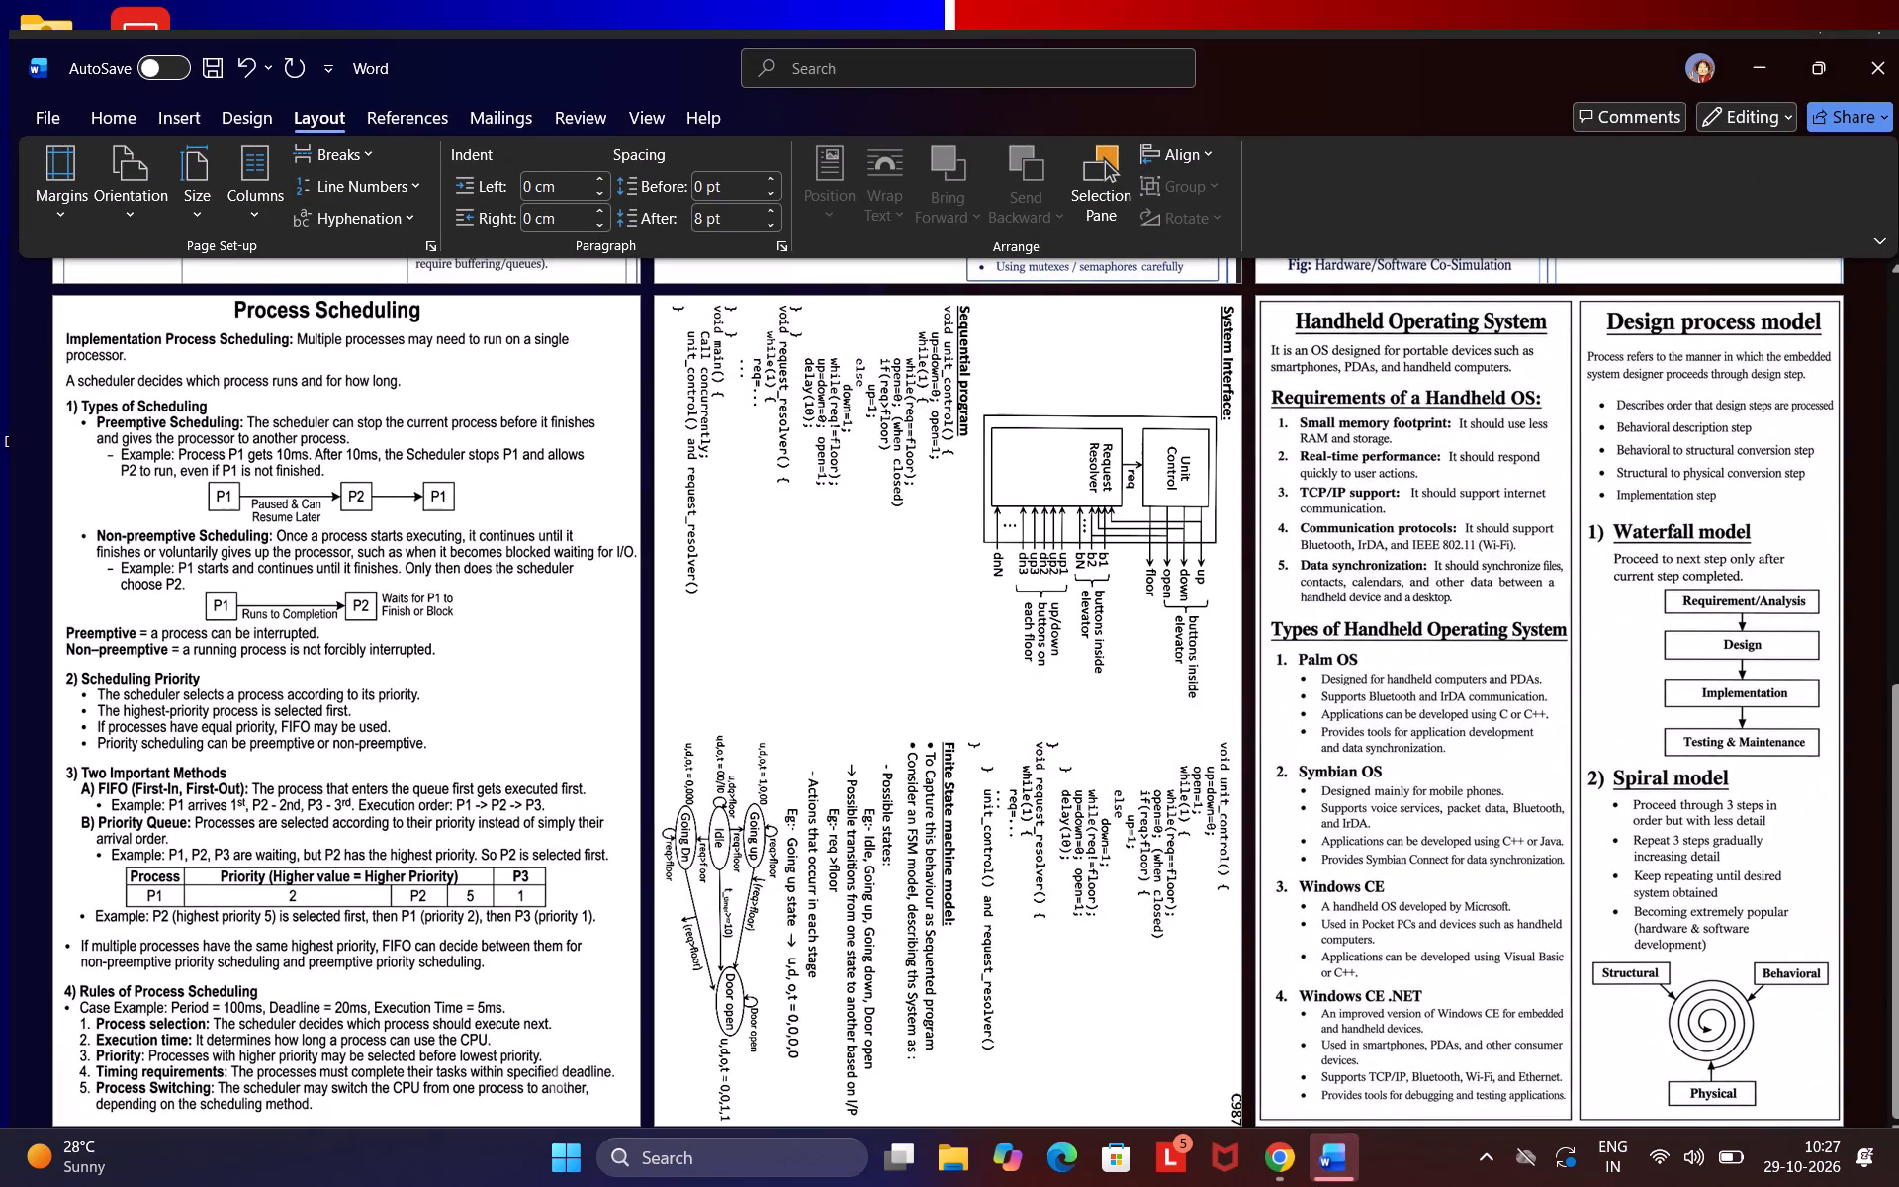
Close the remaining unsaved Word document with the process scheduling notes, discarding its changes.
{"action": "left_click", "coordinate": [1870, 79]}
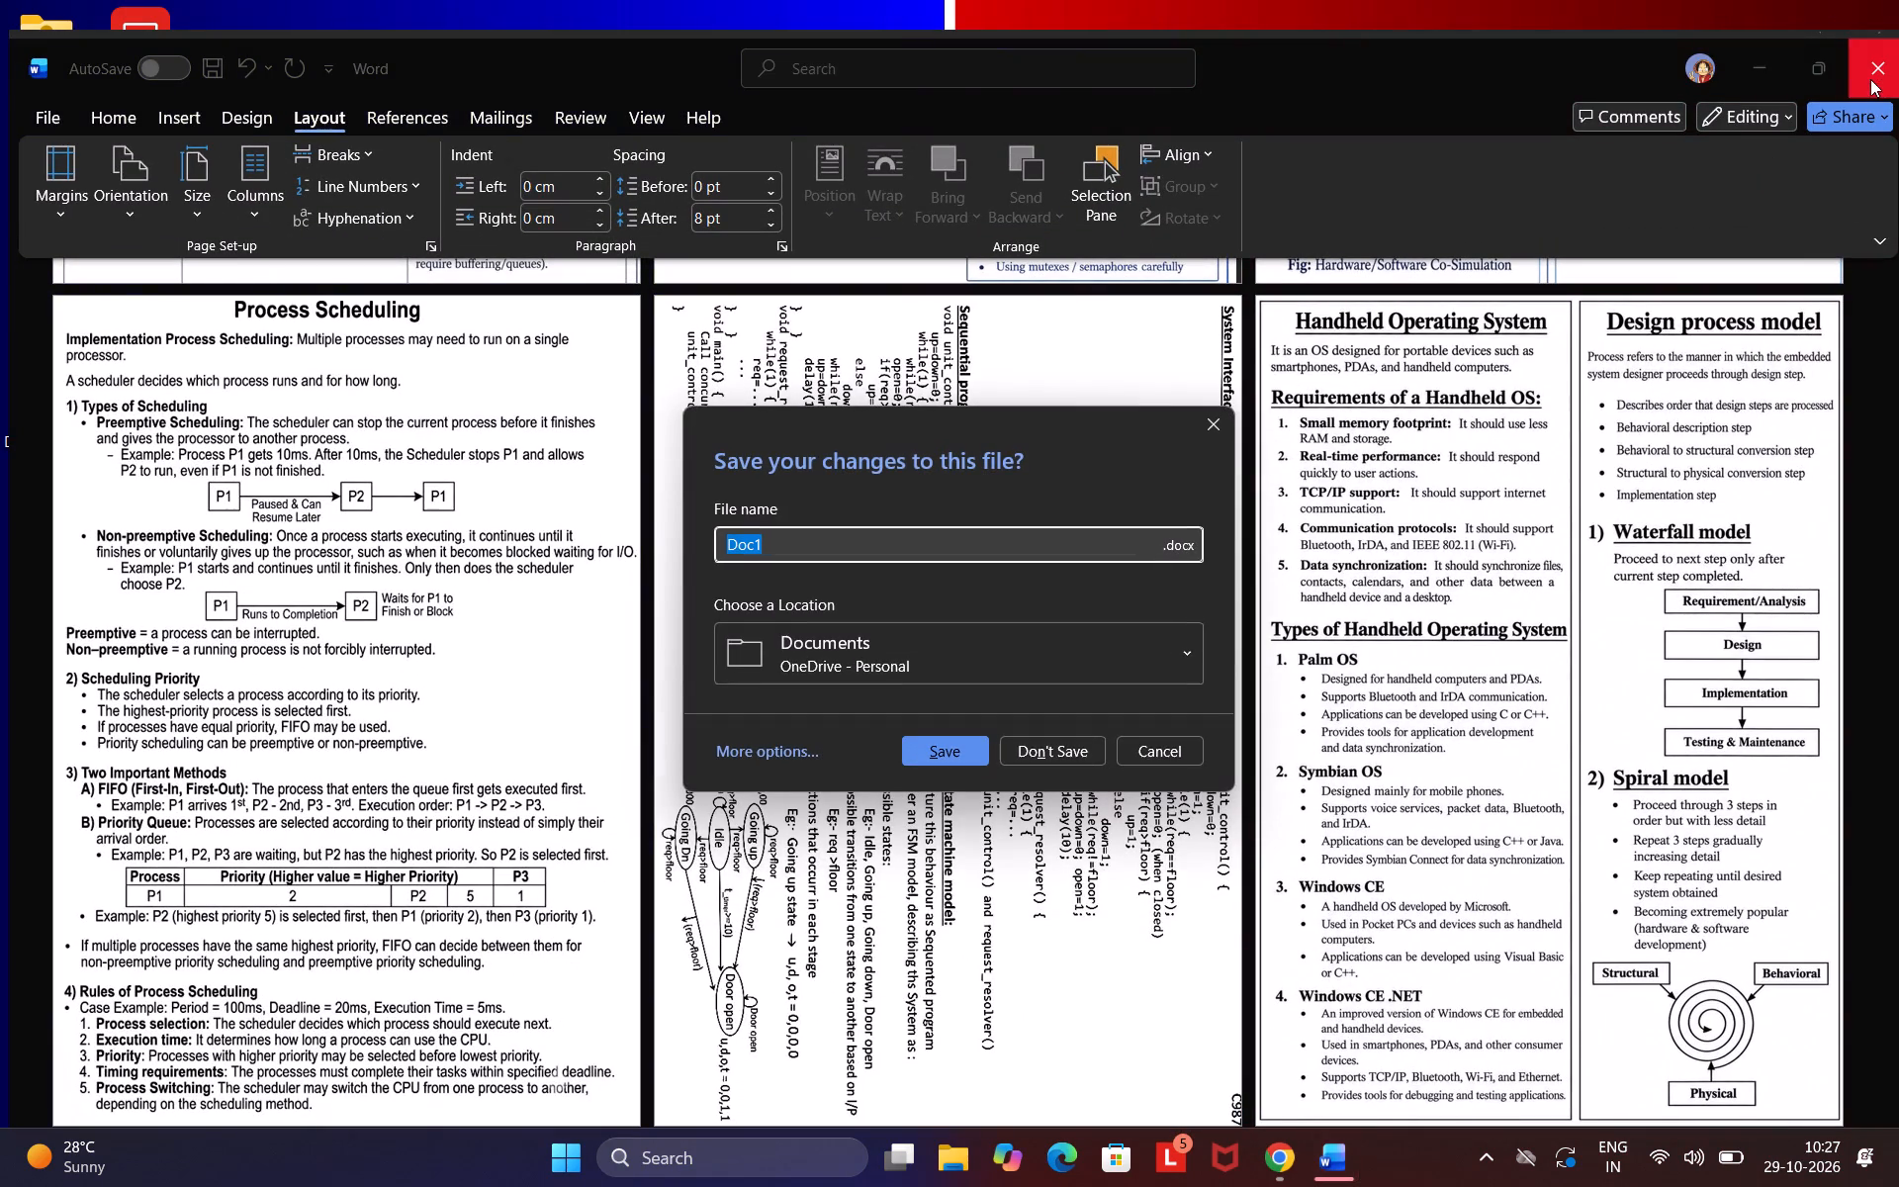
{"action": "left_click", "coordinate": [1071, 755]}
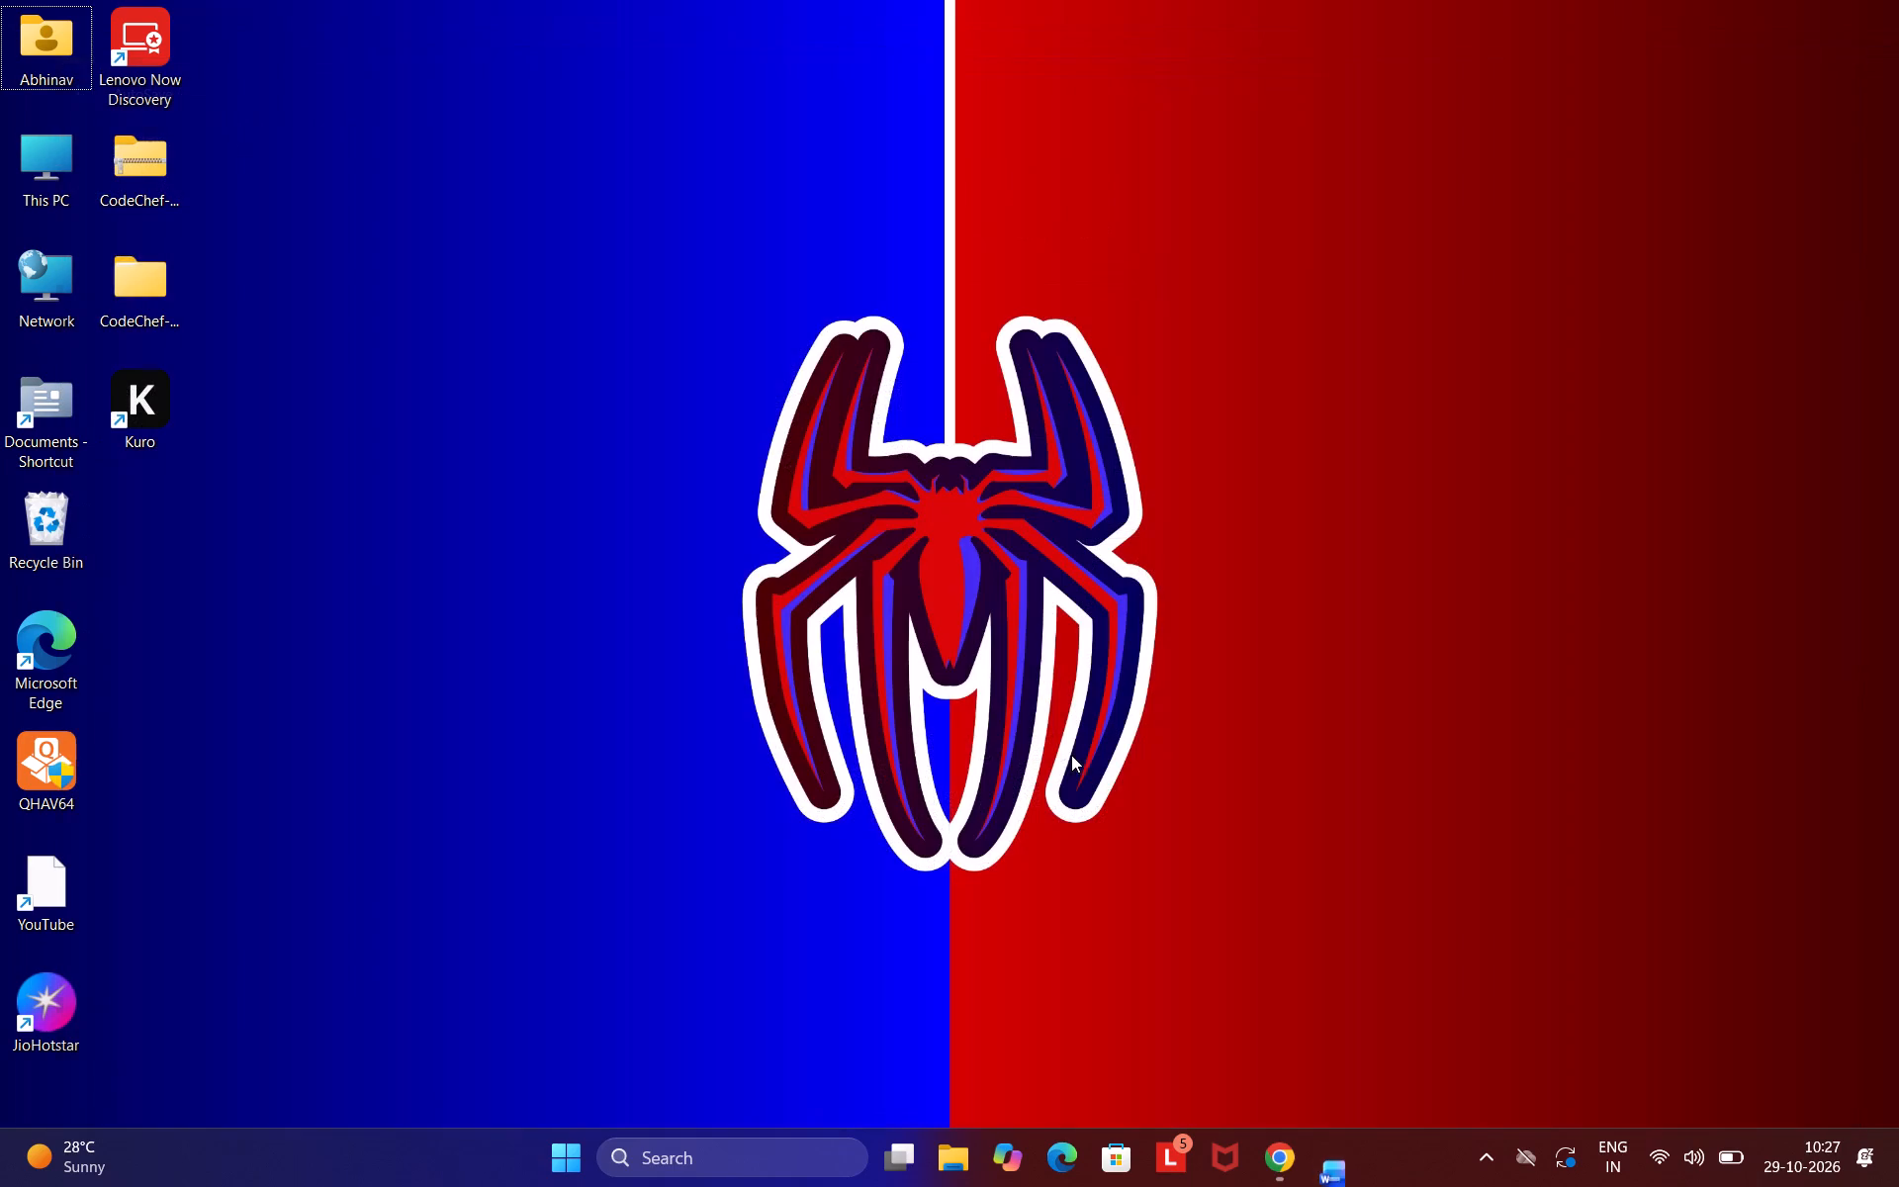
Switch to Google Chrome with the ChatGPT conversation and close the browser window.
{"action": "left_click", "coordinate": [1279, 1186]}
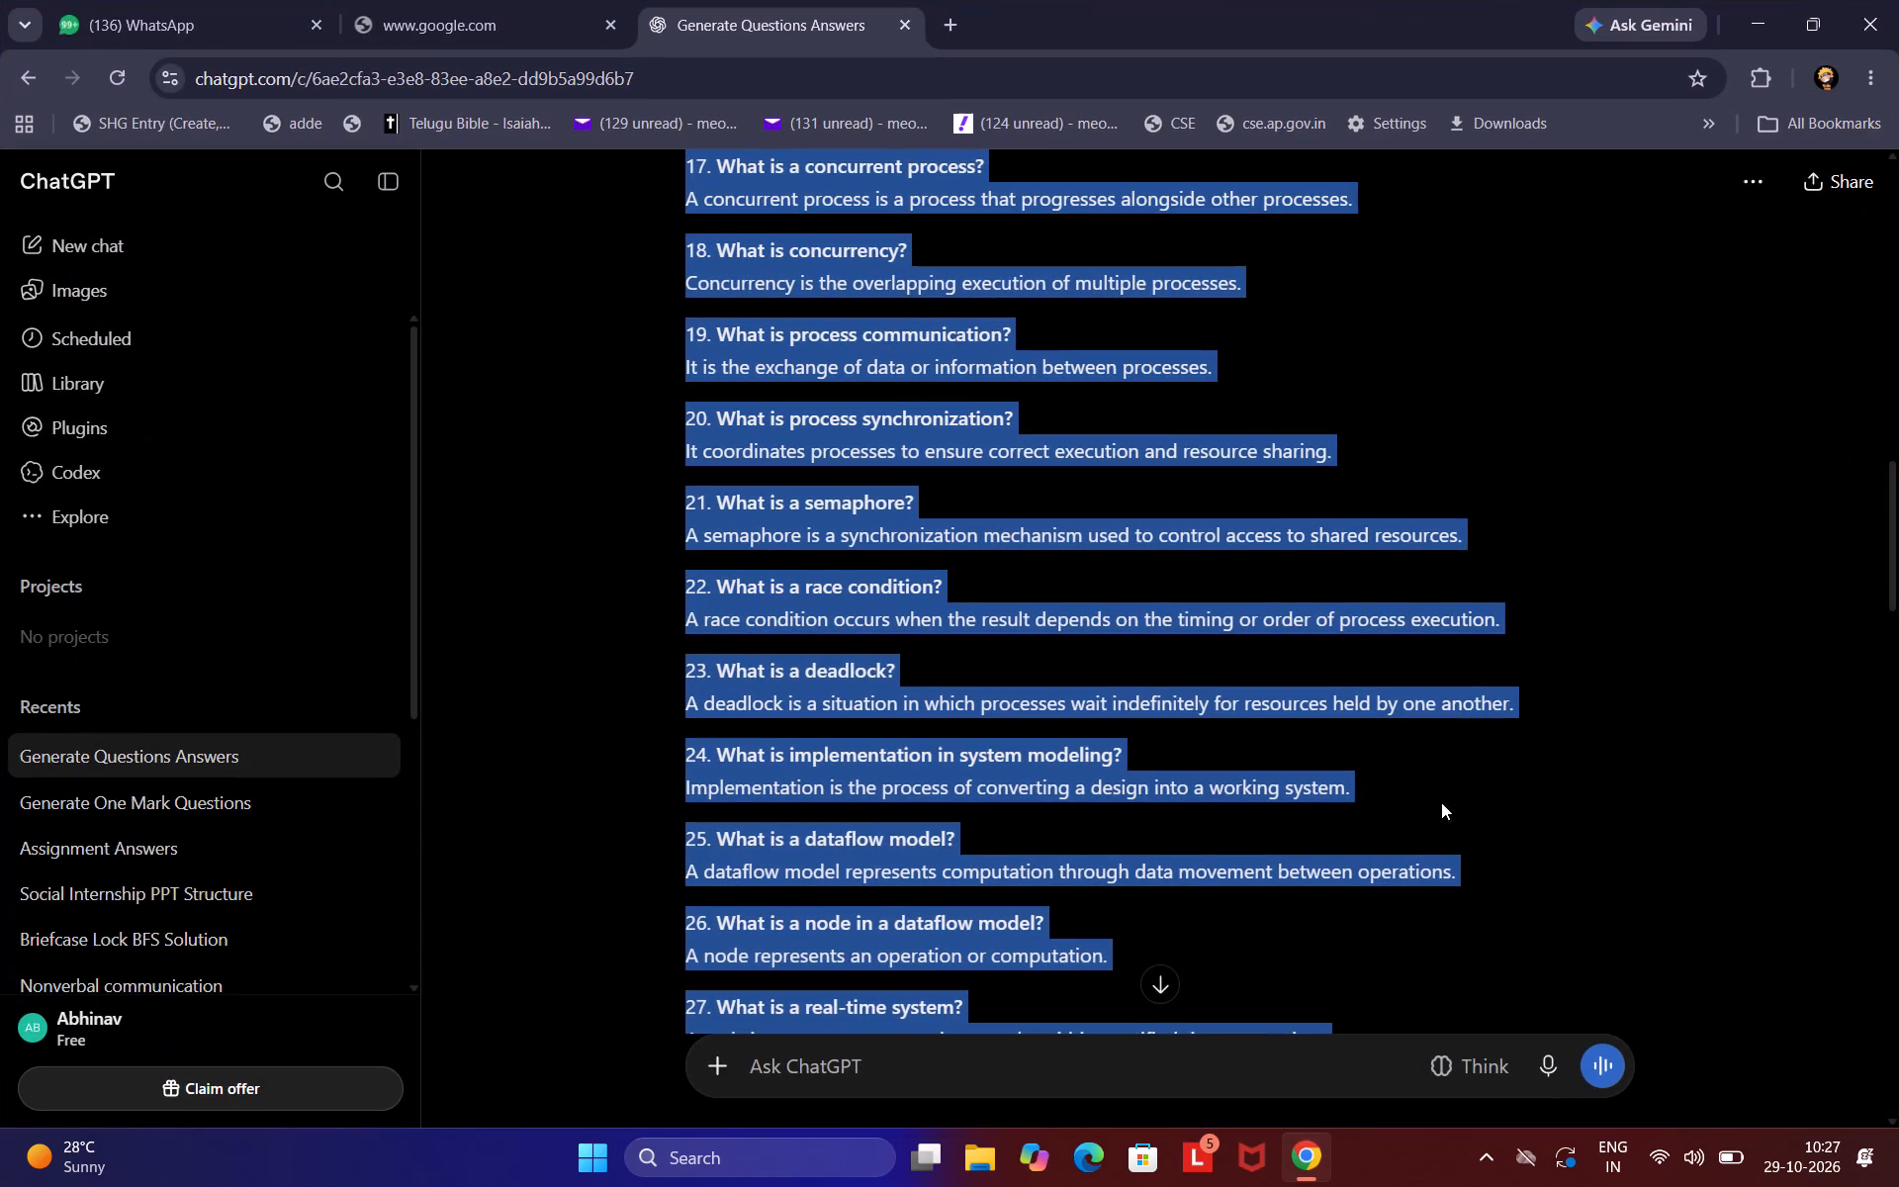
{"action": "left_click", "coordinate": [1897, 0]}
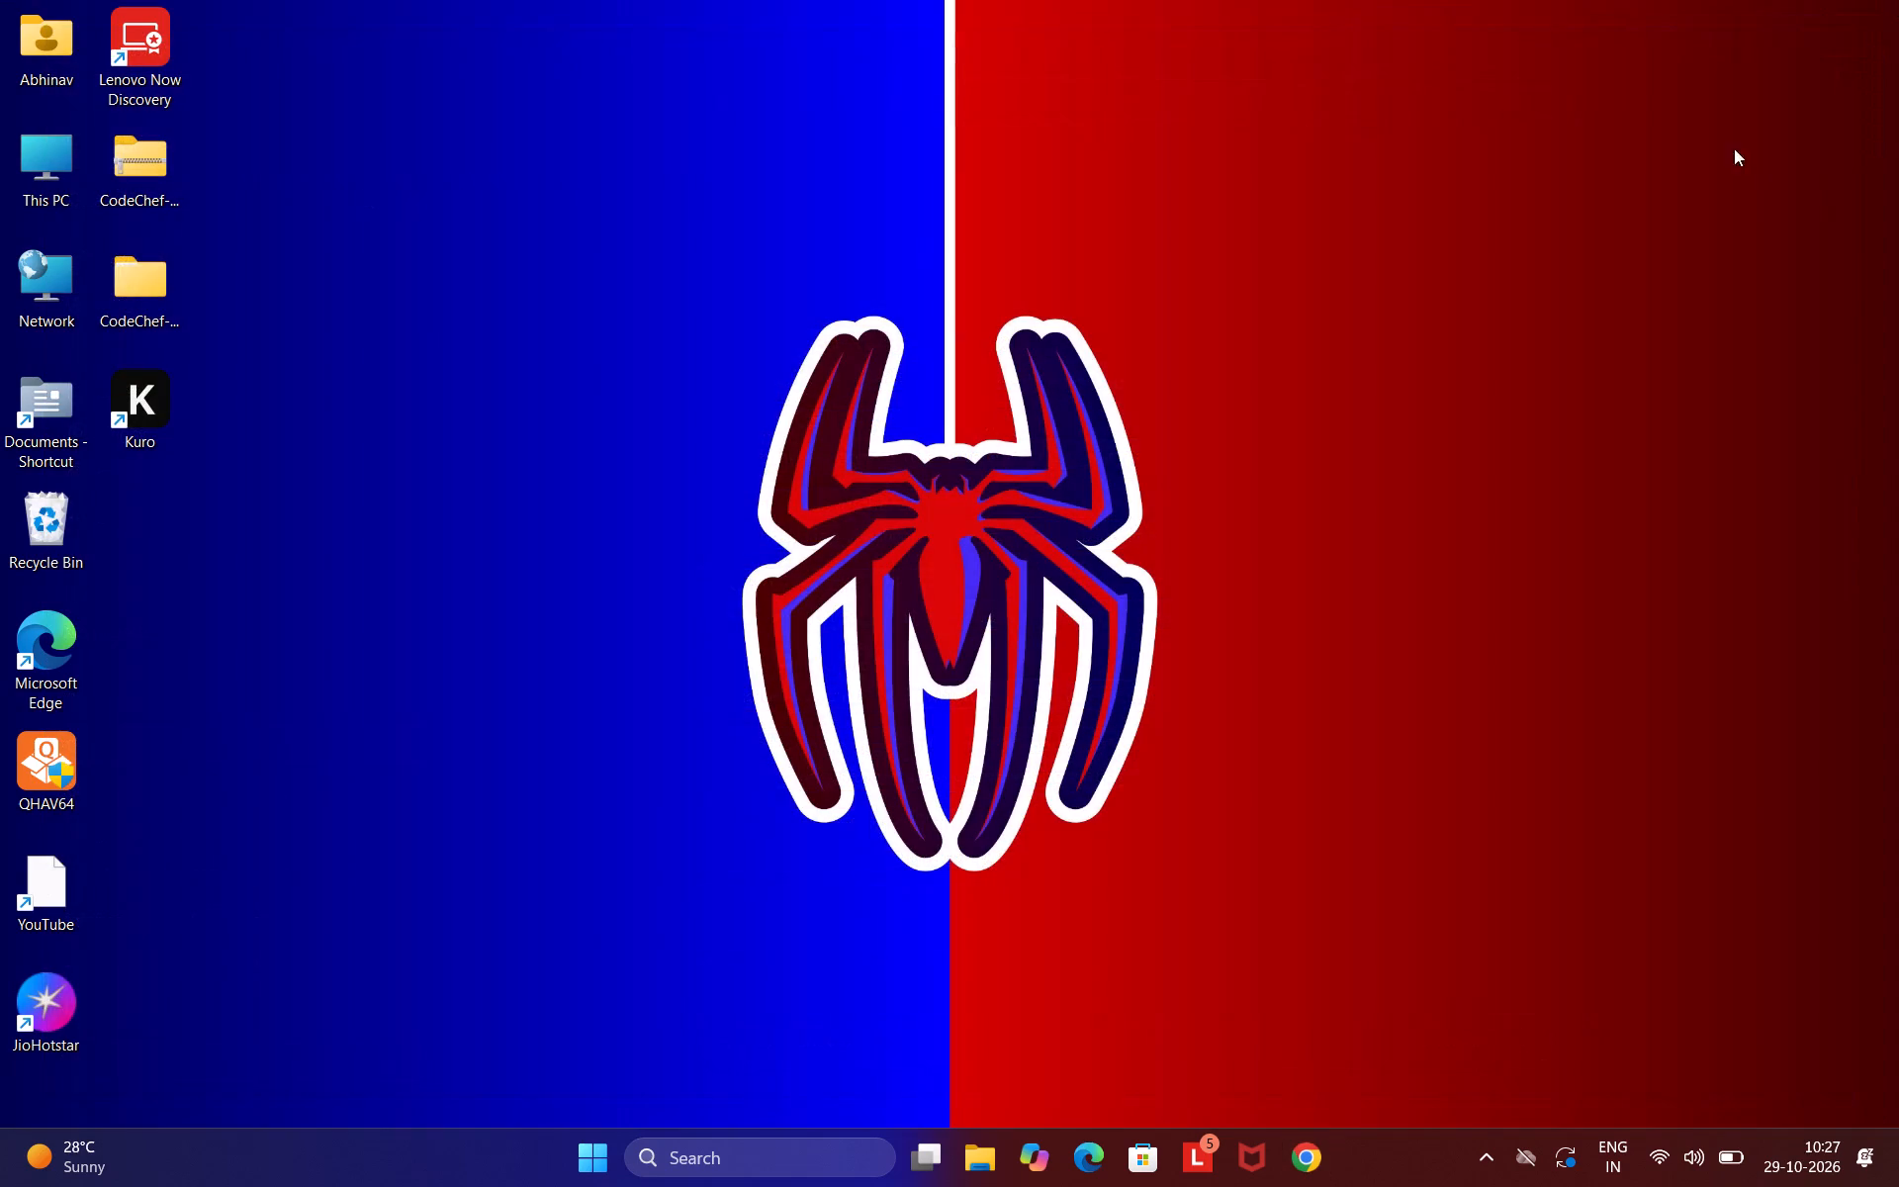